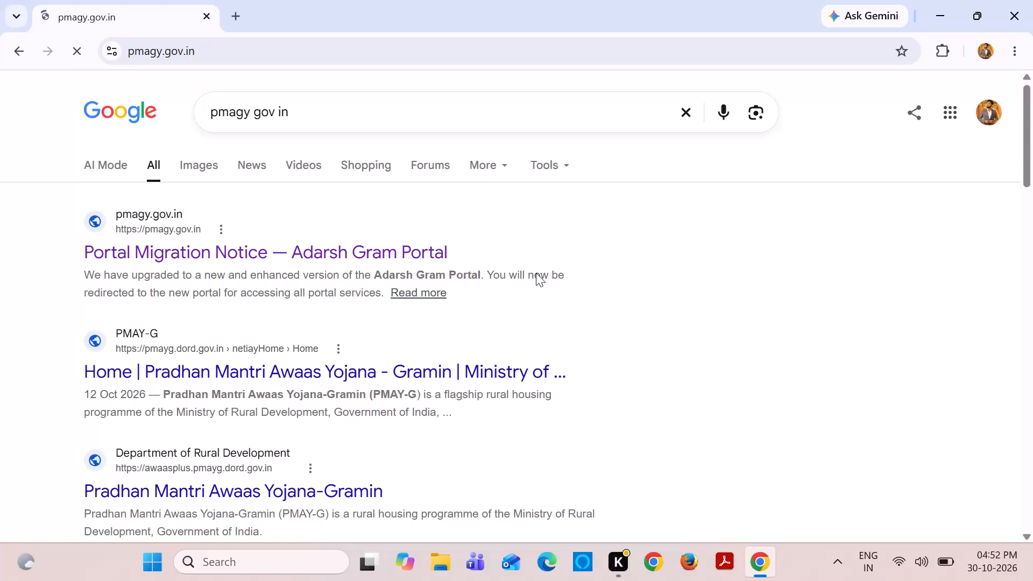
Continue from the Adarsh Gram Portal migration notice to the new version of the portal.
{"action": "left_click", "coordinate": [520, 490]}
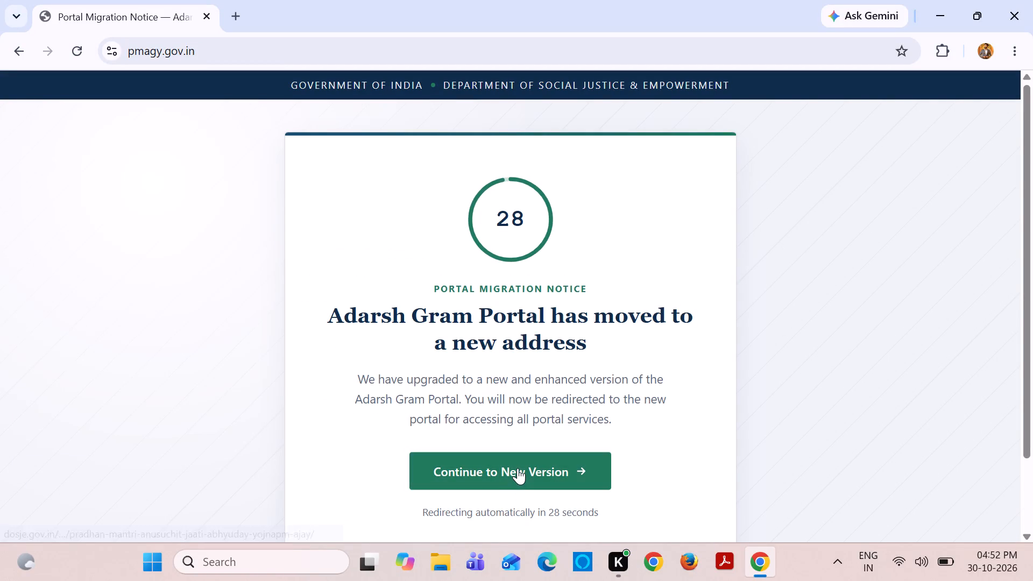
{"action": "left_click", "coordinate": [518, 467]}
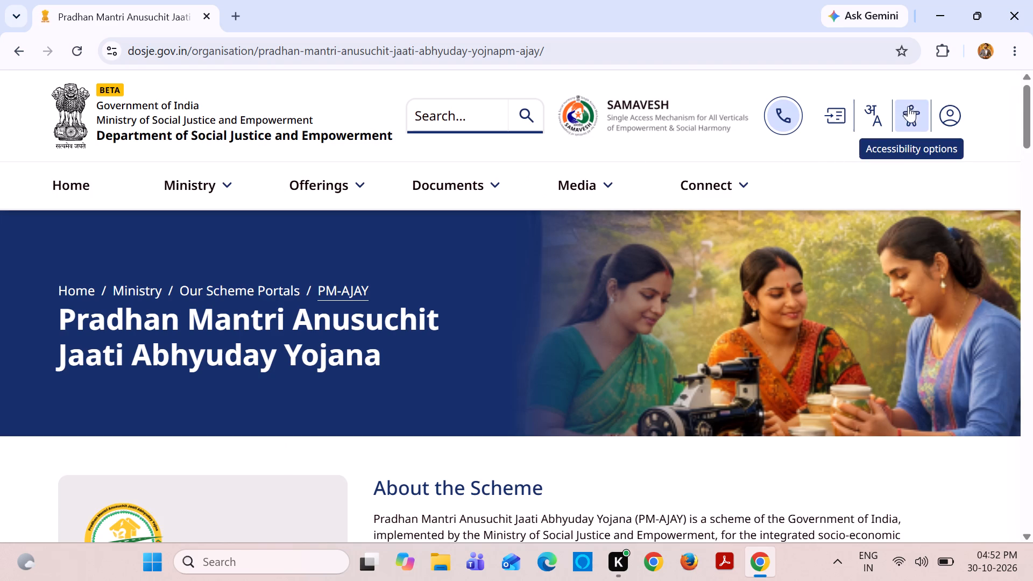
Open the Samavesh portals login page and go to the PM-AJAY entry among the Admin Login portals.
{"action": "left_click", "coordinate": [938, 115]}
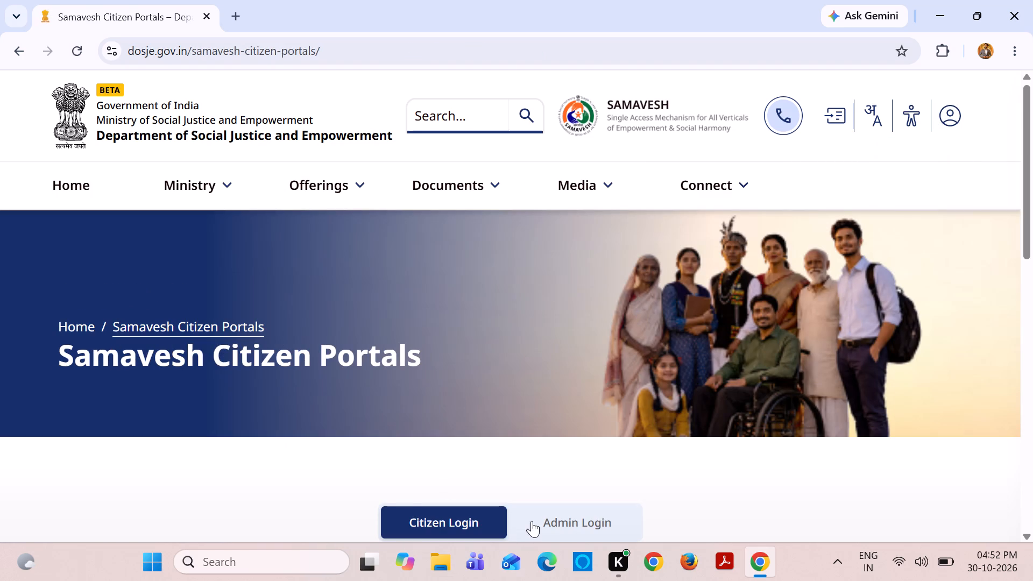
{"action": "left_click", "coordinate": [544, 513]}
{"action": "scroll", "coordinate": [555, 498], "scroll_direction": "down", "scroll_amount": 5}
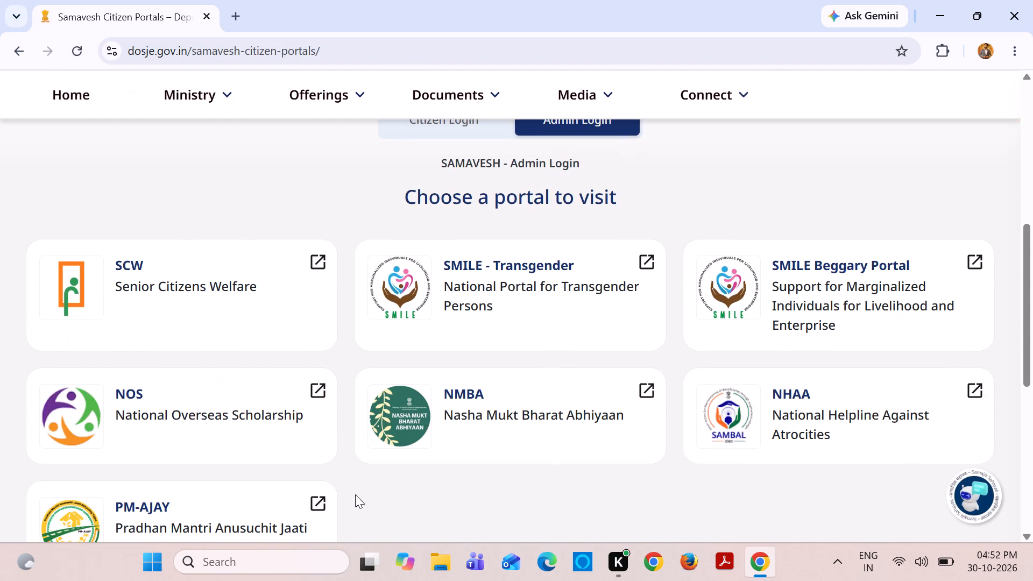
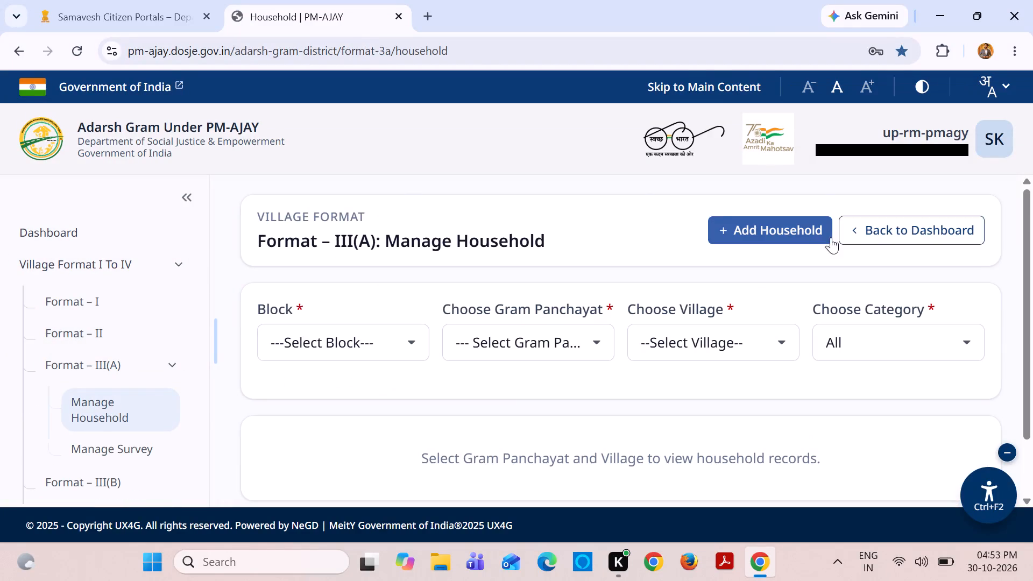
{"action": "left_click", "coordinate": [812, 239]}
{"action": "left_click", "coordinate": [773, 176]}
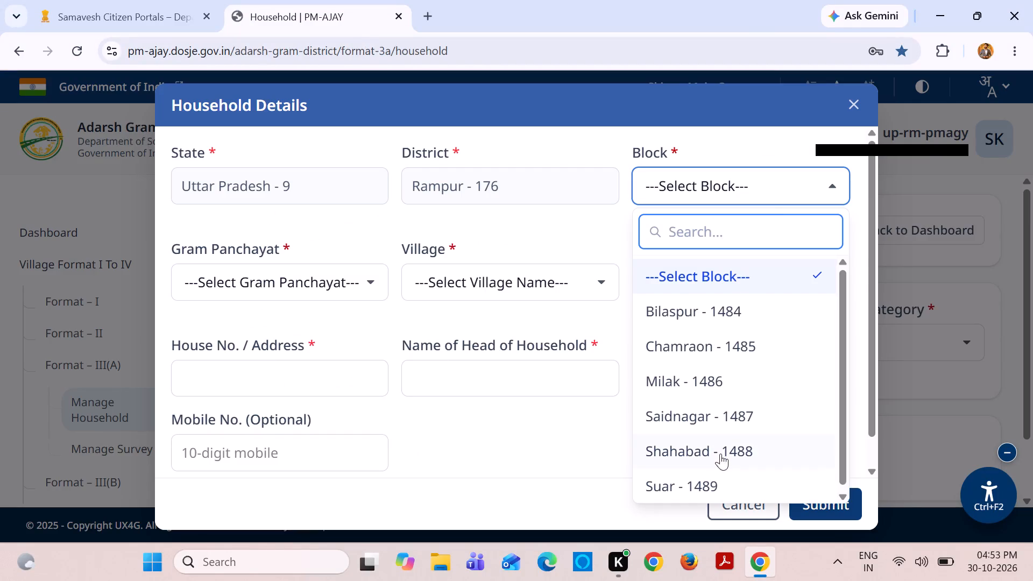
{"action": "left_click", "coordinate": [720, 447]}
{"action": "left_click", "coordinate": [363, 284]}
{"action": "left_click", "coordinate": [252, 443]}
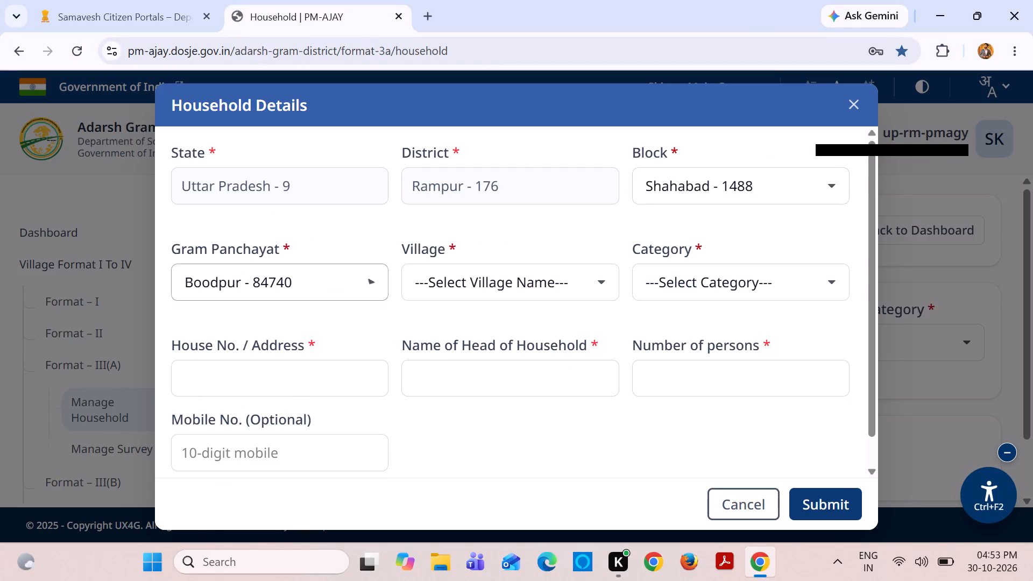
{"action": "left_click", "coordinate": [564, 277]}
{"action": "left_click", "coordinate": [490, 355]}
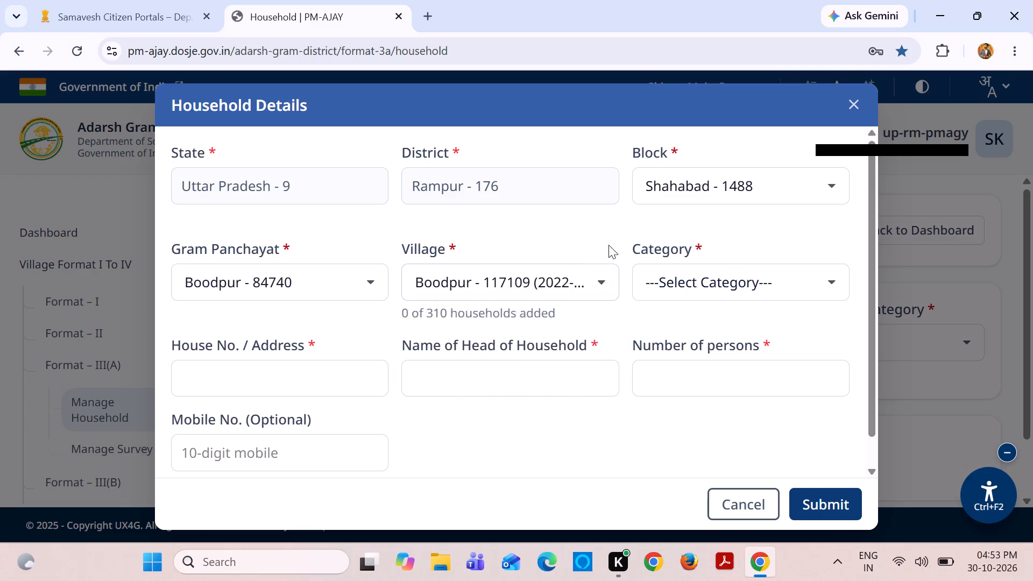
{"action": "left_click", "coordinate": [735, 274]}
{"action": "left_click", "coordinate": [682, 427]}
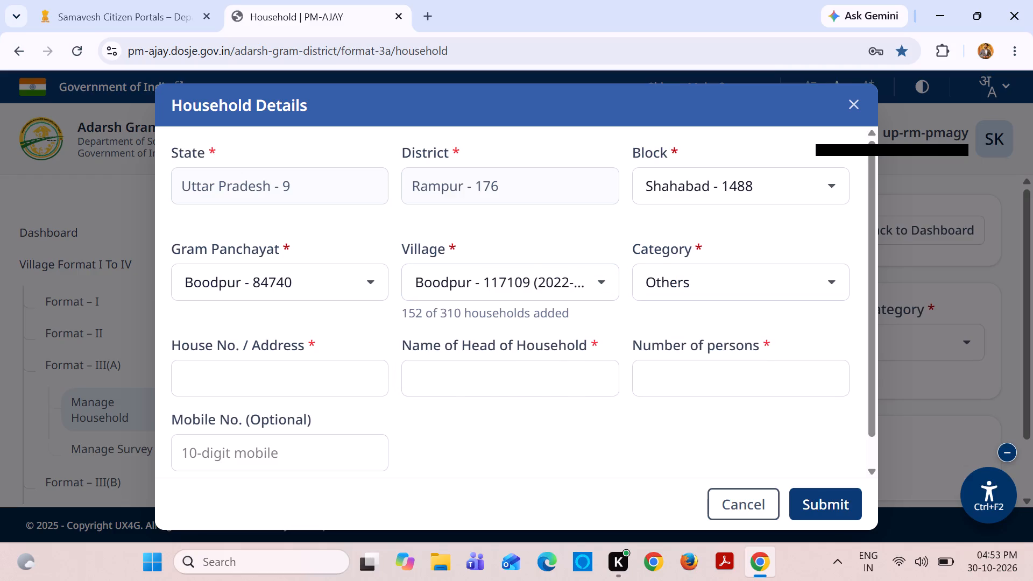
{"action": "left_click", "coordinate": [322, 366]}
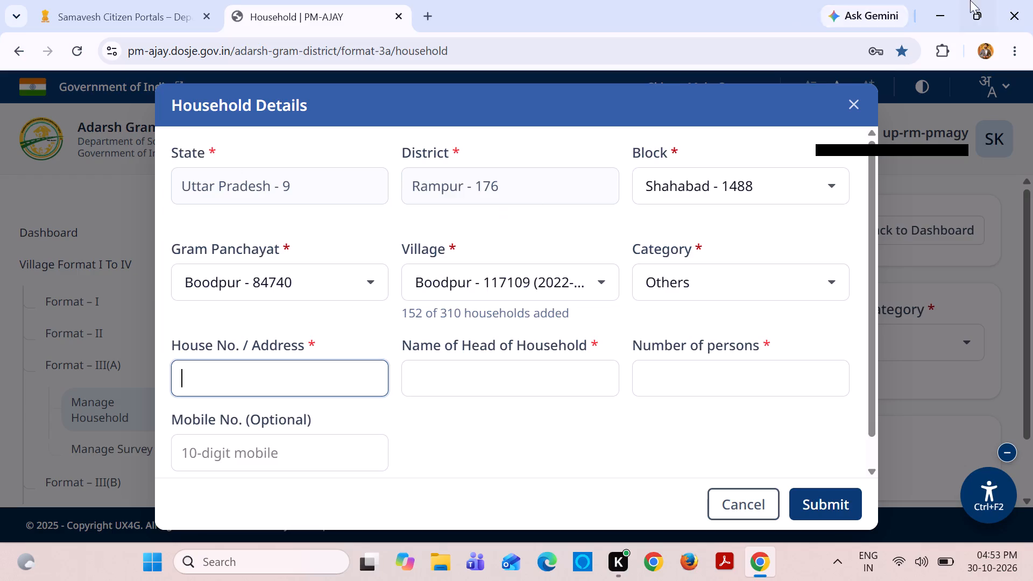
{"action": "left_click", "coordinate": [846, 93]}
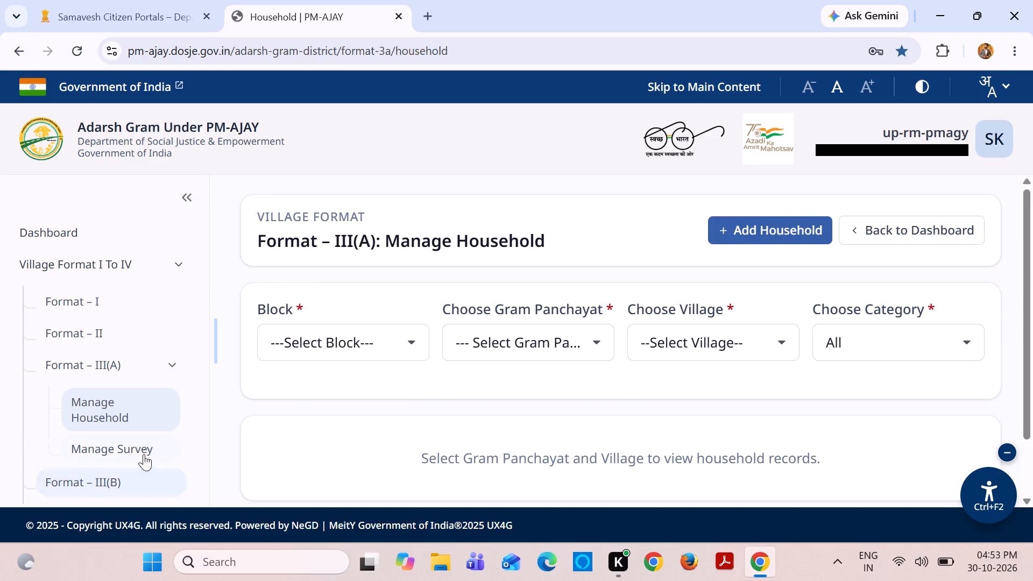
{"action": "left_click", "coordinate": [144, 452]}
{"action": "left_click", "coordinate": [353, 373]}
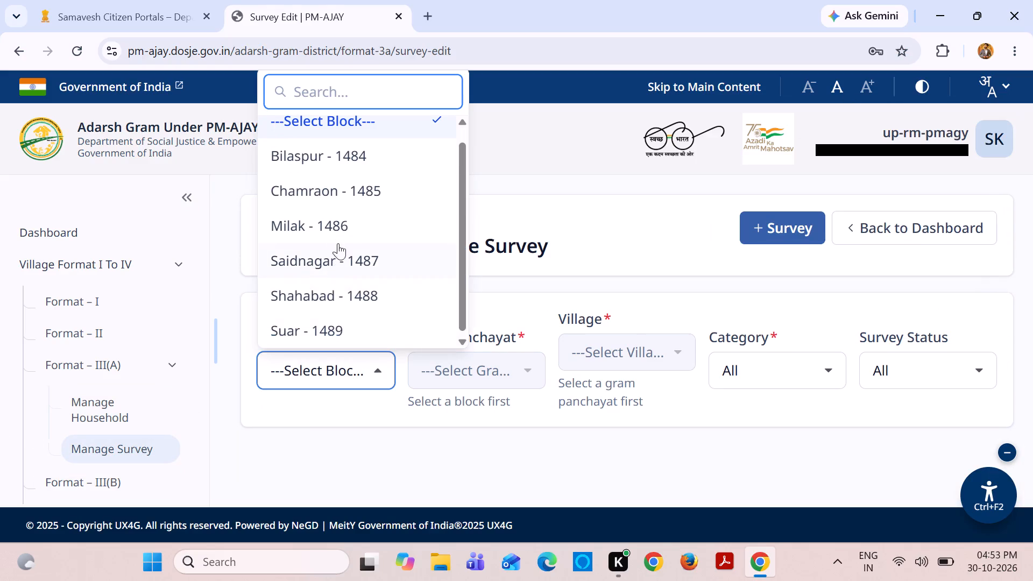
{"action": "left_click", "coordinate": [334, 294]}
{"action": "left_click", "coordinate": [496, 352]}
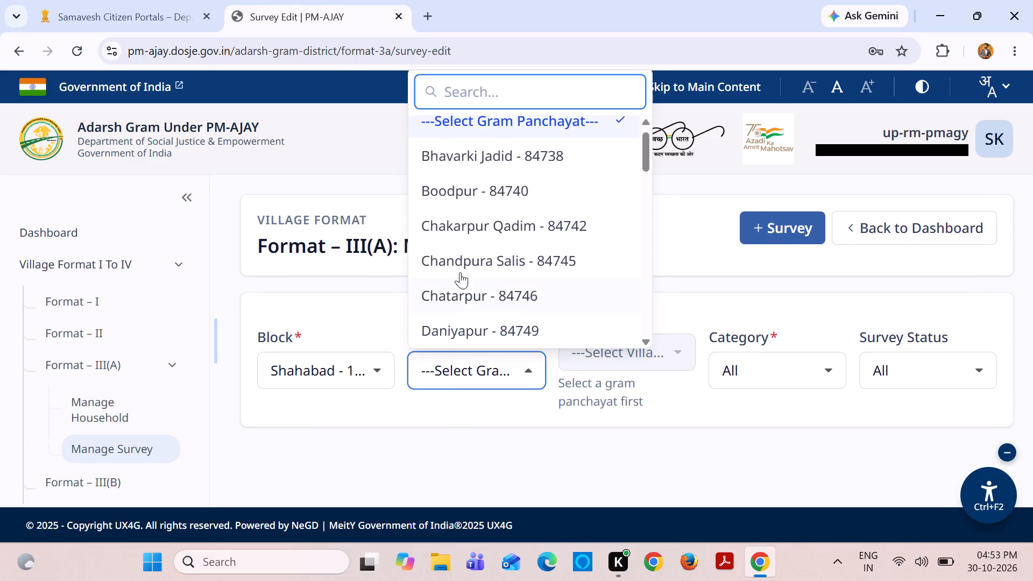
{"action": "left_click", "coordinate": [473, 179]}
{"action": "left_click", "coordinate": [661, 357]}
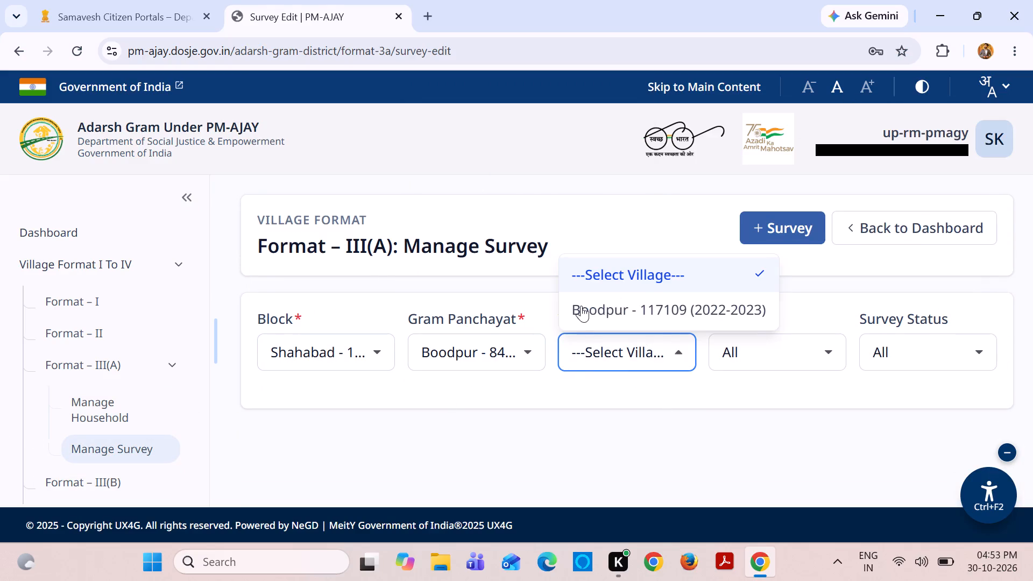
{"action": "left_click", "coordinate": [591, 307]}
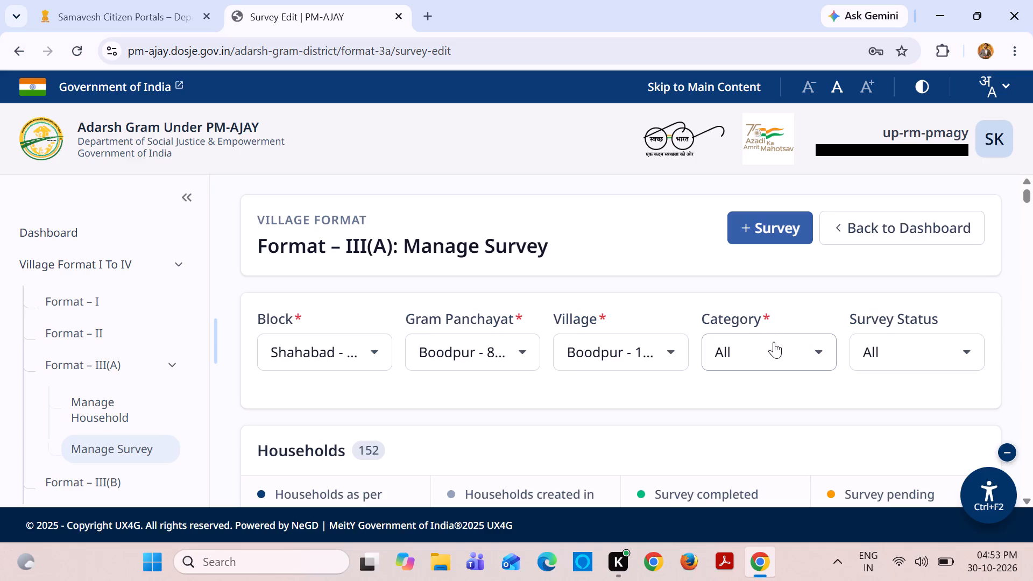
Look through the Boodpur household survey list and its summary for house numbers, member numbers and survey status.
{"action": "scroll", "coordinate": [774, 342], "scroll_direction": "down", "scroll_amount": 5}
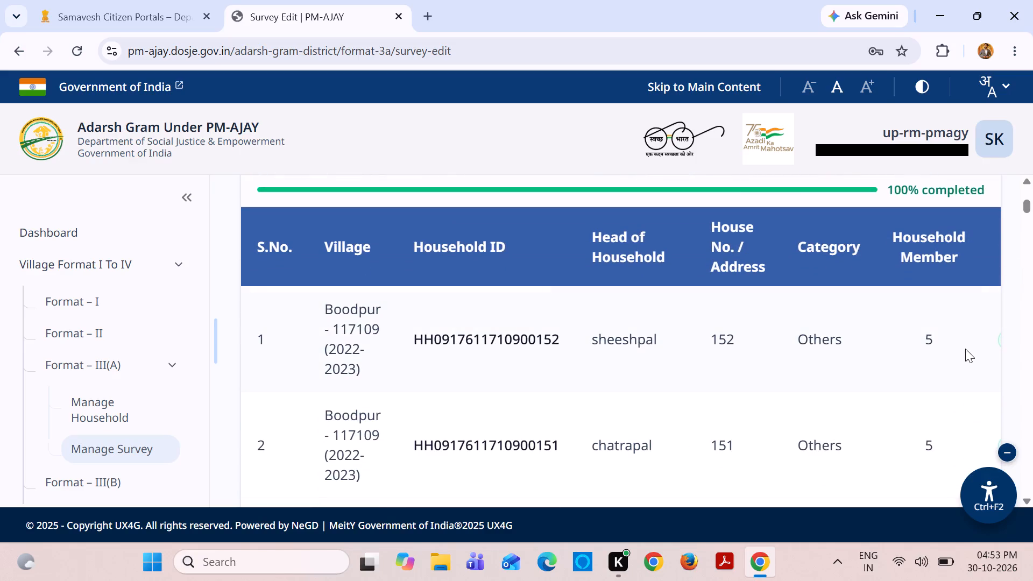
{"action": "left_click_drag", "start_coordinate": [965, 349], "coordinate": [805, 359]}
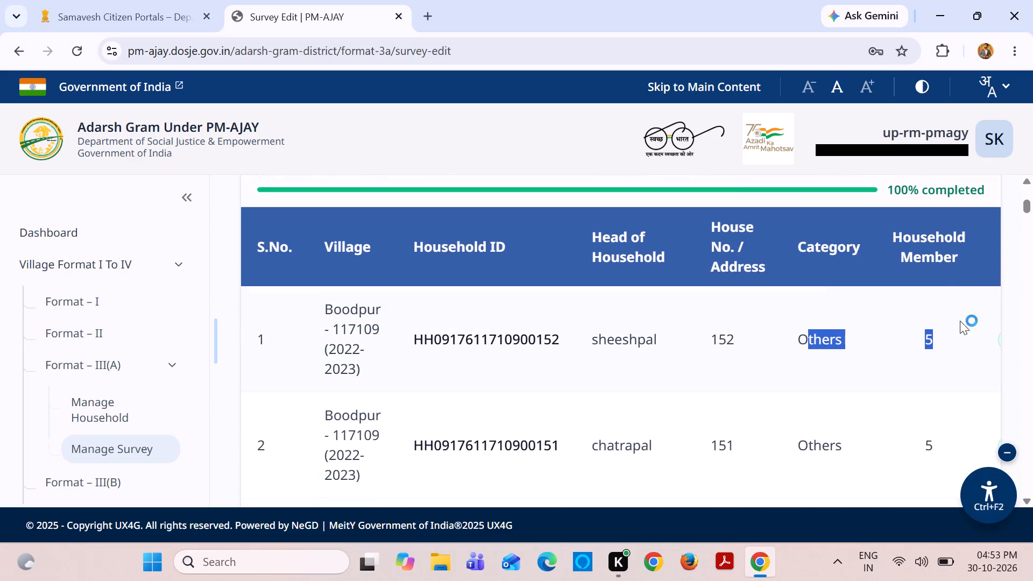
{"action": "right_click_drag", "start_coordinate": [960, 321], "coordinate": [883, 332]}
{"action": "double_click", "coordinate": [942, 303]}
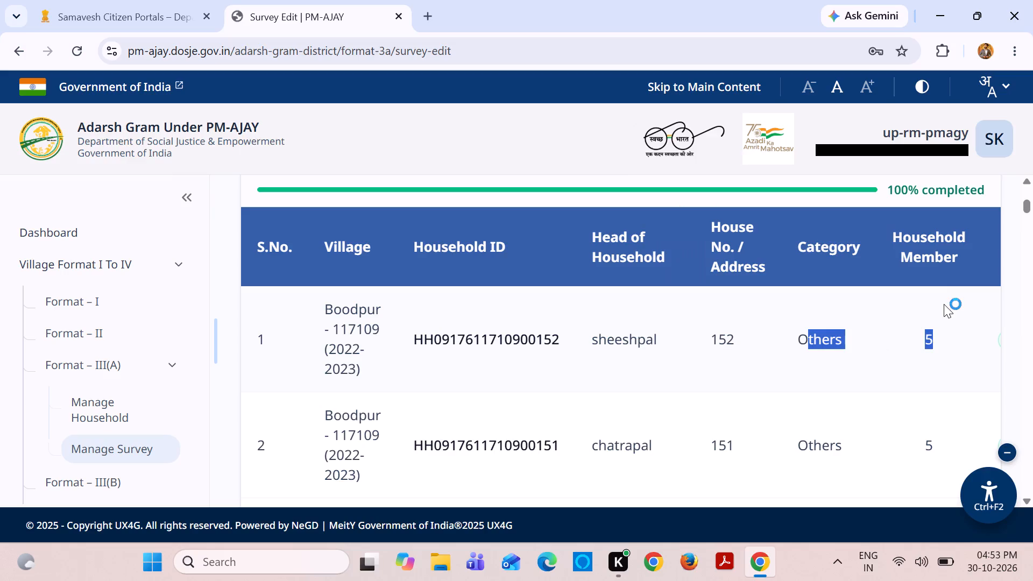
{"action": "double_click", "coordinate": [908, 383]}
{"action": "left_click_drag", "start_coordinate": [876, 377], "coordinate": [748, 381]}
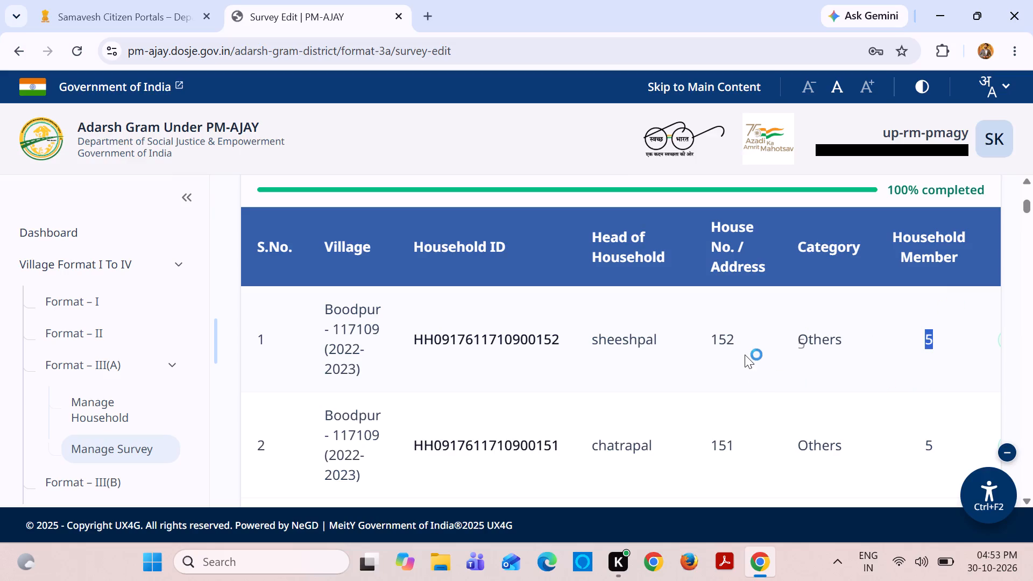
{"action": "scroll", "coordinate": [894, 414], "scroll_direction": "down", "scroll_amount": 7}
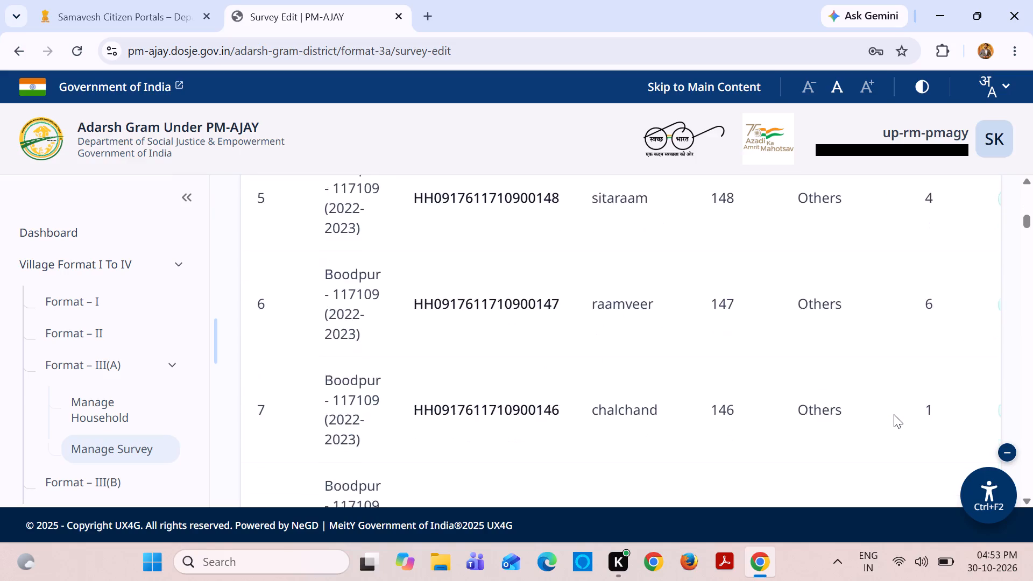
{"action": "scroll", "coordinate": [894, 414], "scroll_direction": "down", "scroll_amount": 7}
{"action": "scroll", "coordinate": [894, 414], "scroll_direction": "down", "scroll_amount": 17}
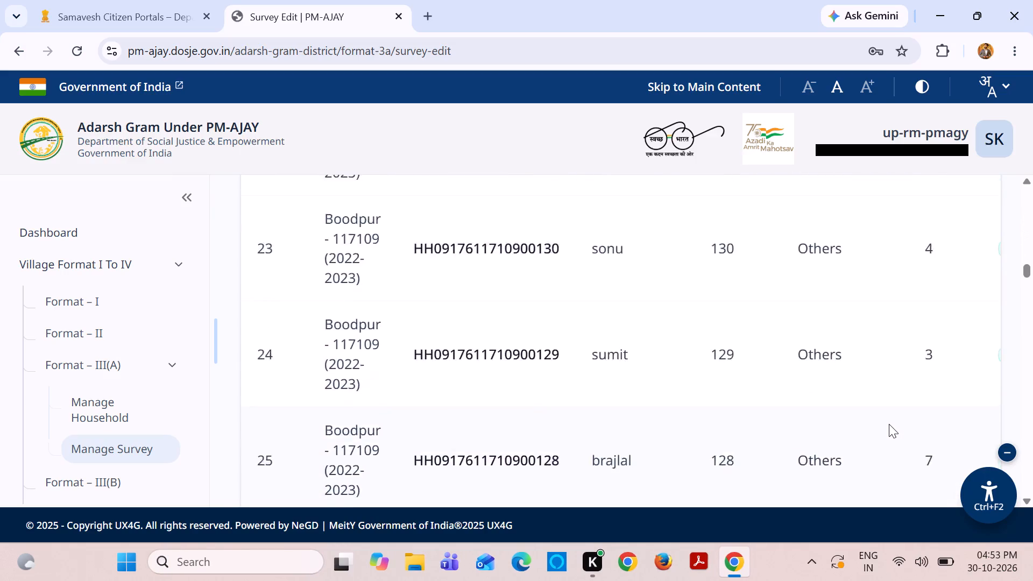
{"action": "scroll", "coordinate": [889, 424], "scroll_direction": "down", "scroll_amount": 10}
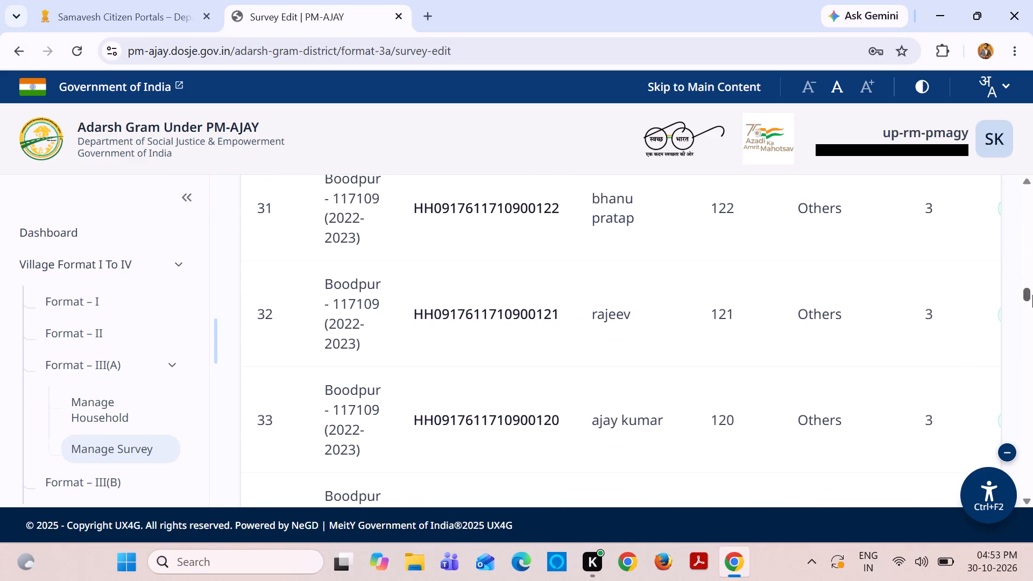
{"action": "left_click_drag", "start_coordinate": [1032, 295], "coordinate": [1024, 481]}
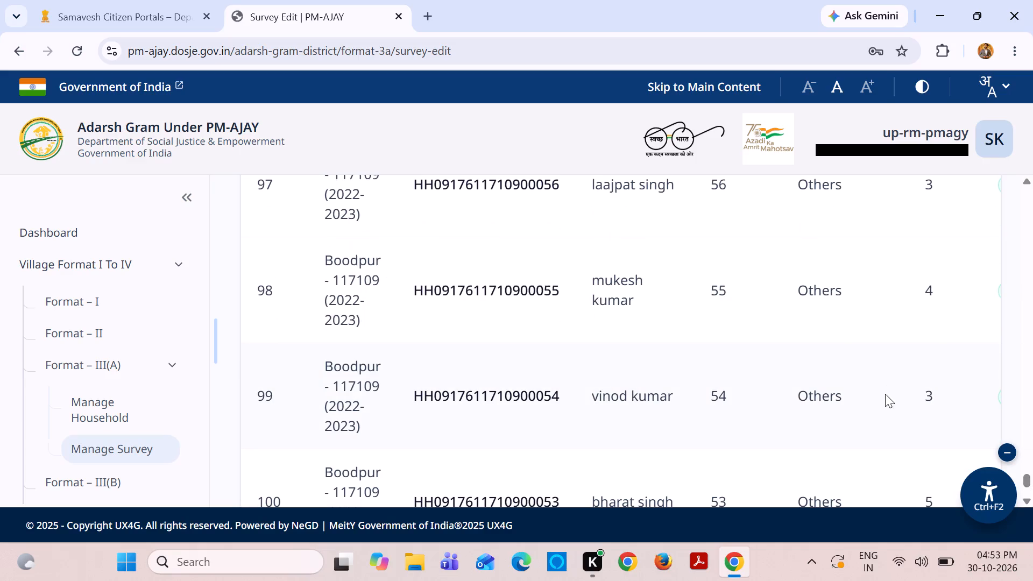
{"action": "left_click_drag", "start_coordinate": [1024, 487], "coordinate": [1032, 518]}
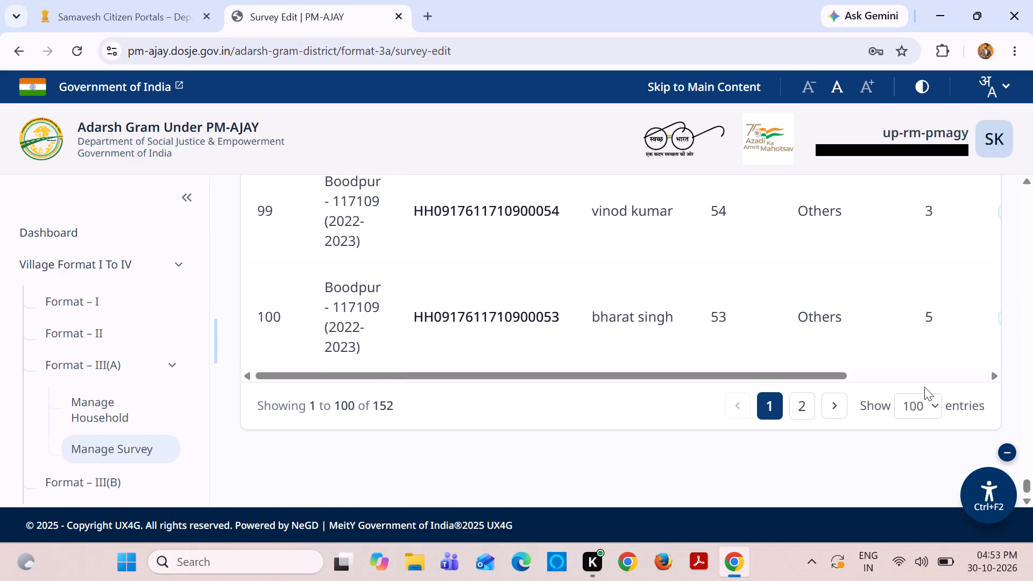
{"action": "left_click", "coordinate": [975, 379]}
{"action": "scroll", "coordinate": [935, 347], "scroll_direction": "up", "scroll_amount": 11}
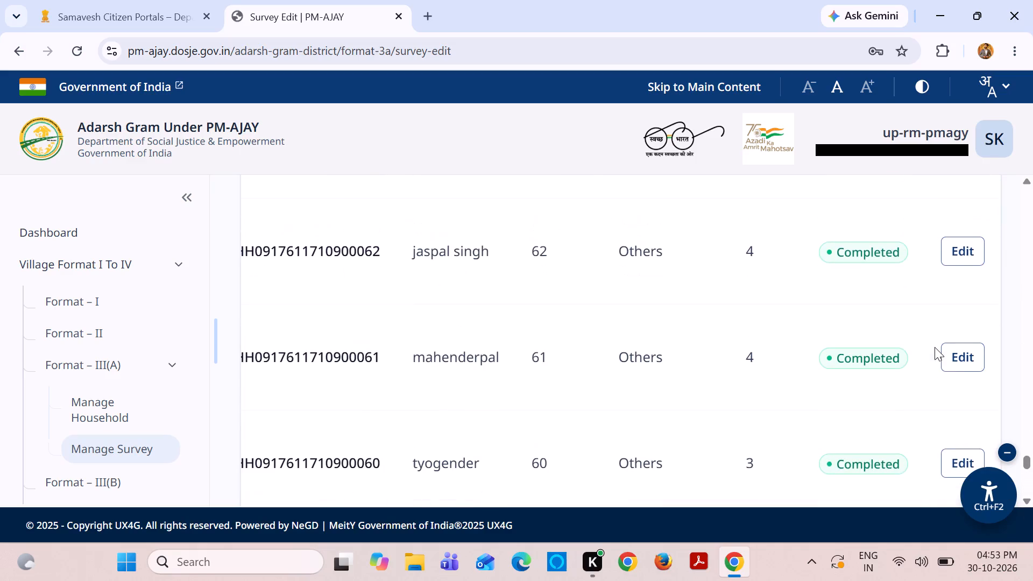
{"action": "left_click_drag", "start_coordinate": [1023, 464], "coordinate": [983, 110]}
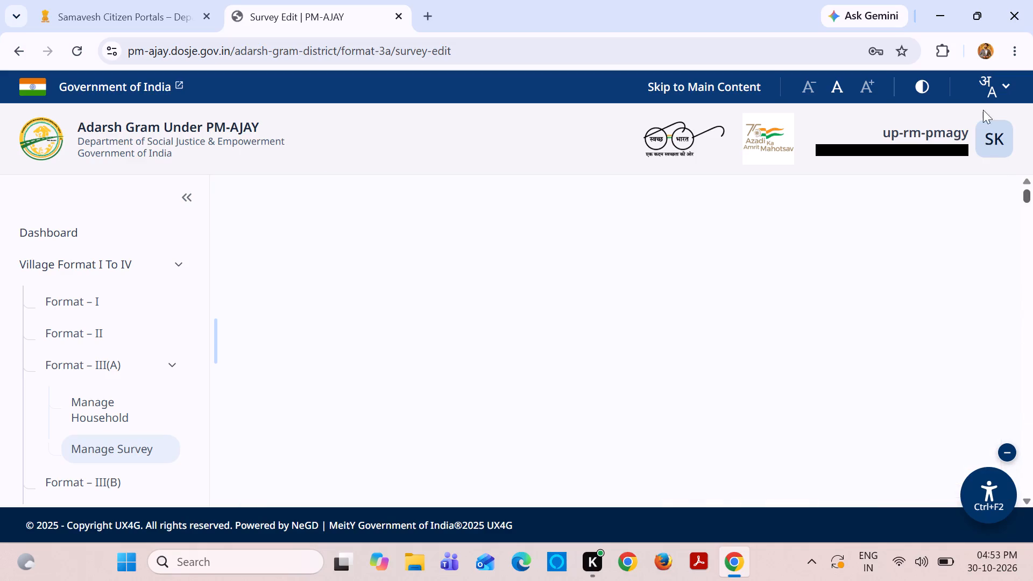
{"action": "left_click_drag", "start_coordinate": [983, 110], "coordinate": [972, 0]}
{"action": "scroll", "coordinate": [901, 238], "scroll_direction": "down", "scroll_amount": 4}
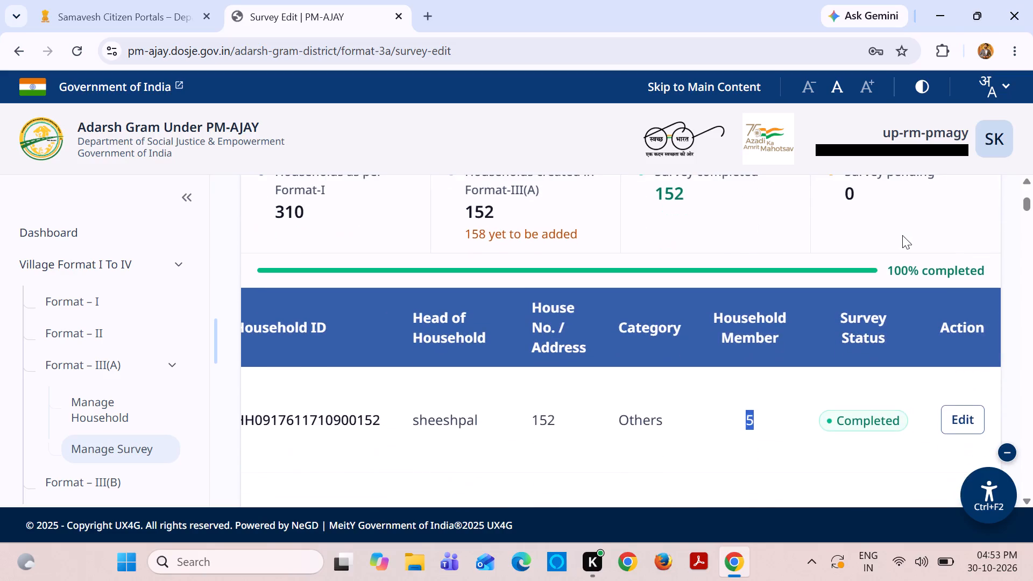
{"action": "left_click", "coordinate": [703, 409]}
Start a new household in Manage Household for Shahabad - 1488, gram panchayat Boodpur - 84740, village Boodpur - 117109, category Others.
{"action": "left_click", "coordinate": [106, 432]}
{"action": "left_click", "coordinate": [110, 408]}
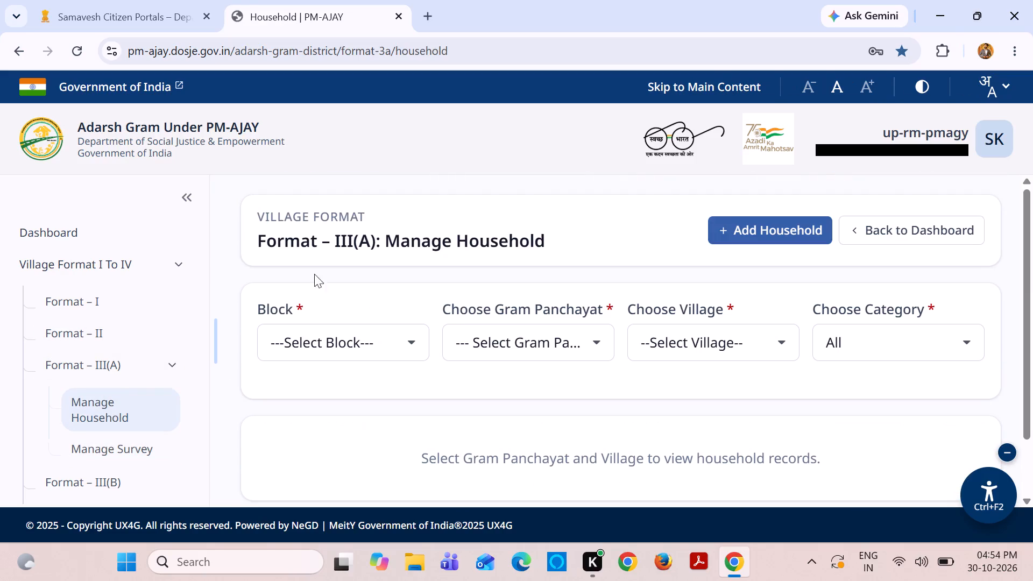
{"action": "left_click", "coordinate": [805, 243]}
{"action": "left_click", "coordinate": [768, 189]}
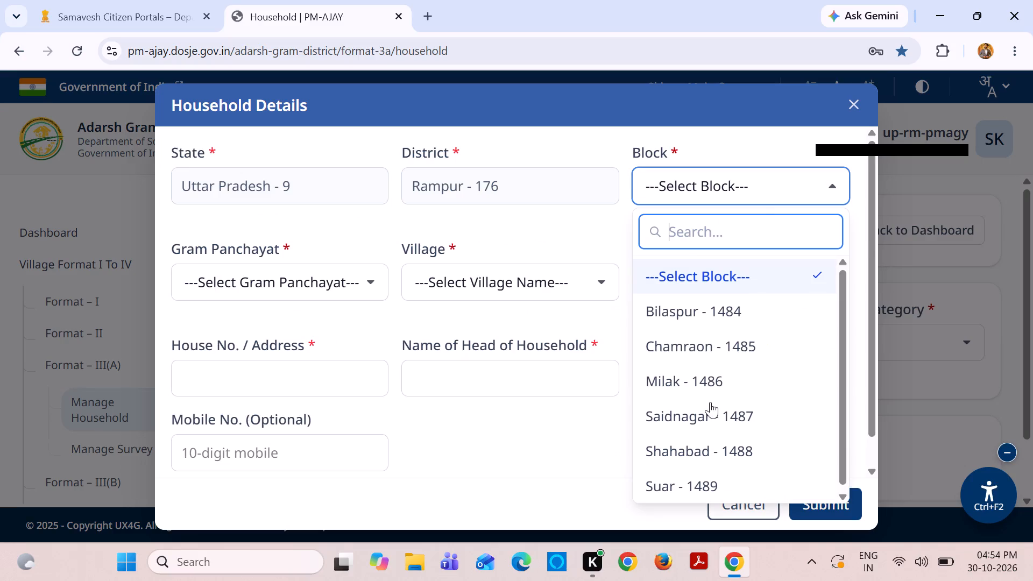
{"action": "left_click", "coordinate": [710, 410]}
{"action": "left_click", "coordinate": [736, 183]}
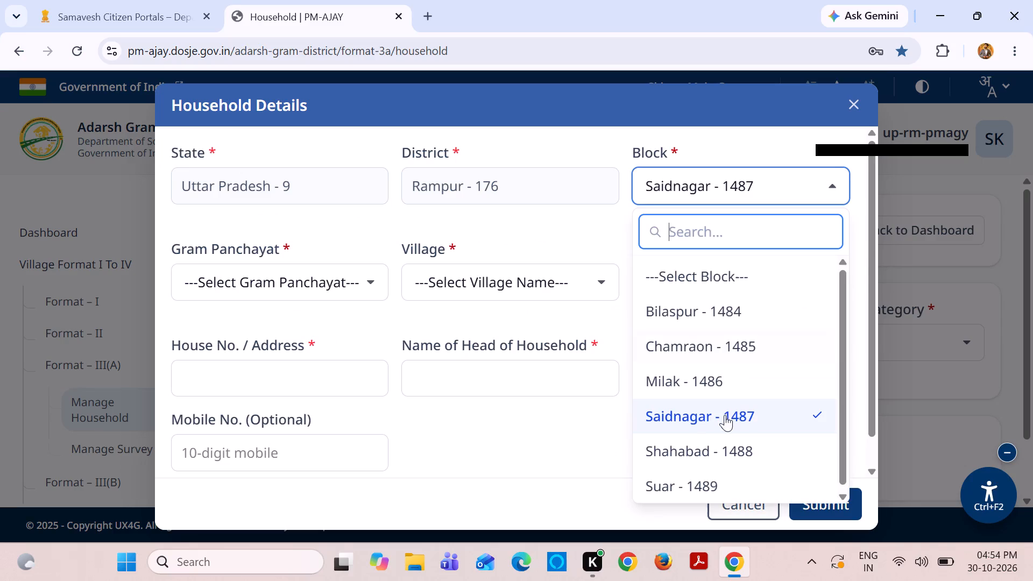
{"action": "left_click", "coordinate": [707, 456]}
{"action": "left_click", "coordinate": [302, 277]}
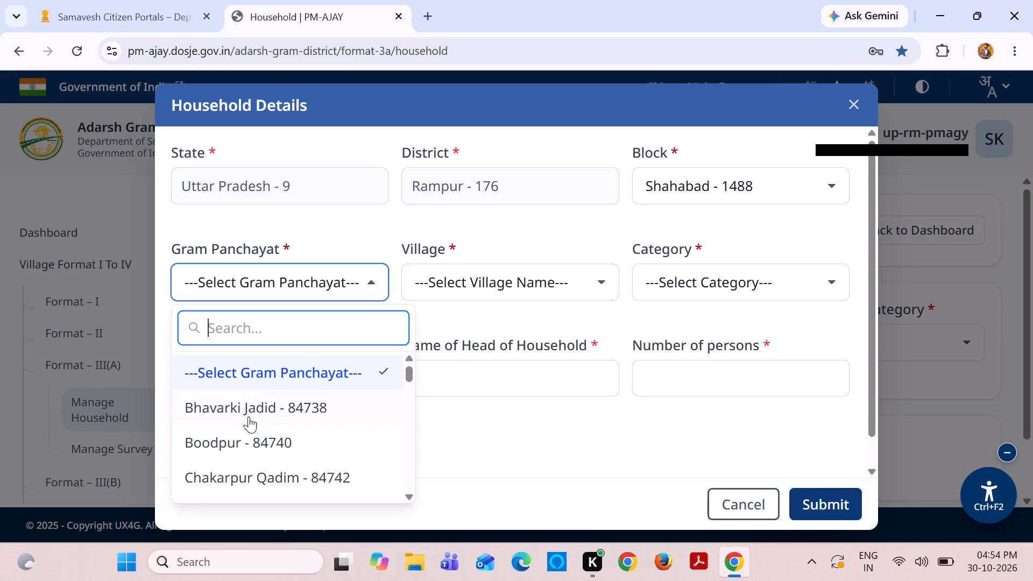
{"action": "left_click", "coordinate": [245, 442]}
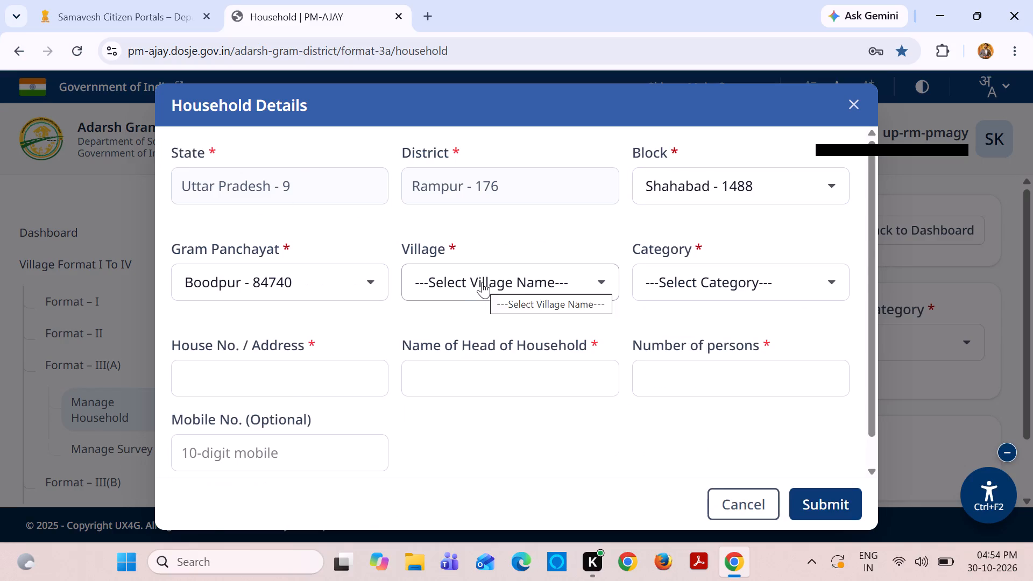
{"action": "left_click", "coordinate": [482, 282]}
{"action": "left_click", "coordinate": [479, 361]}
{"action": "left_click", "coordinate": [701, 279]}
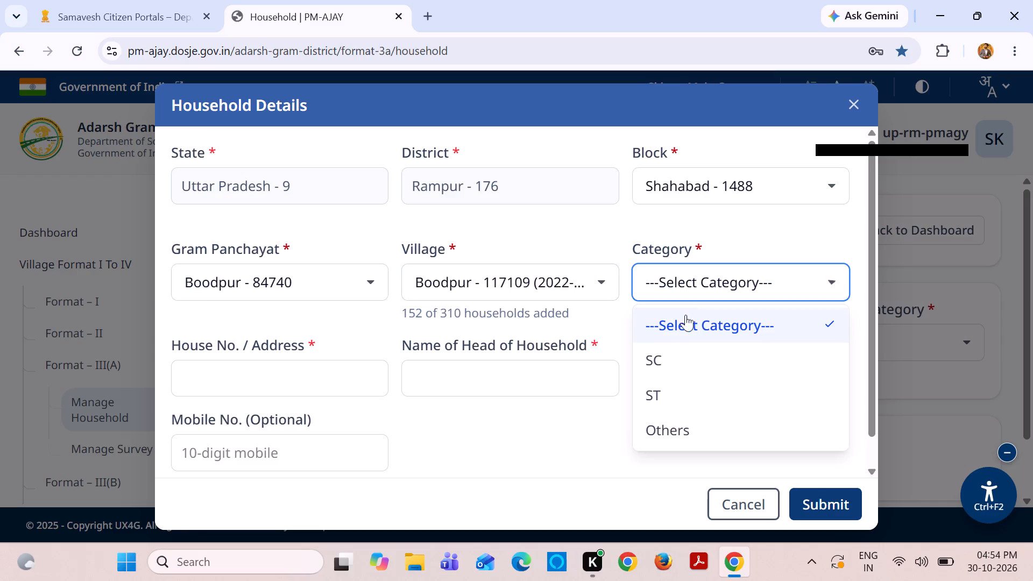
{"action": "left_click", "coordinate": [673, 424]}
Enter house number 153, the name of the head of household and 6 persons, and submit the household.
{"action": "left_click", "coordinate": [324, 358]}
{"action": "left_click", "coordinate": [313, 367]}
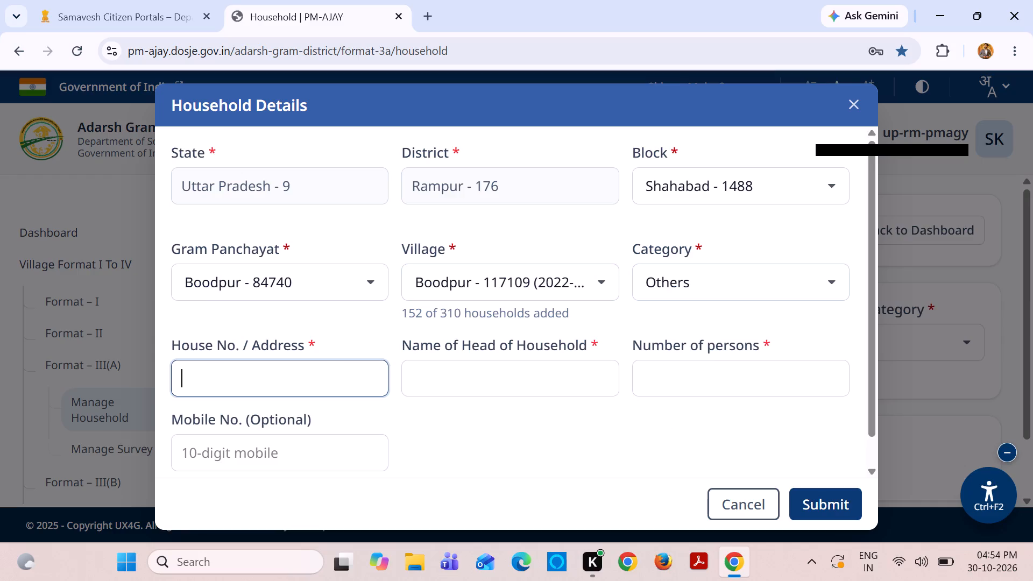
{"action": "type", "text": "153"}
{"action": "left_click", "coordinate": [494, 365]}
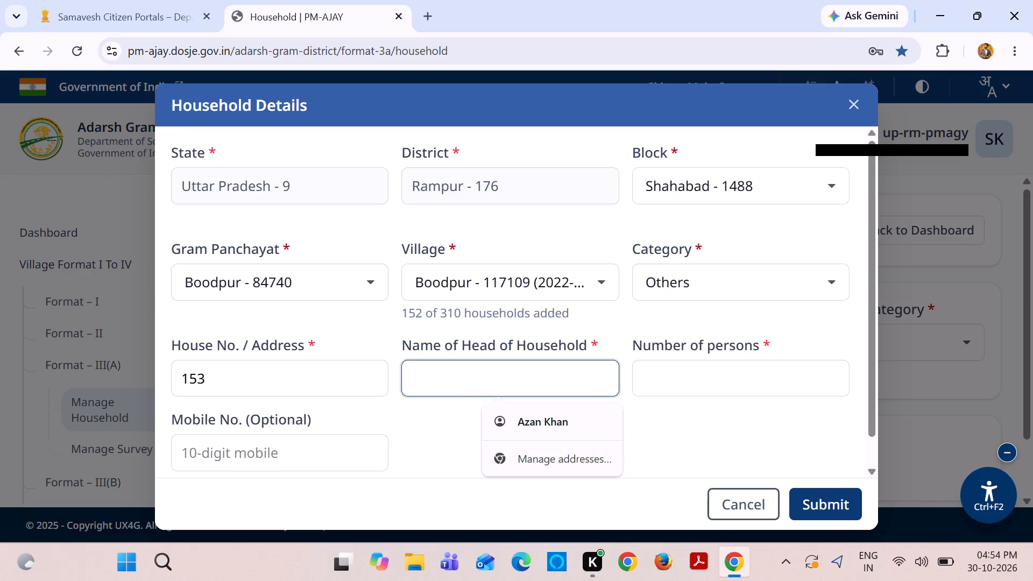
{"action": "type", "text": "satyapal"}
{"action": "left_click", "coordinate": [651, 367]}
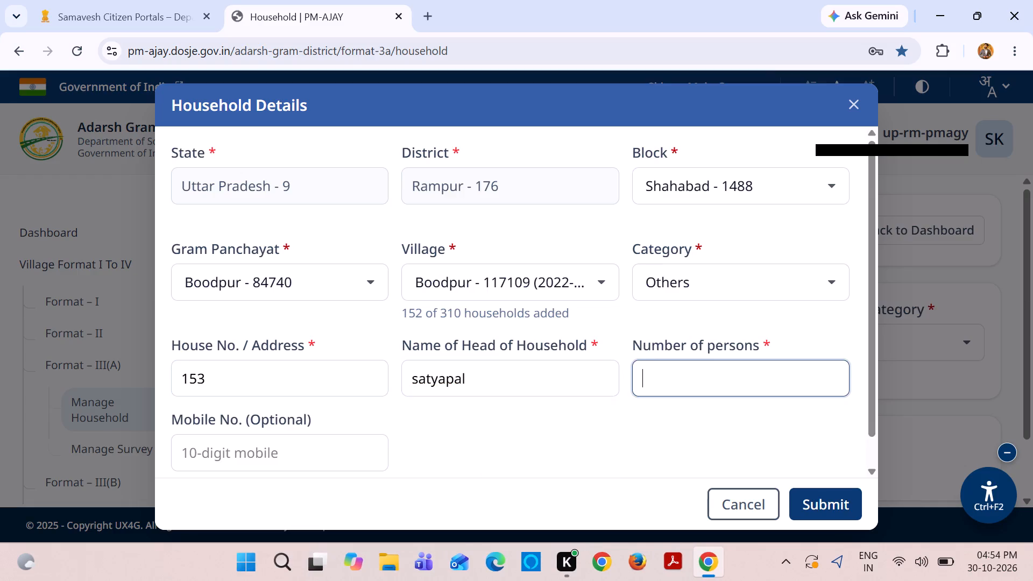
{"action": "key", "text": "6"}
{"action": "left_click_drag", "start_coordinate": [831, 492], "coordinate": [831, 497]}
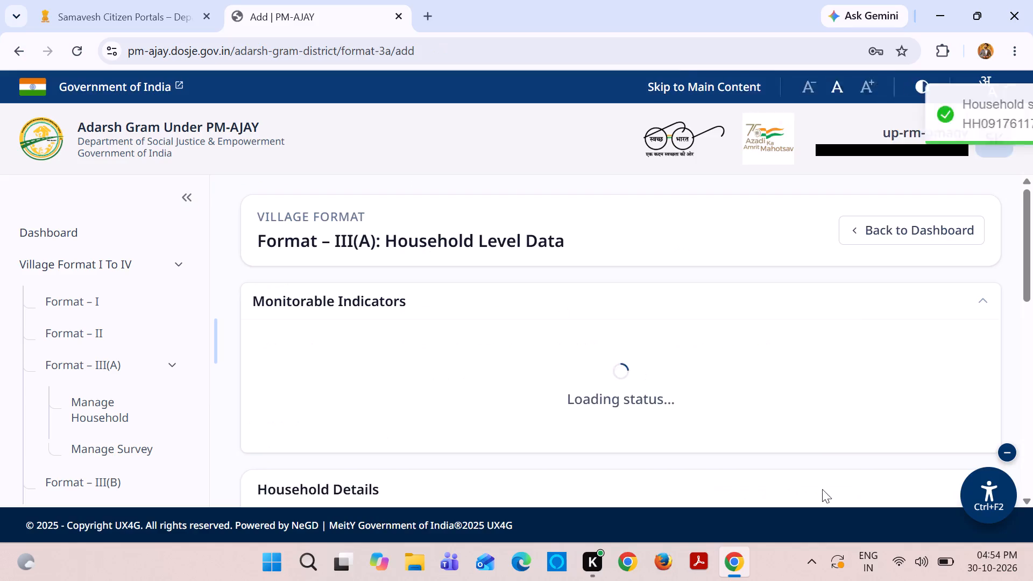
Submit domain 1 – Drinking water and Sanitation for household 153, with Individual Household Latrine Yes and open defecation No.
{"action": "right_click_drag", "start_coordinate": [801, 423], "coordinate": [791, 404]}
{"action": "scroll", "coordinate": [787, 374], "scroll_direction": "down", "scroll_amount": 5}
{"action": "left_click", "coordinate": [848, 360]}
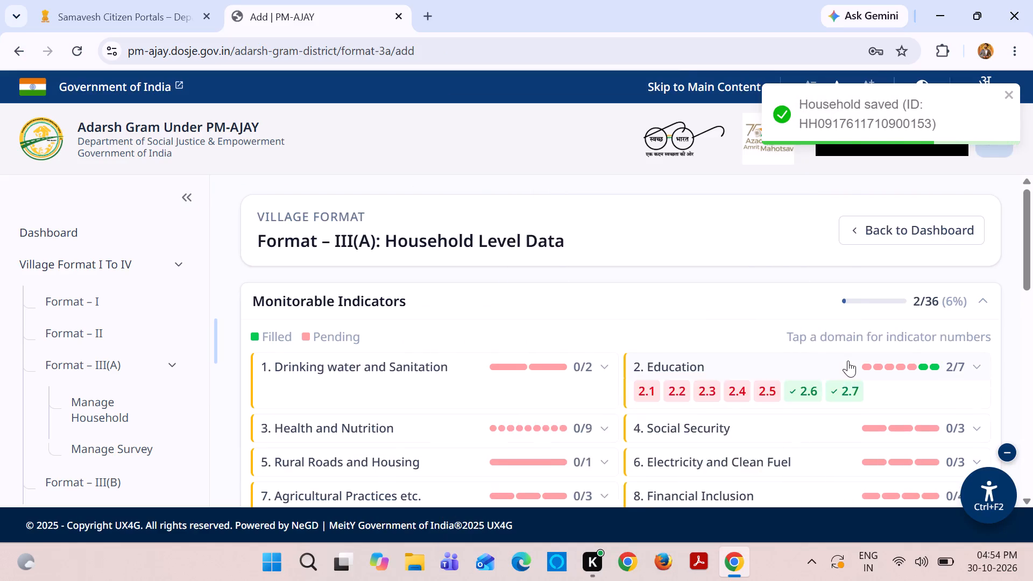
{"action": "right_click", "coordinate": [848, 367]}
{"action": "left_click", "coordinate": [859, 328]}
{"action": "scroll", "coordinate": [859, 325], "scroll_direction": "down", "scroll_amount": 12}
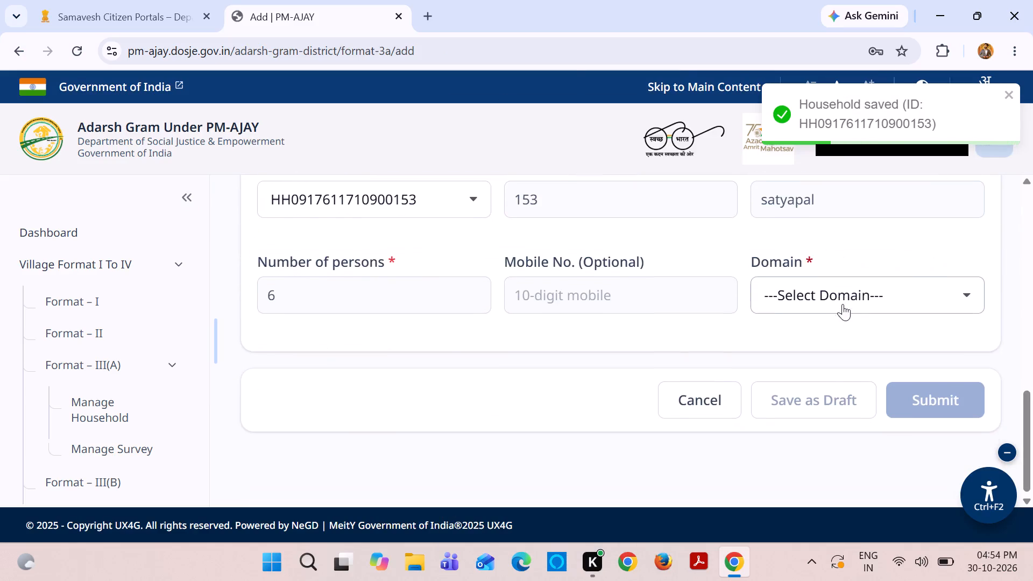
{"action": "left_click_drag", "start_coordinate": [914, 288], "coordinate": [910, 294]}
{"action": "left_click", "coordinate": [874, 149]}
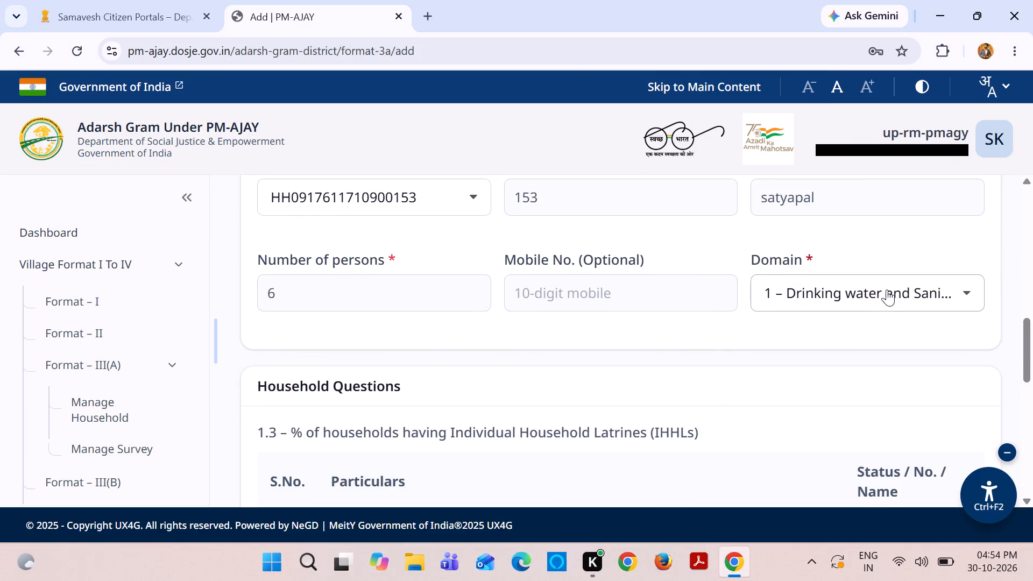
{"action": "scroll", "coordinate": [888, 286], "scroll_direction": "down", "scroll_amount": 3}
{"action": "left_click", "coordinate": [924, 294]}
{"action": "left_click", "coordinate": [917, 350]}
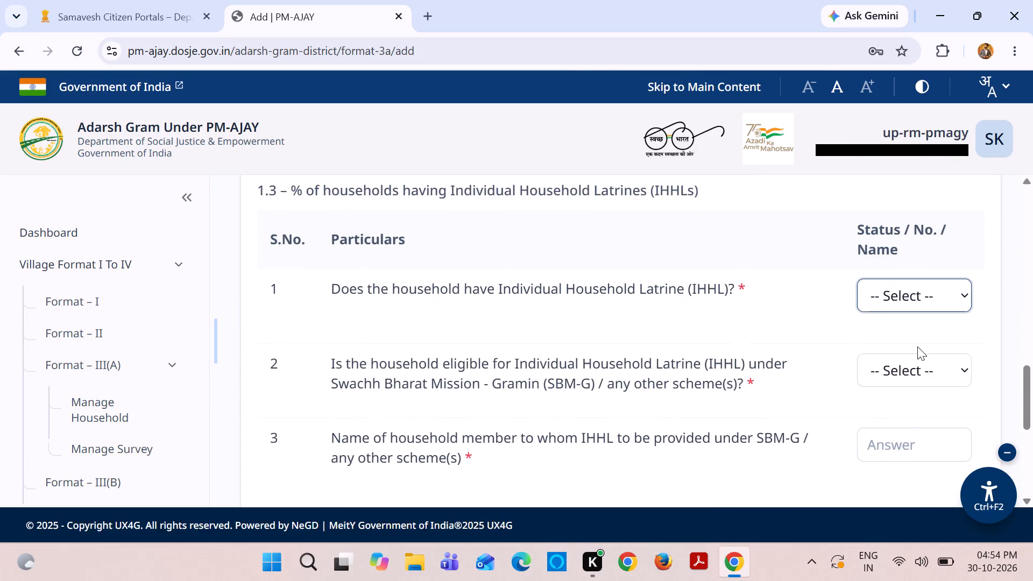
{"action": "scroll", "coordinate": [917, 342], "scroll_direction": "down", "scroll_amount": 3}
{"action": "left_click", "coordinate": [918, 283]}
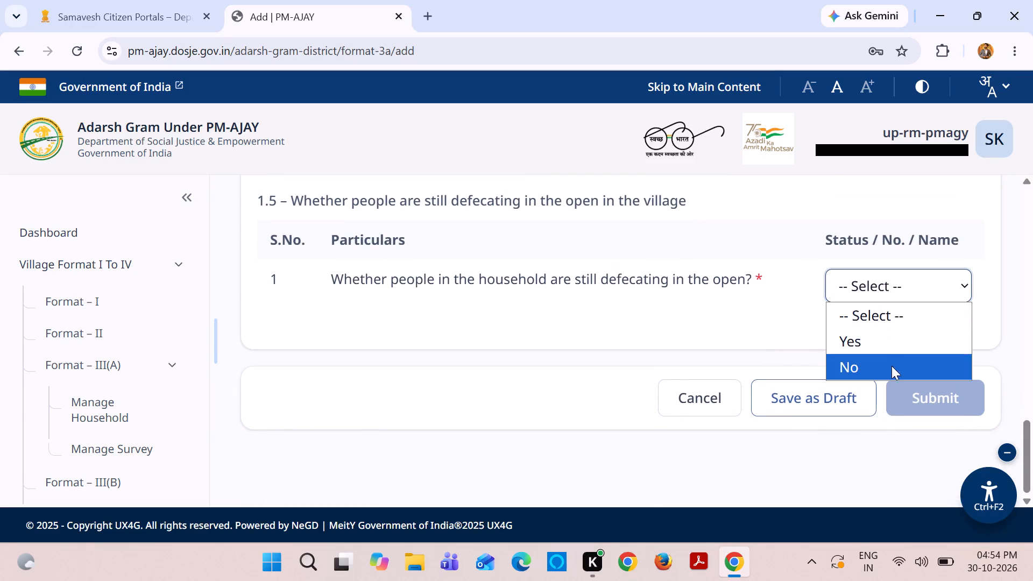
{"action": "left_click", "coordinate": [890, 372]}
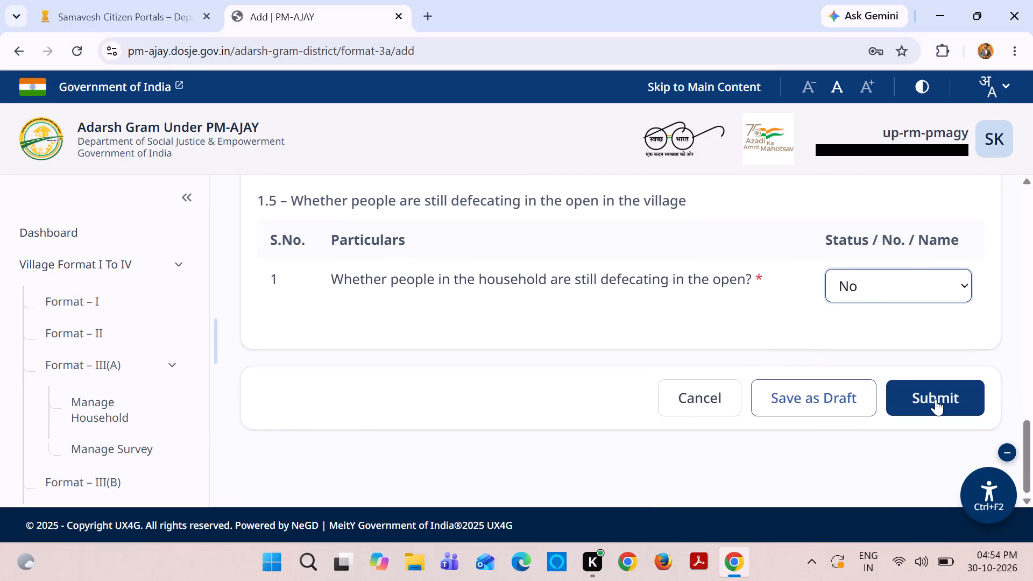
{"action": "left_click", "coordinate": [933, 385]}
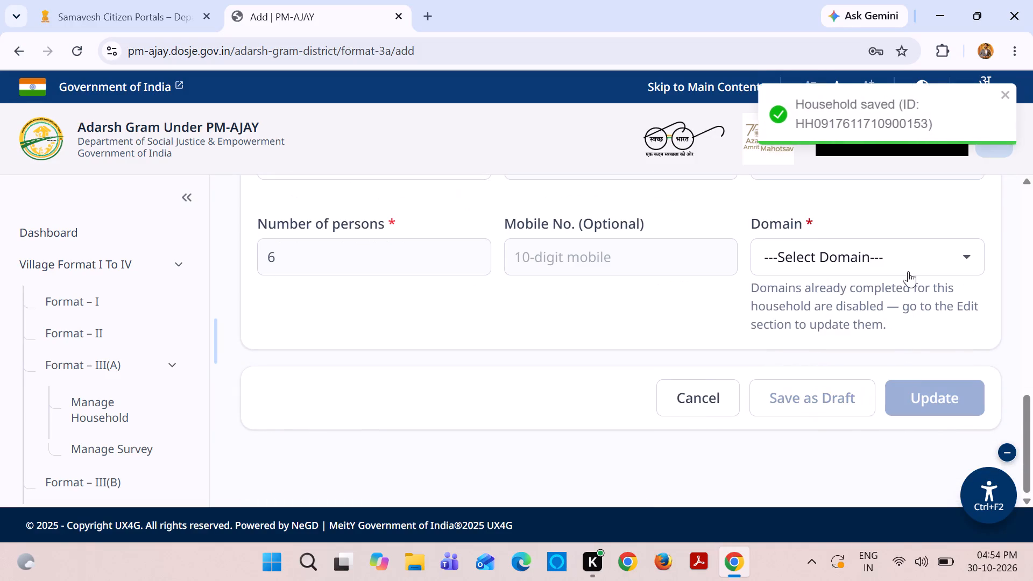
Choose domain 2 – Education and enter 2 children aged 6-10 years, with 2 attending primary school.
{"action": "left_click", "coordinate": [913, 243]}
{"action": "left_click", "coordinate": [813, 420]}
{"action": "scroll", "coordinate": [820, 417], "scroll_direction": "down", "scroll_amount": 4}
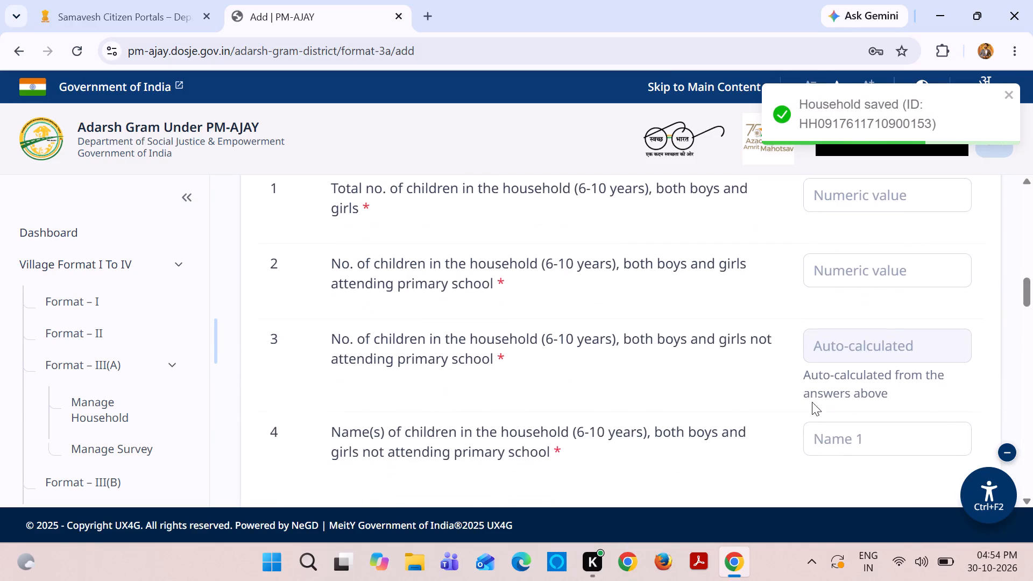
{"action": "left_click", "coordinate": [856, 189]}
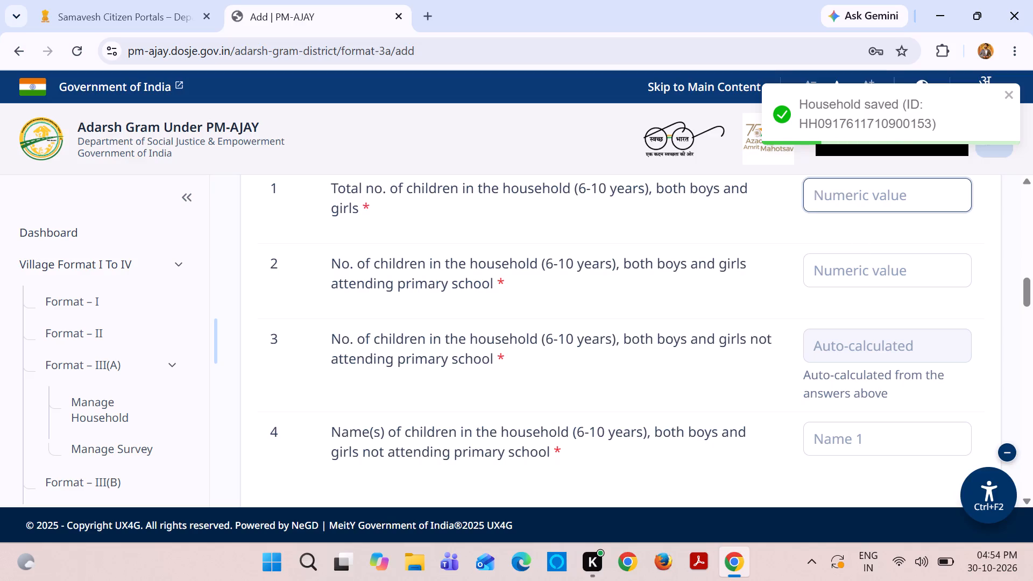
{"action": "key", "text": "2"}
{"action": "left_click", "coordinate": [875, 263]}
{"action": "key", "text": "2"}
Enter 1 child aged 11-13 years with 1 attending middle school, and 1 aged 14-15 years with 1 attending secondary school.
{"action": "scroll", "coordinate": [874, 263], "scroll_direction": "down", "scroll_amount": 3}
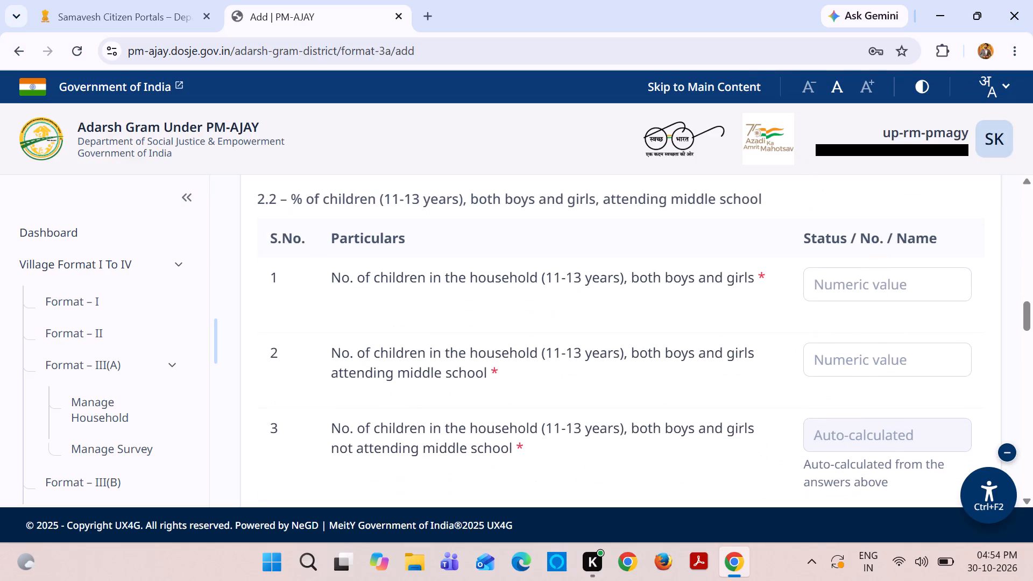
{"action": "left_click", "coordinate": [873, 278]}
{"action": "key", "text": "1"}
{"action": "left_click", "coordinate": [862, 339]}
{"action": "left_click", "coordinate": [862, 346]}
{"action": "key", "text": "1"}
{"action": "scroll", "coordinate": [862, 343], "scroll_direction": "down", "scroll_amount": 2}
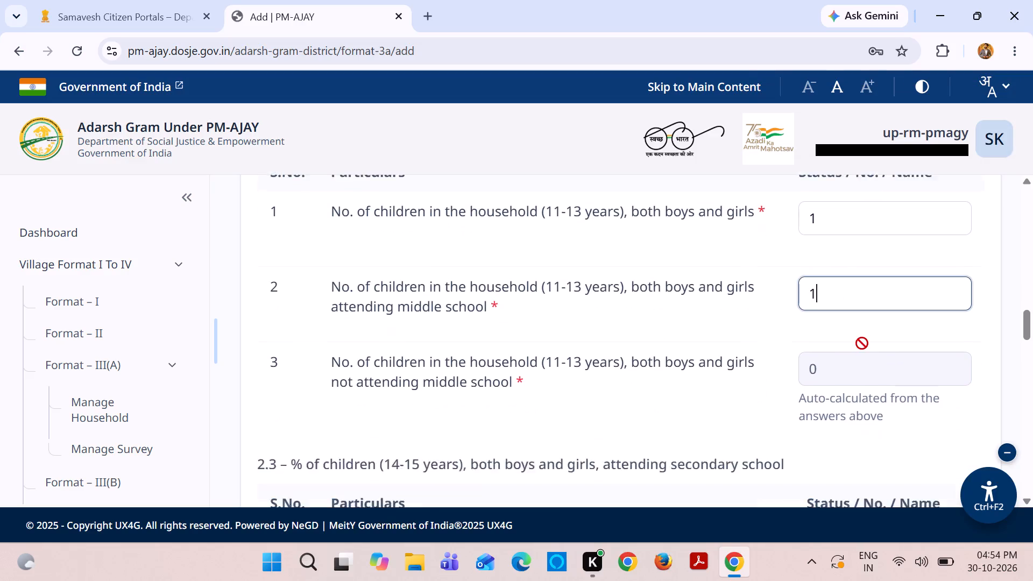
{"action": "scroll", "coordinate": [862, 343], "scroll_direction": "down", "scroll_amount": 1}
{"action": "left_click", "coordinate": [861, 359]}
{"action": "key", "text": "1"}
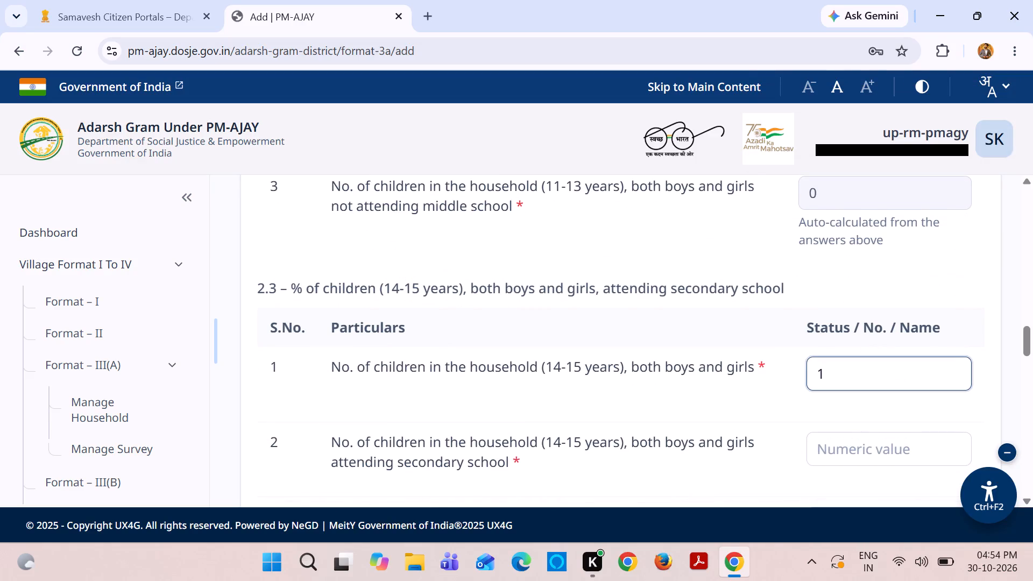
{"action": "left_click", "coordinate": [836, 448]}
{"action": "key", "text": "1"}
Enter 0 children for indicator 2.4 and 0 aged 18-23 years for 2.5, and submit the Education domain.
{"action": "scroll", "coordinate": [836, 442], "scroll_direction": "down", "scroll_amount": 2}
{"action": "scroll", "coordinate": [903, 407], "scroll_direction": "down", "scroll_amount": 2}
{"action": "left_click", "coordinate": [896, 392]}
{"action": "key", "text": "0"}
{"action": "scroll", "coordinate": [895, 392], "scroll_direction": "down", "scroll_amount": 2}
{"action": "left_click", "coordinate": [895, 393]}
{"action": "key", "text": "0"}
{"action": "scroll", "coordinate": [895, 393], "scroll_direction": "down", "scroll_amount": 3}
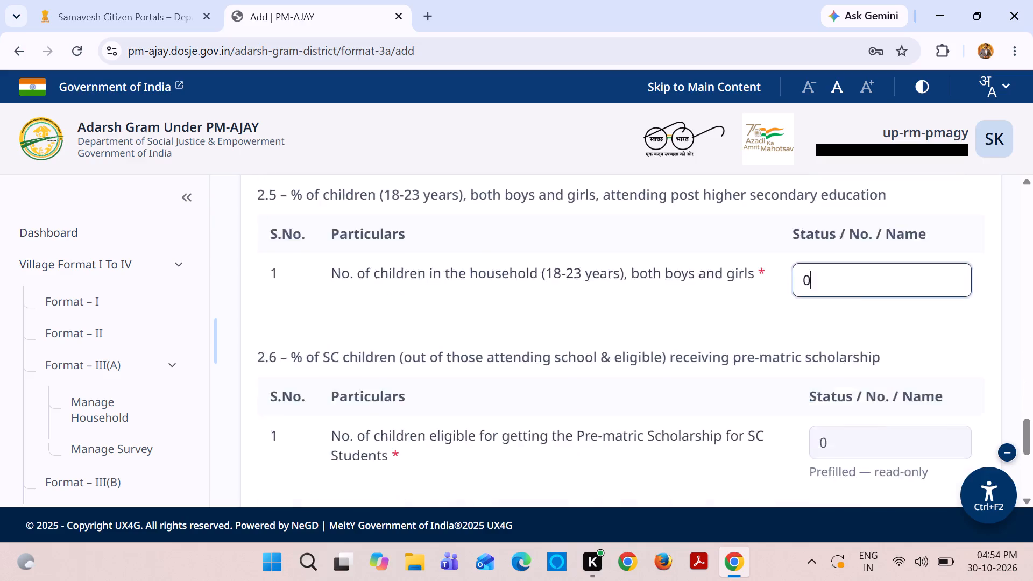
{"action": "scroll", "coordinate": [846, 315], "scroll_direction": "down", "scroll_amount": 7}
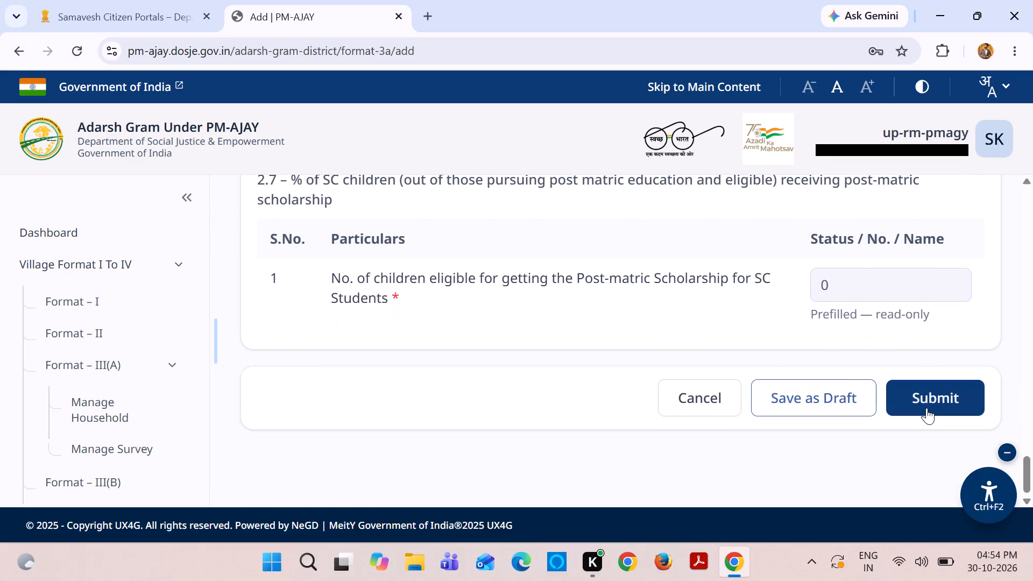
{"action": "left_click", "coordinate": [926, 408]}
Choose domain 3 – Health and Nutrition, answer Yes to Health Protection Scheme coverage and enter 0 pregnant women.
{"action": "left_click", "coordinate": [905, 247]}
{"action": "left_click", "coordinate": [802, 456]}
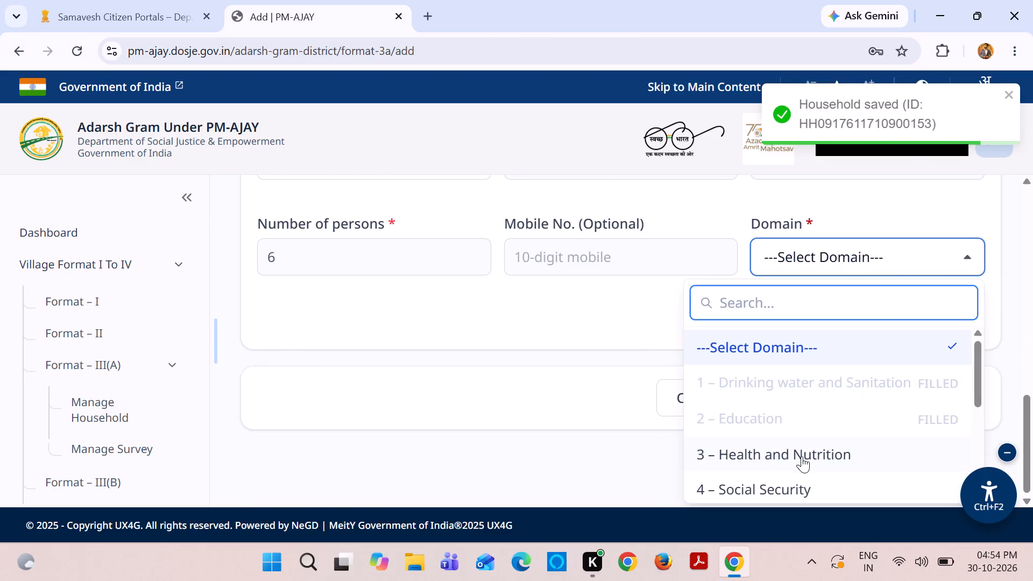
{"action": "scroll", "coordinate": [817, 429], "scroll_direction": "down", "scroll_amount": 2}
{"action": "left_click", "coordinate": [880, 352]}
{"action": "left_click", "coordinate": [867, 420]}
{"action": "scroll", "coordinate": [867, 420], "scroll_direction": "down", "scroll_amount": 1}
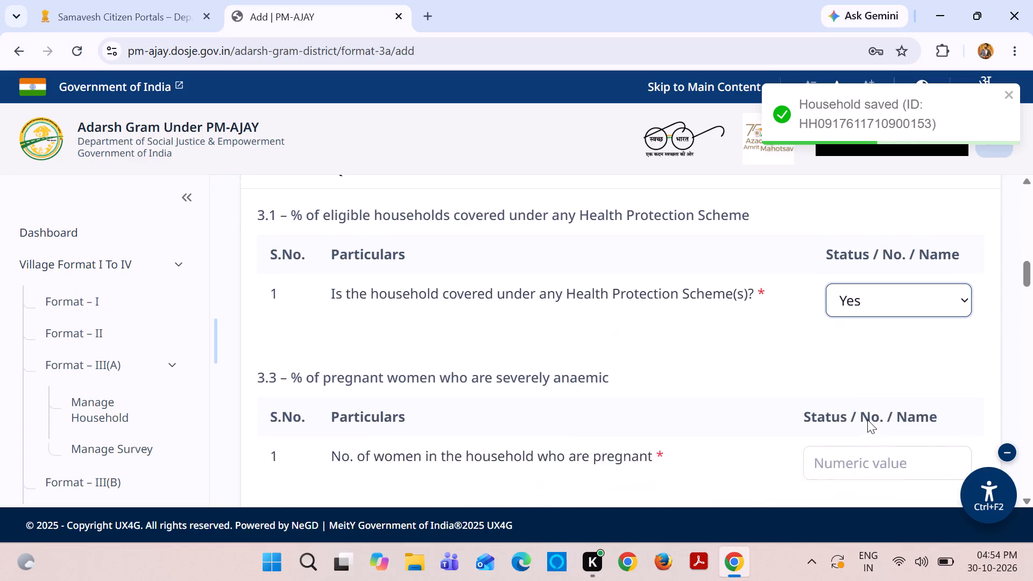
{"action": "left_click", "coordinate": [860, 434]}
{"action": "key", "text": "0"}
Enter 0 for deliveries in the last year, children born in the last year and children below one year (3.4 to 3.6).
{"action": "scroll", "coordinate": [860, 434], "scroll_direction": "down", "scroll_amount": 2}
{"action": "left_click", "coordinate": [857, 420]}
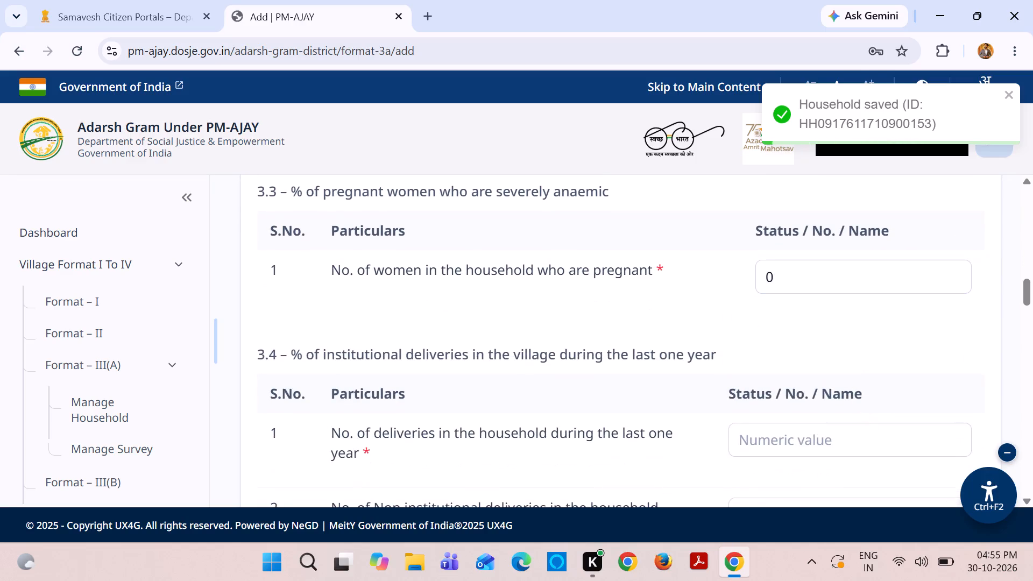
{"action": "left_click", "coordinate": [856, 425]}
{"action": "key", "text": "0"}
{"action": "scroll", "coordinate": [855, 426], "scroll_direction": "down", "scroll_amount": 3}
{"action": "left_click", "coordinate": [826, 361]}
{"action": "key", "text": "0"}
{"action": "scroll", "coordinate": [826, 361], "scroll_direction": "down", "scroll_amount": 3}
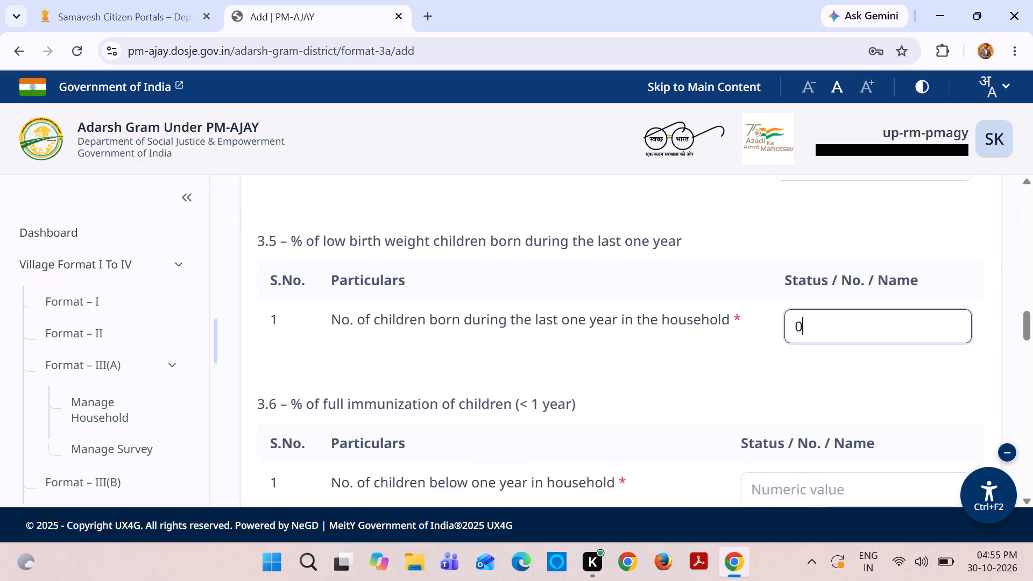
{"action": "left_click", "coordinate": [819, 257]}
{"action": "left_click", "coordinate": [817, 265]}
{"action": "key", "text": "0"}
Enter 0 for children aged 0-5 years, women pregnant during the last year, and the child death indicator (3.7 to 3.9).
{"action": "scroll", "coordinate": [817, 272], "scroll_direction": "down", "scroll_amount": 2}
{"action": "middle_click", "coordinate": [817, 273]}
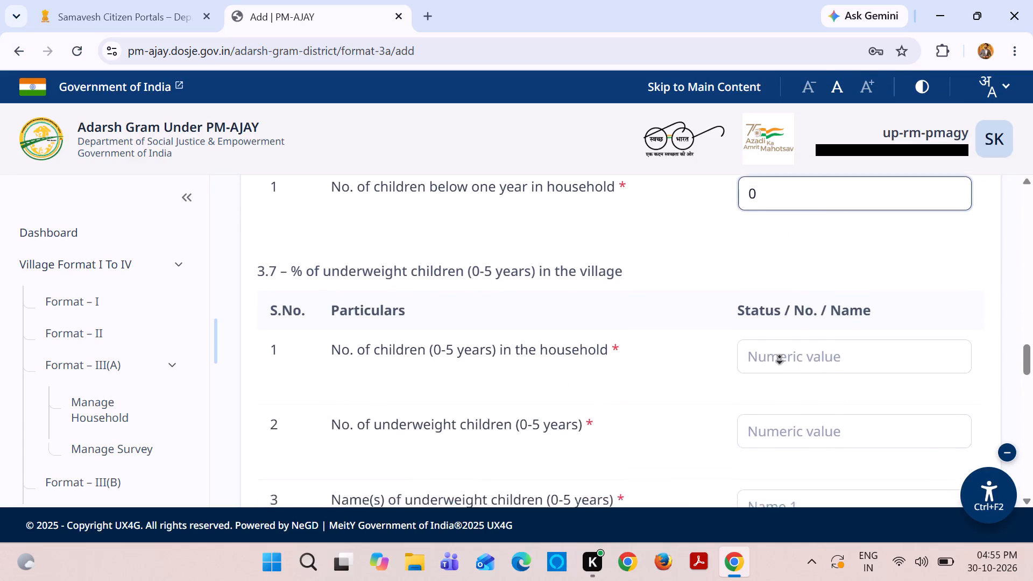
{"action": "middle_click", "coordinate": [784, 320]}
{"action": "left_click", "coordinate": [784, 320]}
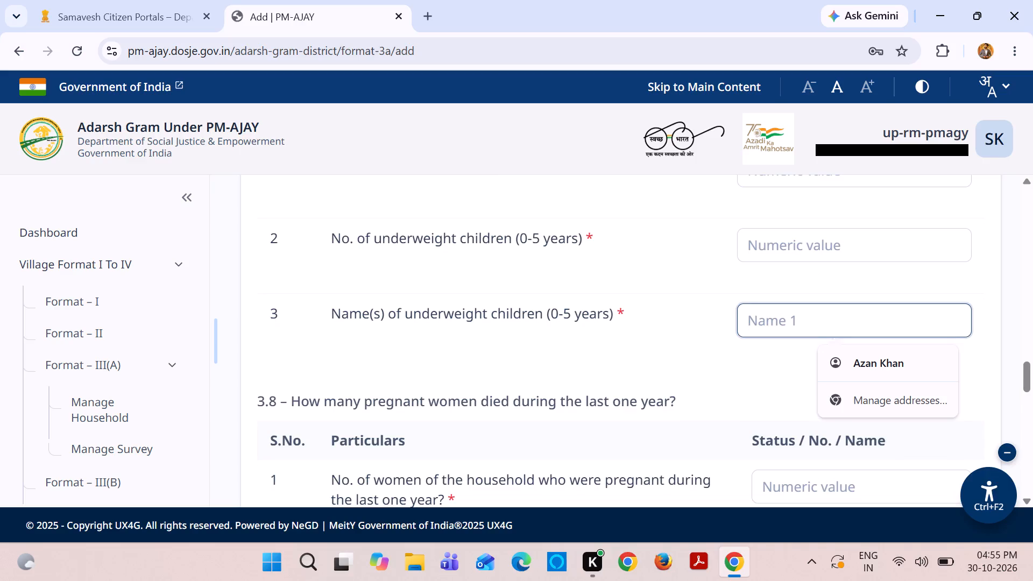
{"action": "scroll", "coordinate": [817, 250], "scroll_direction": "up", "scroll_amount": 1}
{"action": "left_click", "coordinate": [817, 250]}
{"action": "key", "text": "0"}
{"action": "left_click", "coordinate": [832, 410]}
{"action": "key", "text": "0"}
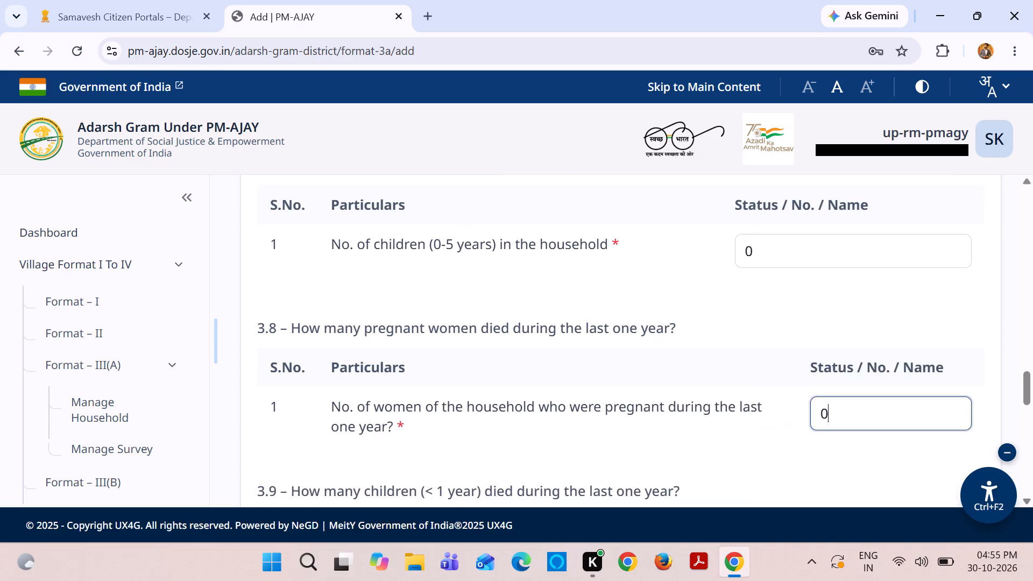
{"action": "scroll", "coordinate": [832, 408], "scroll_direction": "down", "scroll_amount": 3}
{"action": "left_click", "coordinate": [822, 341]}
{"action": "key", "text": "0"}
Enter 0 household members suffering from communicable diseases in 3.10 and submit the Health and Nutrition domain.
{"action": "scroll", "coordinate": [822, 341], "scroll_direction": "down", "scroll_amount": 2}
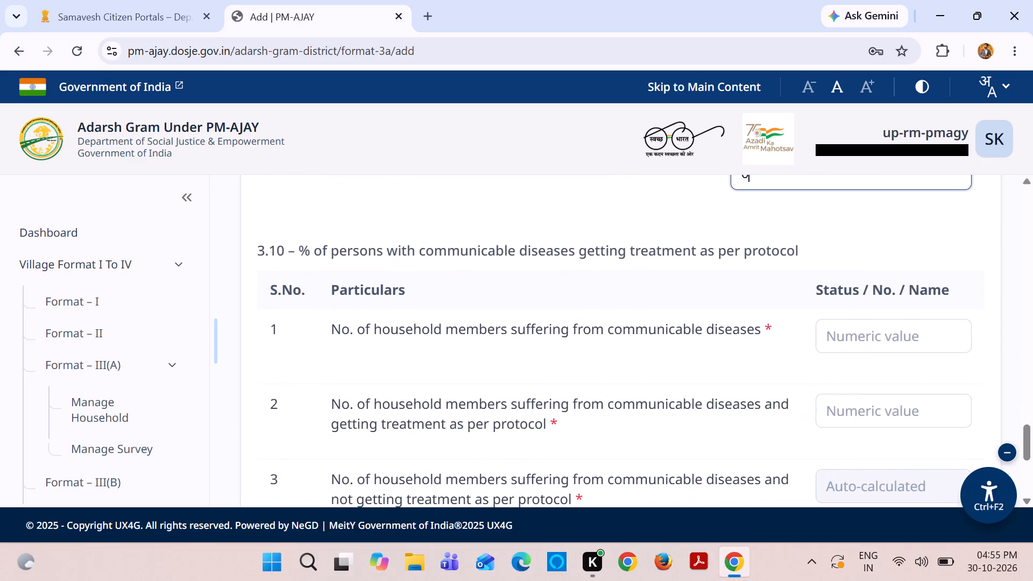
{"action": "left_click", "coordinate": [845, 332]}
{"action": "key", "text": "0"}
{"action": "scroll", "coordinate": [845, 334], "scroll_direction": "down", "scroll_amount": 2}
{"action": "left_click", "coordinate": [967, 392]}
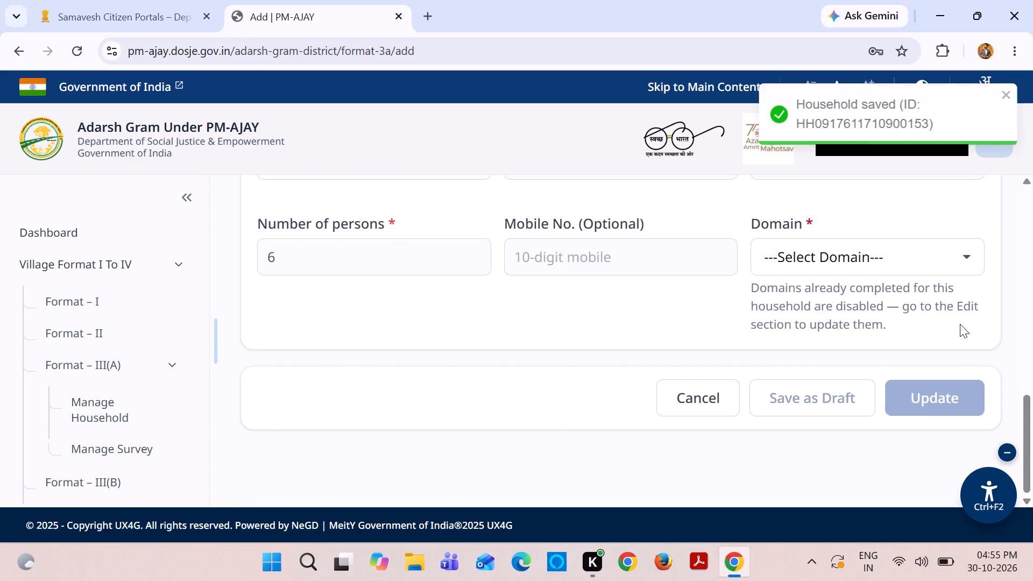
Submit domain 4 – Social Security with 0 persons eligible for Widow Pension, Old Age Pension and Disability Pension.
{"action": "left_click", "coordinate": [938, 275]}
{"action": "left_click", "coordinate": [924, 259]}
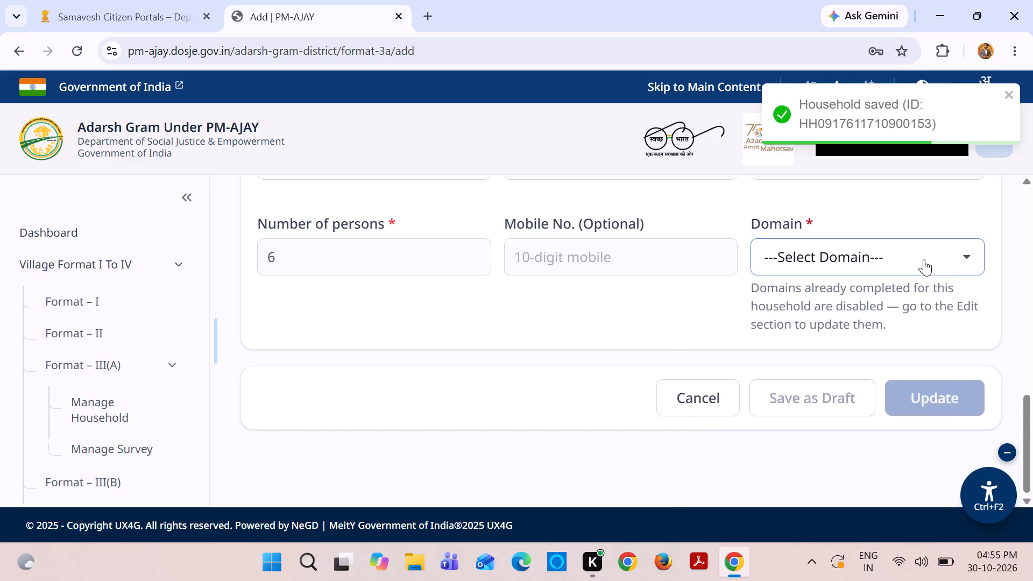
{"action": "left_click", "coordinate": [743, 478]}
{"action": "scroll", "coordinate": [860, 435], "scroll_direction": "down", "scroll_amount": 2}
{"action": "left_click", "coordinate": [884, 345]}
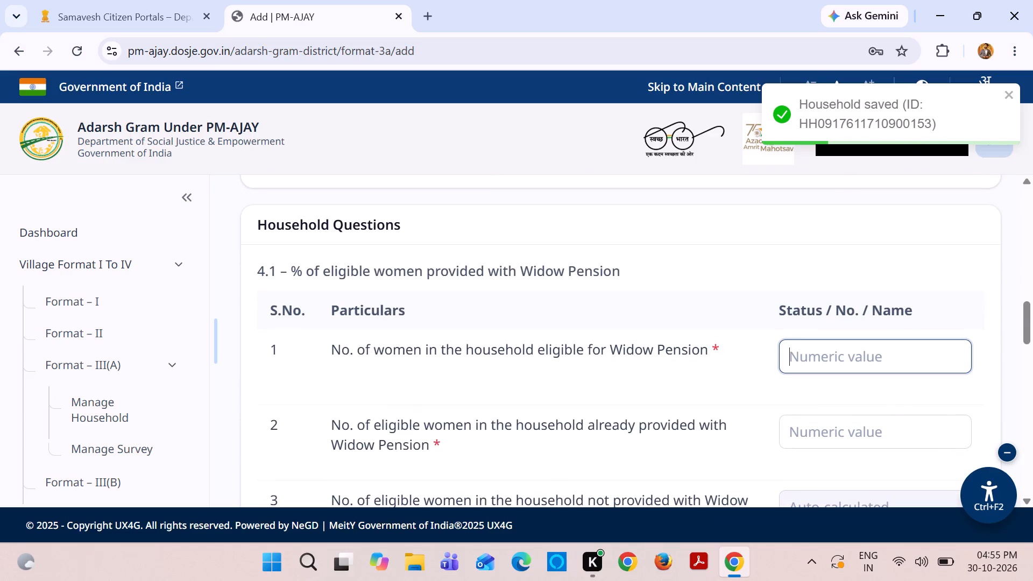
{"action": "key", "text": "0"}
{"action": "scroll", "coordinate": [851, 372], "scroll_direction": "down", "scroll_amount": 2}
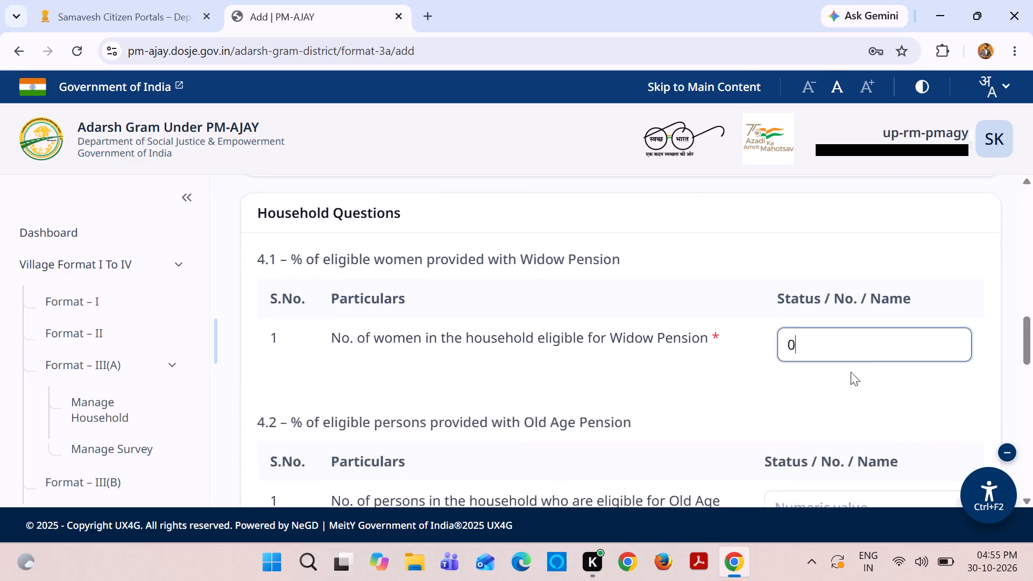
{"action": "left_click", "coordinate": [853, 366]}
{"action": "key", "text": "0"}
{"action": "scroll", "coordinate": [853, 366], "scroll_direction": "down", "scroll_amount": 2}
{"action": "left_click", "coordinate": [852, 372]}
{"action": "key", "text": "0"}
{"action": "scroll", "coordinate": [852, 371], "scroll_direction": "down", "scroll_amount": 1}
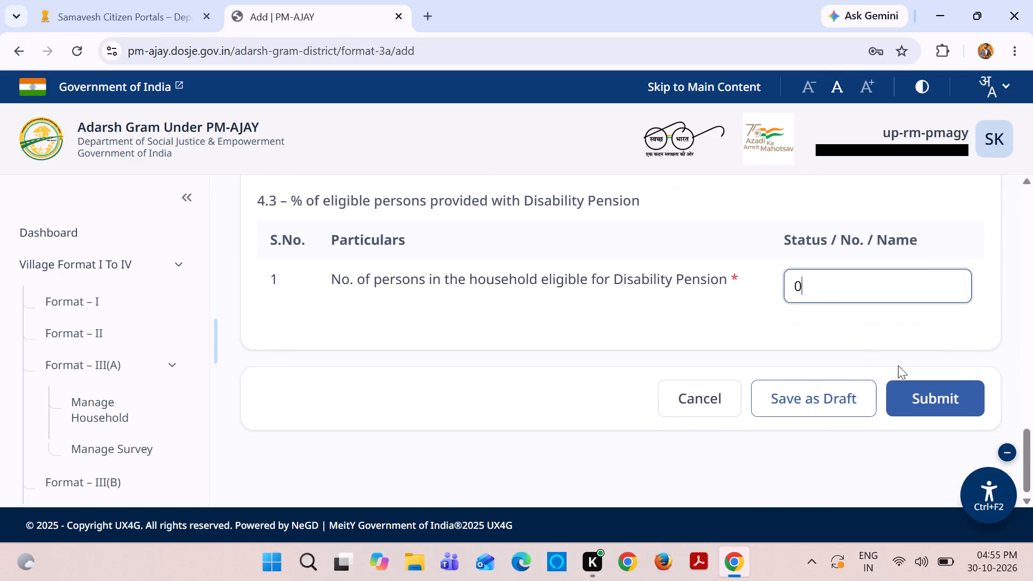
{"action": "left_click", "coordinate": [941, 390]}
Submit domain 5 – Rural Roads and Housing, answering No to living in a Kachcha/unsafe house.
{"action": "left_click", "coordinate": [910, 275]}
{"action": "left_click", "coordinate": [899, 261]}
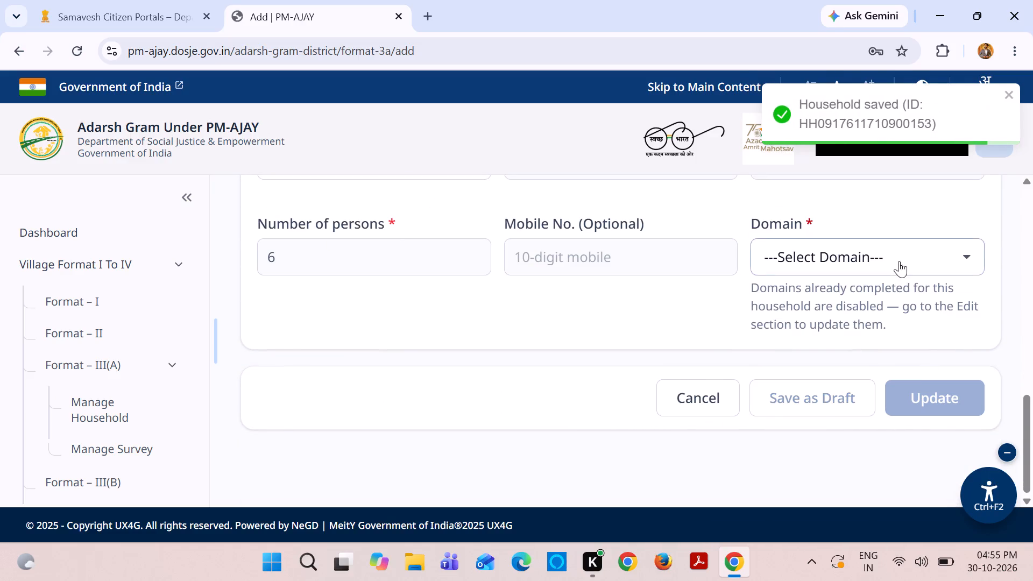
{"action": "scroll", "coordinate": [808, 447], "scroll_direction": "down", "scroll_amount": 2}
{"action": "left_click", "coordinate": [795, 362]}
{"action": "scroll", "coordinate": [795, 362], "scroll_direction": "down", "scroll_amount": 1}
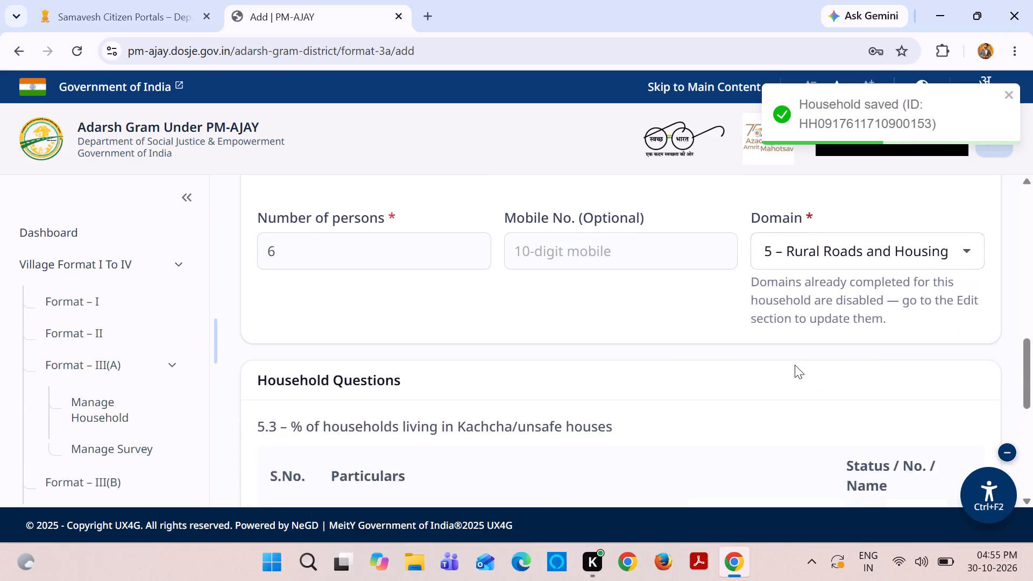
{"action": "scroll", "coordinate": [795, 365], "scroll_direction": "down", "scroll_amount": 2}
{"action": "left_click", "coordinate": [928, 290]}
{"action": "left_click", "coordinate": [884, 379]}
{"action": "scroll", "coordinate": [885, 378], "scroll_direction": "down", "scroll_amount": 2}
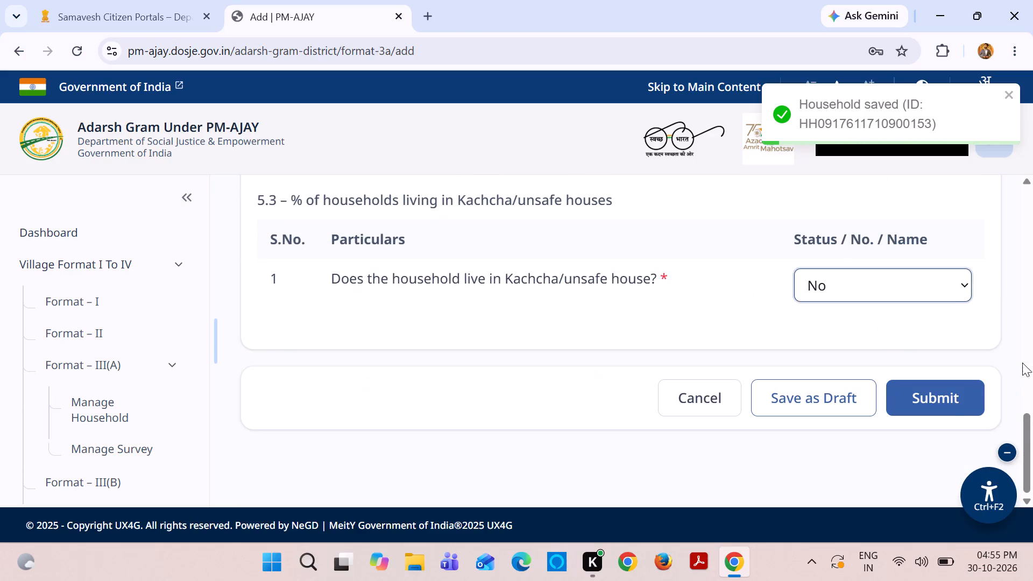
{"action": "left_click", "coordinate": [951, 399]}
Choose domain 6 – Electricity and Clean Fuel and answer Yes to having an electricity connection in 6.2.
{"action": "left_click", "coordinate": [898, 266]}
{"action": "scroll", "coordinate": [826, 402], "scroll_direction": "down", "scroll_amount": 1}
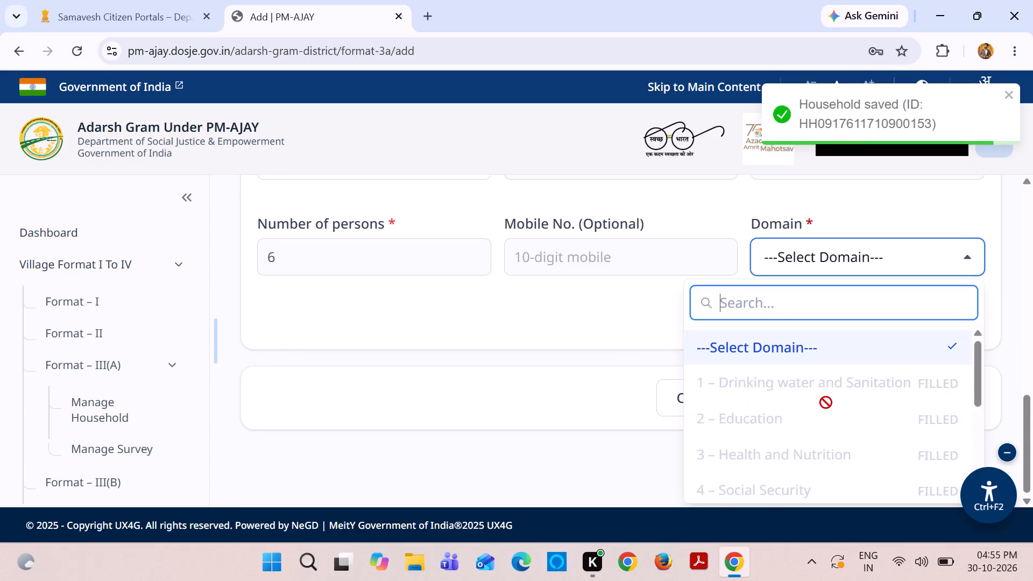
{"action": "scroll", "coordinate": [826, 402], "scroll_direction": "down", "scroll_amount": 1}
{"action": "left_click", "coordinate": [816, 413]}
{"action": "scroll", "coordinate": [816, 414], "scroll_direction": "down", "scroll_amount": 3}
{"action": "left_click", "coordinate": [953, 280]}
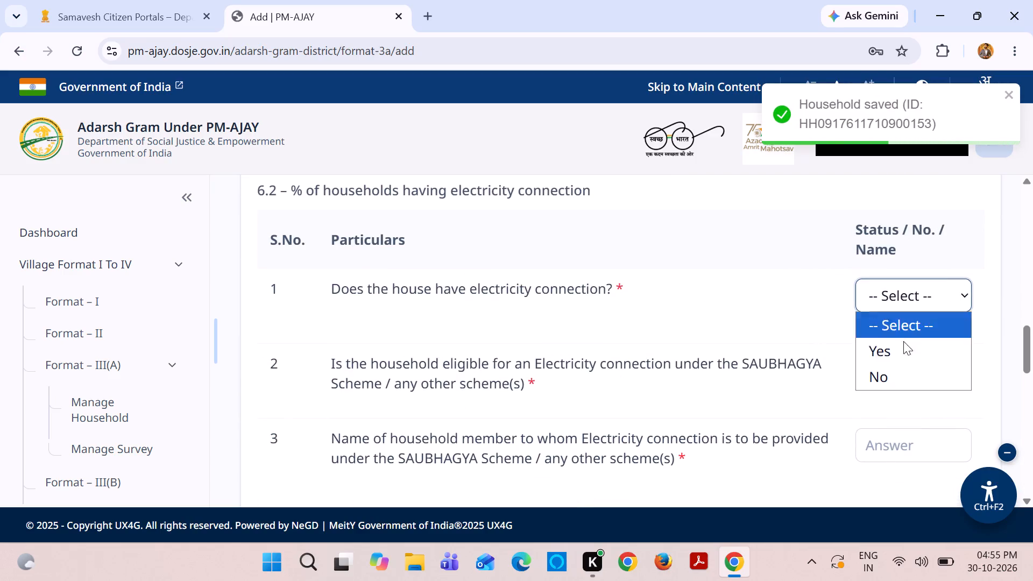
{"action": "left_click", "coordinate": [902, 344]}
Answer Yes in 6.3 to both having an electricity connection and using at least one LED bulb.
{"action": "scroll", "coordinate": [902, 345], "scroll_direction": "down", "scroll_amount": 1}
{"action": "left_click", "coordinate": [942, 371]}
{"action": "left_click", "coordinate": [890, 424]}
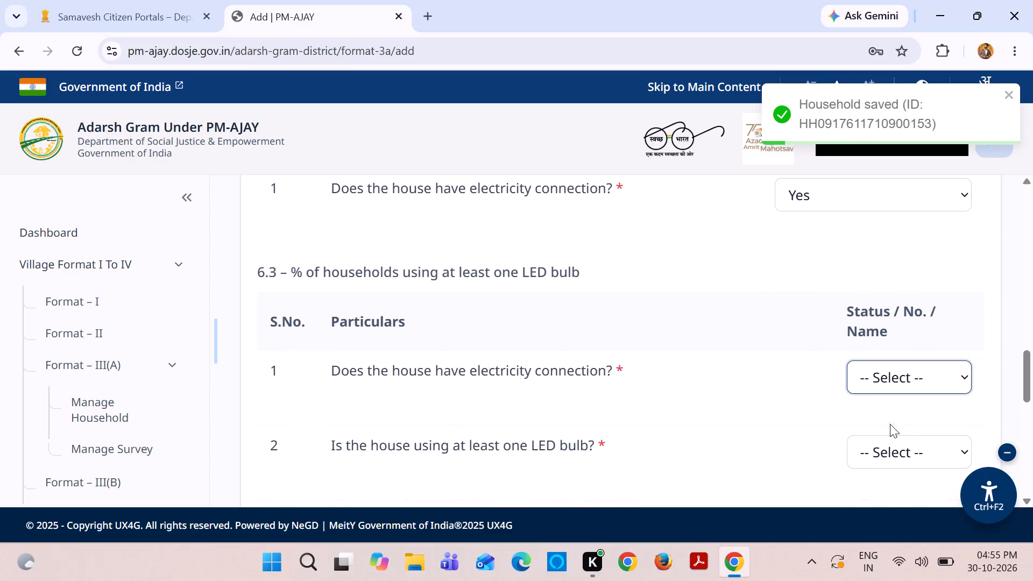
{"action": "scroll", "coordinate": [891, 420], "scroll_direction": "down", "scroll_amount": 1}
{"action": "left_click", "coordinate": [937, 370]}
{"action": "left_click", "coordinate": [919, 364]}
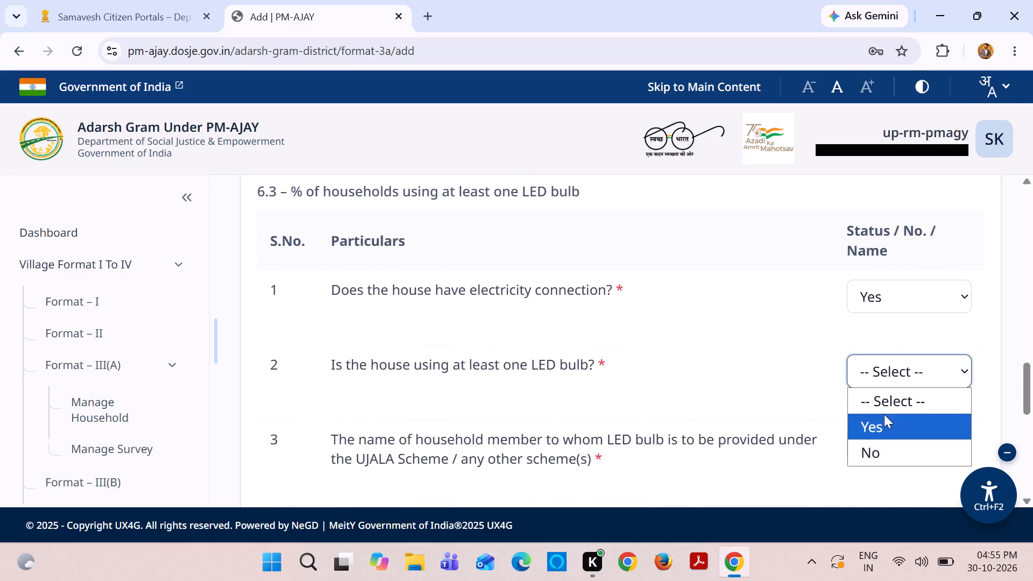
{"action": "left_click", "coordinate": [884, 414]}
Answer Yes to using clean fuel in 6.4 and submit domain 6 – Electricity and Clean Fuel.
{"action": "scroll", "coordinate": [885, 411], "scroll_direction": "down", "scroll_amount": 2}
{"action": "left_click", "coordinate": [925, 375]}
{"action": "left_click", "coordinate": [893, 423]}
{"action": "scroll", "coordinate": [895, 417], "scroll_direction": "down", "scroll_amount": 5}
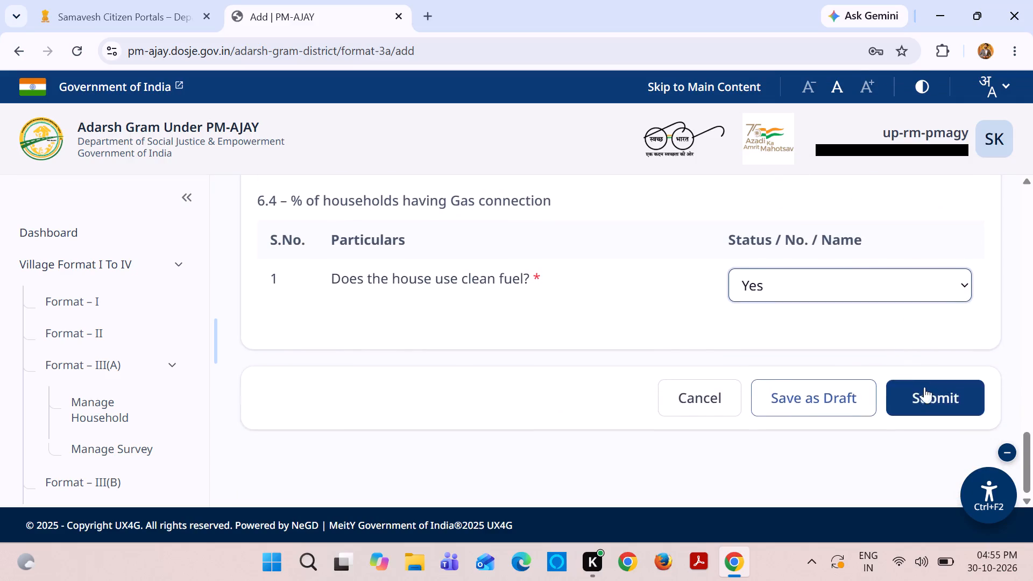
{"action": "left_click", "coordinate": [930, 382]}
Submit domain 7 – Agricultural Practices etc., answering No to the household being involved in farming.
{"action": "left_click", "coordinate": [932, 270]}
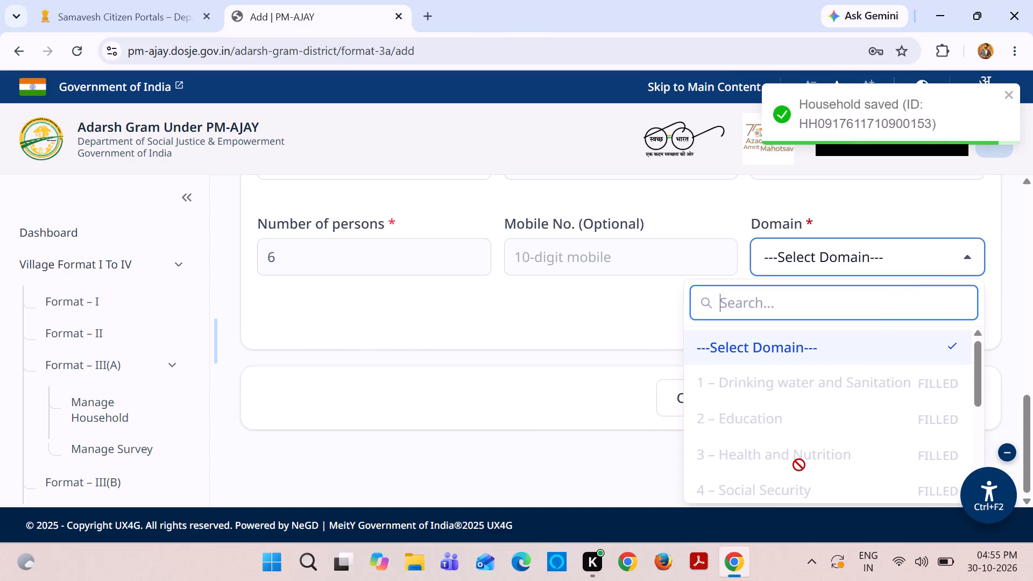
{"action": "scroll", "coordinate": [799, 465], "scroll_direction": "down", "scroll_amount": 2}
{"action": "left_click", "coordinate": [826, 436]}
{"action": "scroll", "coordinate": [826, 435], "scroll_direction": "down", "scroll_amount": 2}
{"action": "left_click", "coordinate": [908, 357]}
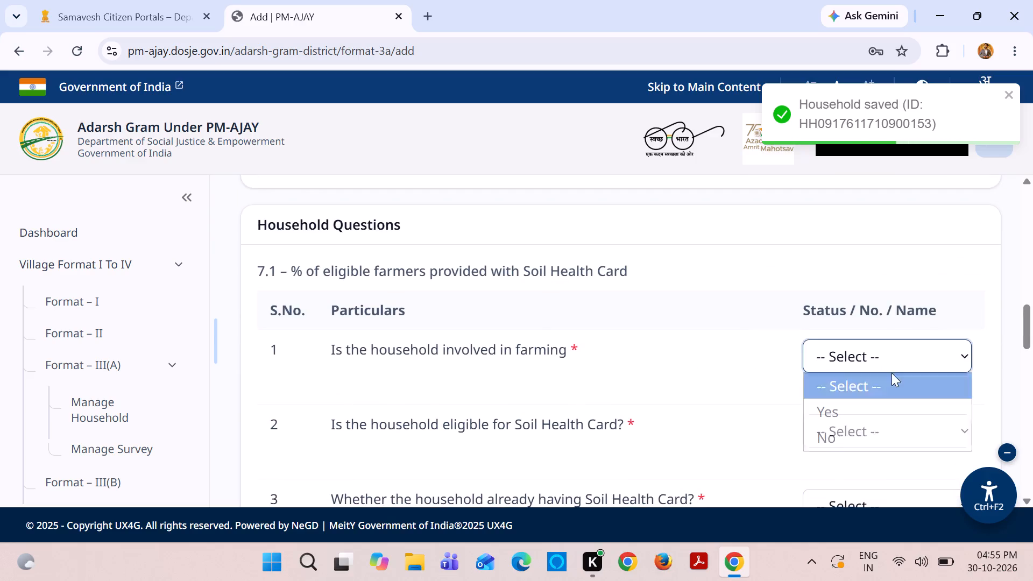
{"action": "left_click", "coordinate": [843, 435]}
{"action": "scroll", "coordinate": [869, 417], "scroll_direction": "down", "scroll_amount": 4}
{"action": "left_click", "coordinate": [924, 461]}
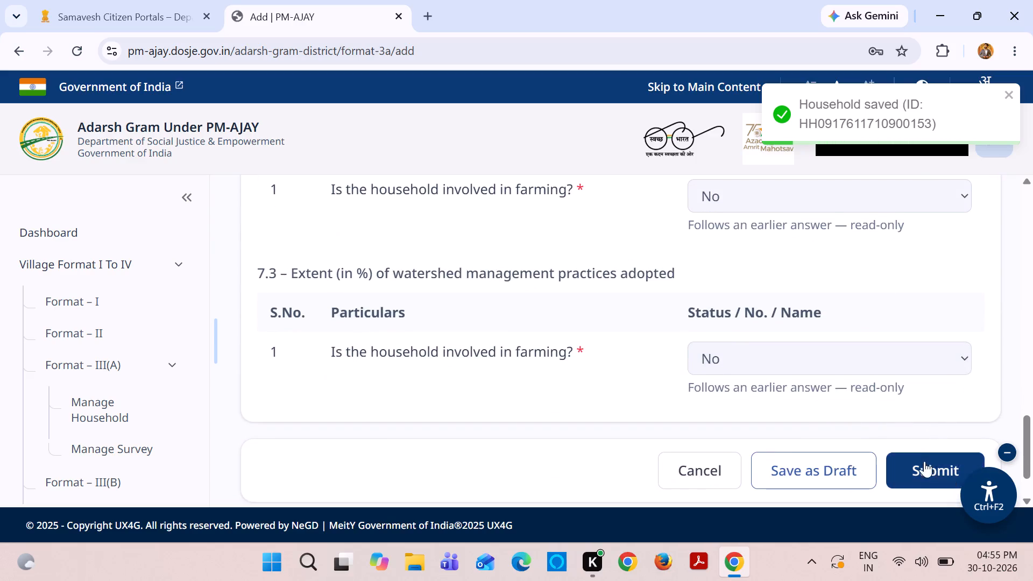
Choose domain 8 – Financial Inclusion and enter 6 persons above 5 years and 6 members already having Aadhaar in 8.1.
{"action": "left_click", "coordinate": [890, 337]}
{"action": "scroll", "coordinate": [890, 339], "scroll_direction": "down", "scroll_amount": 3}
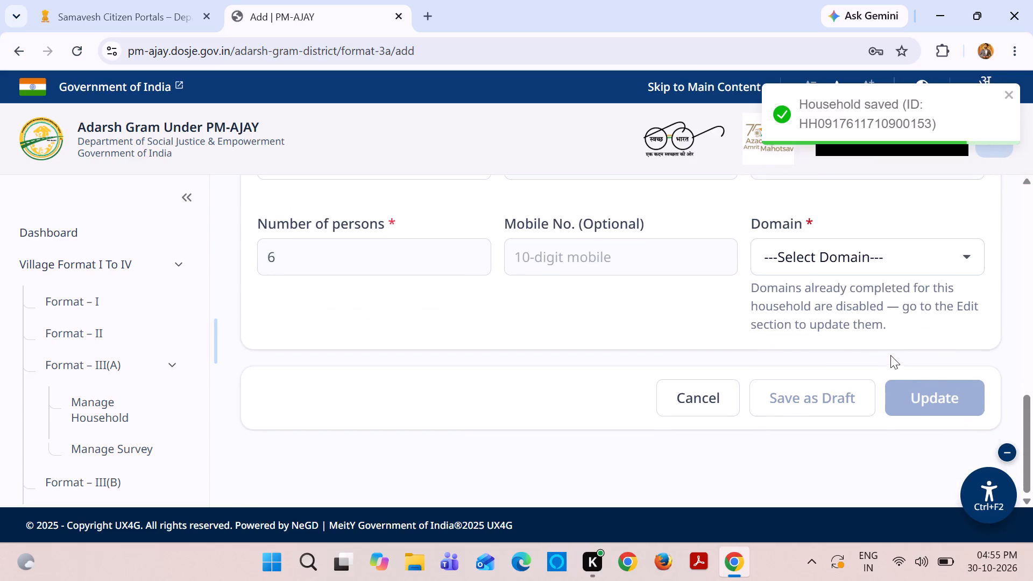
{"action": "left_click", "coordinate": [893, 270]}
{"action": "scroll", "coordinate": [863, 417], "scroll_direction": "down", "scroll_amount": 5}
{"action": "left_click", "coordinate": [857, 398]}
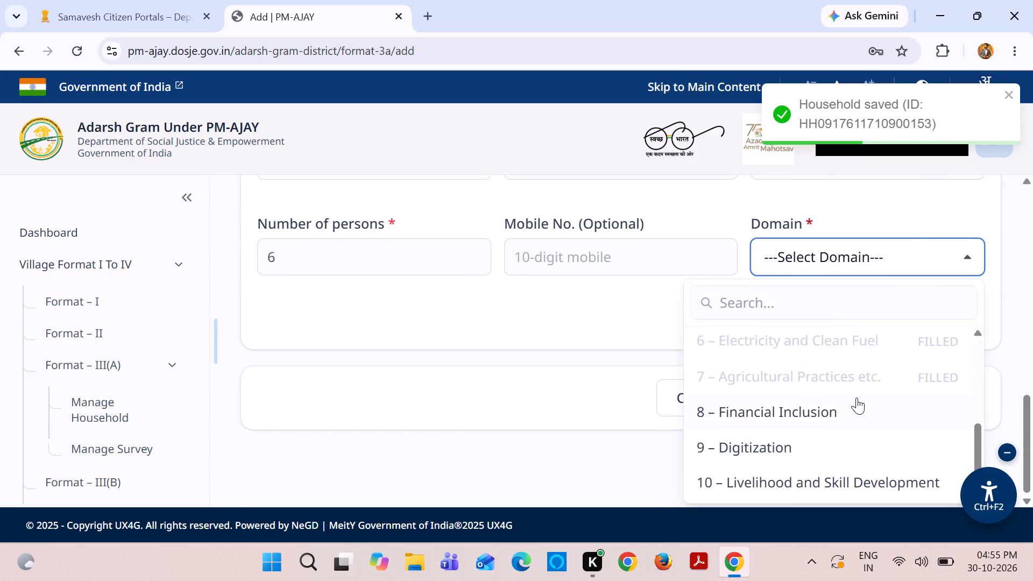
{"action": "scroll", "coordinate": [857, 398], "scroll_direction": "down", "scroll_amount": 2}
{"action": "left_click", "coordinate": [865, 329]}
{"action": "left_click", "coordinate": [852, 355]}
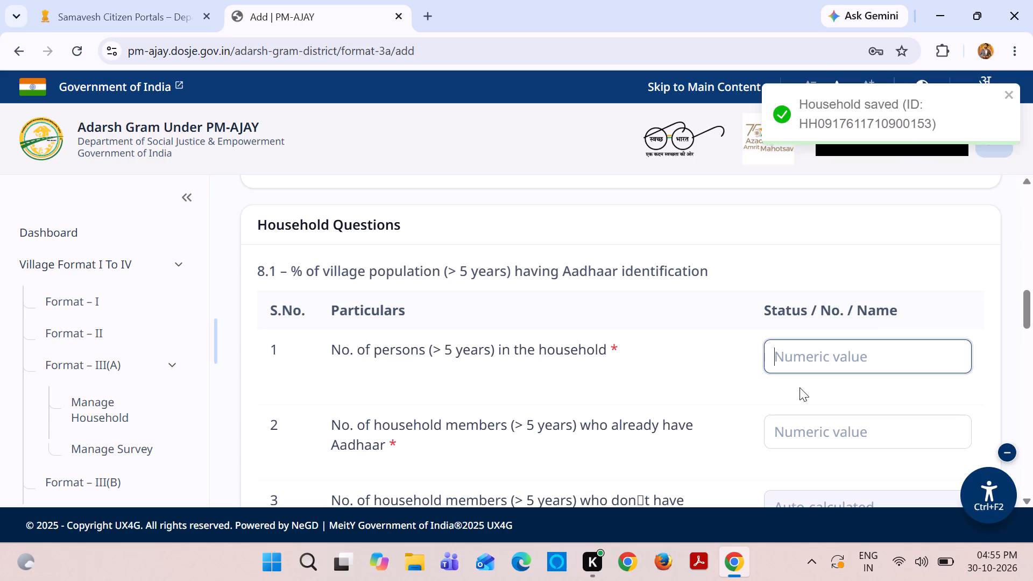
{"action": "key", "text": "6"}
{"action": "left_click", "coordinate": [827, 417]}
{"action": "key", "text": "6"}
Enter 2 members eligible for a bank or post office account and 2 members having one in 8.2.
{"action": "scroll", "coordinate": [829, 416], "scroll_direction": "down", "scroll_amount": 4}
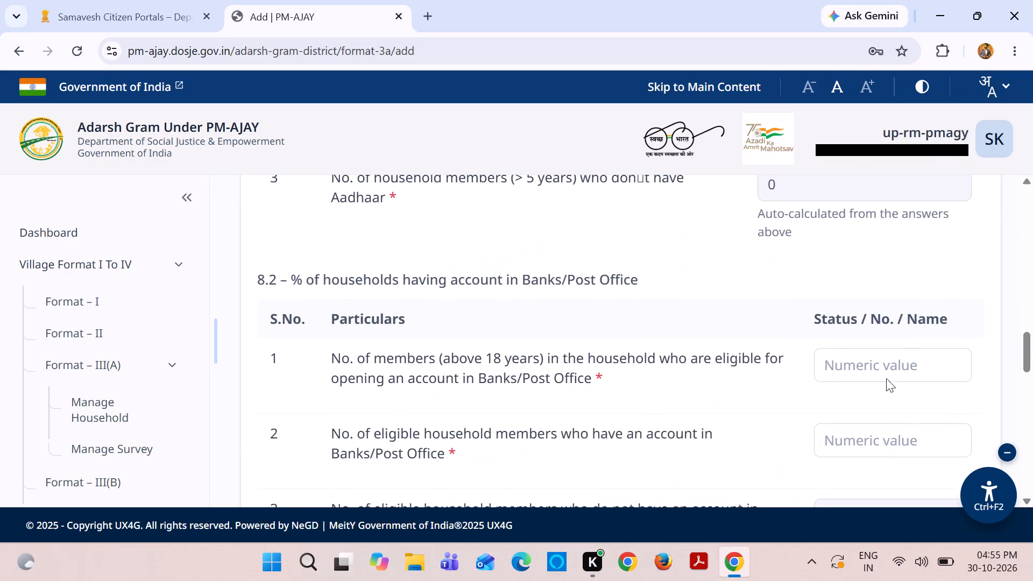
{"action": "left_click", "coordinate": [879, 358]}
{"action": "key", "text": "2"}
{"action": "left_click", "coordinate": [861, 438]}
{"action": "key", "text": "2"}
Enter 0 persons eligible for both Pradhan Mantri Suraksha Bima Yojana and Jeevan Jyoti Bima Yojana, and submit domain 8.
{"action": "scroll", "coordinate": [862, 435], "scroll_direction": "down", "scroll_amount": 3}
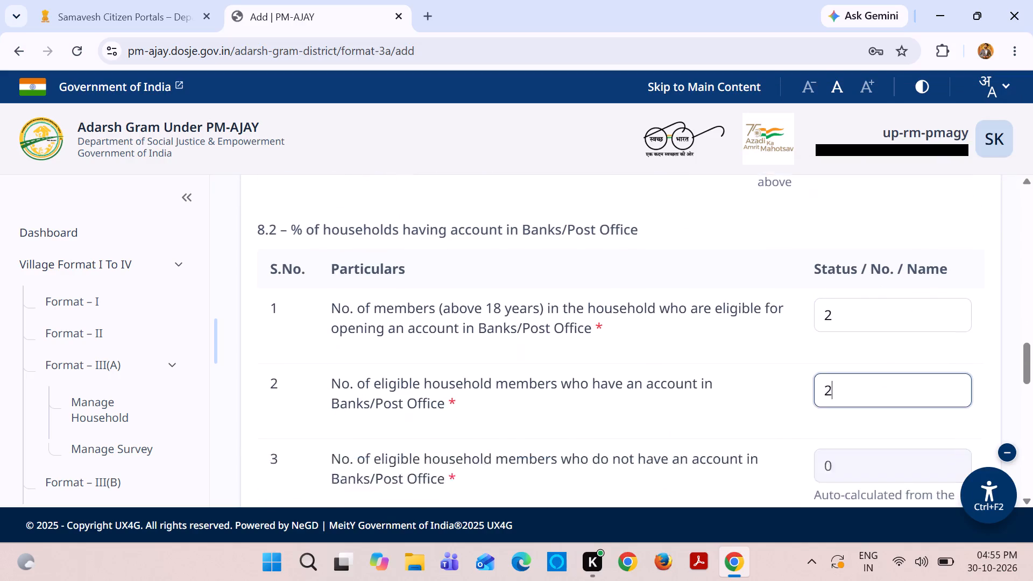
{"action": "left_click", "coordinate": [886, 476]}
{"action": "key", "text": "0"}
{"action": "scroll", "coordinate": [890, 469], "scroll_direction": "down", "scroll_amount": 3}
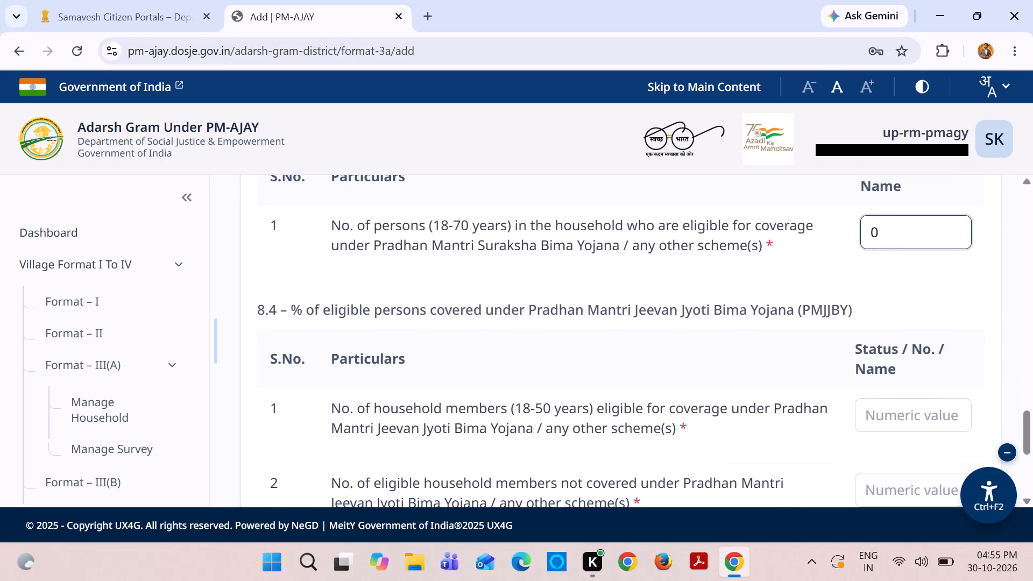
{"action": "left_click", "coordinate": [911, 403]}
{"action": "key", "text": "0"}
{"action": "scroll", "coordinate": [911, 405], "scroll_direction": "down", "scroll_amount": 1}
{"action": "left_click", "coordinate": [936, 442]}
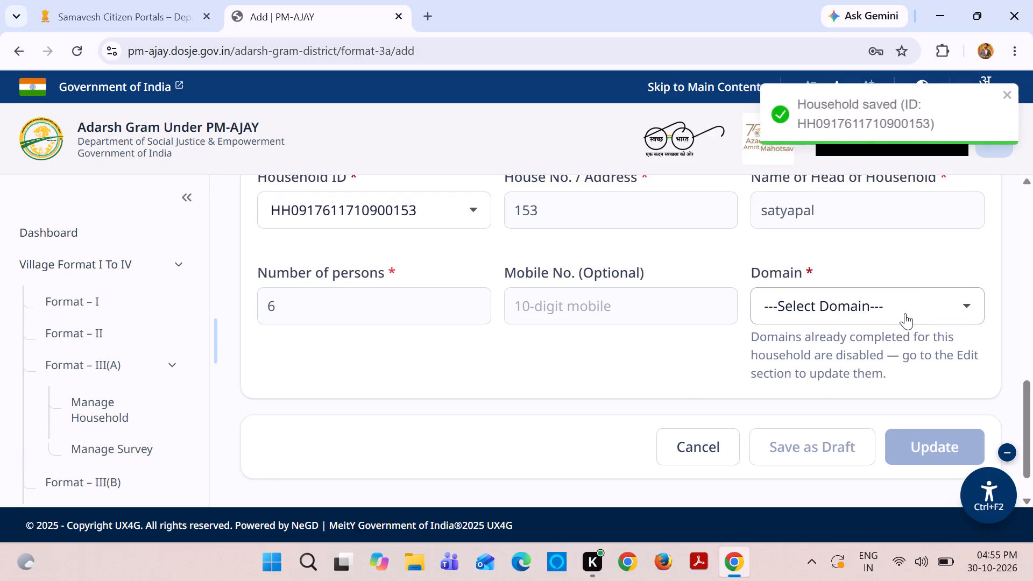
Submit domain 9 – Digitization with 0 household members eligible for PMGDISHA training in 9.3.
{"action": "left_click", "coordinate": [905, 313]}
{"action": "scroll", "coordinate": [895, 365], "scroll_direction": "down", "scroll_amount": 1}
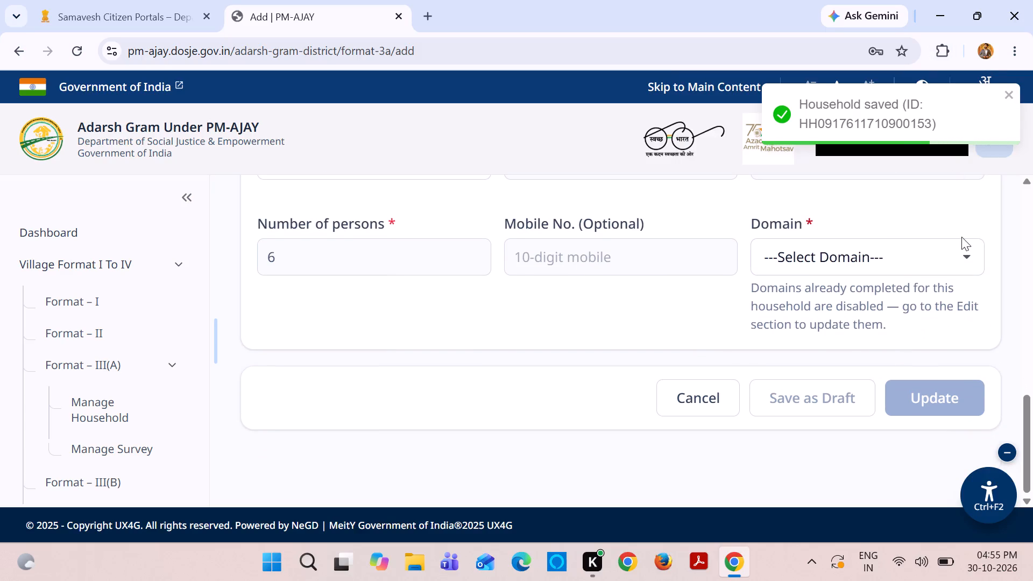
{"action": "left_click", "coordinate": [961, 237]}
{"action": "left_click", "coordinate": [883, 252]}
{"action": "scroll", "coordinate": [905, 317], "scroll_direction": "down", "scroll_amount": 4}
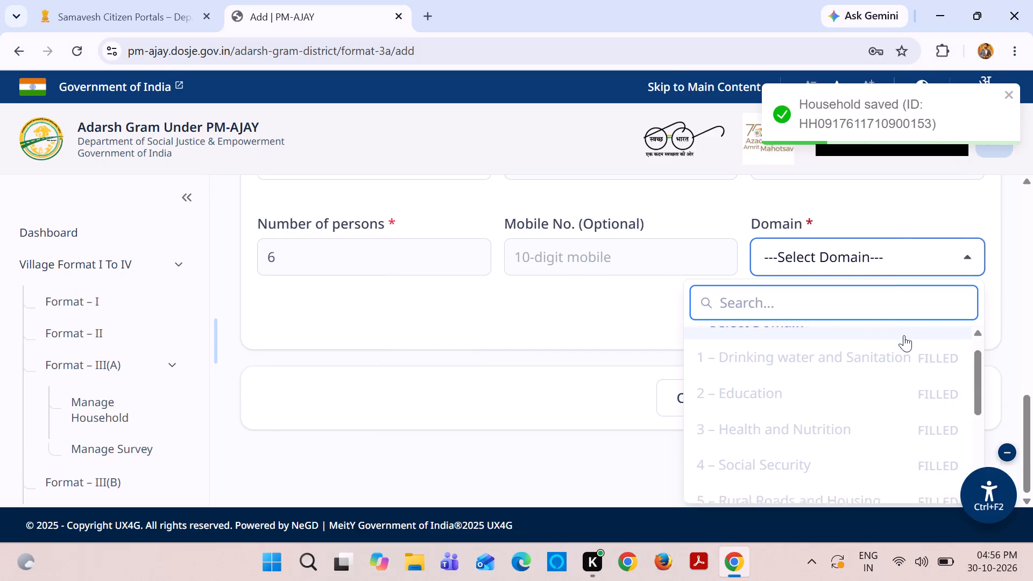
{"action": "scroll", "coordinate": [904, 335], "scroll_direction": "down", "scroll_amount": 5}
{"action": "left_click", "coordinate": [770, 445]}
{"action": "scroll", "coordinate": [770, 424], "scroll_direction": "down", "scroll_amount": 3}
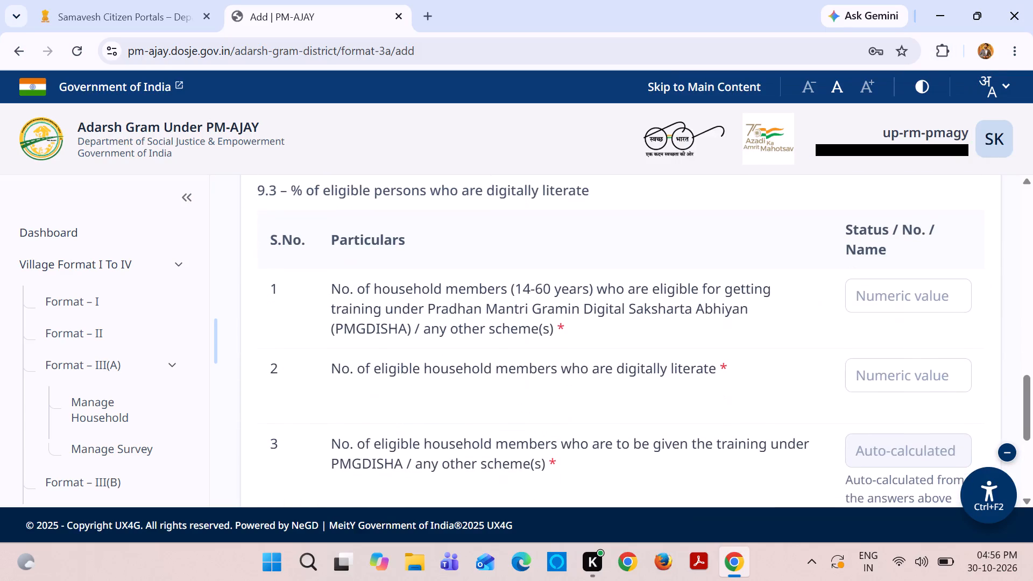
{"action": "left_click", "coordinate": [915, 304]}
{"action": "key", "text": "0"}
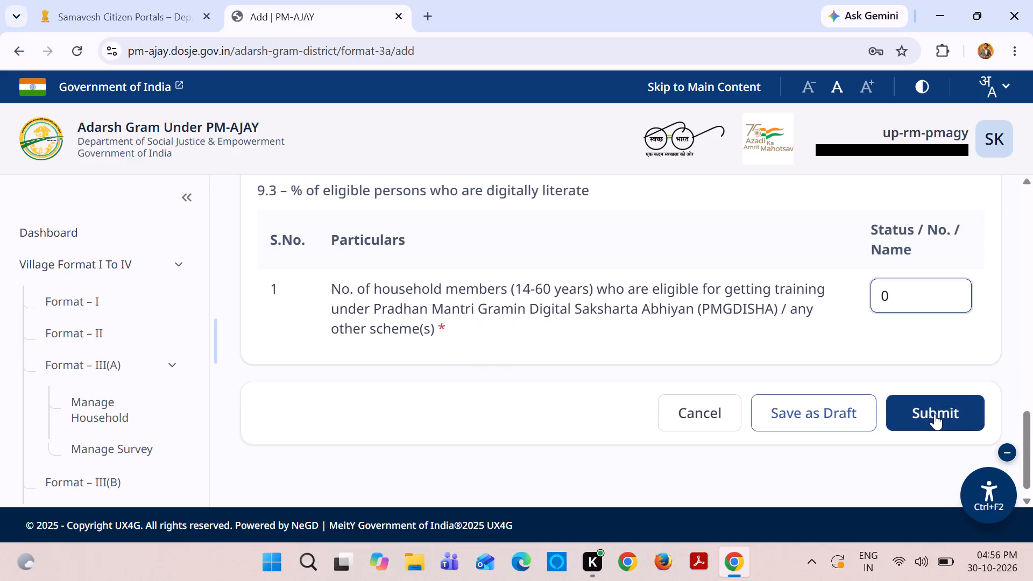
{"action": "left_click", "coordinate": [935, 414]}
Choose domain 10 – Livelihood and Skill Development and enter 0 youth eligible for skill training in 10.1 and bank linked loans in 10.2.
{"action": "left_click", "coordinate": [922, 270]}
{"action": "scroll", "coordinate": [846, 363], "scroll_direction": "down", "scroll_amount": 6}
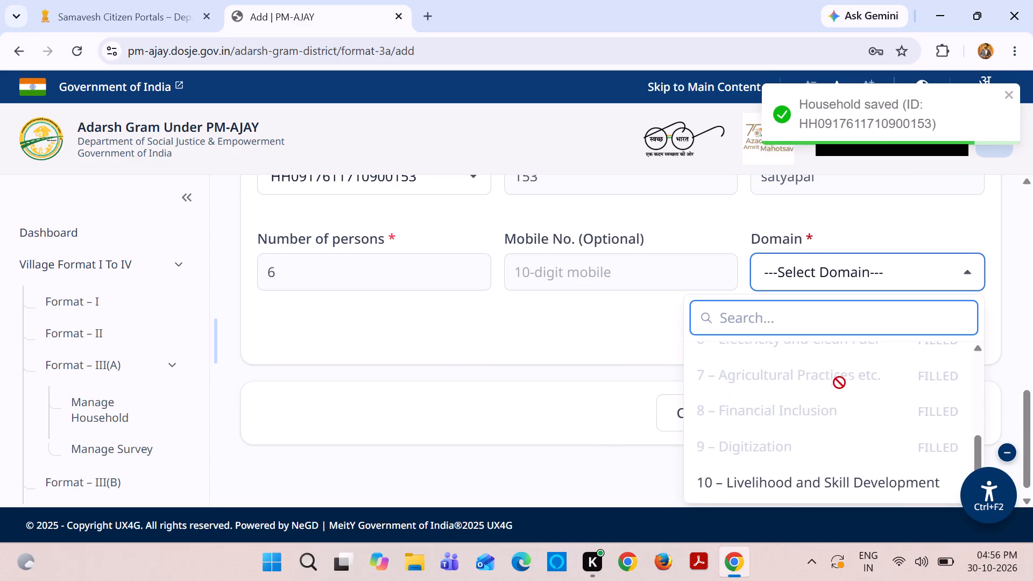
{"action": "left_click", "coordinate": [791, 479]}
{"action": "scroll", "coordinate": [886, 395], "scroll_direction": "down", "scroll_amount": 3}
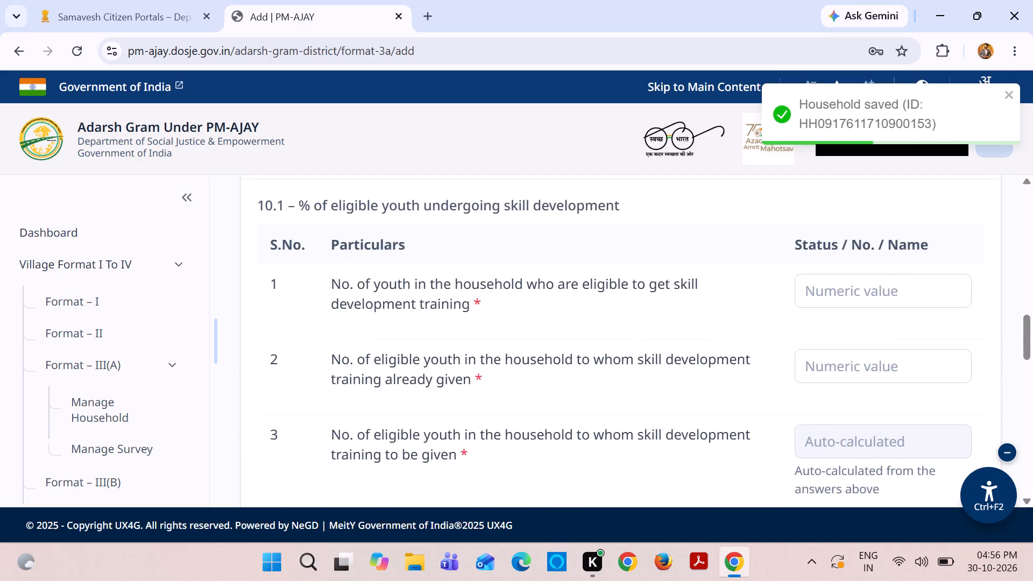
{"action": "left_click", "coordinate": [914, 307]}
{"action": "key", "text": "0"}
{"action": "scroll", "coordinate": [914, 303], "scroll_direction": "down", "scroll_amount": 1}
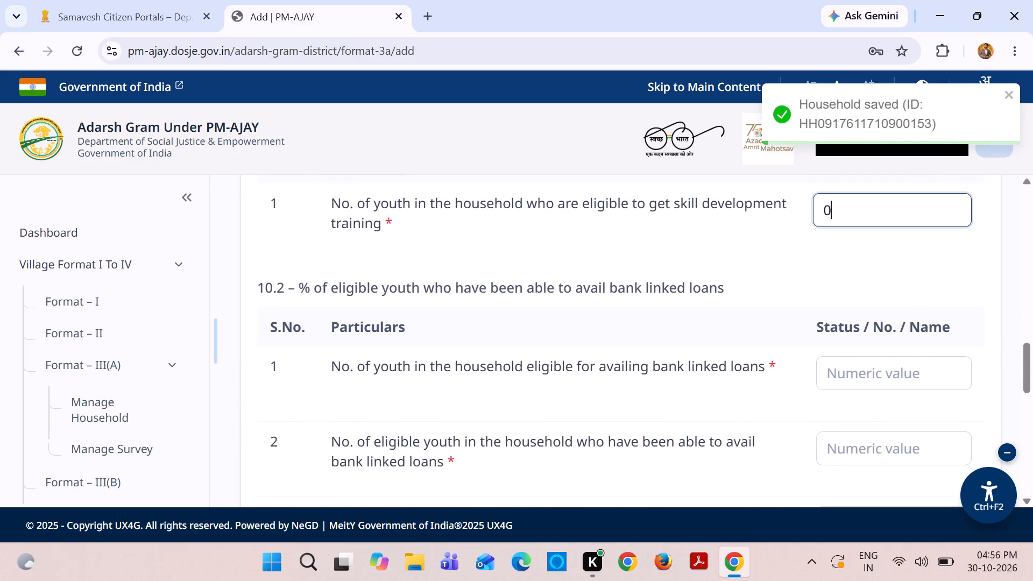
{"action": "left_click", "coordinate": [845, 366]}
{"action": "key", "text": "0"}
Answer Yes to a member belonging to a self-help group in 10.3 and submit domain 10.
{"action": "scroll", "coordinate": [853, 348], "scroll_direction": "down", "scroll_amount": 3}
{"action": "left_click", "coordinate": [919, 300]}
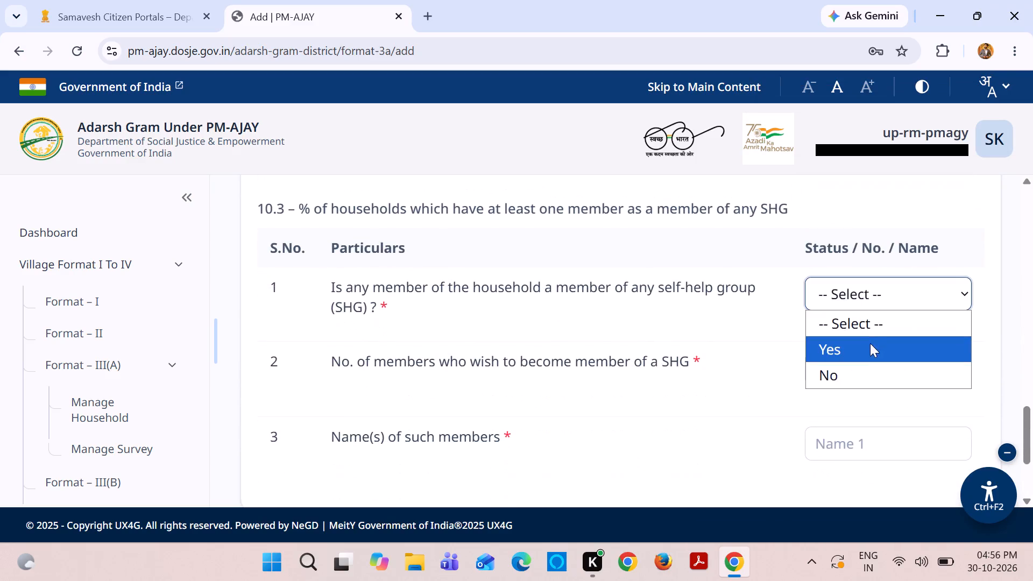
{"action": "left_click", "coordinate": [869, 344]}
{"action": "left_click", "coordinate": [925, 426]}
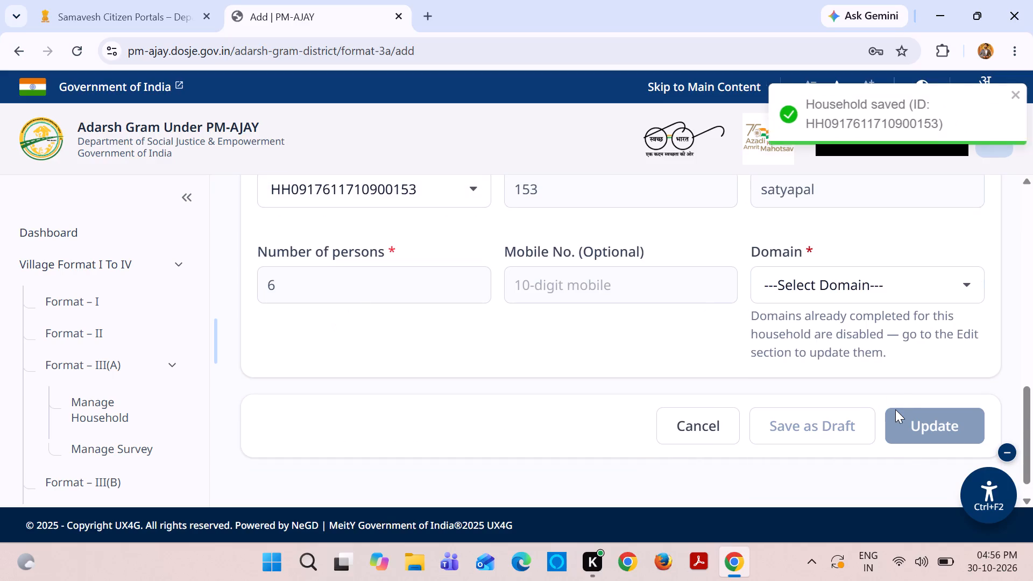
{"action": "left_click", "coordinate": [916, 269]}
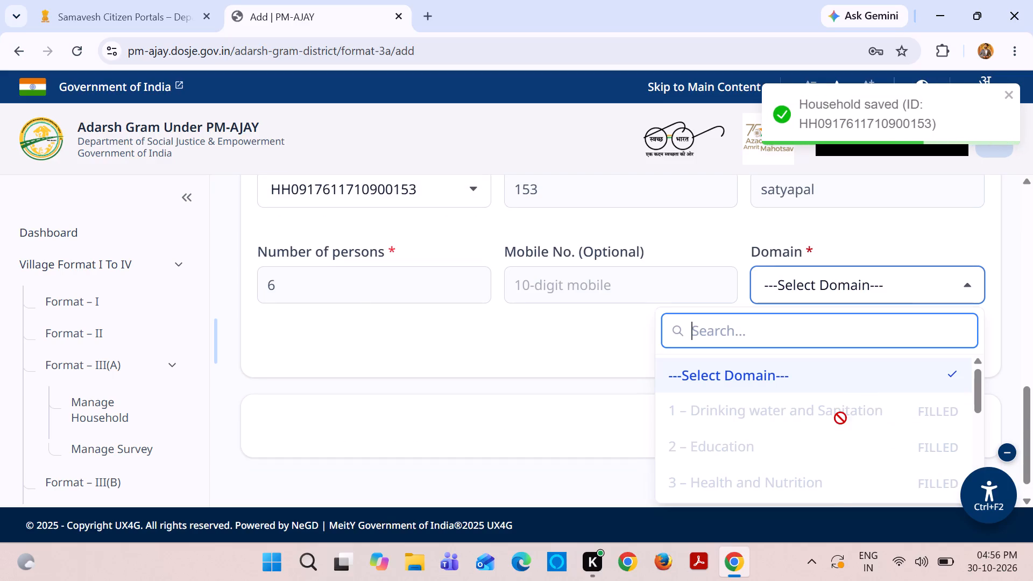
{"action": "scroll", "coordinate": [830, 513], "scroll_direction": "down", "scroll_amount": 12}
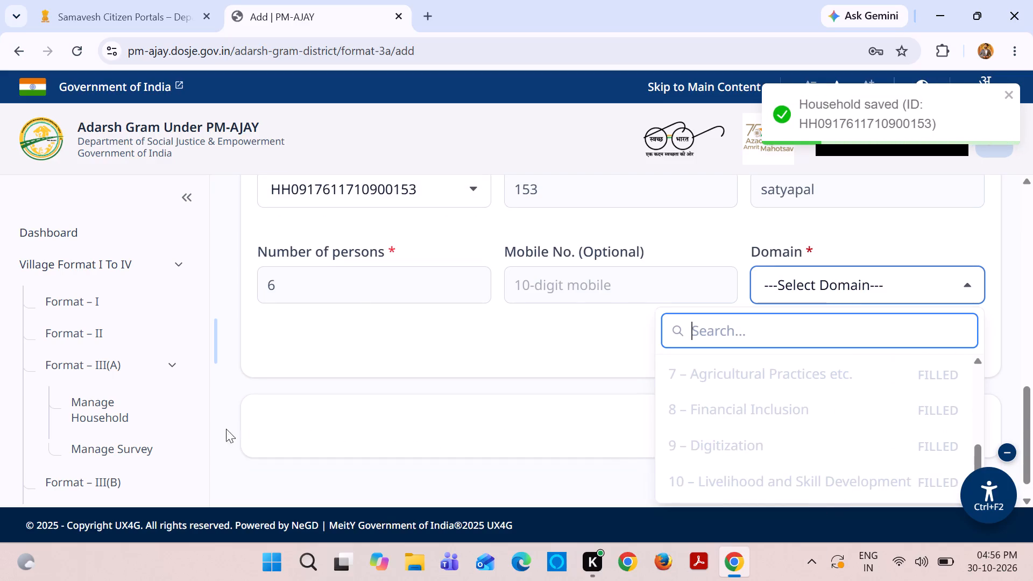
{"action": "left_click", "coordinate": [174, 415]}
{"action": "left_click", "coordinate": [786, 227]}
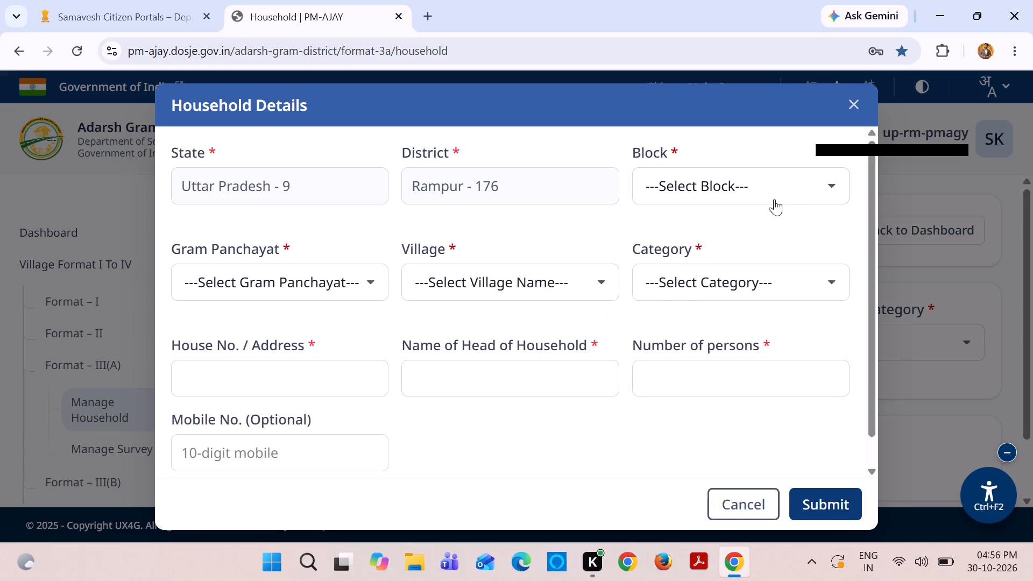
{"action": "left_click", "coordinate": [784, 185]}
{"action": "left_click", "coordinate": [678, 450]}
{"action": "left_click", "coordinate": [376, 281]}
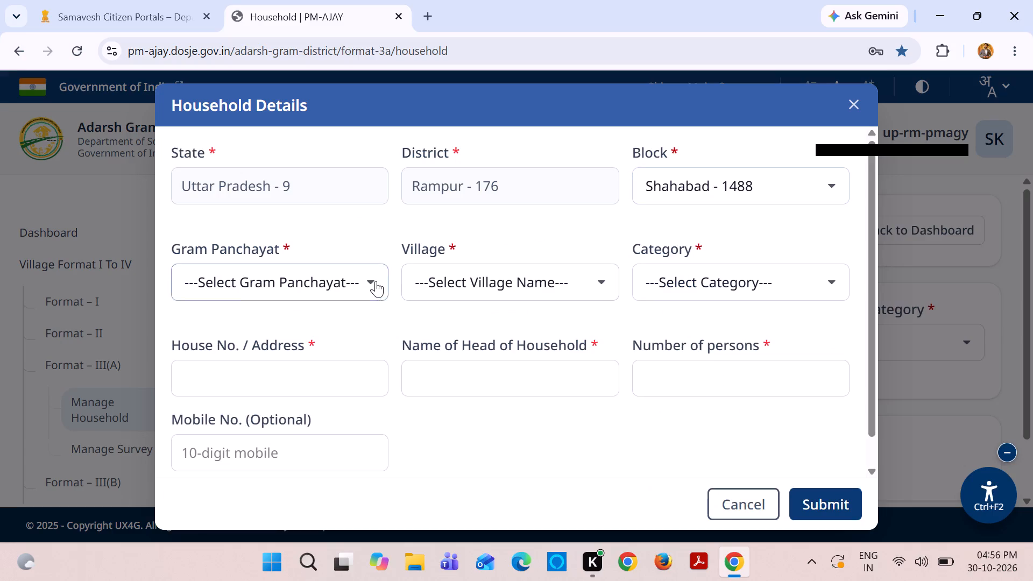
{"action": "left_click", "coordinate": [256, 448]}
{"action": "left_click", "coordinate": [533, 278]}
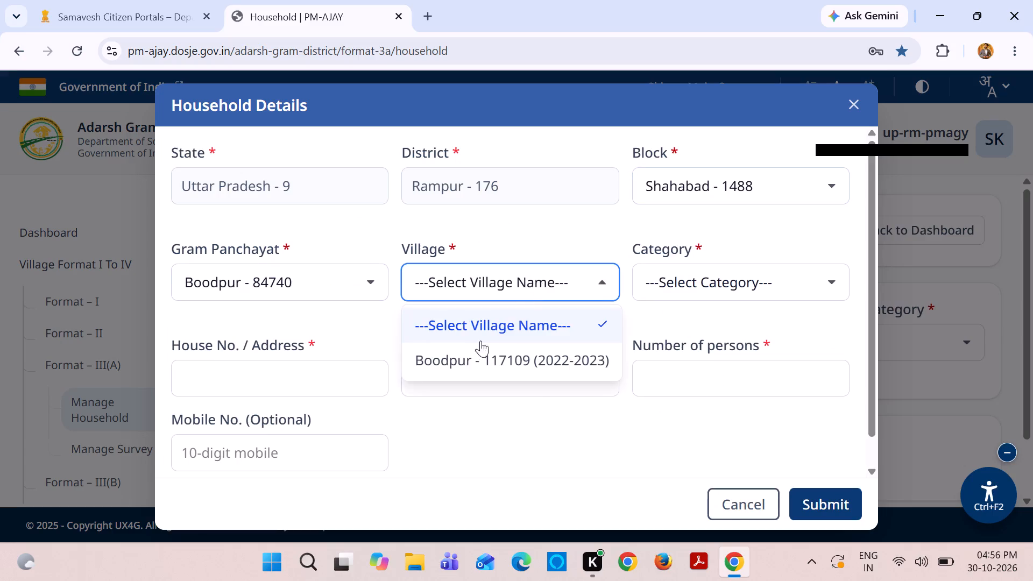
{"action": "left_click", "coordinate": [471, 356]}
{"action": "left_click", "coordinate": [707, 285]}
{"action": "left_click", "coordinate": [661, 417]}
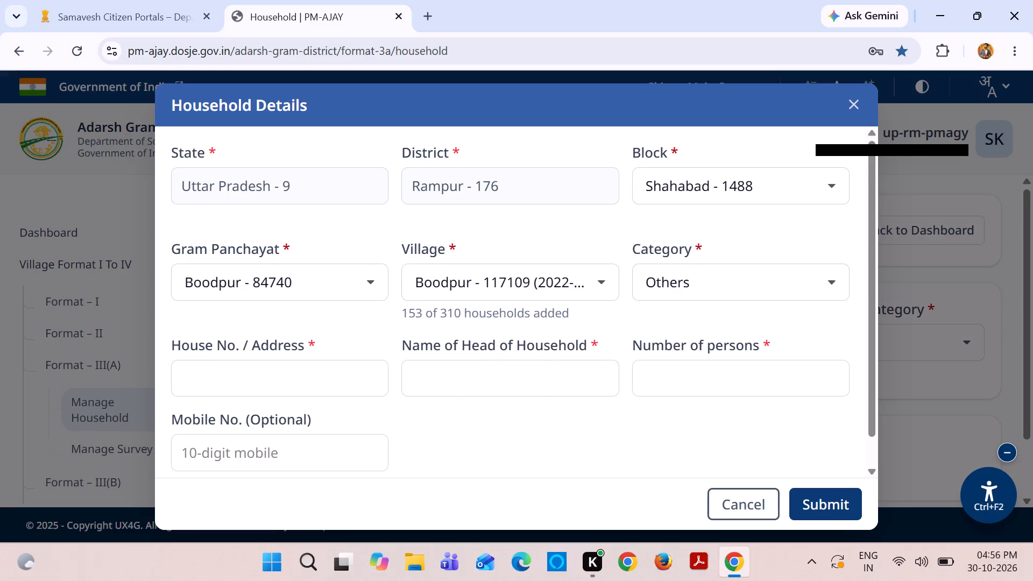
Enter house number 154, the name of the head of household and 4 persons, and submit the new household.
{"action": "left_click", "coordinate": [373, 379]}
{"action": "key", "text": "1"}
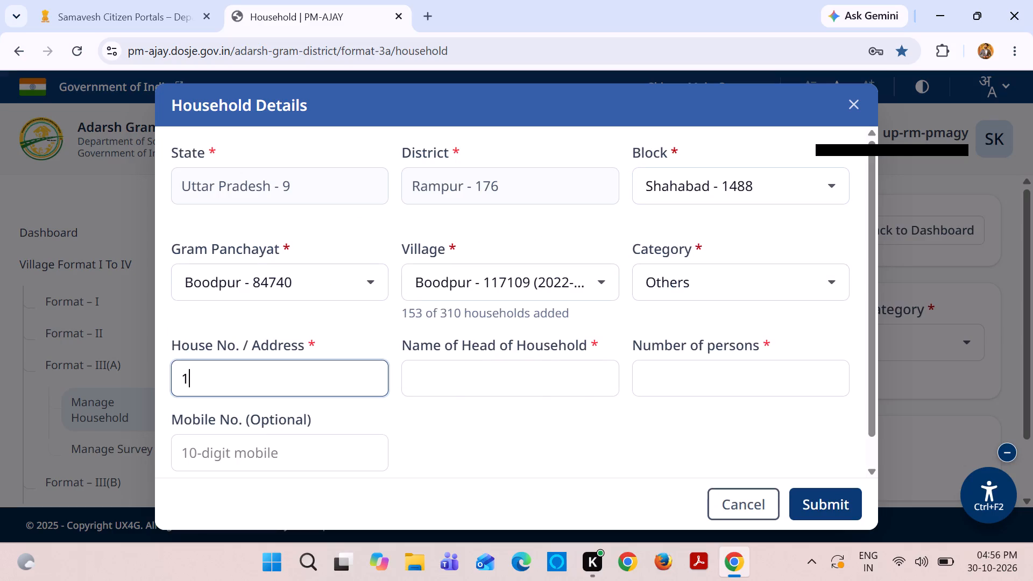
{"action": "key", "text": "4"}
{"action": "key", "text": "BackSpace"}
{"action": "type", "text": "54"}
{"action": "left_click", "coordinate": [465, 388]}
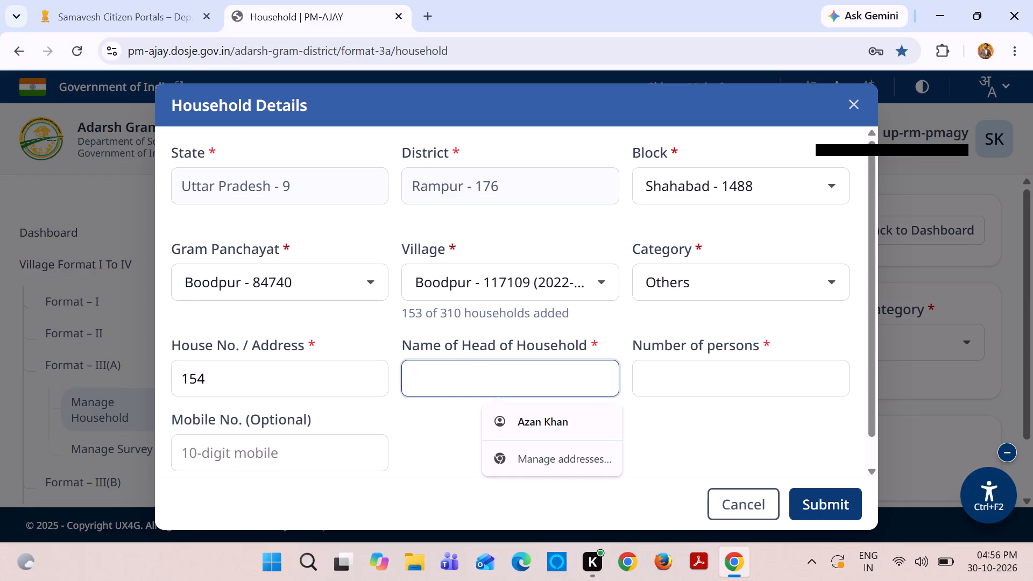
{"action": "type", "text": "pradeep"}
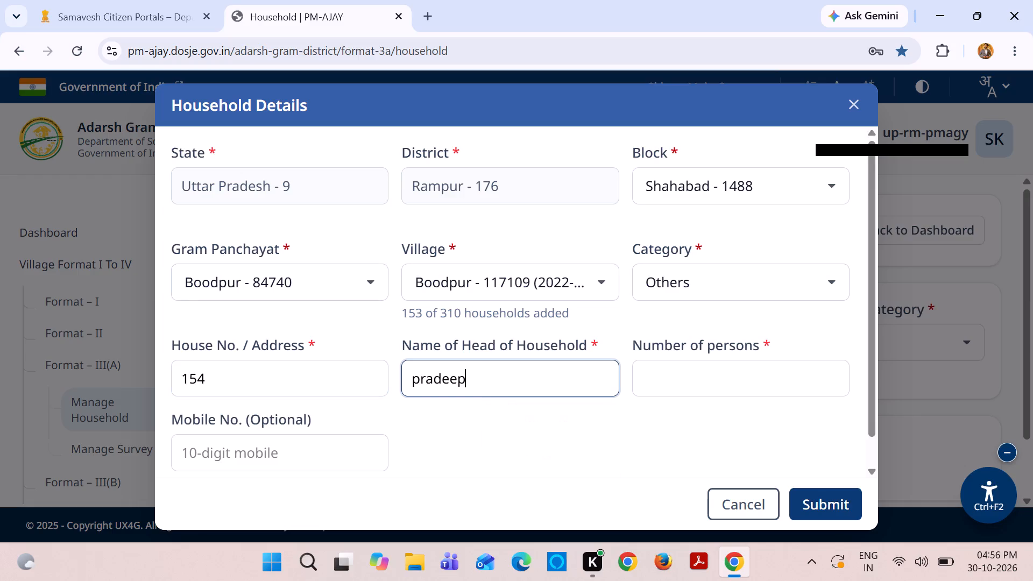
{"action": "left_click", "coordinate": [826, 381]}
{"action": "key", "text": "4"}
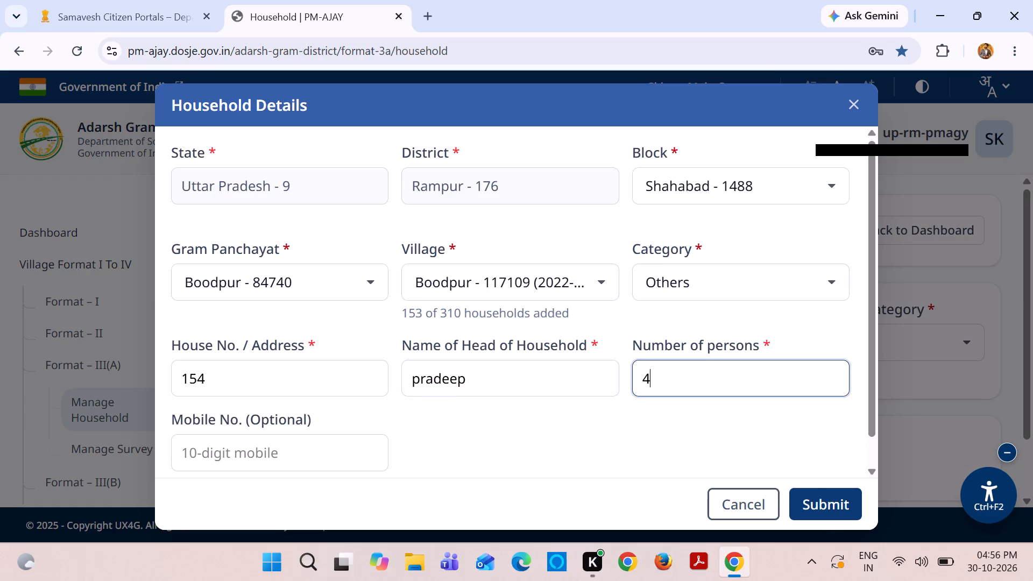
{"action": "left_click", "coordinate": [829, 506]}
Submit domain 1 – Drinking water and Sanitation, answering Yes to having an Individual Household Latrine and No to open defecation.
{"action": "scroll", "coordinate": [1032, 0], "scroll_direction": "down", "scroll_amount": 1}
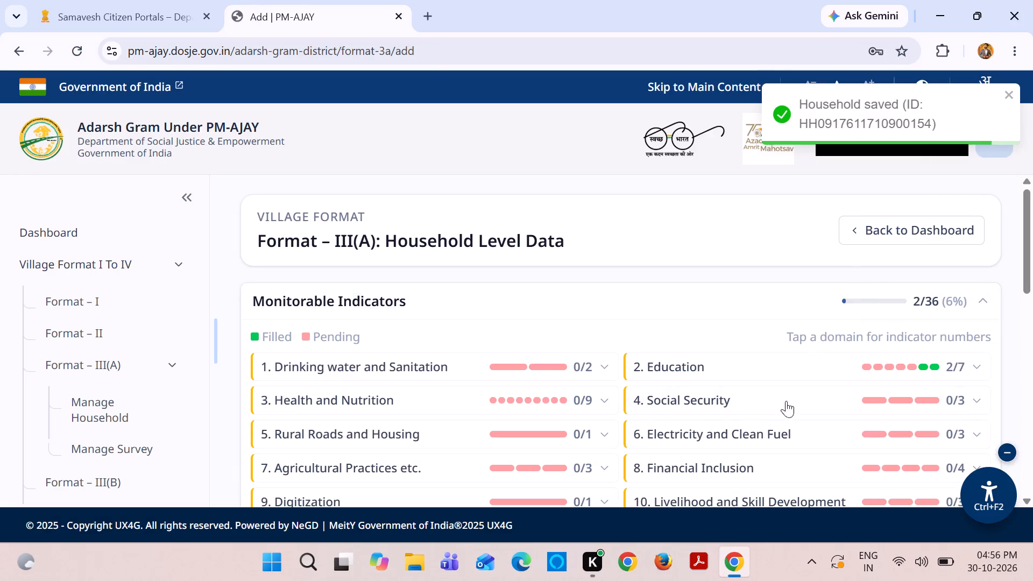
{"action": "scroll", "coordinate": [781, 410], "scroll_direction": "down", "scroll_amount": 13}
{"action": "left_click", "coordinate": [914, 286]}
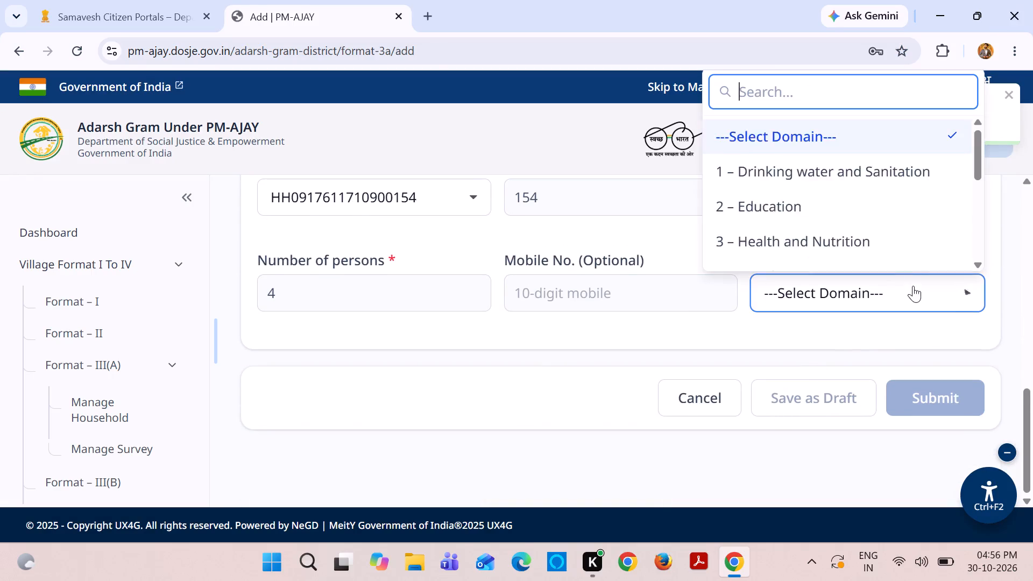
{"action": "left_click", "coordinate": [885, 158]}
{"action": "scroll", "coordinate": [829, 278], "scroll_direction": "down", "scroll_amount": 3}
{"action": "left_click", "coordinate": [945, 285]}
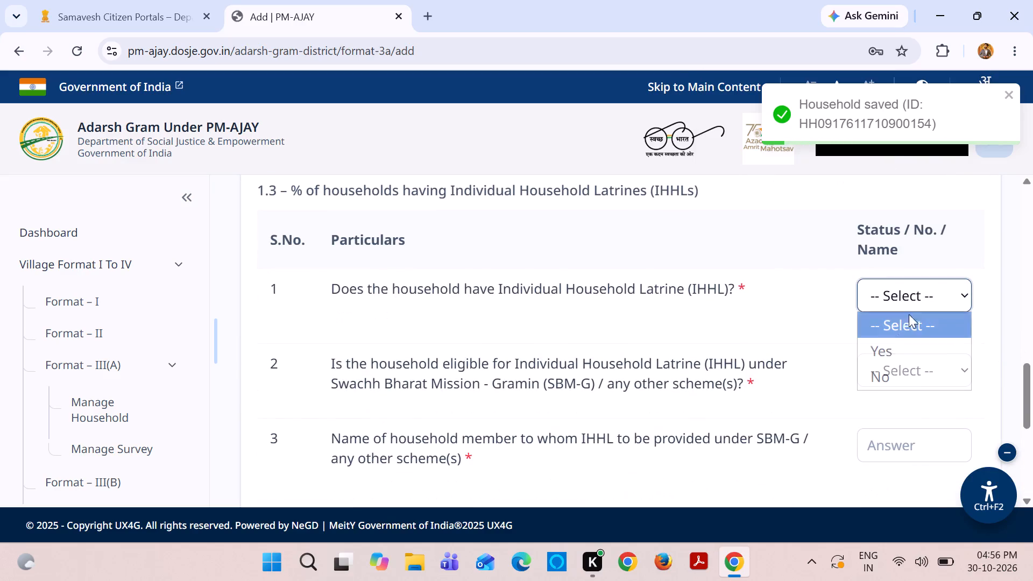
{"action": "left_click", "coordinate": [893, 352]}
{"action": "scroll", "coordinate": [893, 344], "scroll_direction": "down", "scroll_amount": 3}
{"action": "left_click", "coordinate": [949, 274]}
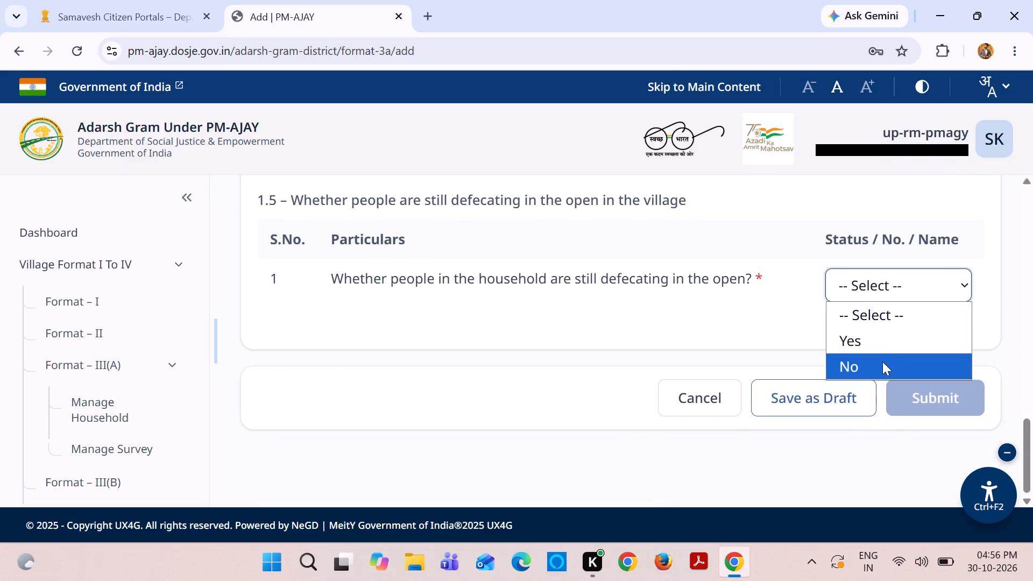
{"action": "left_click", "coordinate": [882, 361]}
{"action": "left_click", "coordinate": [963, 416]}
{"action": "left_click", "coordinate": [954, 409]}
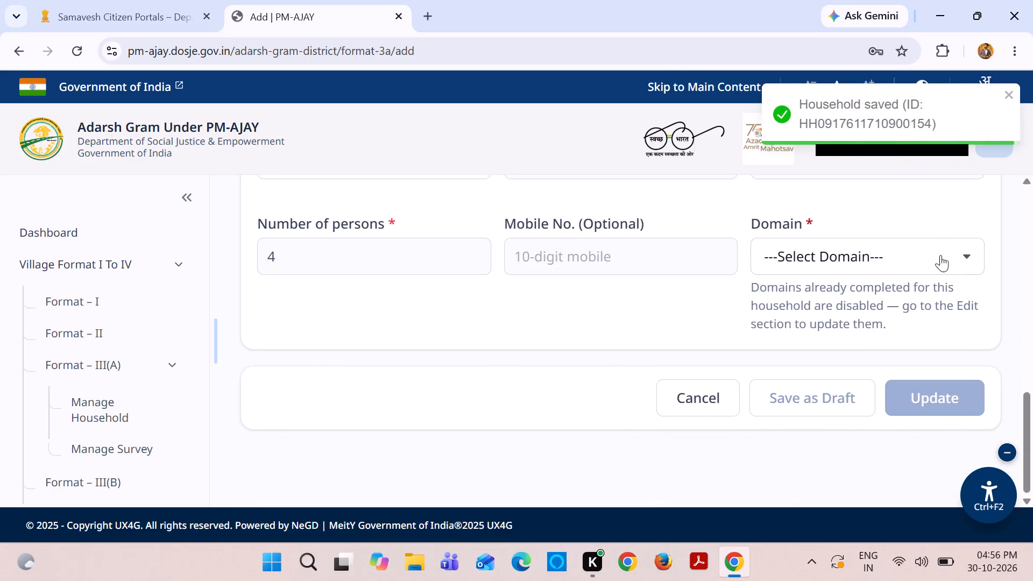
Select domain 2 – Education and enter 0 children aged 6-10 in 2.1 and 0 children aged 11-13 in 2.2.
{"action": "left_click", "coordinate": [941, 244]}
{"action": "left_click", "coordinate": [772, 415]}
{"action": "scroll", "coordinate": [779, 403], "scroll_direction": "down", "scroll_amount": 2}
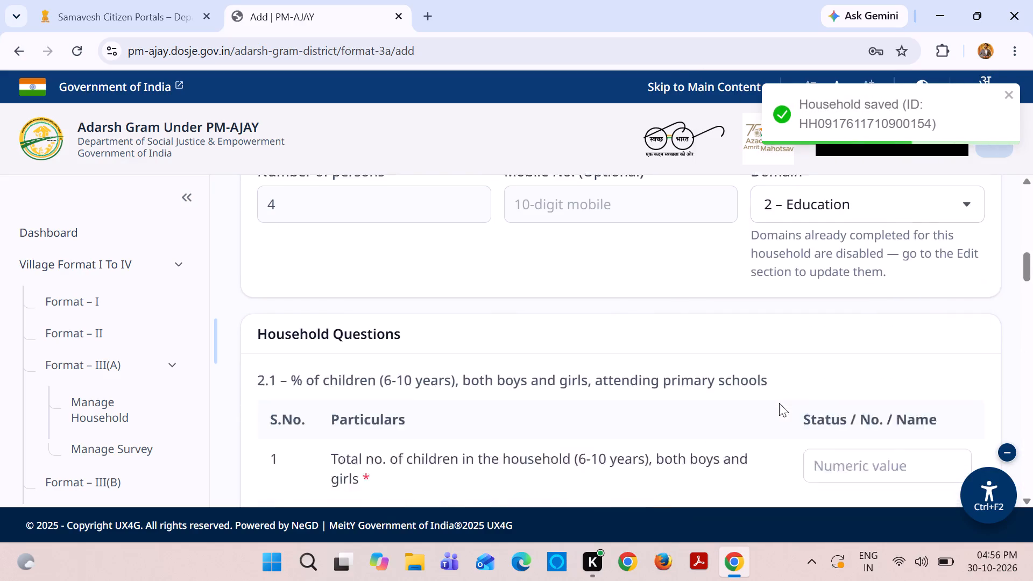
{"action": "left_click", "coordinate": [842, 367]}
{"action": "key", "text": "0"}
{"action": "scroll", "coordinate": [843, 367], "scroll_direction": "down", "scroll_amount": 2}
{"action": "left_click", "coordinate": [867, 351]}
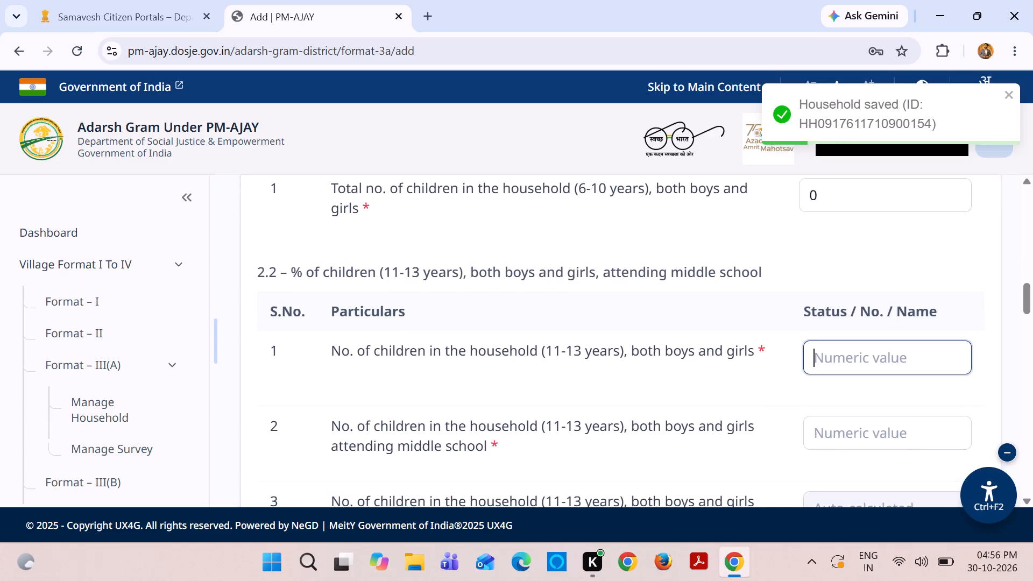
{"action": "key", "text": "0"}
Enter 1 child aged 14-15 with 1 attending secondary school, and 1 child aged 16-17 with 1 attending higher secondary school.
{"action": "scroll", "coordinate": [867, 351], "scroll_direction": "down", "scroll_amount": 3}
{"action": "left_click", "coordinate": [868, 286]}
{"action": "key", "text": "1"}
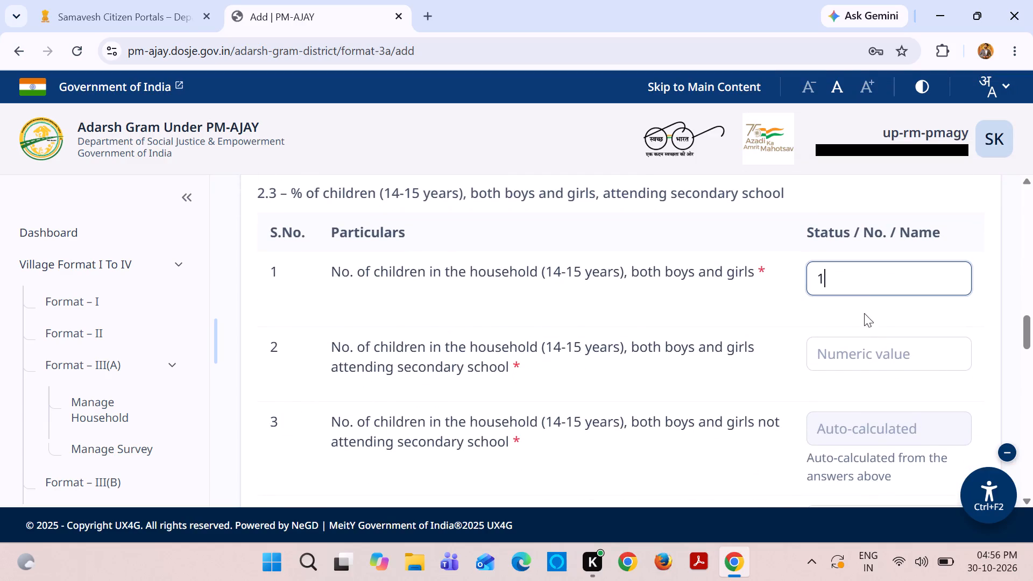
{"action": "left_click", "coordinate": [856, 342]}
{"action": "key", "text": "1"}
{"action": "scroll", "coordinate": [858, 338], "scroll_direction": "down", "scroll_amount": 2}
{"action": "left_click", "coordinate": [864, 449]}
{"action": "key", "text": "1"}
{"action": "scroll", "coordinate": [866, 431], "scroll_direction": "down", "scroll_amount": 3}
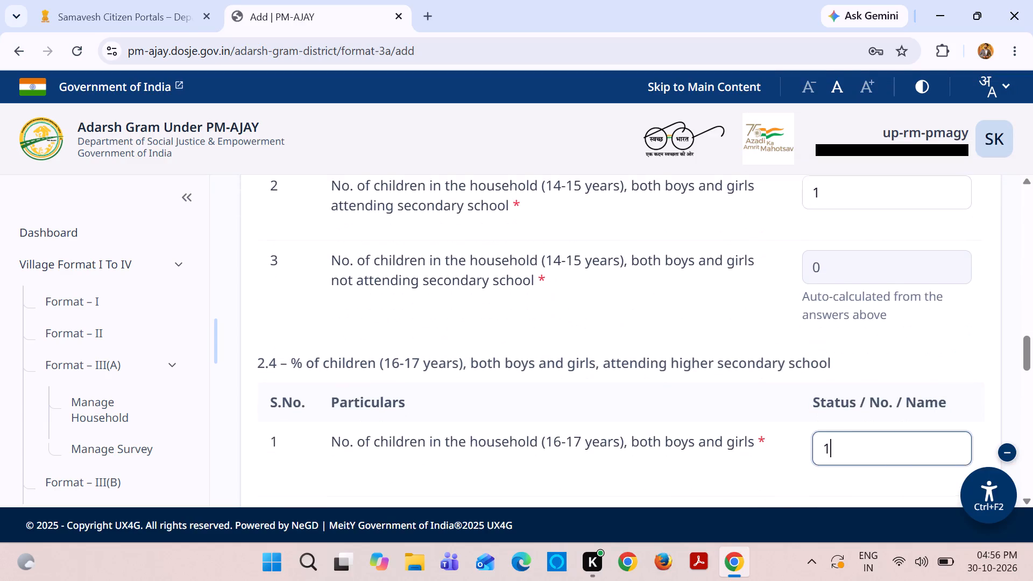
{"action": "left_click", "coordinate": [845, 277]}
{"action": "key", "text": "1"}
Enter 0 children aged 18-23 in 2.5 and submit domain 2.
{"action": "scroll", "coordinate": [845, 277], "scroll_direction": "down", "scroll_amount": 3}
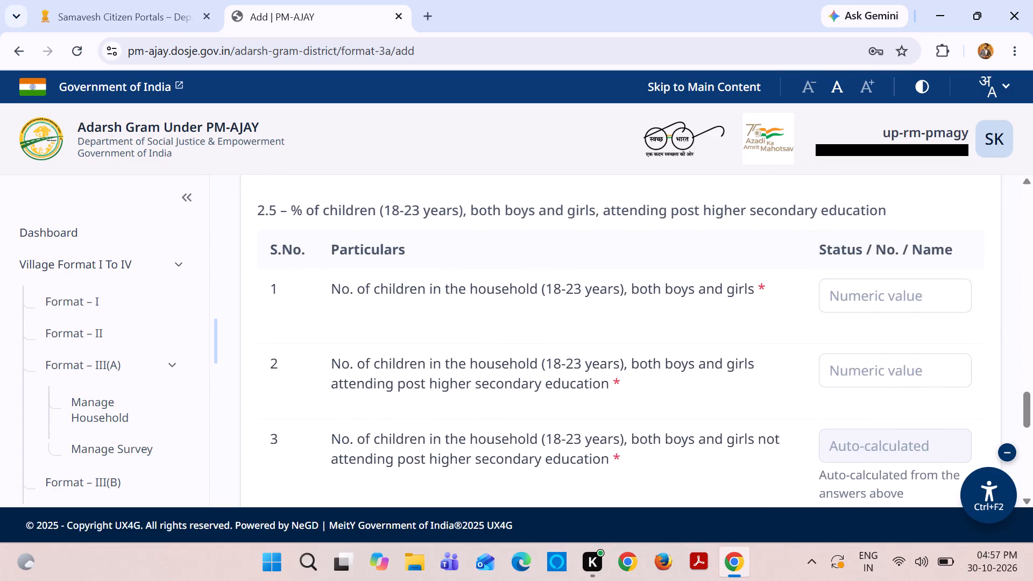
{"action": "left_click", "coordinate": [949, 300]}
{"action": "key", "text": "0"}
{"action": "scroll", "coordinate": [947, 292], "scroll_direction": "down", "scroll_amount": 2}
{"action": "scroll", "coordinate": [893, 293], "scroll_direction": "down", "scroll_amount": 5}
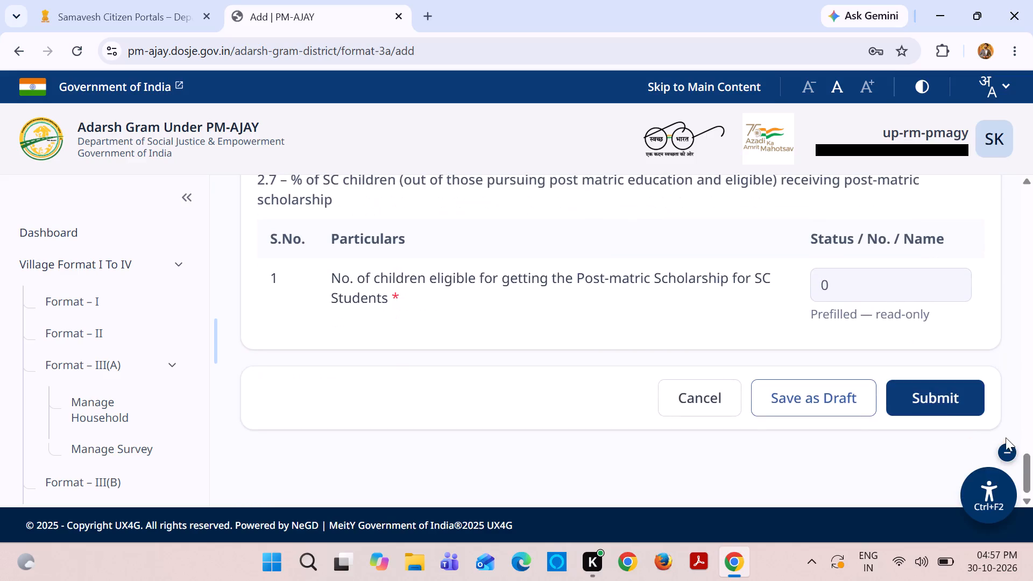
{"action": "left_click", "coordinate": [955, 396]}
Select domain 3 – Health and Nutrition and answer Yes to the household being covered under a Health Protection Scheme.
{"action": "left_click", "coordinate": [925, 275]}
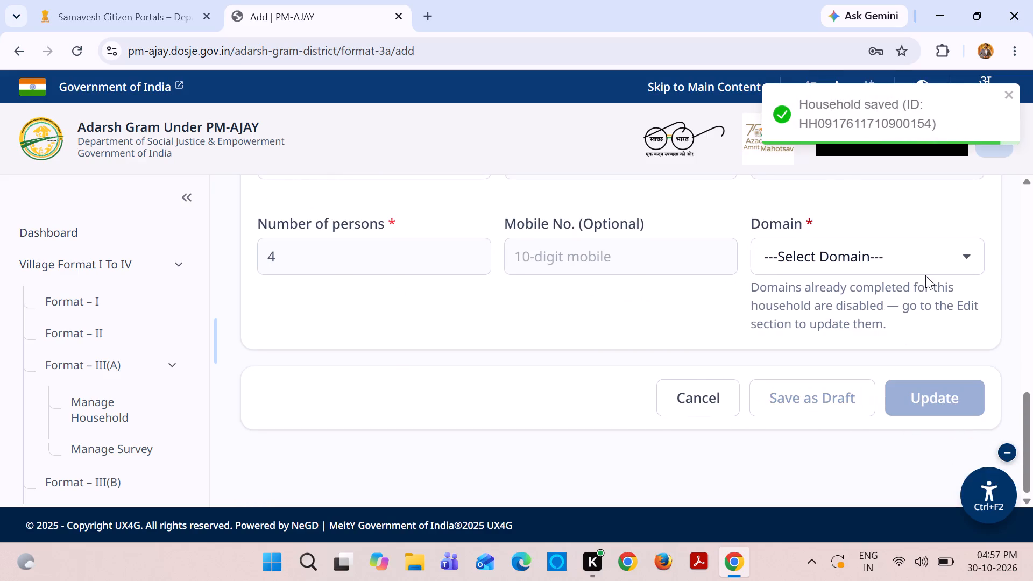
{"action": "left_click", "coordinate": [925, 266]}
{"action": "left_click", "coordinate": [762, 443]}
{"action": "scroll", "coordinate": [768, 443], "scroll_direction": "down", "scroll_amount": 2}
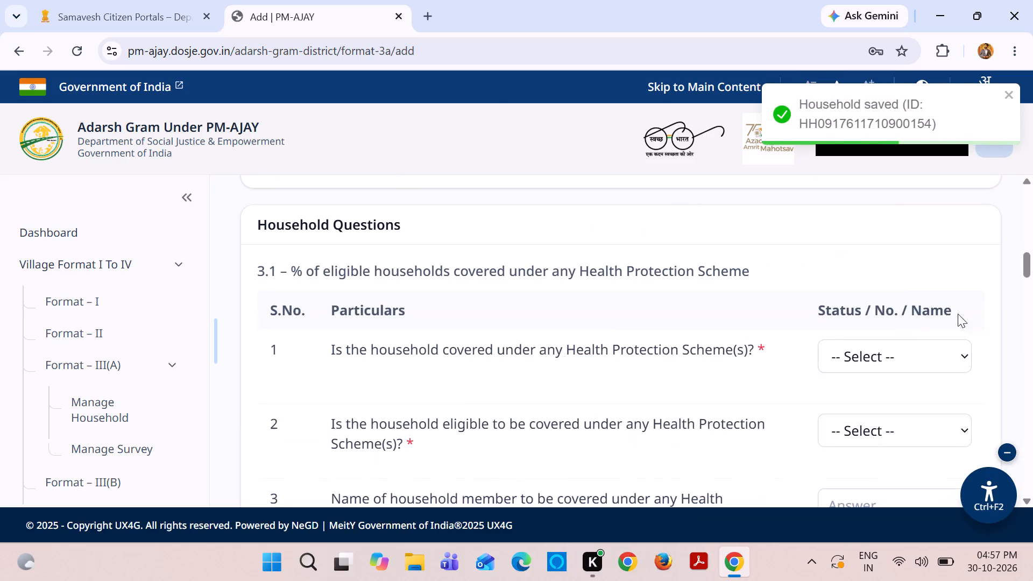
{"action": "left_click", "coordinate": [936, 353]}
{"action": "left_click", "coordinate": [890, 414]}
Enter 0 for pregnant women, deliveries in the last year, children born in the last year and children below one year (3.3–3.6).
{"action": "scroll", "coordinate": [890, 413], "scroll_direction": "down", "scroll_amount": 2}
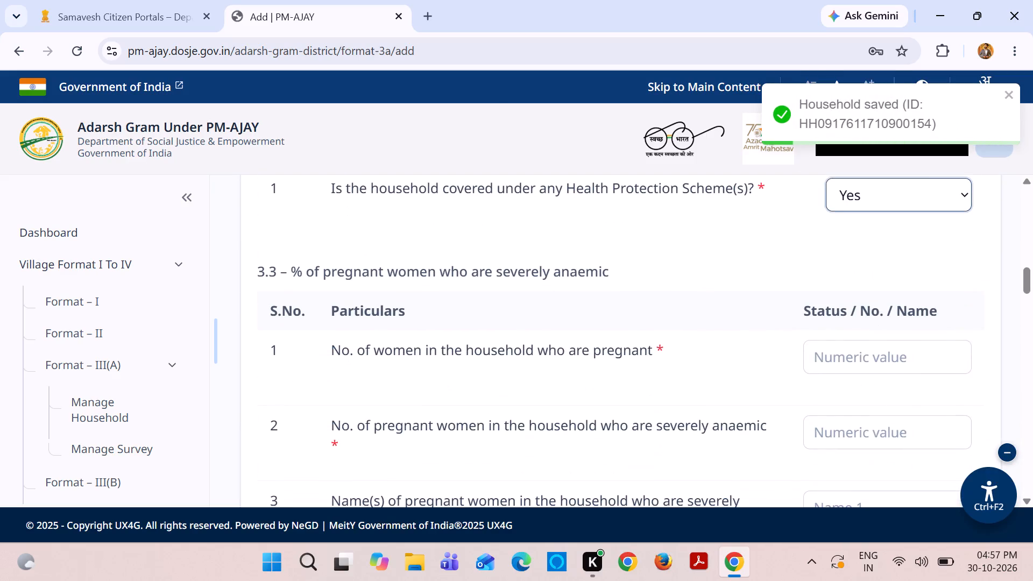
{"action": "left_click", "coordinate": [906, 356]}
{"action": "key", "text": "0"}
{"action": "scroll", "coordinate": [906, 355], "scroll_direction": "down", "scroll_amount": 3}
{"action": "left_click", "coordinate": [803, 274]}
{"action": "key", "text": "0"}
{"action": "scroll", "coordinate": [803, 274], "scroll_direction": "down", "scroll_amount": 1}
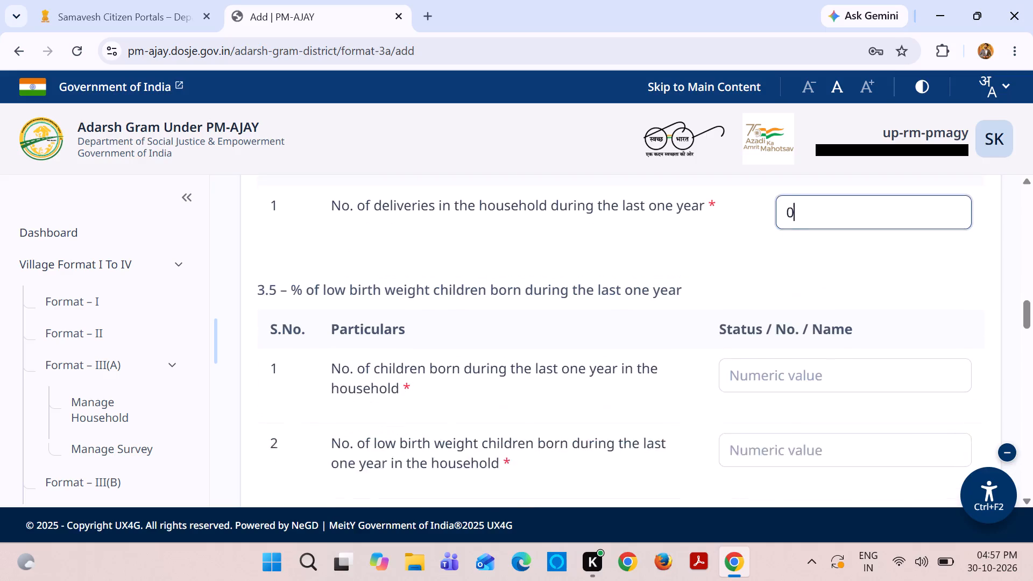
{"action": "left_click", "coordinate": [777, 350]}
{"action": "key", "text": "0"}
{"action": "scroll", "coordinate": [777, 351], "scroll_direction": "down", "scroll_amount": 2}
{"action": "left_click", "coordinate": [817, 353]}
{"action": "key", "text": "0"}
Enter 0 for the 3.7 to 3.10 counts on young children, pregnant women and communicable diseases, and submit domain 3.
{"action": "scroll", "coordinate": [817, 351], "scroll_direction": "down", "scroll_amount": 1}
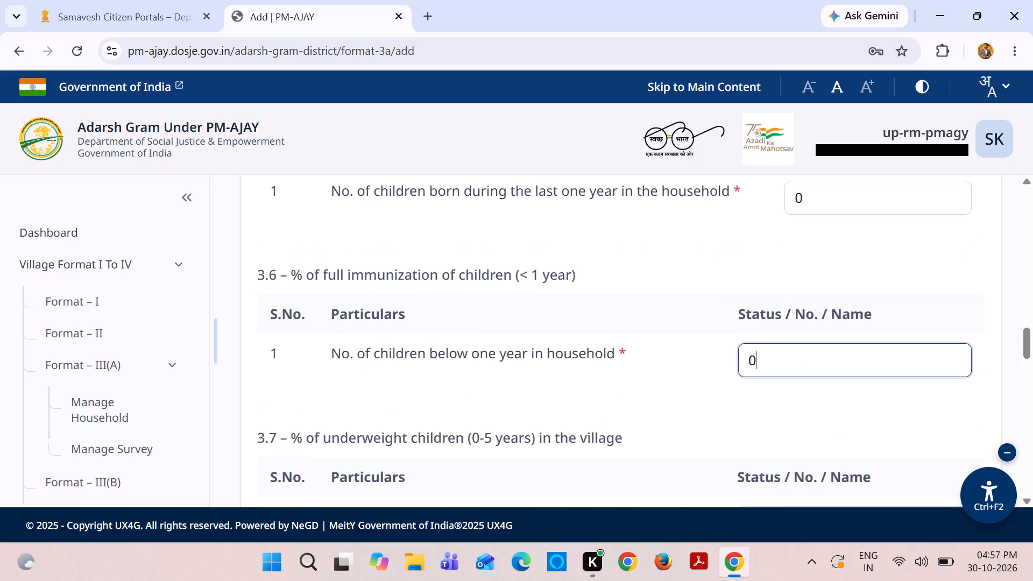
{"action": "scroll", "coordinate": [817, 351], "scroll_direction": "down", "scroll_amount": 2}
{"action": "left_click", "coordinate": [804, 273]}
{"action": "key", "text": "0"}
{"action": "left_click", "coordinate": [792, 450]}
{"action": "key", "text": "0"}
{"action": "scroll", "coordinate": [794, 444], "scroll_direction": "down", "scroll_amount": 2}
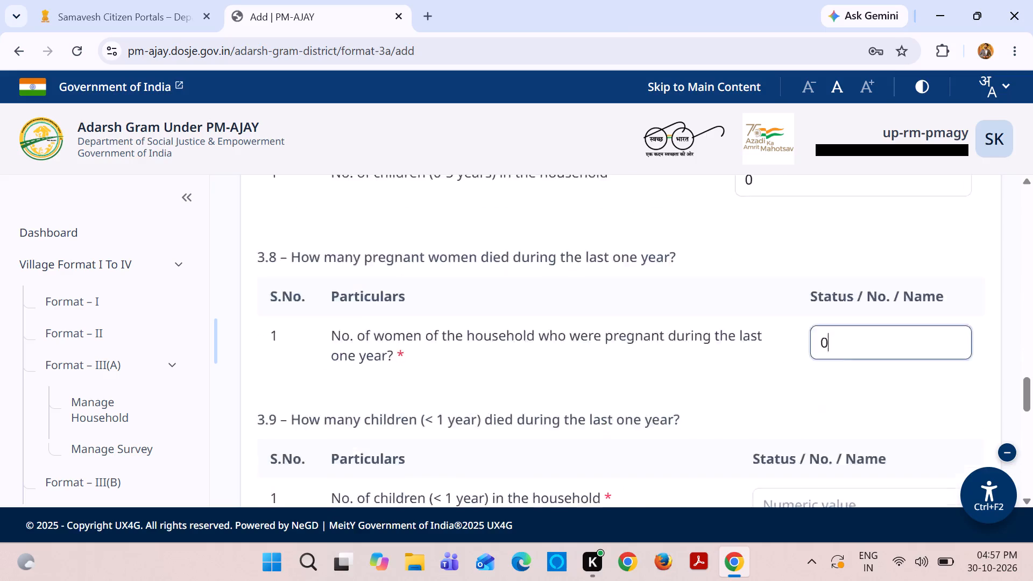
{"action": "left_click", "coordinate": [818, 428]}
{"action": "key", "text": "0"}
{"action": "left_click", "coordinate": [814, 434]}
{"action": "key", "text": "0"}
{"action": "scroll", "coordinate": [813, 437], "scroll_direction": "down", "scroll_amount": 2}
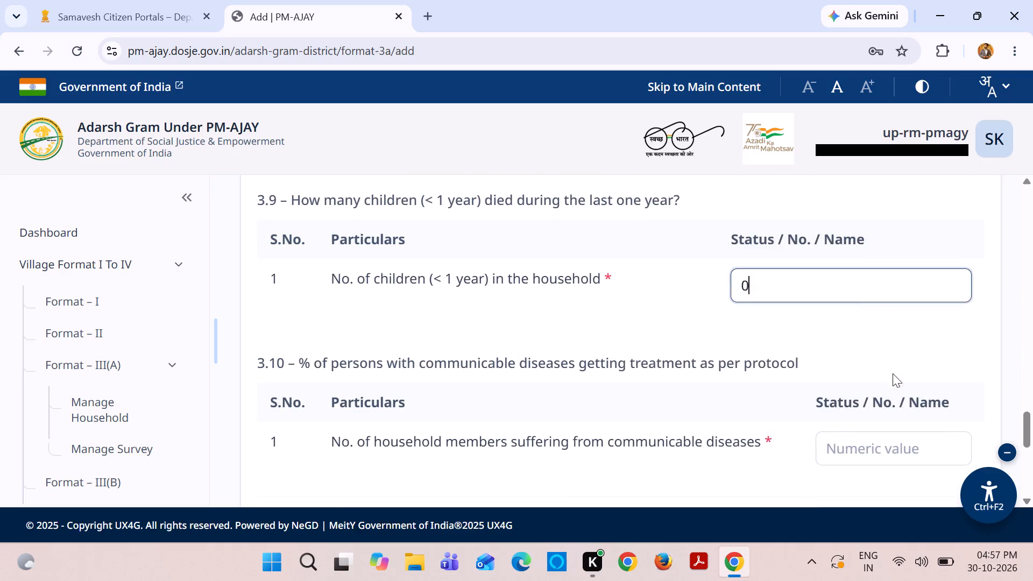
{"action": "left_click", "coordinate": [880, 457]}
{"action": "key", "text": "0"}
{"action": "scroll", "coordinate": [880, 444], "scroll_direction": "down", "scroll_amount": 3}
{"action": "left_click", "coordinate": [922, 396]}
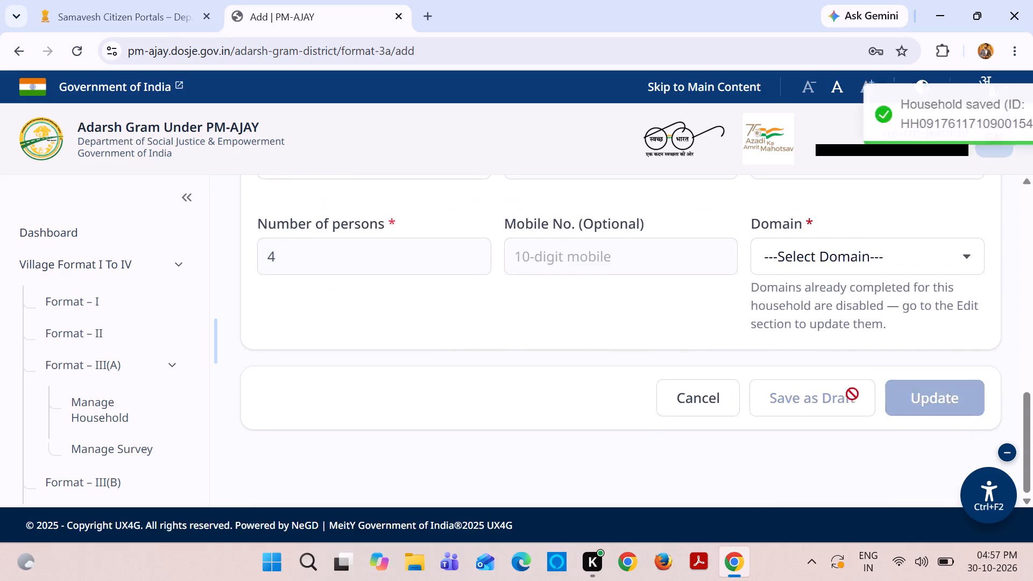
Submit domain 4 – Social Security with 0 in each eligibility count, including Widow Pension and Old Age Pension.
{"action": "left_click", "coordinate": [879, 265]}
{"action": "scroll", "coordinate": [843, 399], "scroll_direction": "down", "scroll_amount": 1}
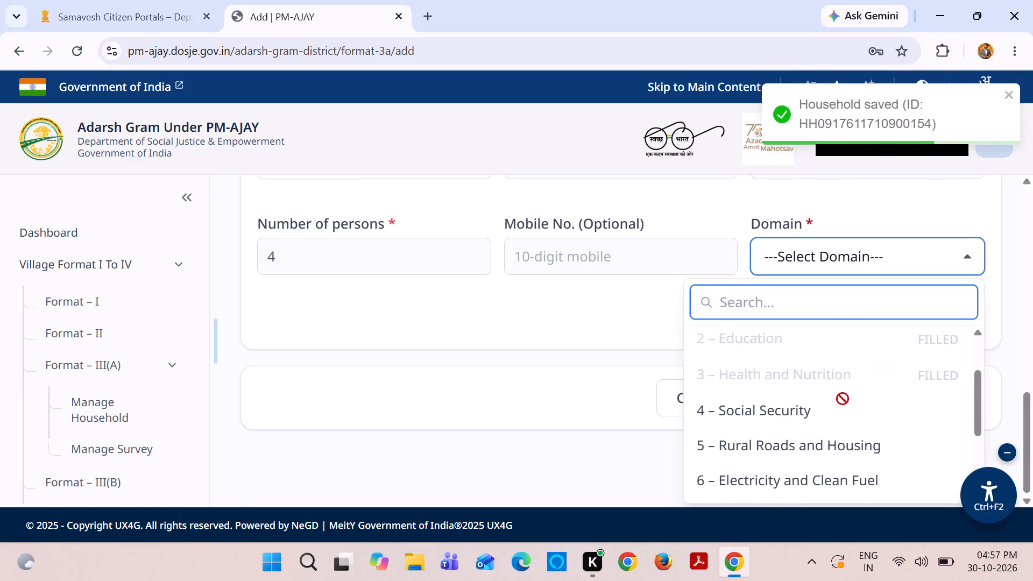
{"action": "left_click", "coordinate": [837, 399]}
{"action": "scroll", "coordinate": [835, 398], "scroll_direction": "down", "scroll_amount": 2}
{"action": "left_click", "coordinate": [874, 357]}
{"action": "key", "text": "0"}
{"action": "scroll", "coordinate": [874, 357], "scroll_direction": "down", "scroll_amount": 2}
{"action": "left_click", "coordinate": [864, 370]}
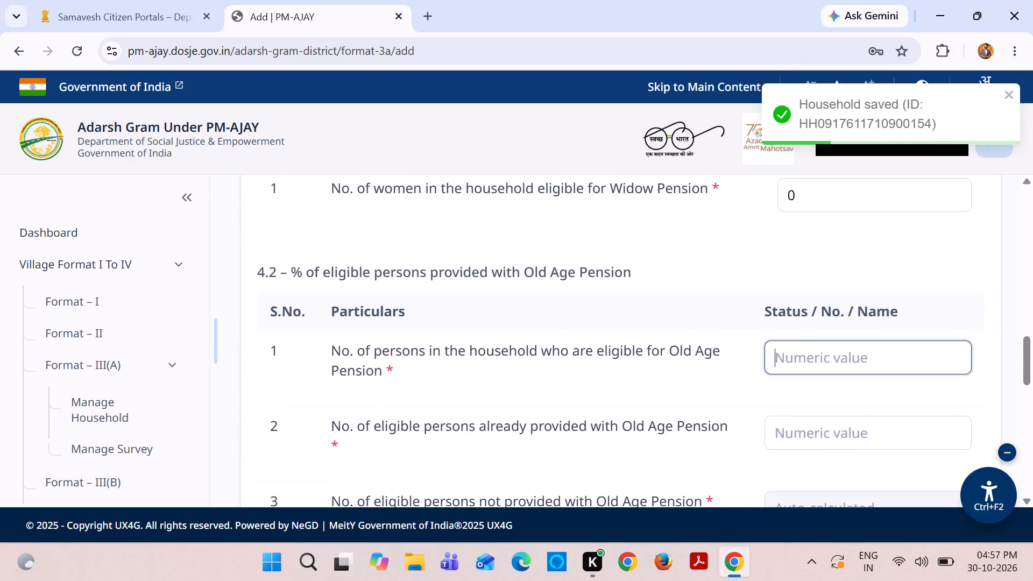
{"action": "key", "text": "0"}
{"action": "scroll", "coordinate": [864, 371], "scroll_direction": "down", "scroll_amount": 2}
{"action": "left_click", "coordinate": [878, 365]}
{"action": "key", "text": "0"}
{"action": "scroll", "coordinate": [878, 365], "scroll_direction": "down", "scroll_amount": 2}
{"action": "left_click", "coordinate": [929, 400]}
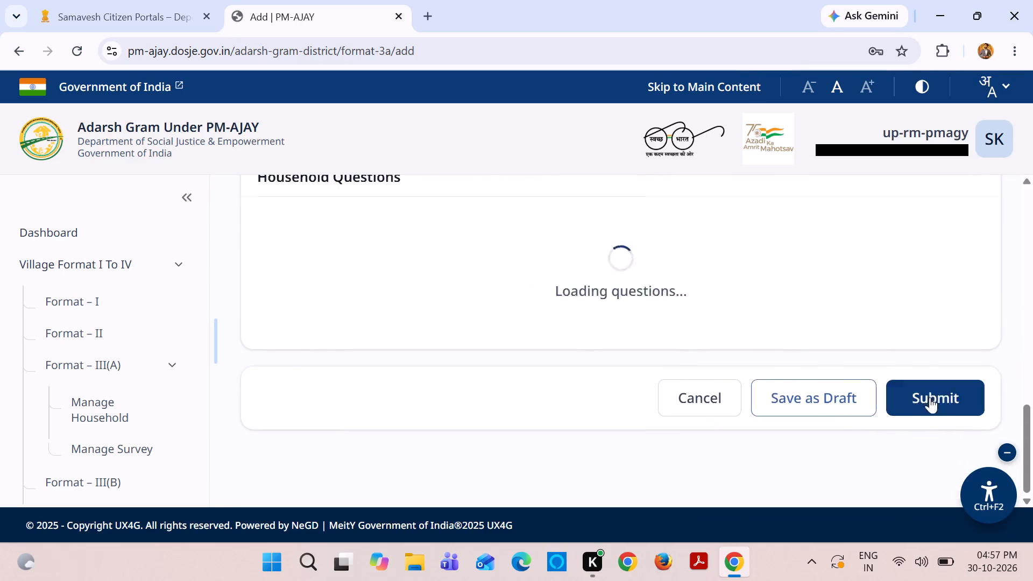
Submit domain 5 – Rural Roads and Housing, answering No to the household living in a Kachcha/unsafe house.
{"action": "left_click", "coordinate": [908, 259]}
{"action": "scroll", "coordinate": [824, 399], "scroll_direction": "down", "scroll_amount": 2}
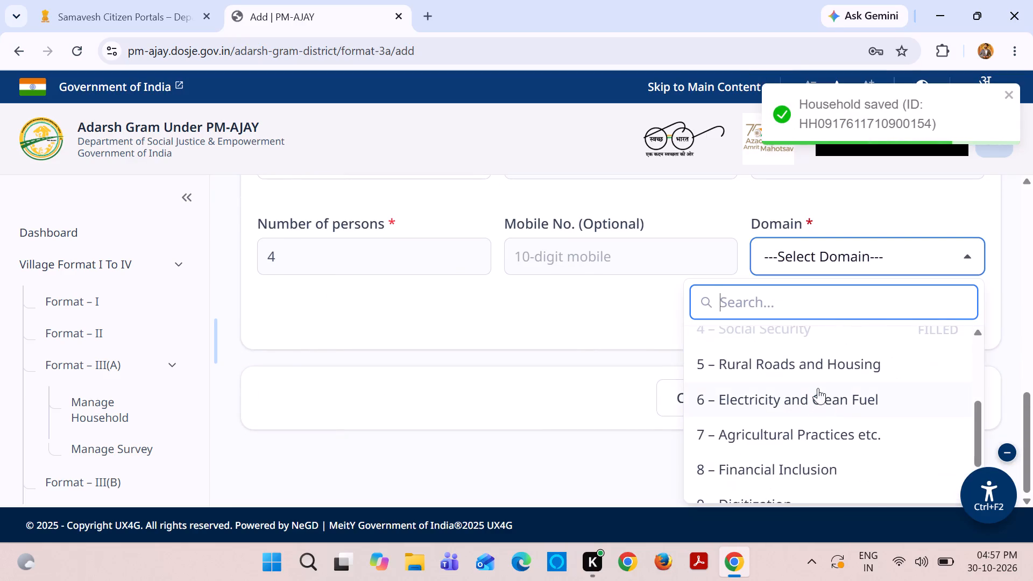
{"action": "left_click", "coordinate": [818, 367]}
{"action": "scroll", "coordinate": [818, 367], "scroll_direction": "down", "scroll_amount": 2}
{"action": "left_click", "coordinate": [927, 377]}
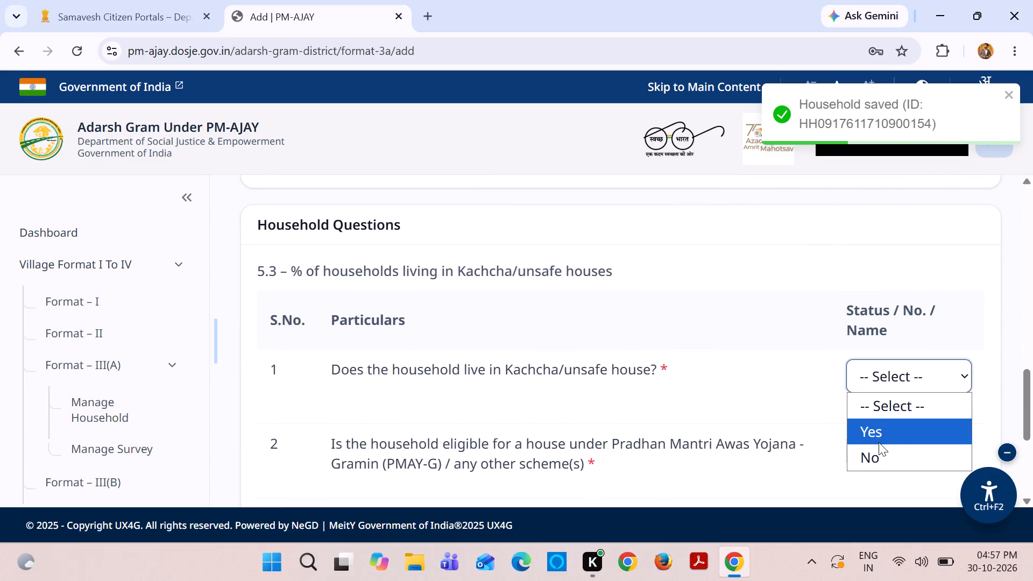
{"action": "left_click", "coordinate": [879, 442]}
{"action": "left_click", "coordinate": [892, 380]}
{"action": "left_click", "coordinate": [868, 462]}
{"action": "scroll", "coordinate": [868, 460], "scroll_direction": "down", "scroll_amount": 3}
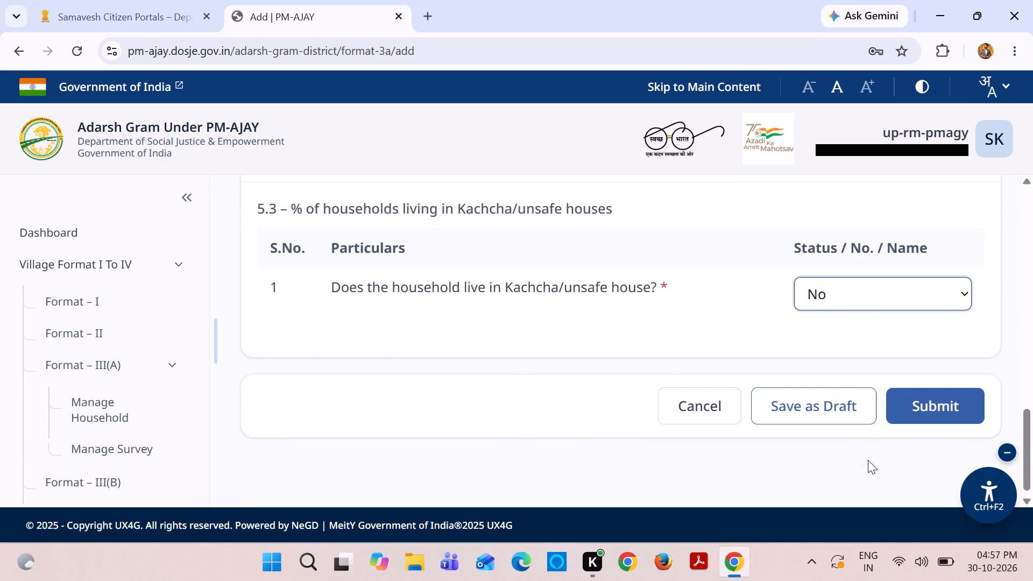
{"action": "left_click", "coordinate": [922, 412]}
Select domain 6 – Electricity and Clean Fuel and answer Yes to having an electricity connection in 6.2.
{"action": "left_click", "coordinate": [932, 267]}
{"action": "scroll", "coordinate": [845, 449], "scroll_direction": "down", "scroll_amount": 2}
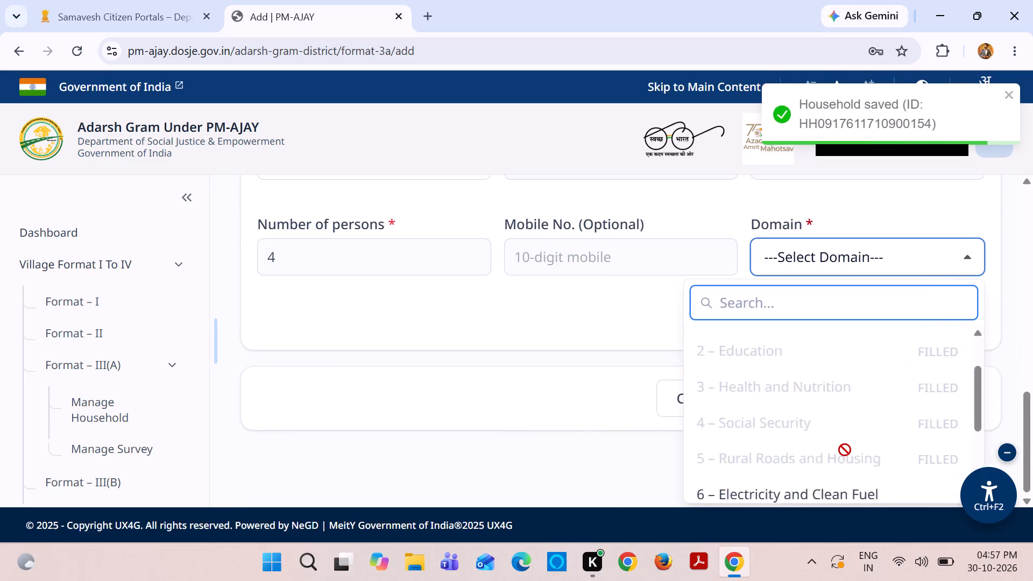
{"action": "left_click", "coordinate": [814, 398]}
{"action": "scroll", "coordinate": [814, 398], "scroll_direction": "down", "scroll_amount": 2}
{"action": "left_click", "coordinate": [910, 385]}
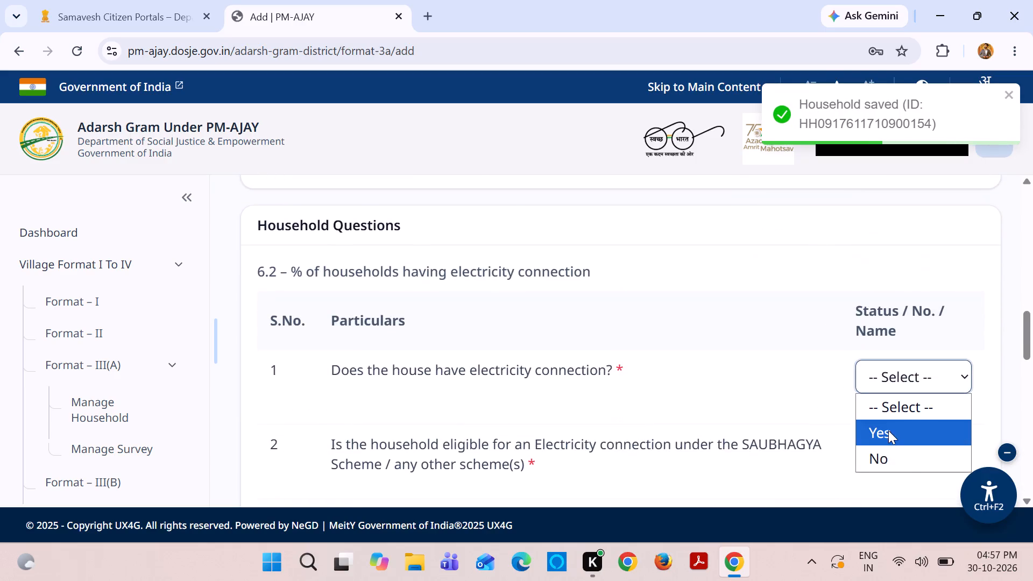
{"action": "left_click", "coordinate": [888, 430]}
Answer Yes in 6.3 to the house having an electricity connection and to using at least one LED bulb.
{"action": "scroll", "coordinate": [888, 430], "scroll_direction": "down", "scroll_amount": 2}
{"action": "left_click", "coordinate": [902, 385]}
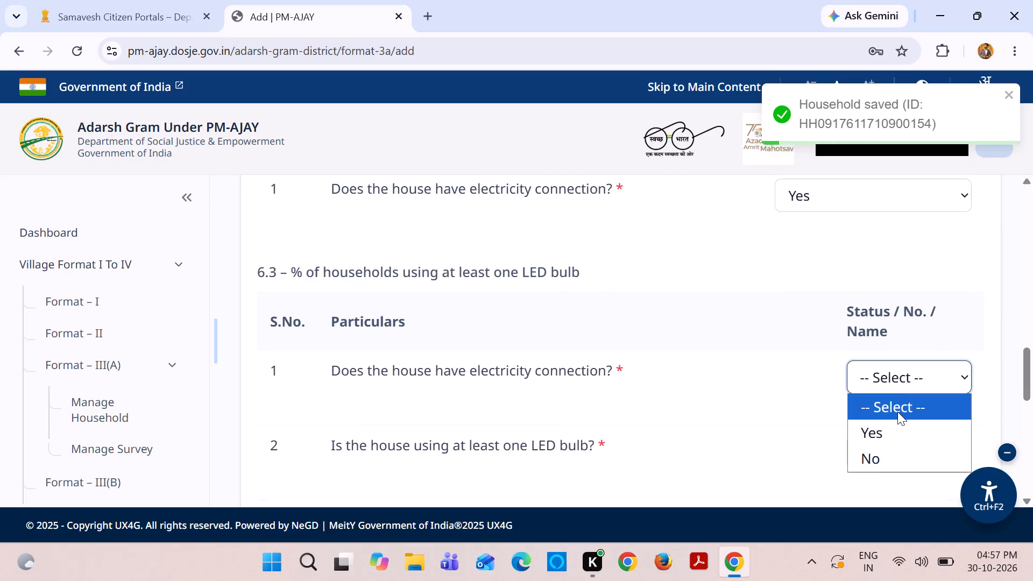
{"action": "left_click", "coordinate": [897, 412]}
{"action": "left_click", "coordinate": [898, 389]}
{"action": "left_click", "coordinate": [885, 436]}
{"action": "scroll", "coordinate": [886, 436], "scroll_direction": "down", "scroll_amount": 2}
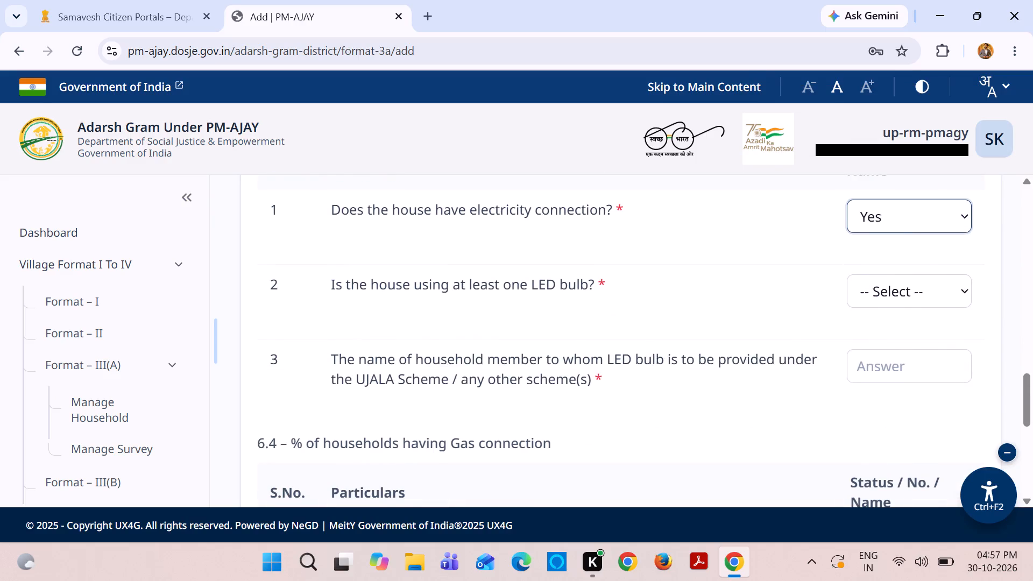
{"action": "left_click", "coordinate": [935, 296]}
{"action": "left_click", "coordinate": [902, 351]}
Answer Yes to the house using clean fuel in 6.4 and submit domain 6.
{"action": "scroll", "coordinate": [902, 357], "scroll_direction": "down", "scroll_amount": 1}
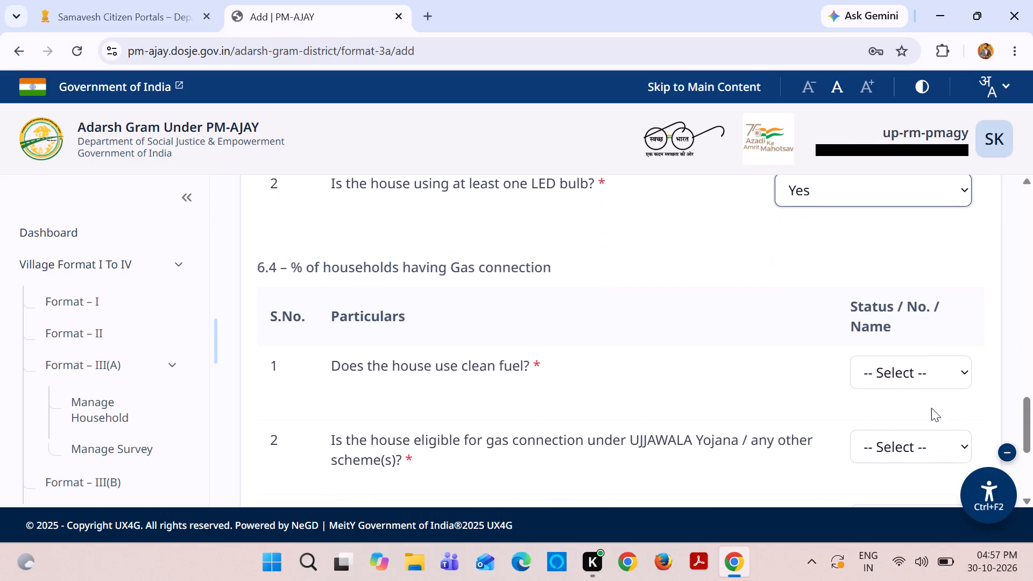
{"action": "left_click_drag", "start_coordinate": [937, 366], "coordinate": [936, 372]}
{"action": "left_click", "coordinate": [895, 427]}
{"action": "scroll", "coordinate": [895, 427], "scroll_direction": "down", "scroll_amount": 2}
{"action": "left_click", "coordinate": [943, 397]}
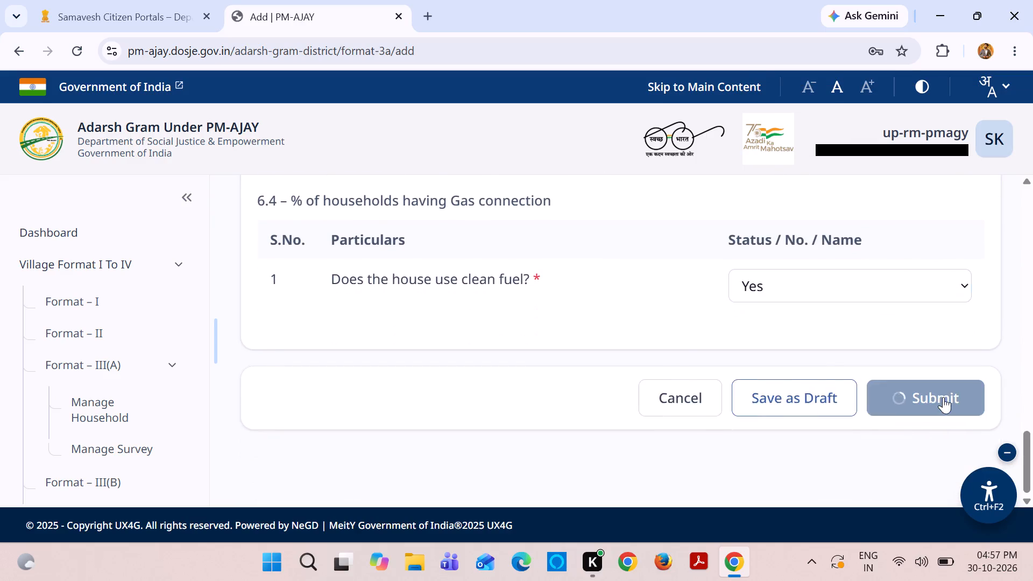
Submit domain 7 – Agricultural Practices etc., answering No to the household being involved in farming.
{"action": "left_click", "coordinate": [949, 254]}
{"action": "scroll", "coordinate": [865, 367], "scroll_direction": "down", "scroll_amount": 3}
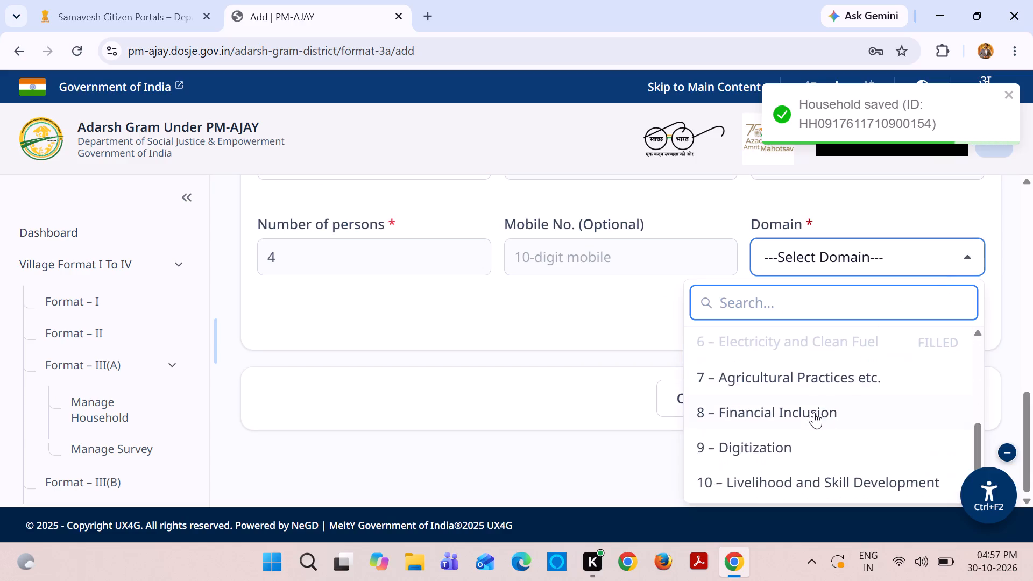
{"action": "left_click", "coordinate": [817, 378]}
{"action": "scroll", "coordinate": [818, 374], "scroll_direction": "down", "scroll_amount": 2}
{"action": "left_click", "coordinate": [850, 367]}
{"action": "left_click", "coordinate": [847, 434]}
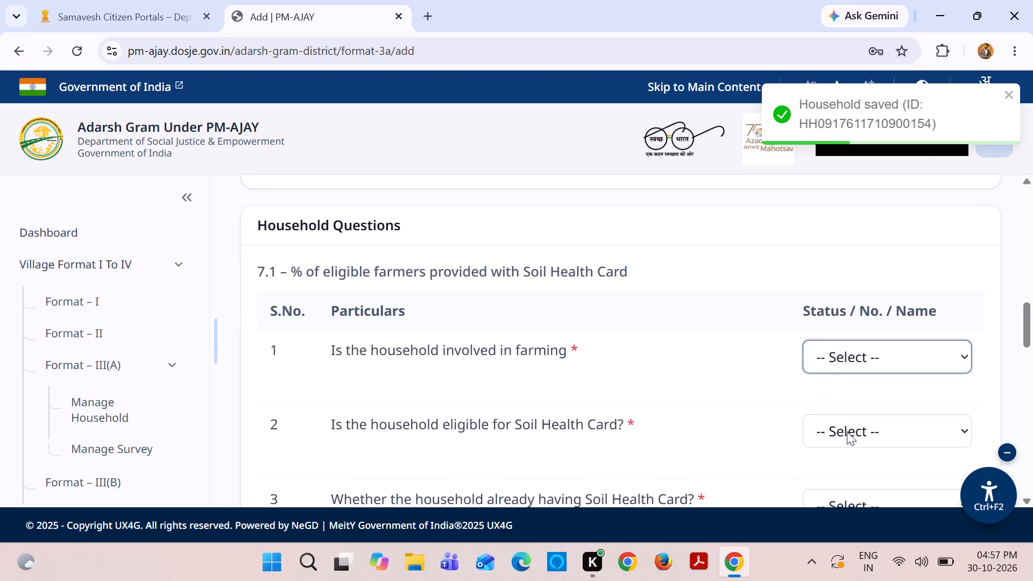
{"action": "scroll", "coordinate": [848, 427], "scroll_direction": "down", "scroll_amount": 2}
{"action": "scroll", "coordinate": [887, 400], "scroll_direction": "down", "scroll_amount": 5}
{"action": "left_click", "coordinate": [901, 401]}
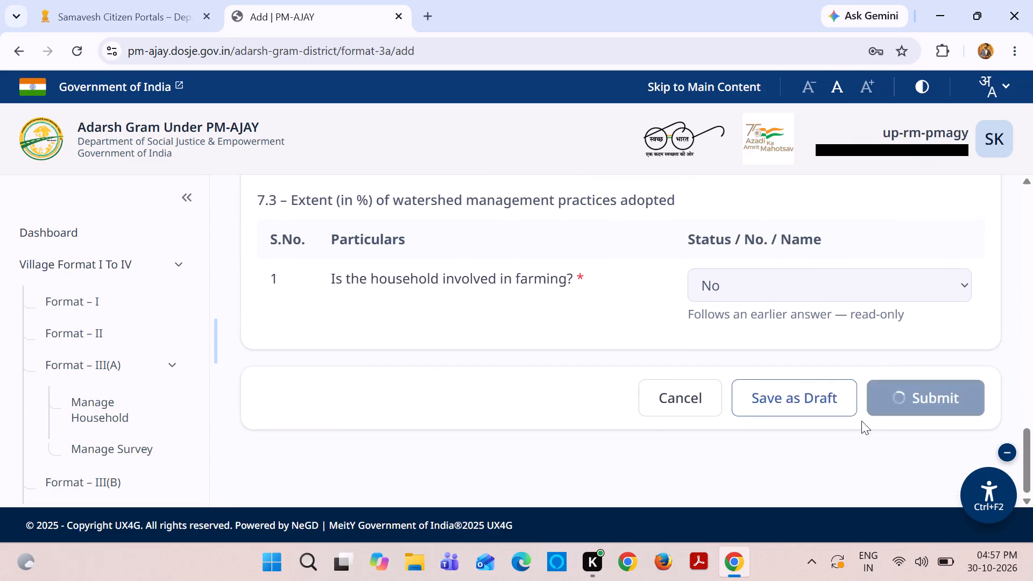
Select domain 8 – Financial Inclusion and enter 4 persons over 5 years, with 4 already having Aadhaar.
{"action": "left_click", "coordinate": [896, 240]}
{"action": "scroll", "coordinate": [837, 442], "scroll_direction": "down", "scroll_amount": 4}
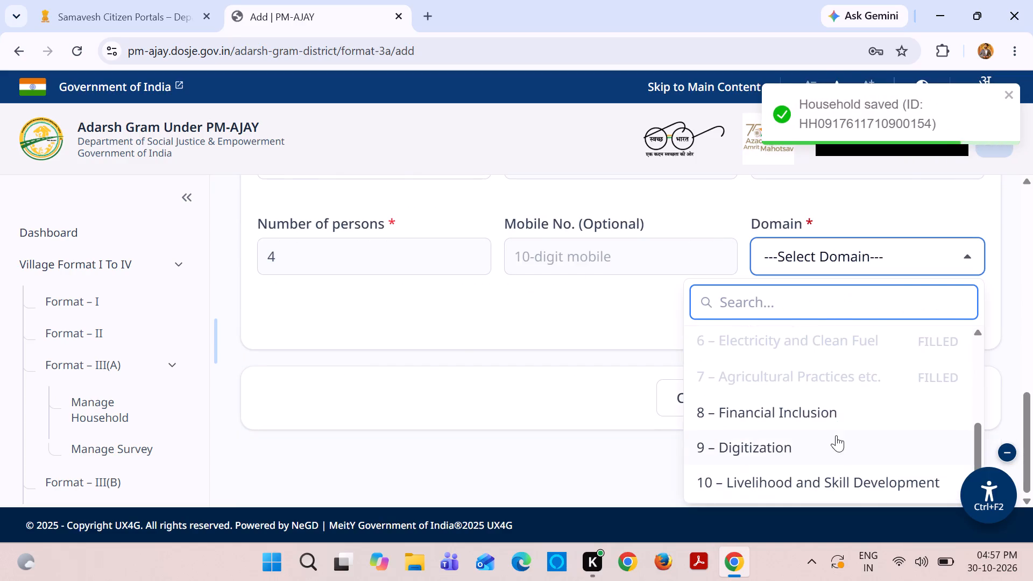
{"action": "left_click", "coordinate": [830, 401]}
{"action": "scroll", "coordinate": [830, 400], "scroll_direction": "down", "scroll_amount": 2}
{"action": "left_click", "coordinate": [862, 373]}
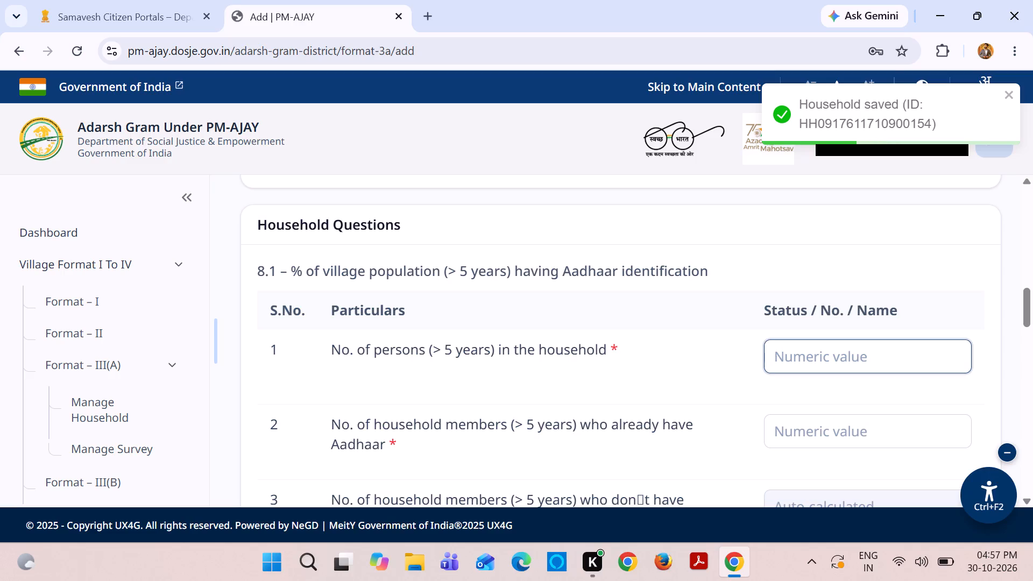
{"action": "key", "text": "4"}
{"action": "left_click", "coordinate": [838, 429]}
{"action": "key", "text": "4"}
Enter 2 members eligible for a bank or post office account in 8.2, with 2 having an account.
{"action": "scroll", "coordinate": [842, 420], "scroll_direction": "down", "scroll_amount": 3}
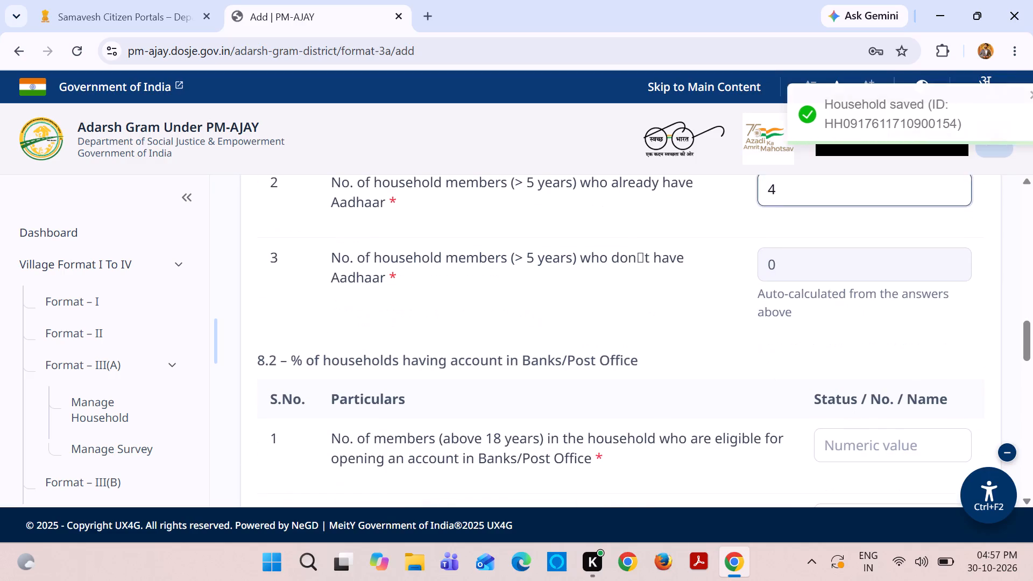
{"action": "left_click", "coordinate": [881, 402]}
{"action": "left_click", "coordinate": [863, 438]}
{"action": "key", "text": "2"}
{"action": "scroll", "coordinate": [866, 433], "scroll_direction": "down", "scroll_amount": 2}
{"action": "left_click", "coordinate": [885, 355]}
{"action": "key", "text": "2"}
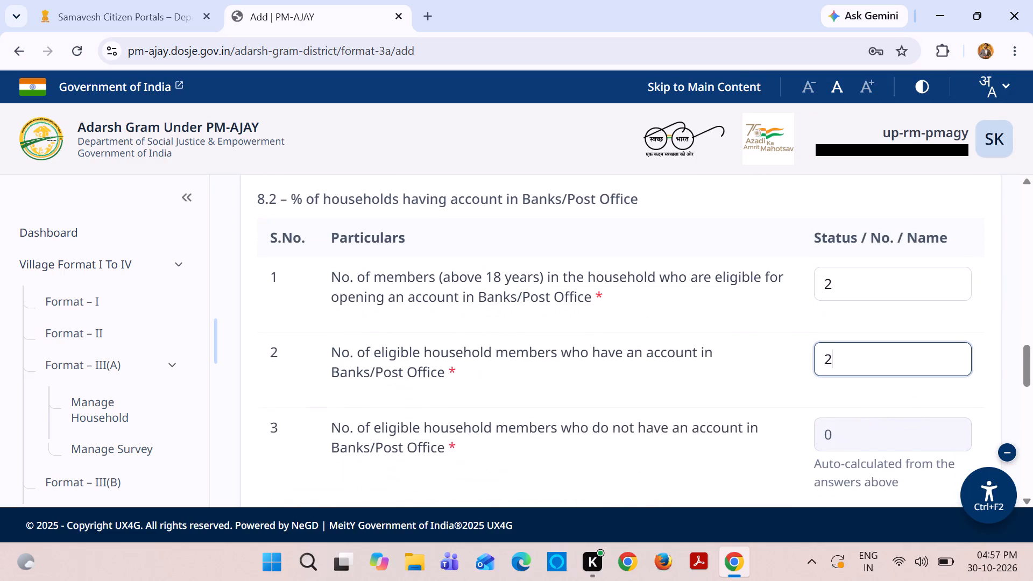
Enter 0 eligible persons for PMSBY in 8.3 and for PMJJBY in 8.4, and submit domain 8.
{"action": "scroll", "coordinate": [885, 355], "scroll_direction": "down", "scroll_amount": 2}
{"action": "left_click", "coordinate": [882, 464]}
{"action": "key", "text": "0"}
{"action": "scroll", "coordinate": [883, 459], "scroll_direction": "down", "scroll_amount": 2}
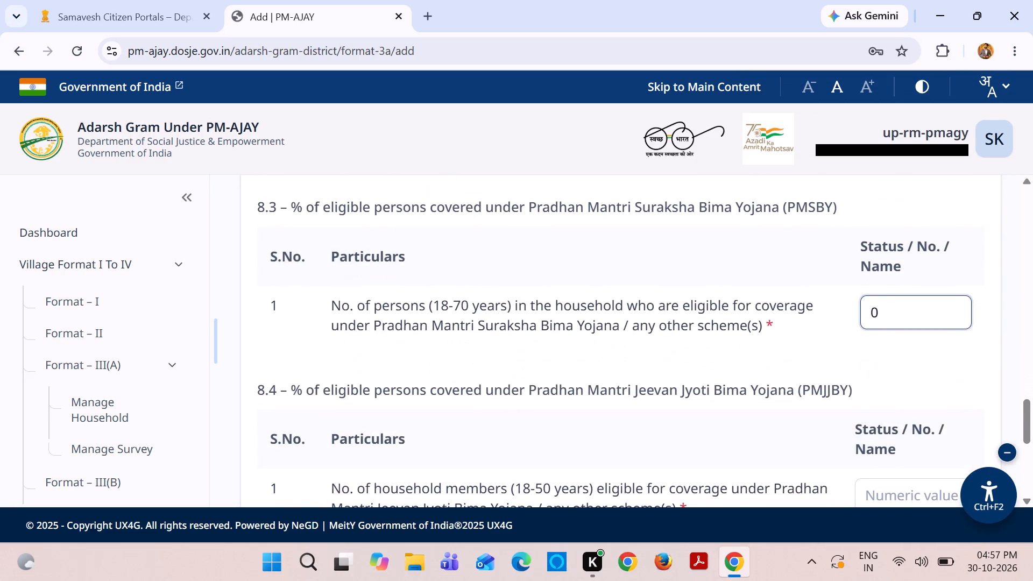
{"action": "scroll", "coordinate": [883, 466], "scroll_direction": "down", "scroll_amount": 2}
{"action": "left_click", "coordinate": [889, 343]}
{"action": "key", "text": "0"}
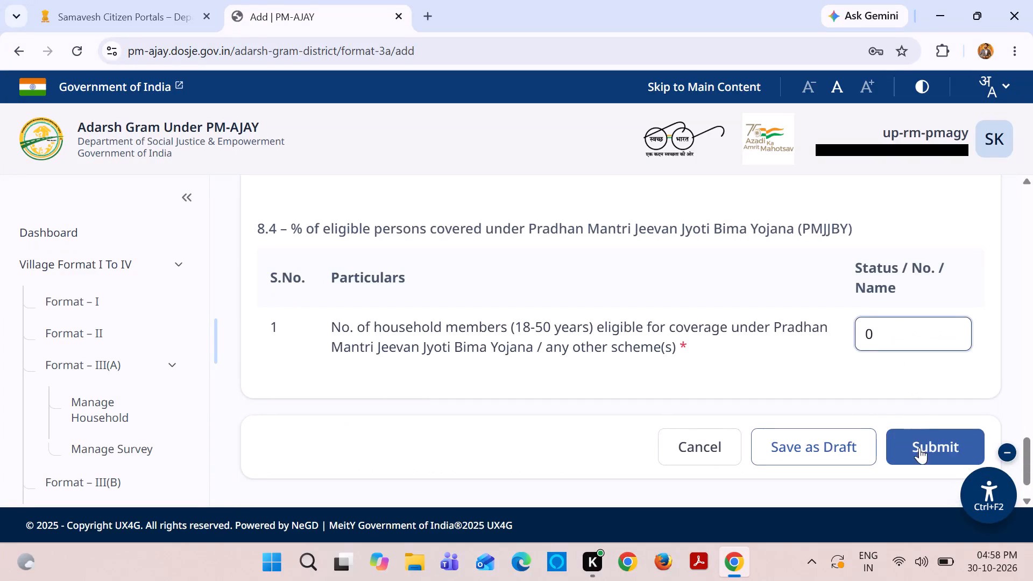
{"action": "left_click", "coordinate": [921, 448]}
Select domain 9 – Digitization, enter 0 members eligible for PMGDISHA training in 9.3, and submit it.
{"action": "left_click", "coordinate": [915, 288]}
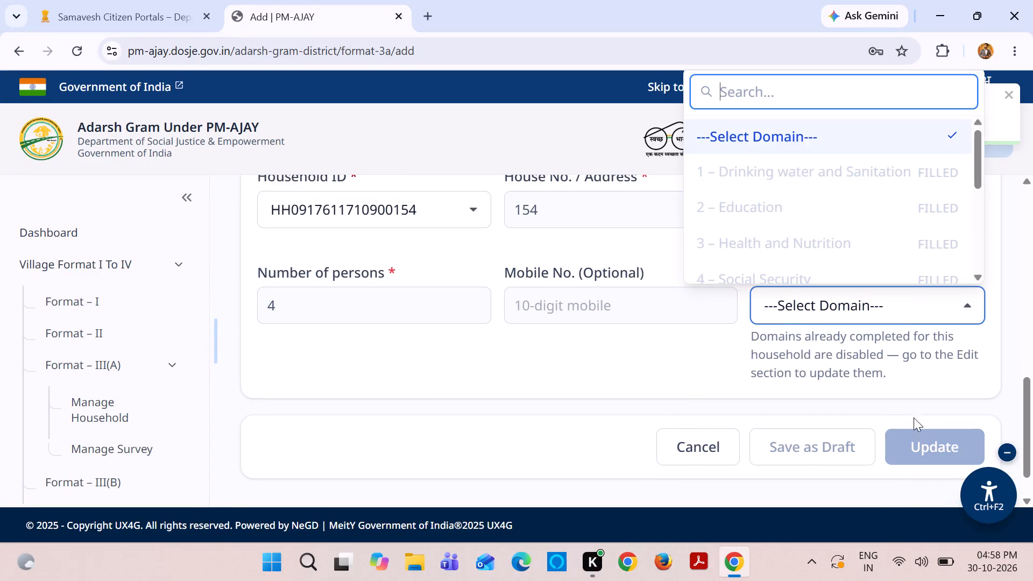
{"action": "left_click_drag", "start_coordinate": [898, 314], "coordinate": [905, 265]}
{"action": "scroll", "coordinate": [914, 173], "scroll_direction": "down", "scroll_amount": 6}
{"action": "left_click", "coordinate": [769, 219]}
{"action": "scroll", "coordinate": [779, 223], "scroll_direction": "down", "scroll_amount": 2}
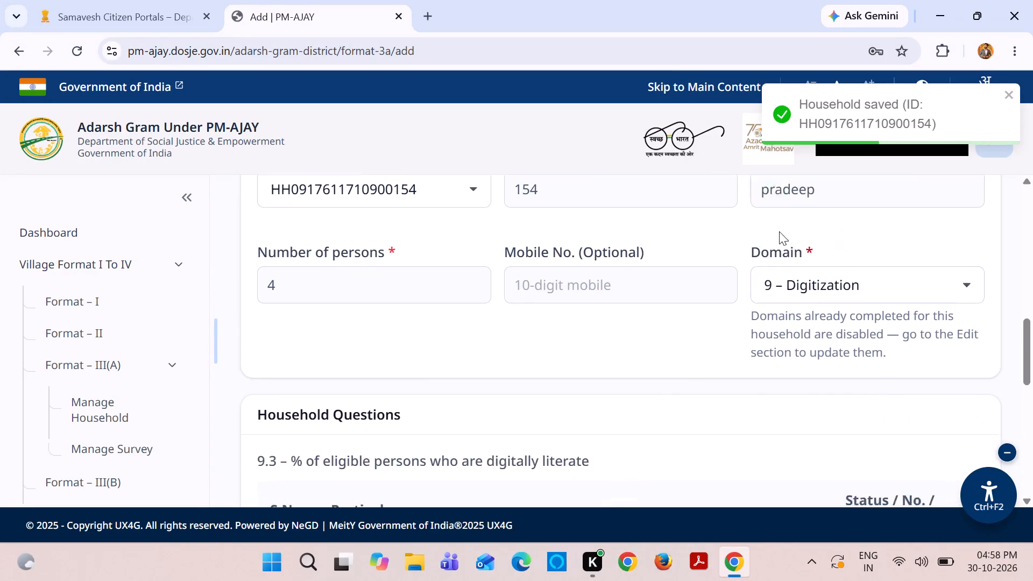
{"action": "scroll", "coordinate": [779, 231], "scroll_direction": "down", "scroll_amount": 1}
{"action": "left_click", "coordinate": [907, 352]}
{"action": "key", "text": "0"}
{"action": "scroll", "coordinate": [909, 335], "scroll_direction": "down", "scroll_amount": 2}
{"action": "left_click_drag", "start_coordinate": [923, 381], "coordinate": [924, 387]}
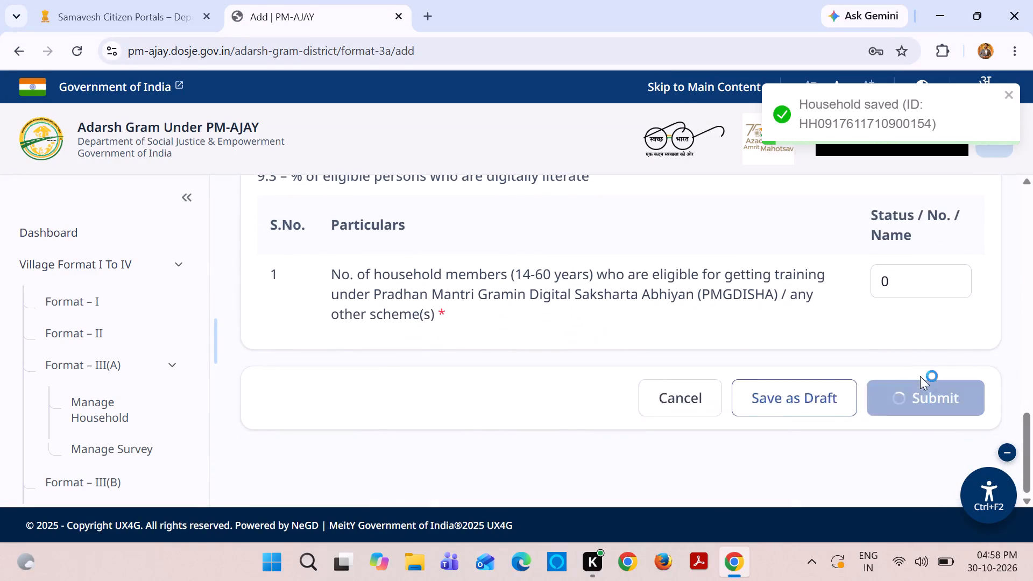
Complete and submit domain 10 with 0 youth eligible in 10.1 and 10.2, answering the self-help group membership question in 10.3.
{"action": "left_click", "coordinate": [920, 264]}
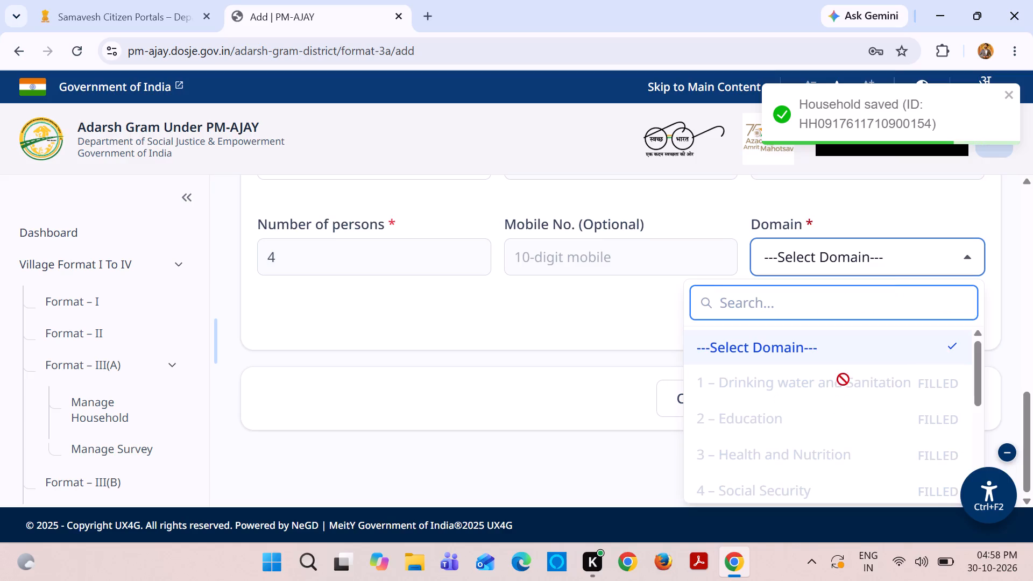
{"action": "scroll", "coordinate": [843, 385], "scroll_direction": "down", "scroll_amount": 5}
{"action": "left_click", "coordinate": [802, 478]}
{"action": "scroll", "coordinate": [826, 434], "scroll_direction": "down", "scroll_amount": 3}
{"action": "left_click", "coordinate": [879, 261]}
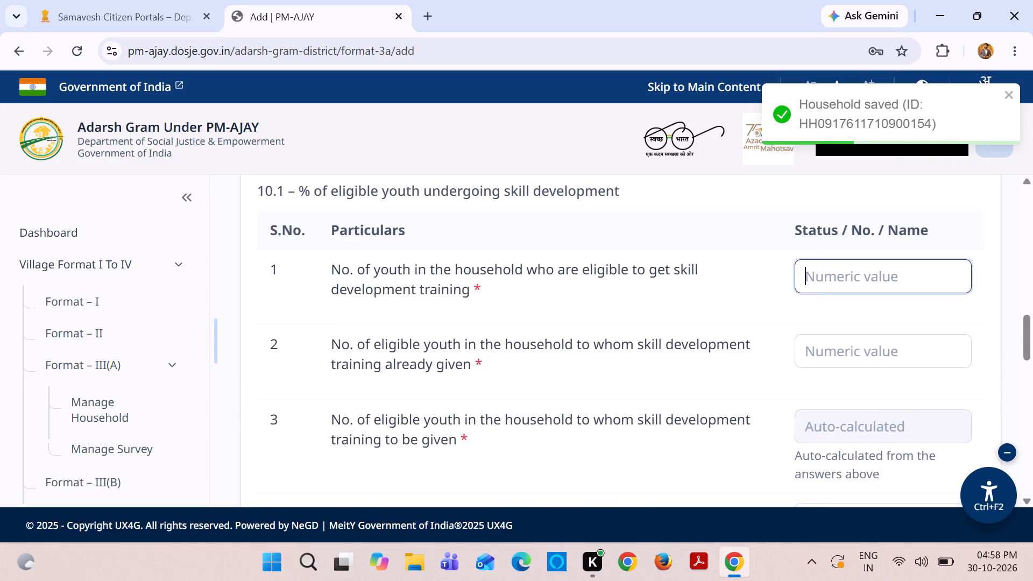
{"action": "key", "text": "0"}
{"action": "left_click", "coordinate": [867, 441]}
{"action": "scroll", "coordinate": [871, 436], "scroll_direction": "down", "scroll_amount": 2}
{"action": "key", "text": "0"}
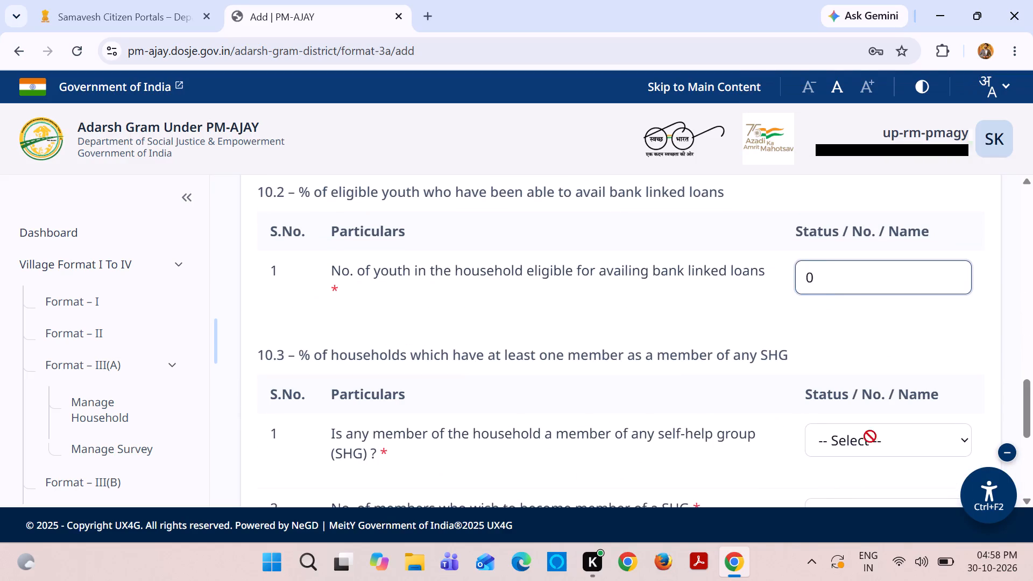
{"action": "left_click", "coordinate": [870, 436]}
{"action": "left_click", "coordinate": [855, 487]}
{"action": "scroll", "coordinate": [897, 425], "scroll_direction": "down", "scroll_amount": 3}
{"action": "left_click", "coordinate": [925, 392]}
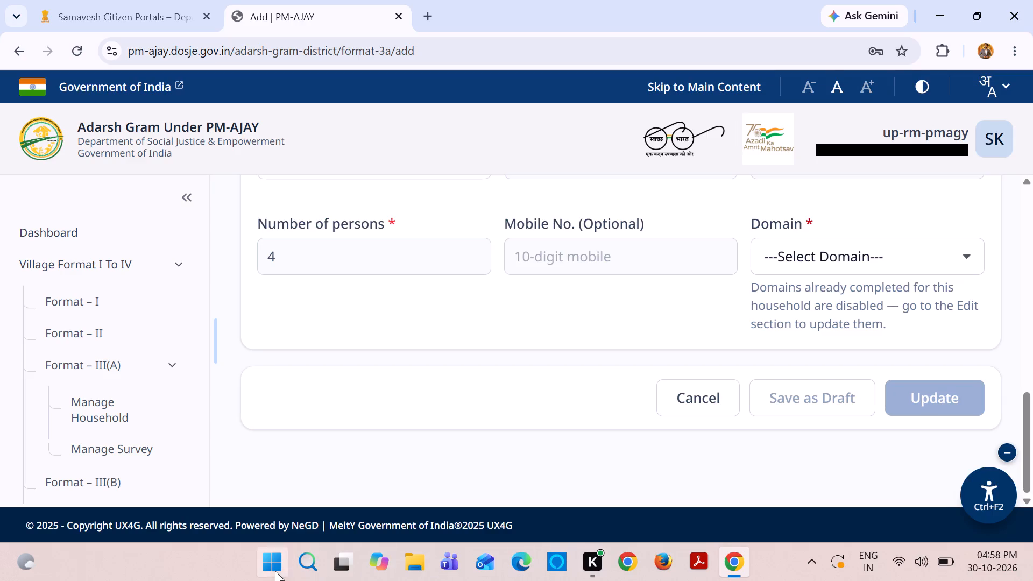
Start a new household in Manage Household with block Shahabad, gram panchayat Boodpur, village Boodpur and category Others.
{"action": "left_click", "coordinate": [78, 414]}
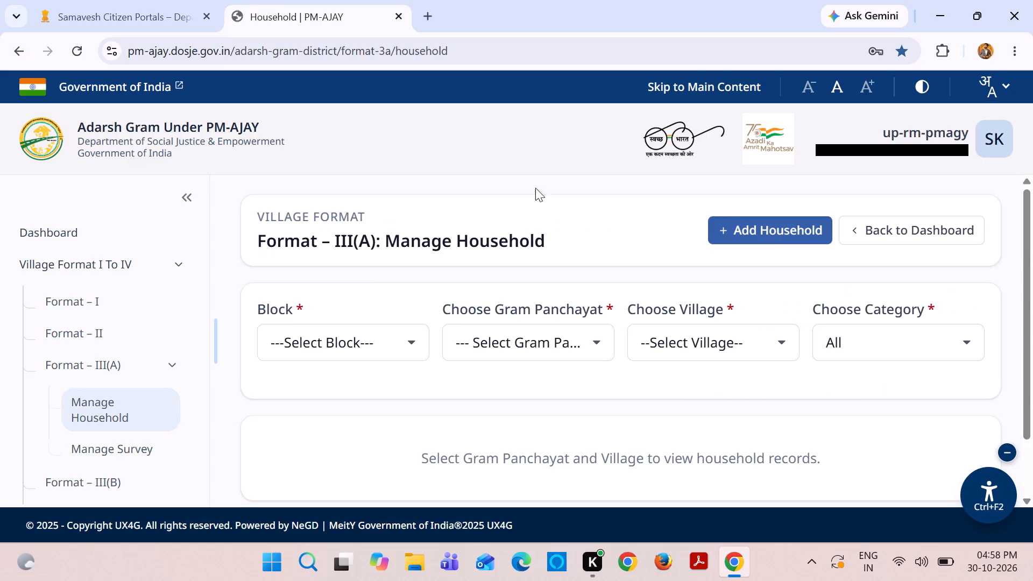
{"action": "left_click", "coordinate": [772, 230]}
{"action": "left_click", "coordinate": [760, 172]}
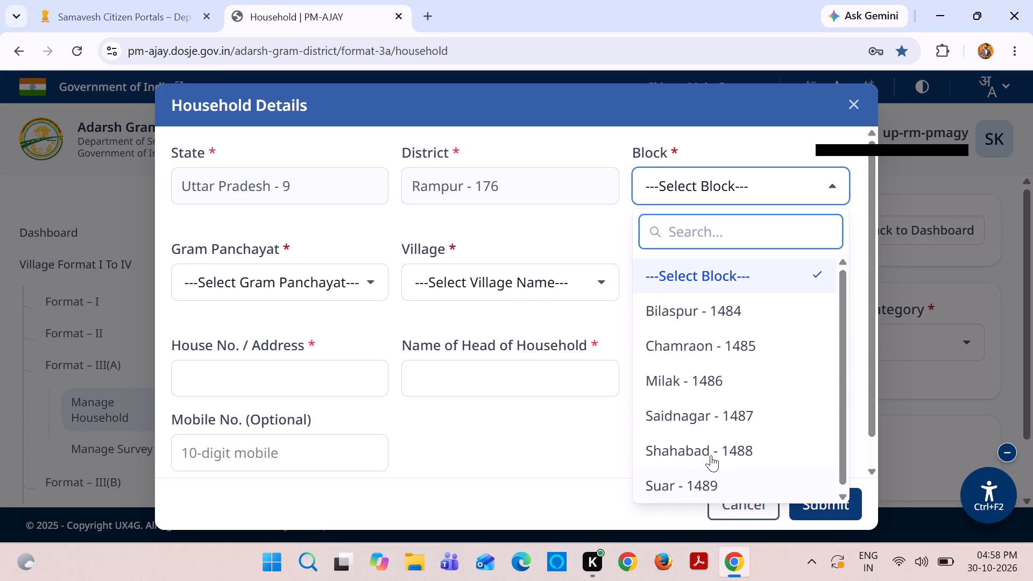
{"action": "left_click", "coordinate": [711, 454]}
{"action": "left_click", "coordinate": [256, 285]}
{"action": "left_click_drag", "start_coordinate": [239, 441], "coordinate": [245, 425]}
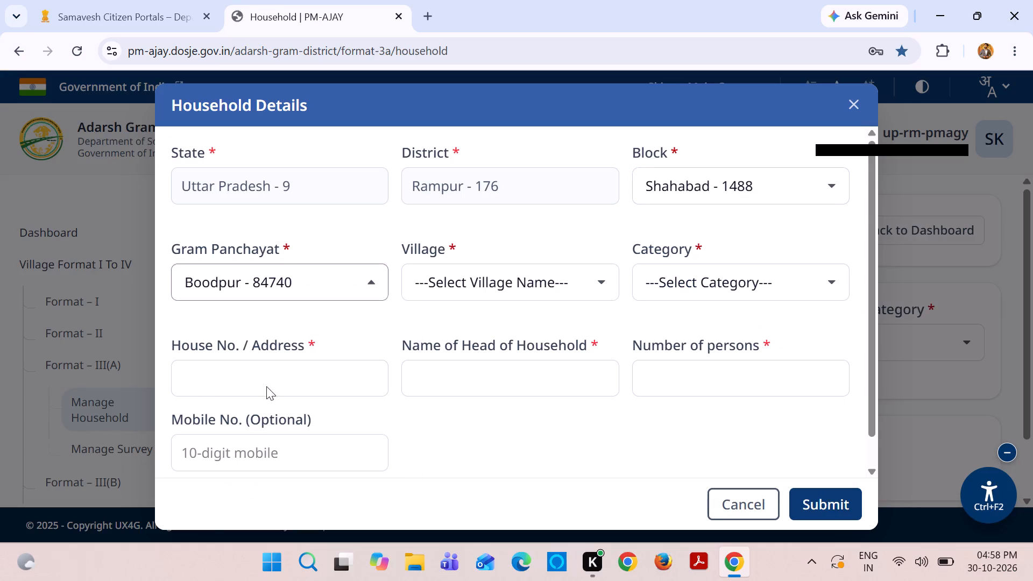
{"action": "left_click", "coordinate": [567, 280]}
{"action": "left_click", "coordinate": [522, 357]}
{"action": "left_click", "coordinate": [708, 271]}
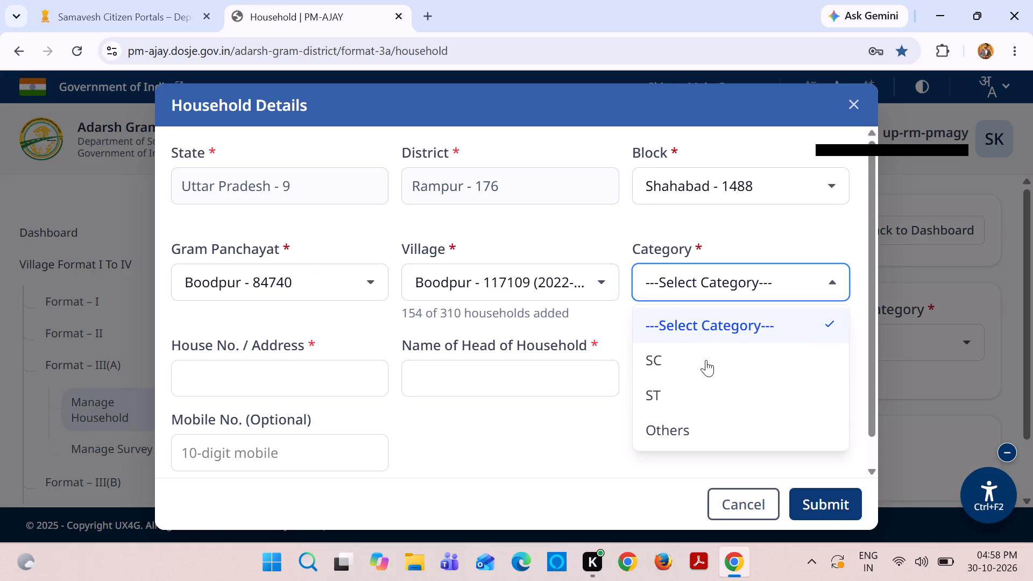
{"action": "left_click", "coordinate": [700, 427]}
Enter house number 155, the head of household's name and 4 persons, and submit the household details.
{"action": "left_click", "coordinate": [231, 406]}
{"action": "left_click", "coordinate": [242, 366]}
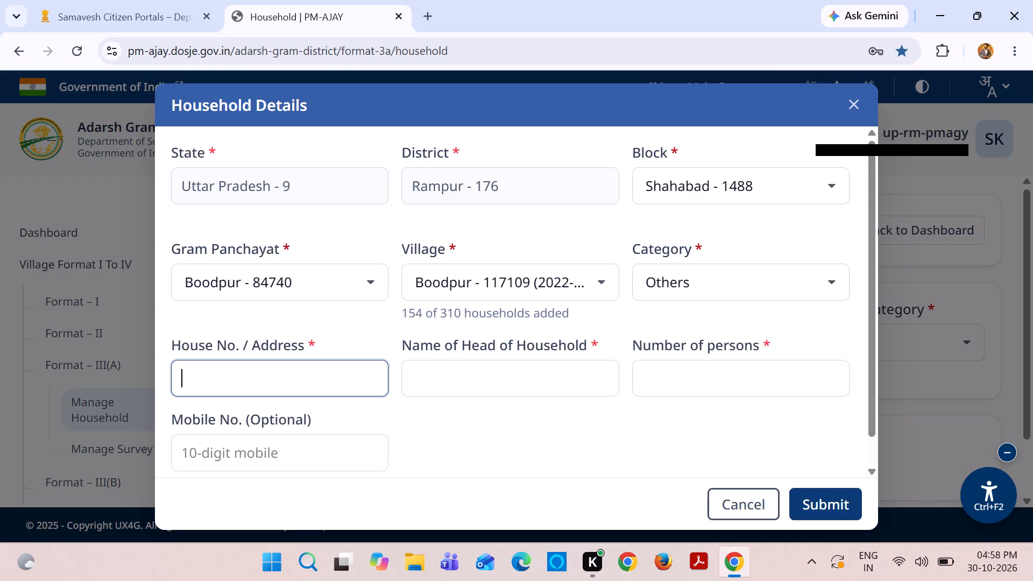
{"action": "type", "text": "155"}
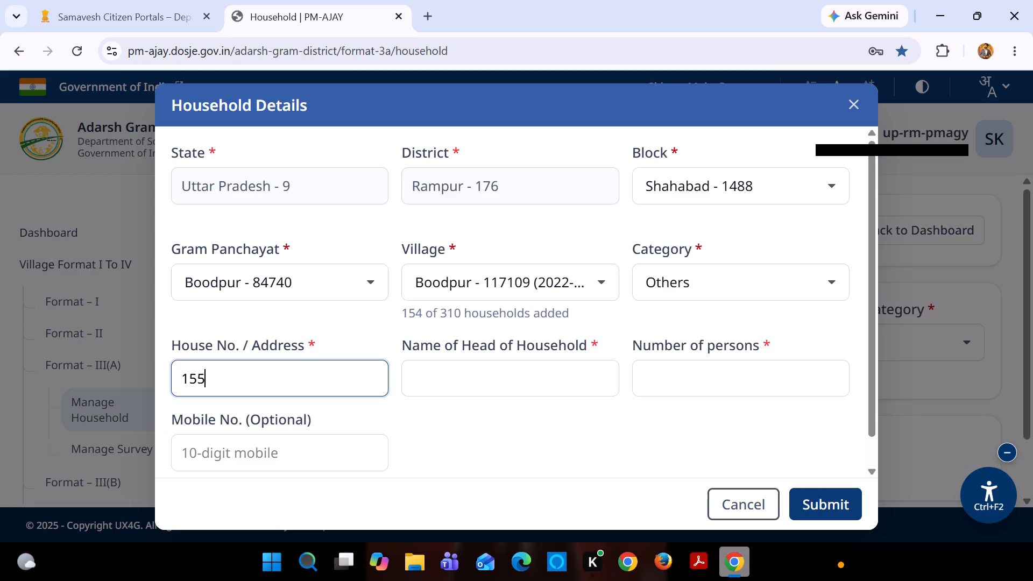
{"action": "left_click_drag", "start_coordinate": [529, 372], "coordinate": [531, 377]}
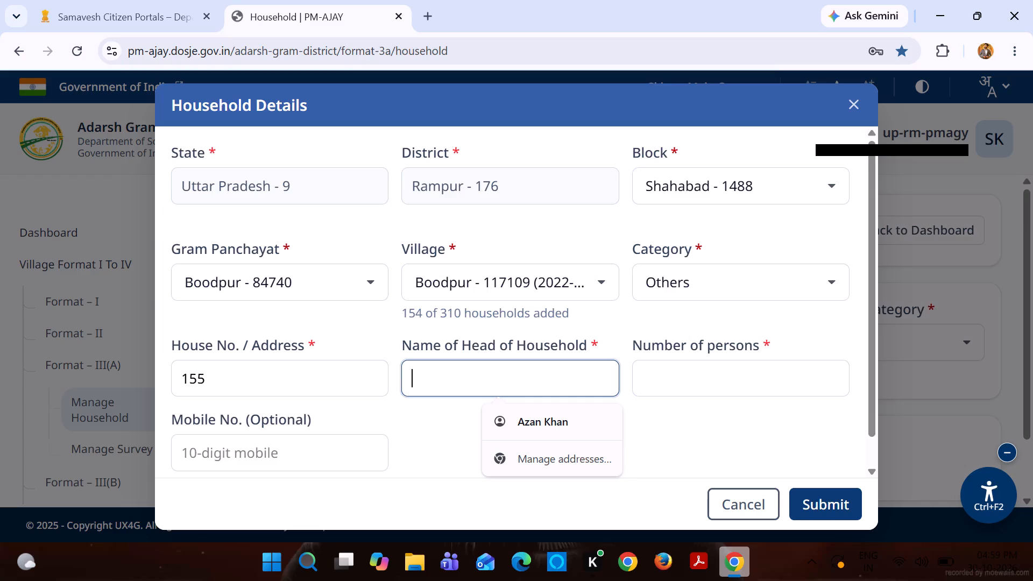
{"action": "type", "text": "thakurdas"}
{"action": "left_click", "coordinate": [657, 386]}
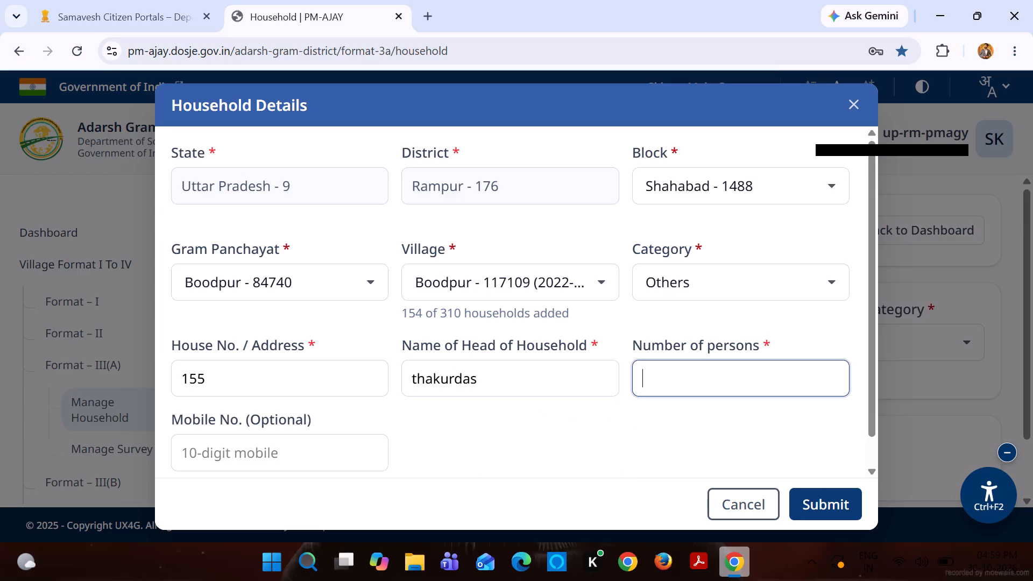
{"action": "key", "text": "4"}
{"action": "left_click", "coordinate": [816, 498]}
Complete and submit domain 1 – Drinking water and Sanitation, answering Yes to having a household latrine and filling in the open defecation question in 1.5.
{"action": "scroll", "coordinate": [823, 364], "scroll_direction": "down", "scroll_amount": 10}
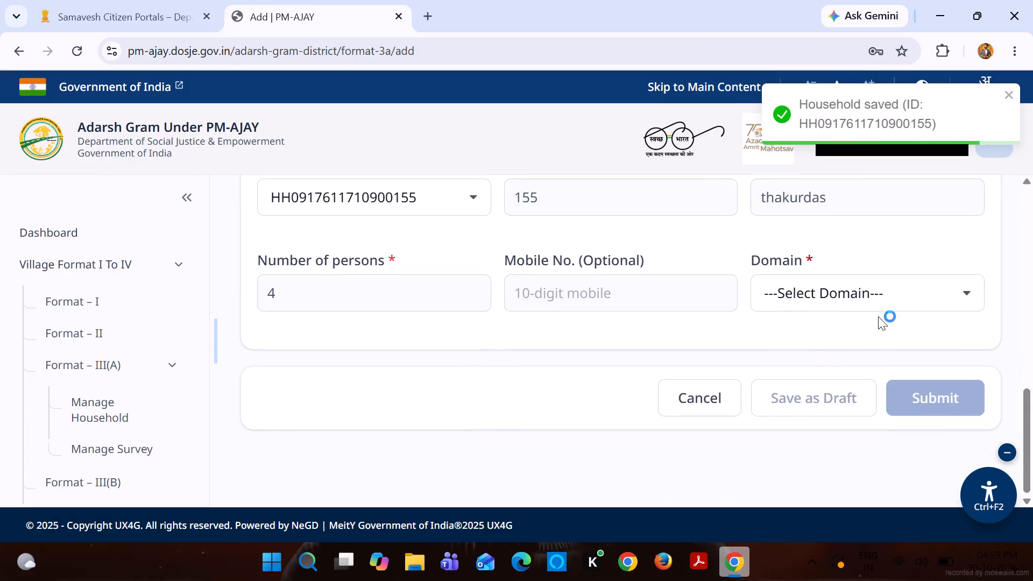
{"action": "left_click", "coordinate": [892, 308]}
{"action": "left_click", "coordinate": [850, 156]}
{"action": "scroll", "coordinate": [841, 193], "scroll_direction": "down", "scroll_amount": 2}
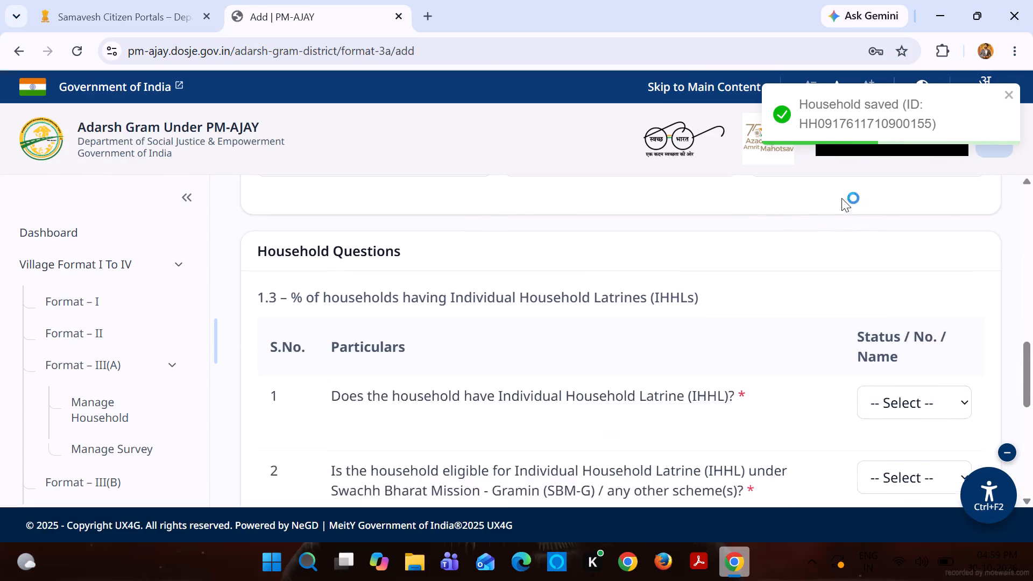
{"action": "left_click", "coordinate": [939, 369]}
{"action": "left_click", "coordinate": [890, 424]}
{"action": "scroll", "coordinate": [889, 409], "scroll_direction": "down", "scroll_amount": 2}
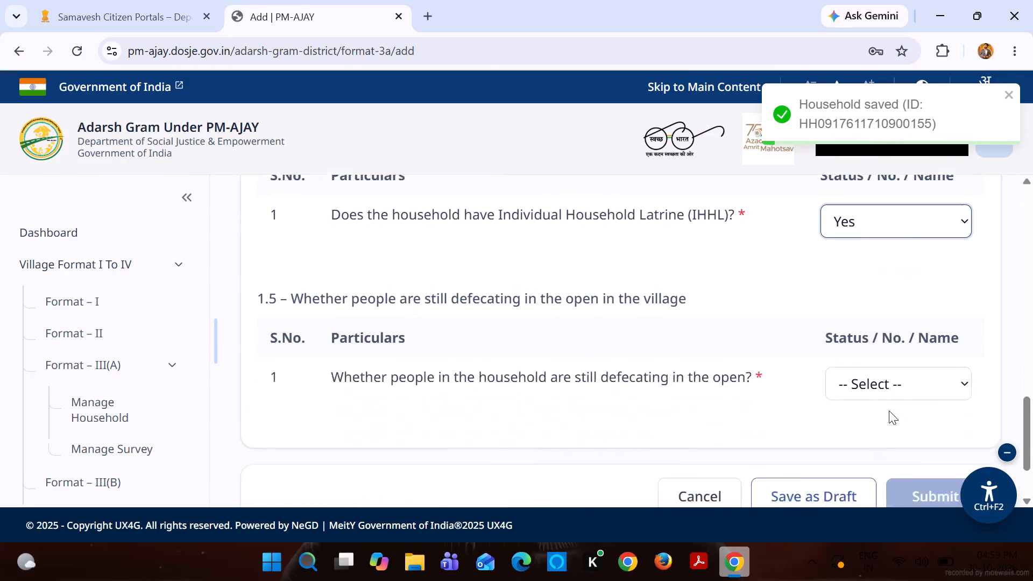
{"action": "left_click_drag", "start_coordinate": [932, 351], "coordinate": [932, 357]}
{"action": "left_click", "coordinate": [859, 438]}
{"action": "left_click", "coordinate": [930, 463]}
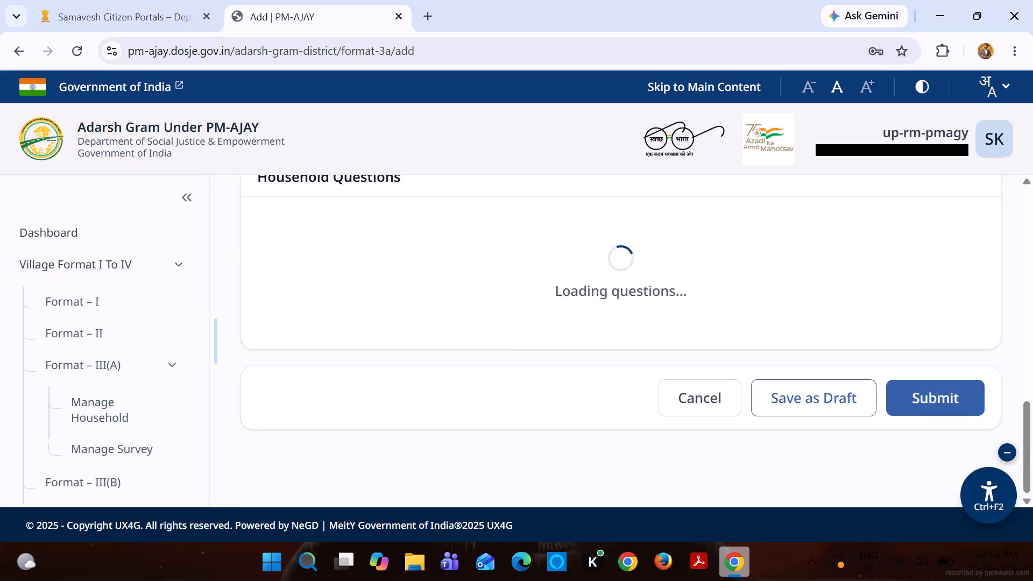
Select domain 2 – Education and enter 2 children aged 6-10 years in 2.1, with 2 attending primary school.
{"action": "left_click", "coordinate": [897, 334]}
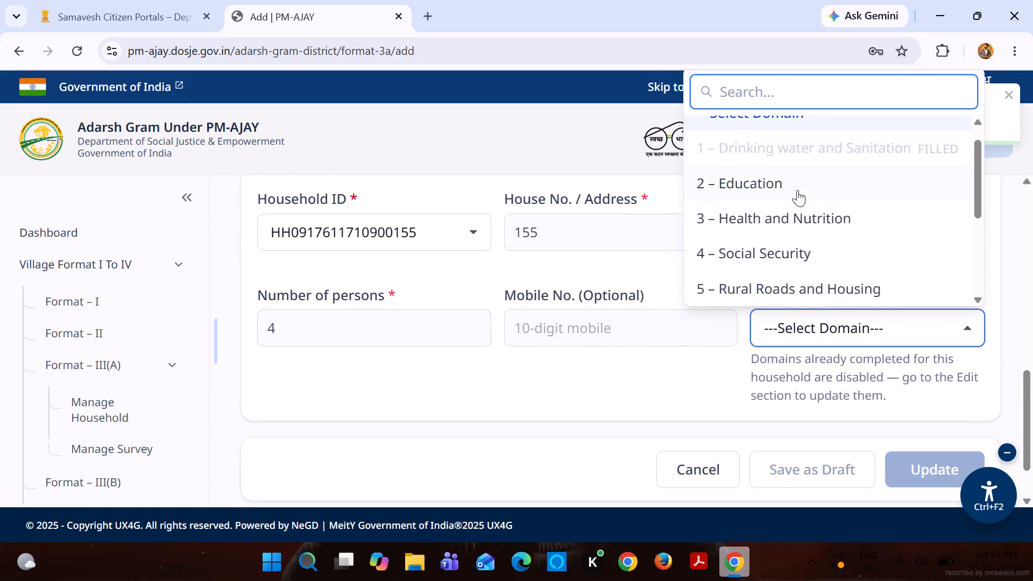
{"action": "left_click", "coordinate": [797, 190]}
{"action": "scroll", "coordinate": [783, 216], "scroll_direction": "down", "scroll_amount": 3}
{"action": "left_click", "coordinate": [898, 323]}
{"action": "left_click", "coordinate": [888, 334]}
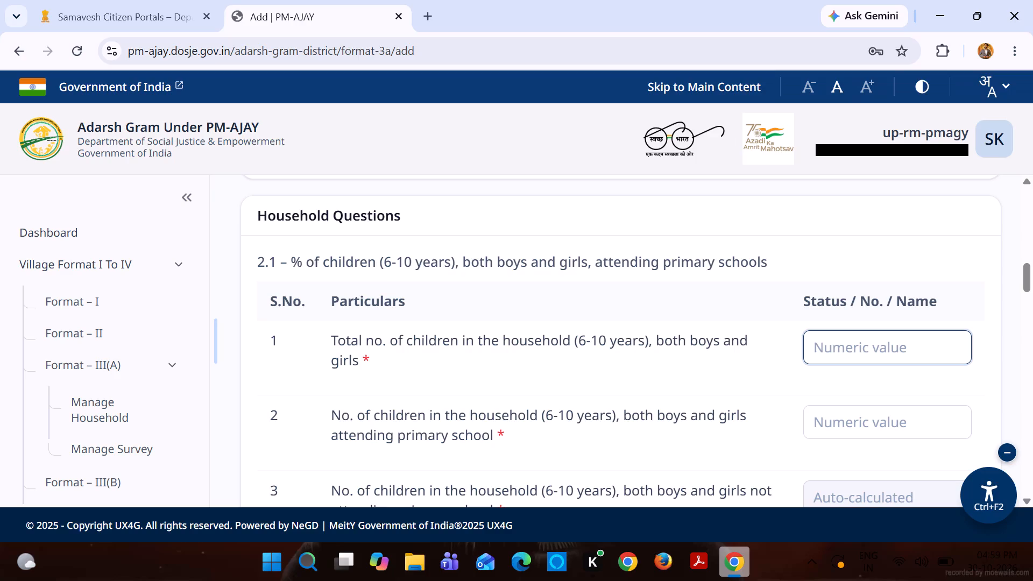
{"action": "key", "text": "2"}
{"action": "left_click", "coordinate": [862, 424]}
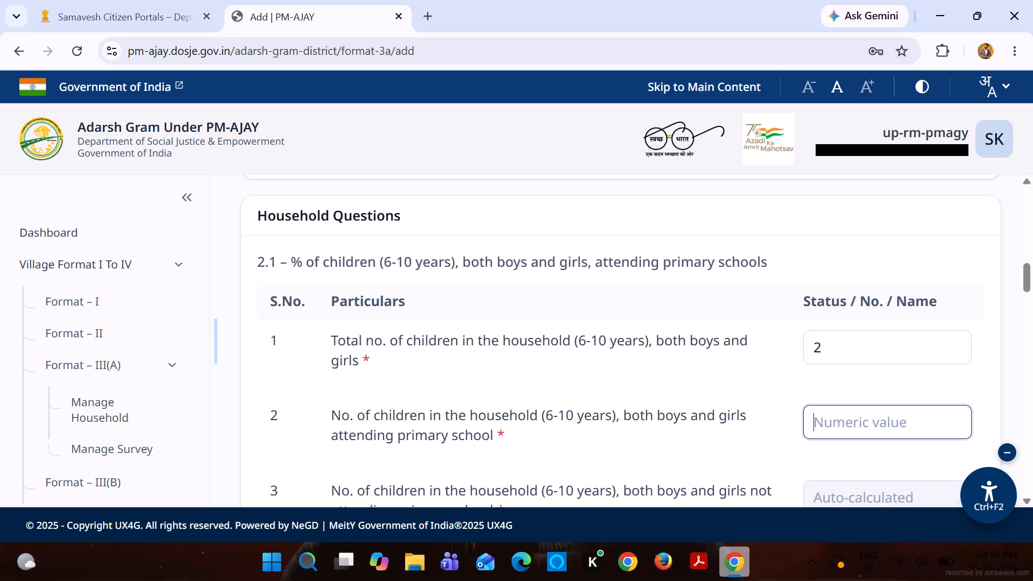
{"action": "key", "text": "2"}
Enter 0 children for each age group in 2.2 through 2.5 and submit domain 2.
{"action": "scroll", "coordinate": [864, 421], "scroll_direction": "down", "scroll_amount": 3}
{"action": "left_click", "coordinate": [866, 430]}
{"action": "key", "text": "0"}
{"action": "scroll", "coordinate": [866, 430], "scroll_direction": "down", "scroll_amount": 2}
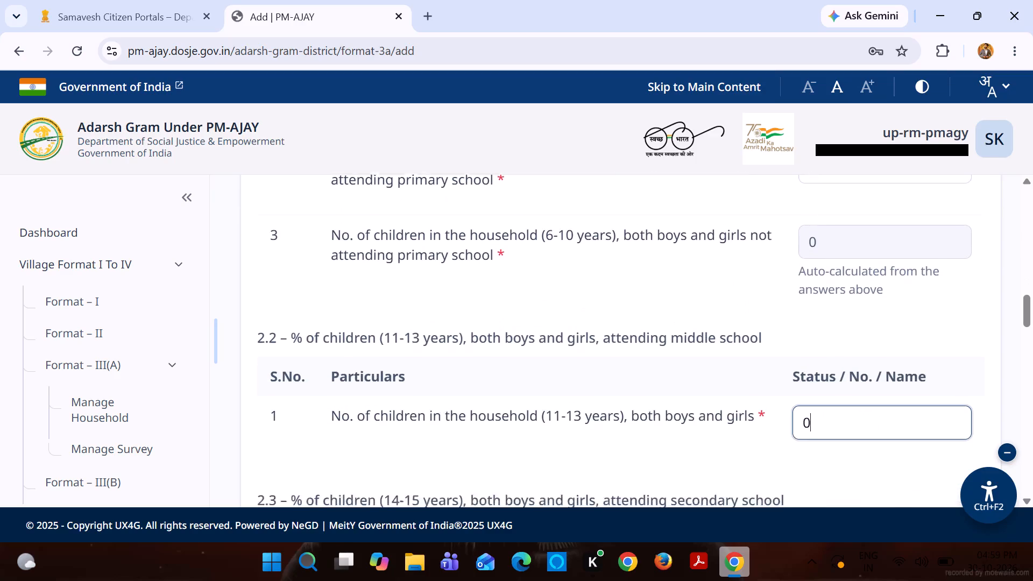
{"action": "scroll", "coordinate": [866, 430], "scroll_direction": "down", "scroll_amount": 1}
{"action": "left_click", "coordinate": [875, 365]}
{"action": "key", "text": "0"}
{"action": "scroll", "coordinate": [876, 379], "scroll_direction": "down", "scroll_amount": 3}
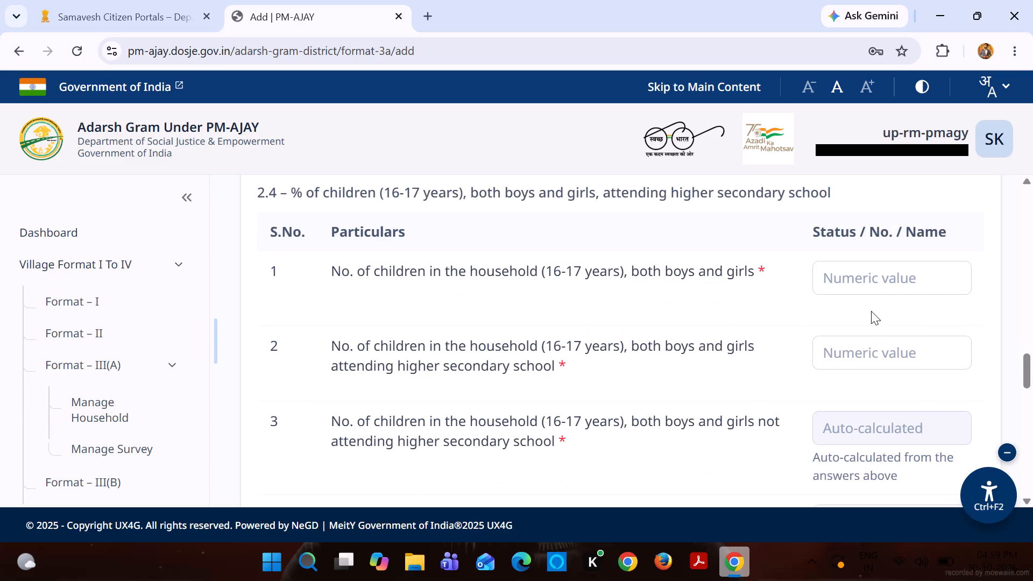
{"action": "left_click", "coordinate": [874, 292]}
{"action": "key", "text": "0"}
{"action": "left_click", "coordinate": [879, 437]}
{"action": "key", "text": "0"}
{"action": "scroll", "coordinate": [880, 438], "scroll_direction": "down", "scroll_amount": 2}
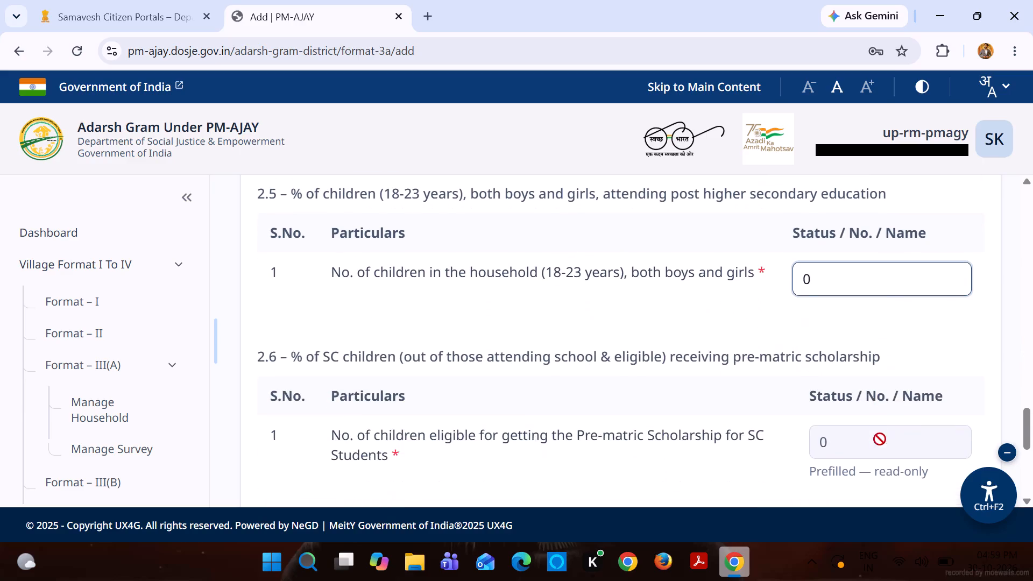
{"action": "scroll", "coordinate": [885, 411], "scroll_direction": "down", "scroll_amount": 6}
{"action": "left_click", "coordinate": [914, 407]}
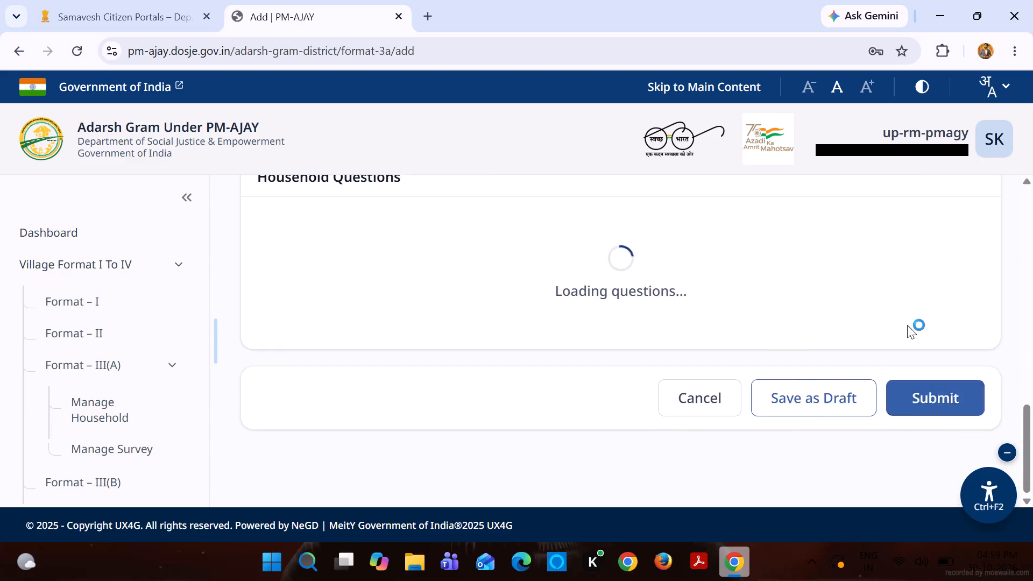
Select domain 3 – Health and Nutrition and answer Yes to health protection scheme coverage in 3.1.
{"action": "left_click", "coordinate": [927, 266]}
{"action": "left_click", "coordinate": [829, 449]}
{"action": "scroll", "coordinate": [837, 427], "scroll_direction": "down", "scroll_amount": 3}
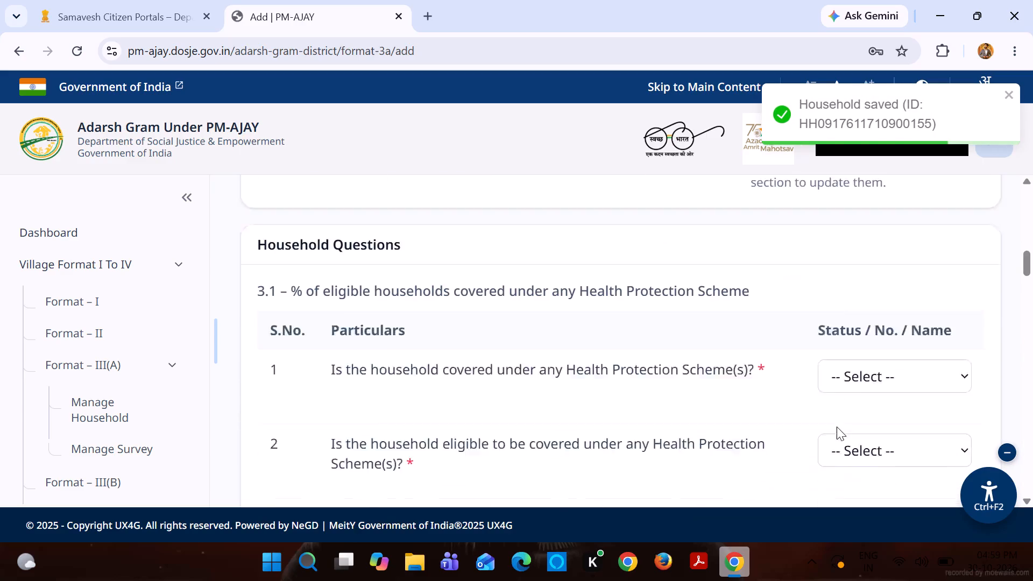
{"action": "left_click", "coordinate": [913, 269]}
{"action": "left_click", "coordinate": [880, 337]}
Enter 0 for pregnant women in 3.3, deliveries in 3.4, children born in 3.5 and children below one year in 3.6.
{"action": "scroll", "coordinate": [883, 335], "scroll_direction": "down", "scroll_amount": 1}
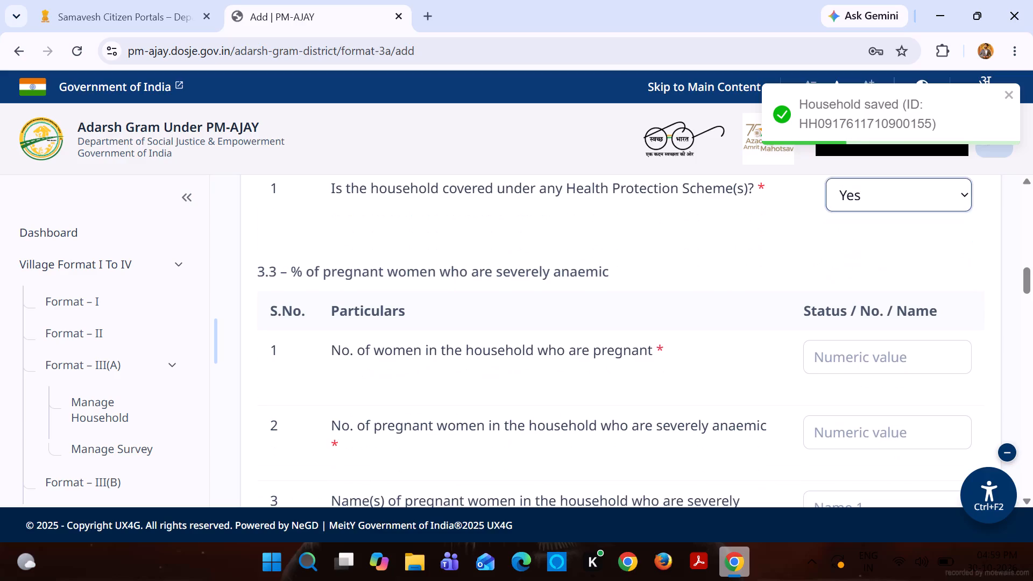
{"action": "left_click", "coordinate": [883, 341]}
{"action": "key", "text": "0"}
{"action": "scroll", "coordinate": [883, 342], "scroll_direction": "down", "scroll_amount": 3}
{"action": "left_click", "coordinate": [816, 279]}
{"action": "key", "text": "0"}
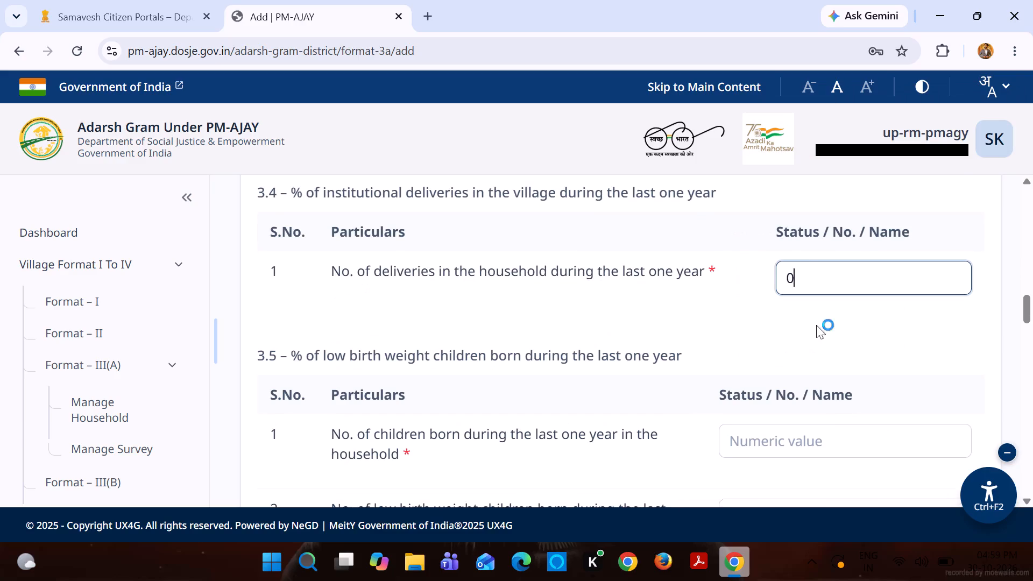
{"action": "left_click", "coordinate": [813, 431]}
{"action": "key", "text": "0"}
{"action": "scroll", "coordinate": [818, 421], "scroll_direction": "down", "scroll_amount": 3}
{"action": "left_click", "coordinate": [851, 355]}
{"action": "key", "text": "0"}
{"action": "scroll", "coordinate": [851, 350], "scroll_direction": "down", "scroll_amount": 1}
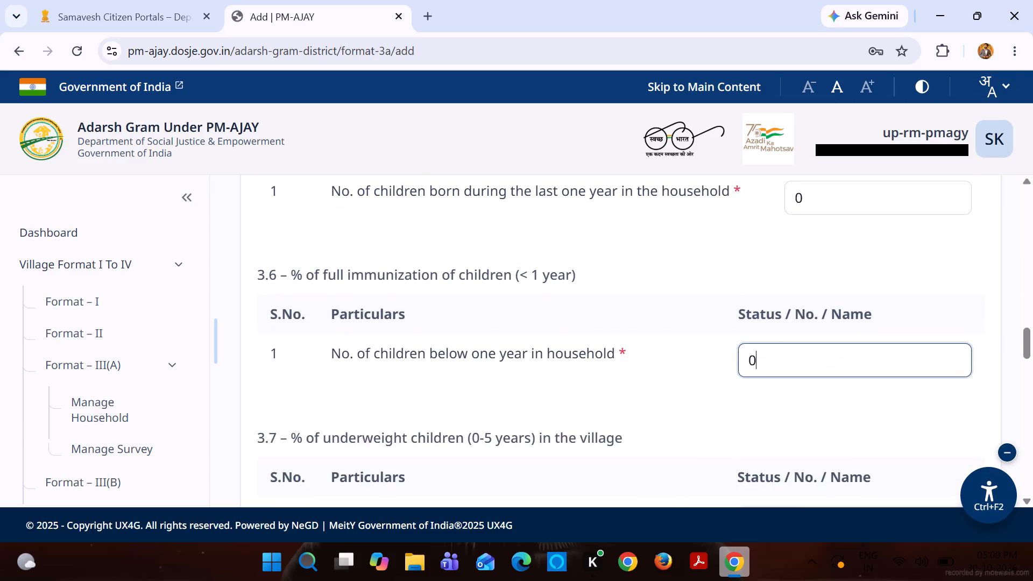
Enter 0 in 3.7 through 3.10, covering young children, past-year pregnancies, infants and communicable diseases, and submit domain 3.
{"action": "scroll", "coordinate": [851, 350], "scroll_direction": "down", "scroll_amount": 2}
{"action": "left_click", "coordinate": [850, 286]}
{"action": "key", "text": "0"}
{"action": "left_click", "coordinate": [811, 470]}
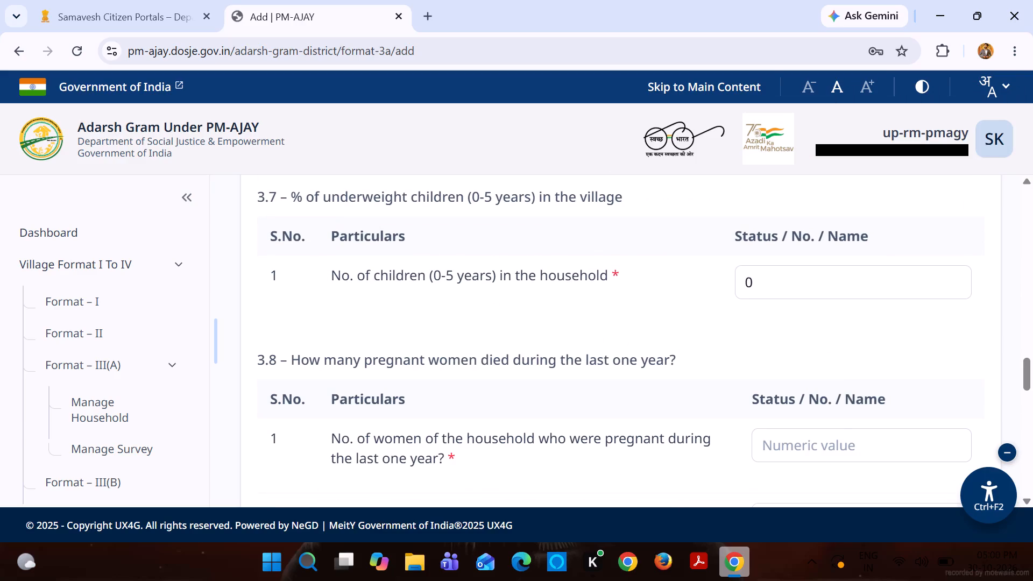
{"action": "left_click", "coordinate": [816, 448]}
{"action": "scroll", "coordinate": [817, 442], "scroll_direction": "down", "scroll_amount": 2}
{"action": "left_click", "coordinate": [816, 438]}
{"action": "key", "text": "0"}
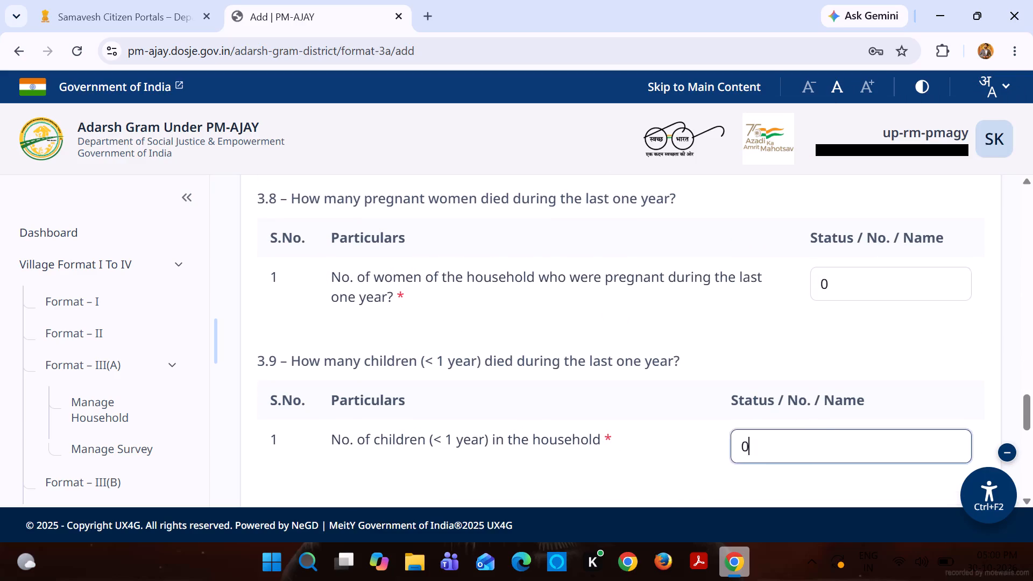
{"action": "scroll", "coordinate": [819, 434], "scroll_direction": "down", "scroll_amount": 3}
{"action": "left_click", "coordinate": [851, 374]}
{"action": "key", "text": "0"}
{"action": "scroll", "coordinate": [852, 379], "scroll_direction": "down", "scroll_amount": 2}
{"action": "left_click_drag", "start_coordinate": [1027, 389], "coordinate": [1010, 396]}
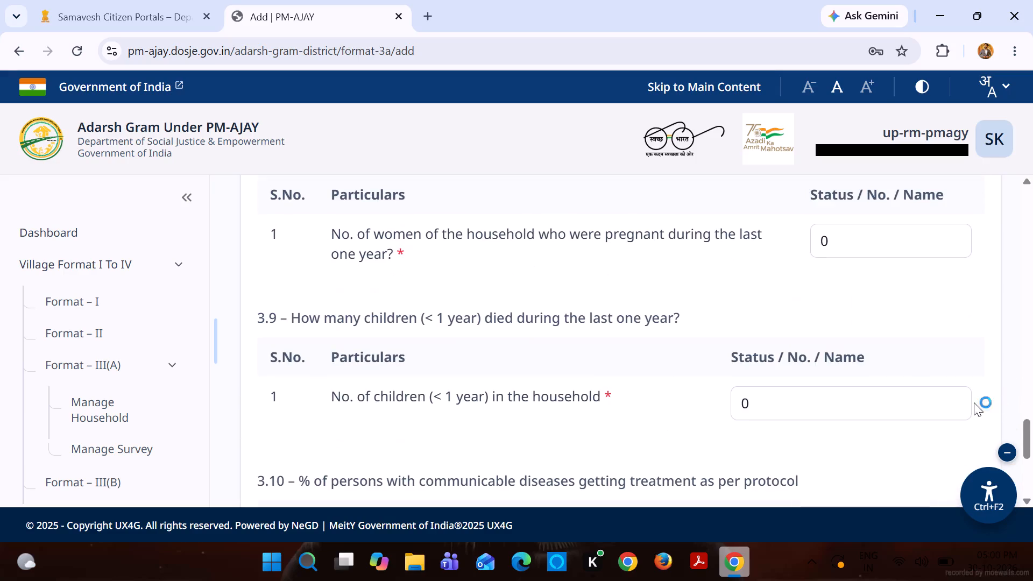
{"action": "scroll", "coordinate": [944, 376], "scroll_direction": "down", "scroll_amount": 4}
{"action": "left_click", "coordinate": [943, 387]}
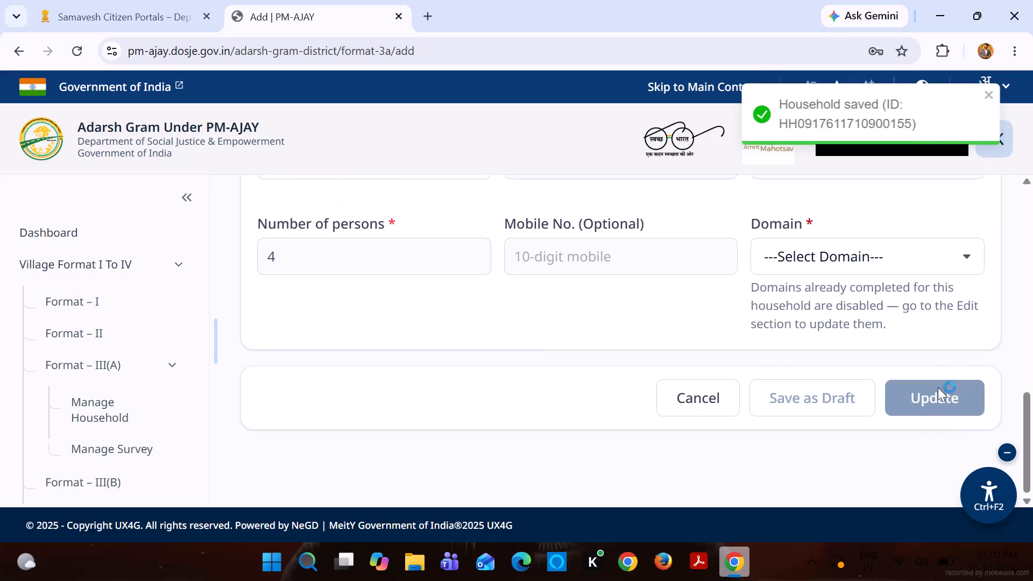
Select domain 4 – Social Security and enter 0 persons eligible for Widow Pension in 4.1 and Old Age Pension in 4.2.
{"action": "left_click", "coordinate": [931, 228]}
{"action": "left_click", "coordinate": [924, 259]}
{"action": "scroll", "coordinate": [811, 399], "scroll_direction": "down", "scroll_amount": 1}
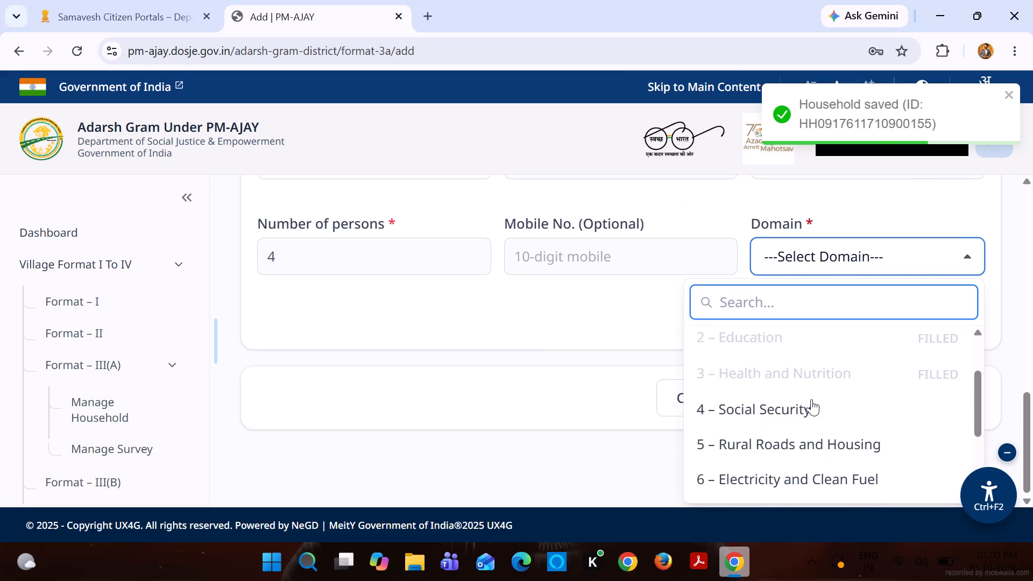
{"action": "left_click", "coordinate": [811, 399]}
{"action": "scroll", "coordinate": [811, 399], "scroll_direction": "down", "scroll_amount": 3}
{"action": "key", "text": "0"}
{"action": "left_click", "coordinate": [875, 289]}
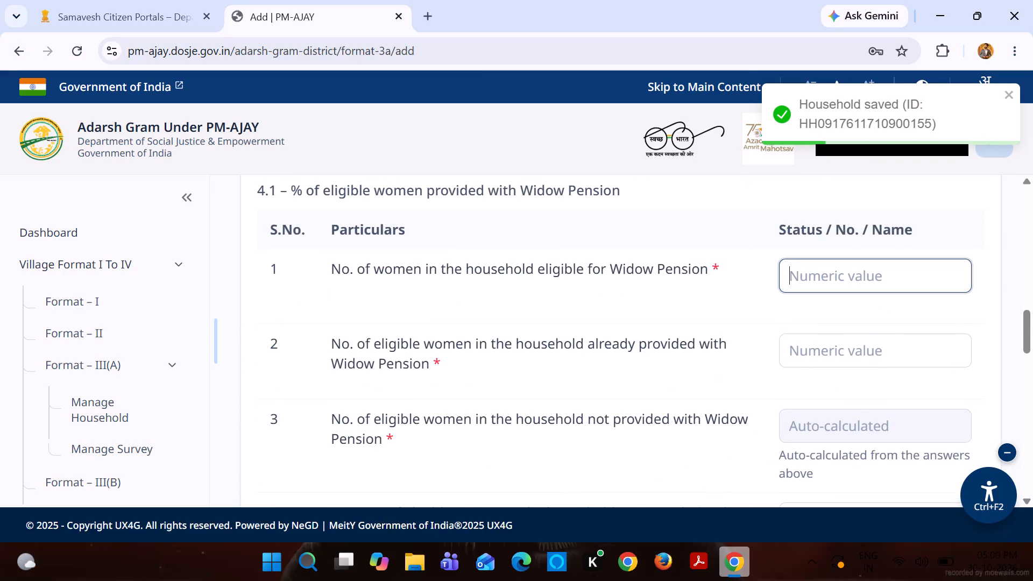
{"action": "key", "text": "0"}
{"action": "left_click", "coordinate": [830, 440]}
{"action": "key", "text": "0"}
{"action": "scroll", "coordinate": [834, 427], "scroll_direction": "down", "scroll_amount": 3}
{"action": "left_click", "coordinate": [847, 355]}
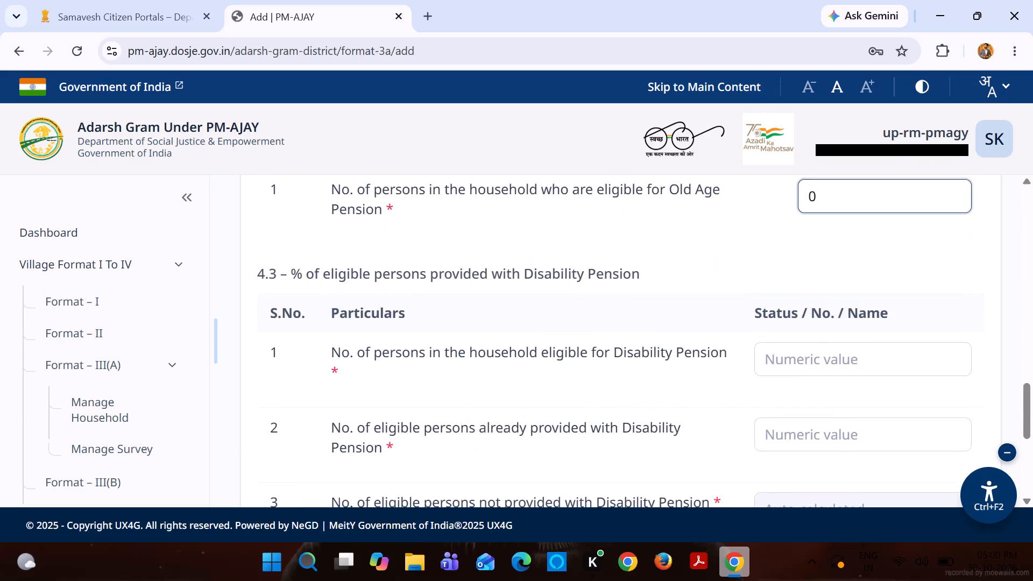
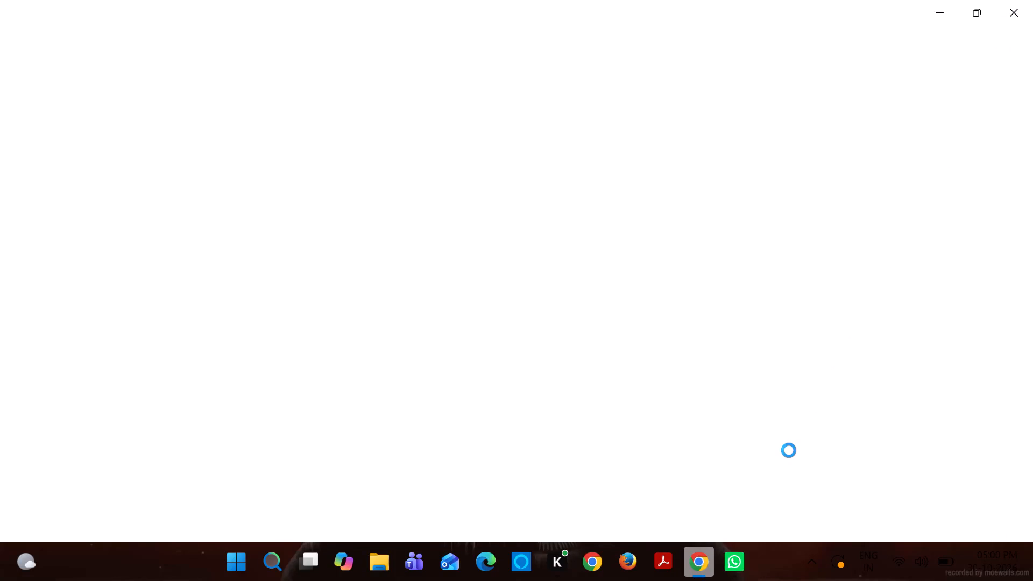
Submit the domain 4 – Social Security answers for house number 155.
{"action": "left_click", "coordinate": [928, 398]}
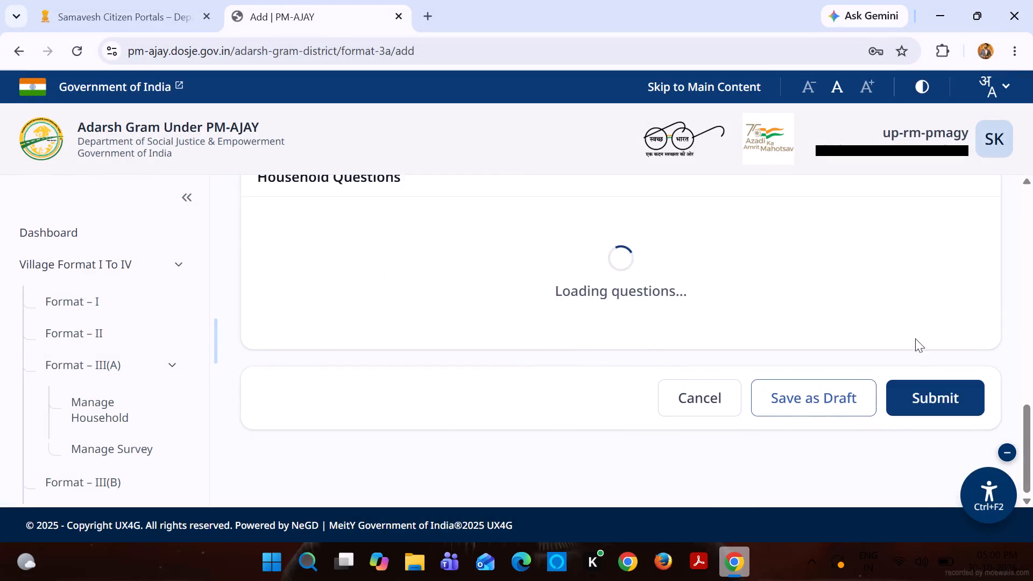
Select domain 6 – Electricity and Clean Fuel and answer Yes to having an electricity connection in both 6.2 and 6.3.
{"action": "left_click", "coordinate": [915, 269]}
{"action": "scroll", "coordinate": [855, 398], "scroll_direction": "down", "scroll_amount": 4}
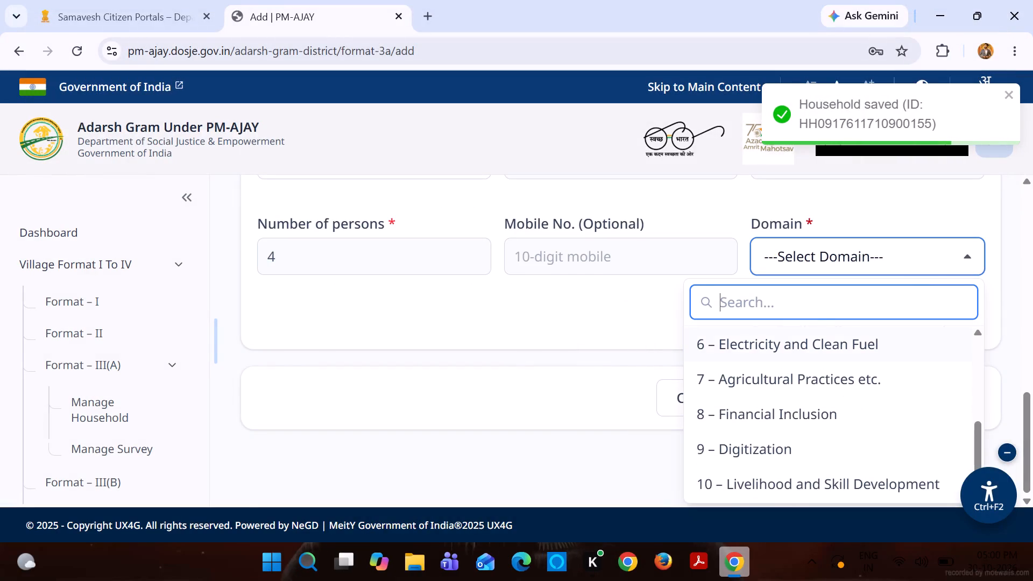
{"action": "left_click", "coordinate": [818, 317]}
{"action": "left_click", "coordinate": [811, 334]}
{"action": "scroll", "coordinate": [829, 367], "scroll_direction": "down", "scroll_amount": 2}
{"action": "left_click", "coordinate": [905, 377]}
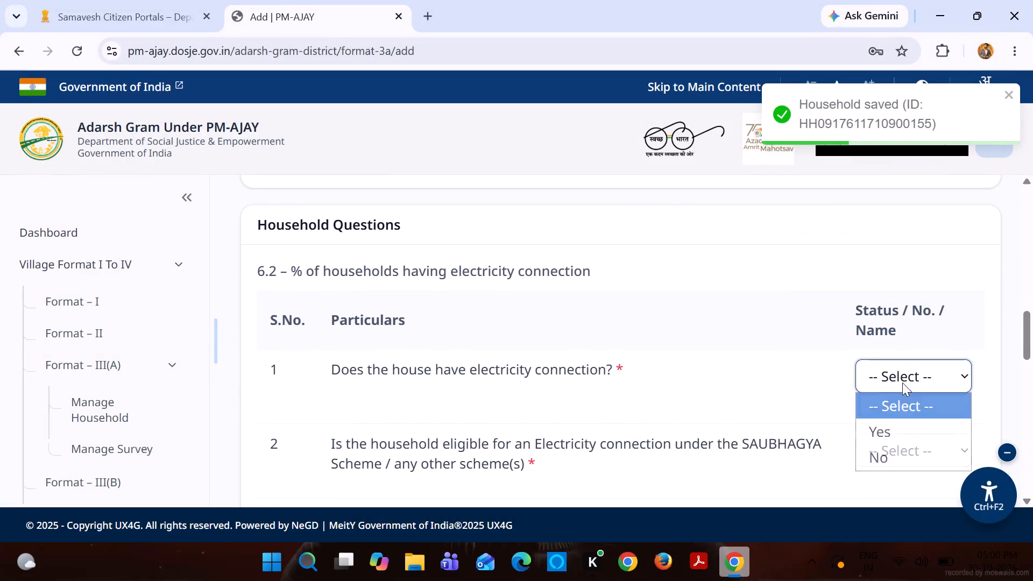
{"action": "left_click_drag", "start_coordinate": [895, 432], "coordinate": [895, 427]}
{"action": "scroll", "coordinate": [895, 412], "scroll_direction": "down", "scroll_amount": 2}
{"action": "left_click", "coordinate": [908, 371]}
{"action": "left_click", "coordinate": [886, 426]}
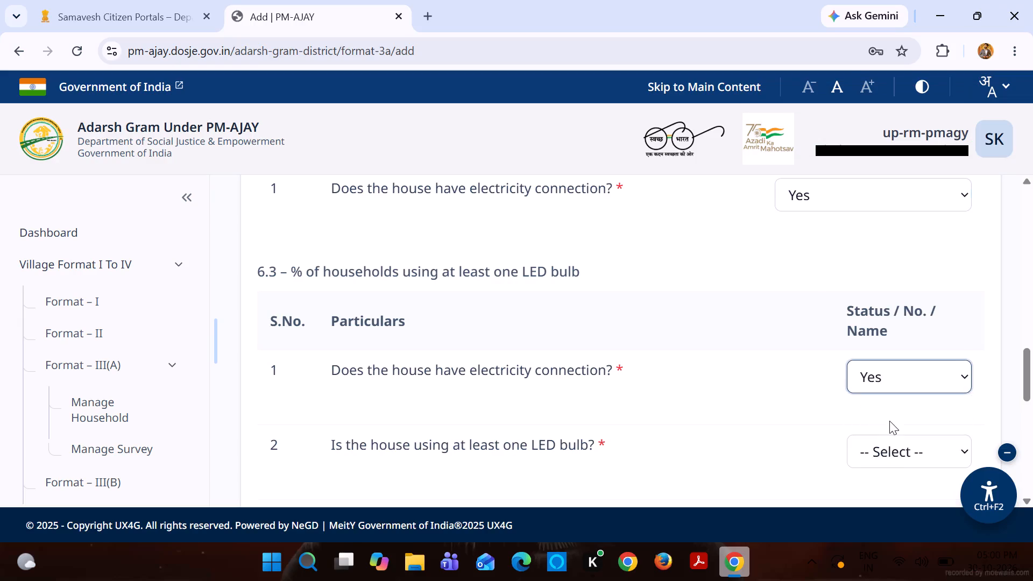
Answer Yes to using at least one LED bulb in 6.3 and clean fuel in 6.4, and submit domain 6.
{"action": "scroll", "coordinate": [889, 421], "scroll_direction": "down", "scroll_amount": 2}
{"action": "left_click", "coordinate": [914, 294]}
{"action": "left_click", "coordinate": [903, 345]}
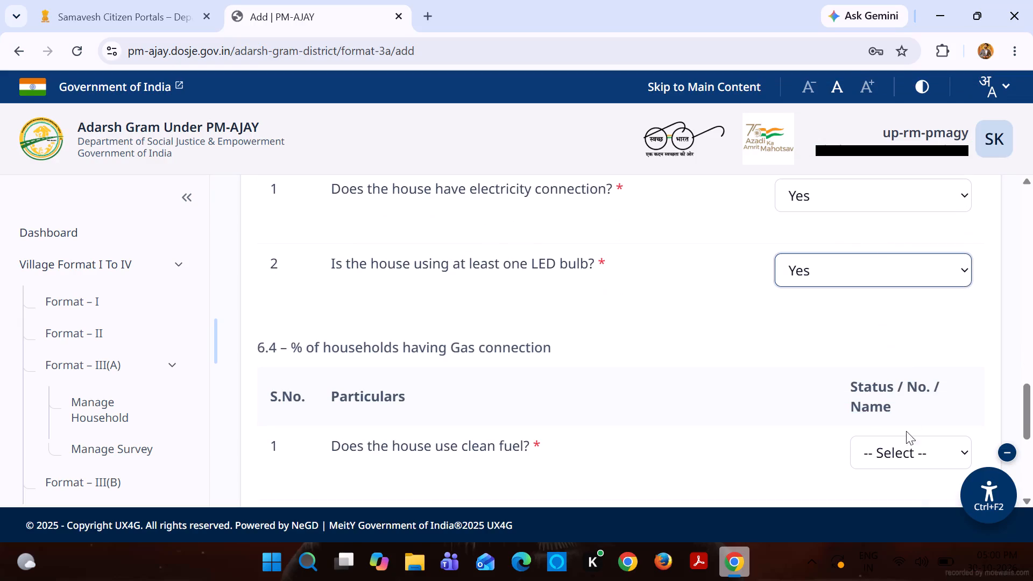
{"action": "left_click_drag", "start_coordinate": [905, 462], "coordinate": [905, 456]}
{"action": "left_click", "coordinate": [905, 392]}
{"action": "scroll", "coordinate": [908, 391], "scroll_direction": "down", "scroll_amount": 2}
{"action": "left_click", "coordinate": [921, 394]}
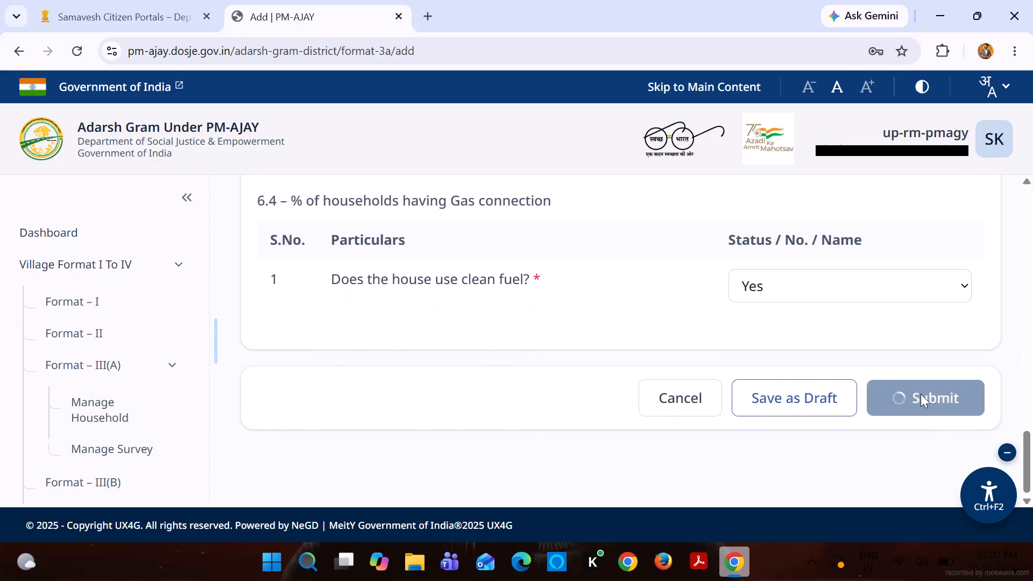
Select domain 5 – Rural Roads and Housing, answer No to living in a Kachcha/unsafe house in 5.3, and submit it.
{"action": "left_click", "coordinate": [928, 249]}
{"action": "scroll", "coordinate": [864, 372], "scroll_direction": "down", "scroll_amount": 2}
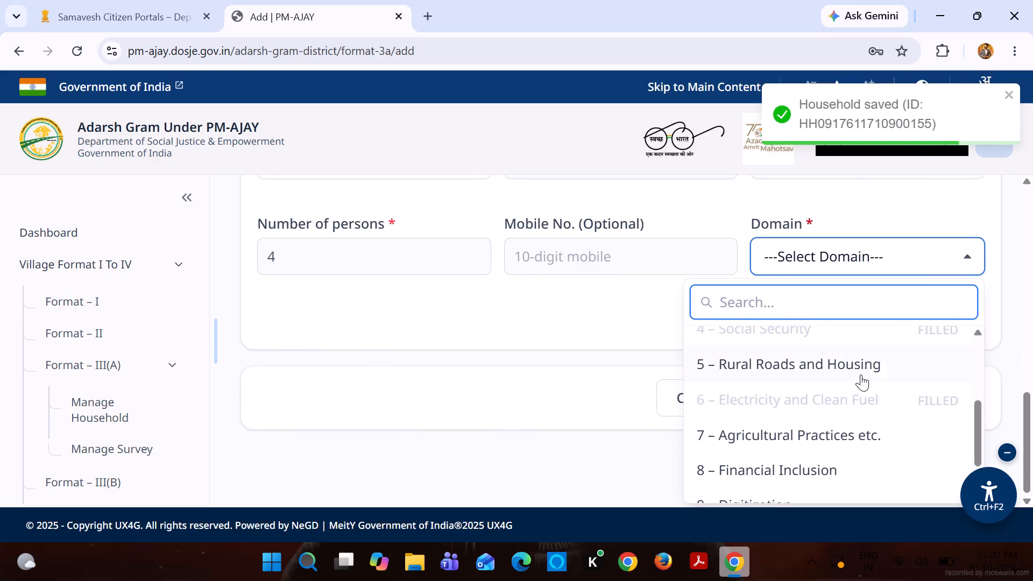
{"action": "left_click", "coordinate": [861, 374]}
{"action": "scroll", "coordinate": [860, 372], "scroll_direction": "down", "scroll_amount": 2}
{"action": "left_click", "coordinate": [904, 374]}
{"action": "left_click", "coordinate": [868, 450]}
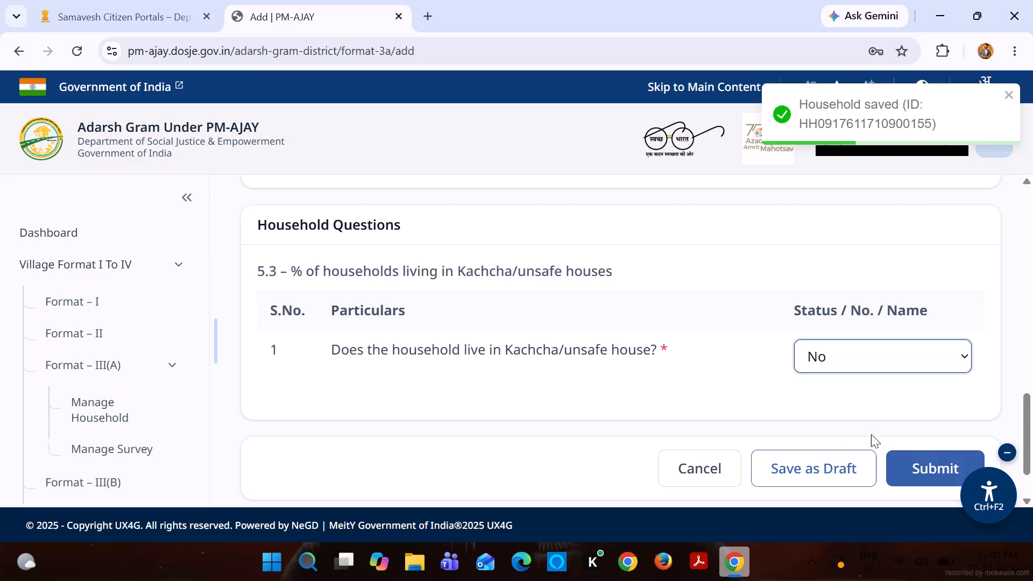
{"action": "scroll", "coordinate": [871, 434], "scroll_direction": "down", "scroll_amount": 2}
{"action": "left_click", "coordinate": [915, 398]}
Select domain 7 – Agricultural Practices etc., answer No to household involvement in farming in 7.1, and submit it.
{"action": "left_click", "coordinate": [916, 264]}
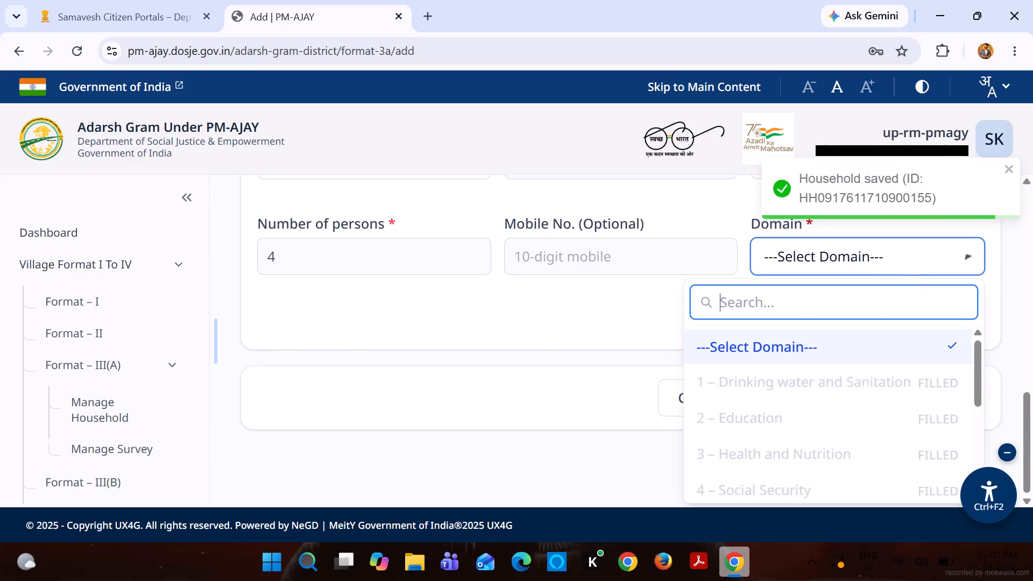
{"action": "scroll", "coordinate": [848, 385], "scroll_direction": "down", "scroll_amount": 2}
{"action": "left_click", "coordinate": [764, 421]}
{"action": "scroll", "coordinate": [766, 420], "scroll_direction": "down", "scroll_amount": 3}
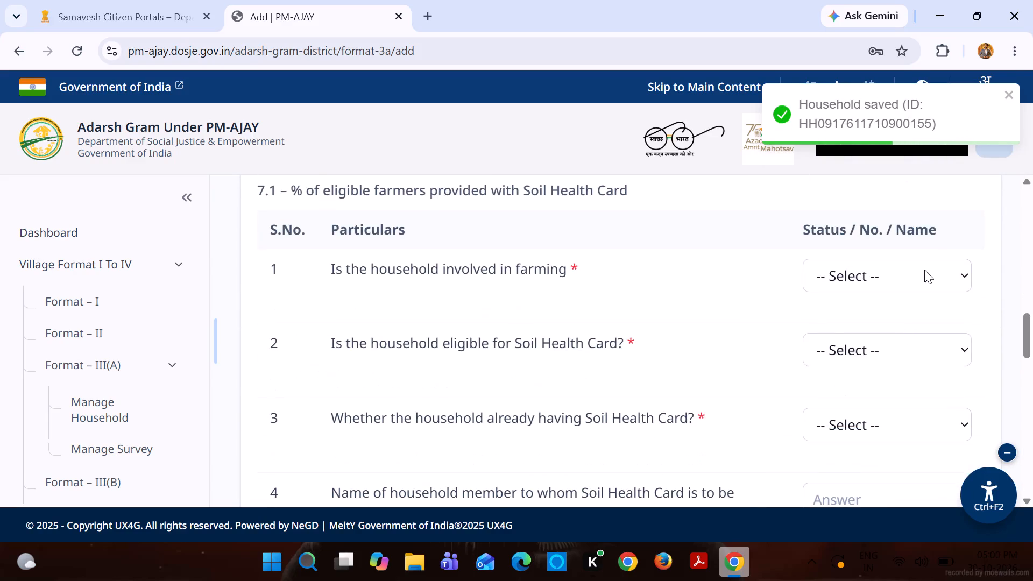
{"action": "left_click", "coordinate": [924, 269]}
{"action": "left_click", "coordinate": [879, 364]}
{"action": "scroll", "coordinate": [886, 357], "scroll_direction": "down", "scroll_amount": 7}
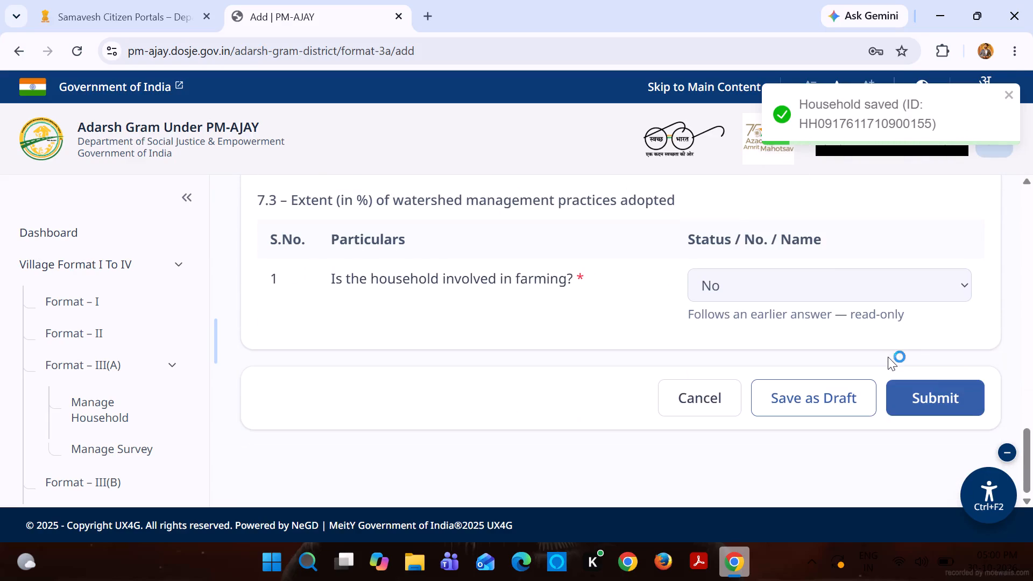
{"action": "left_click", "coordinate": [935, 385]}
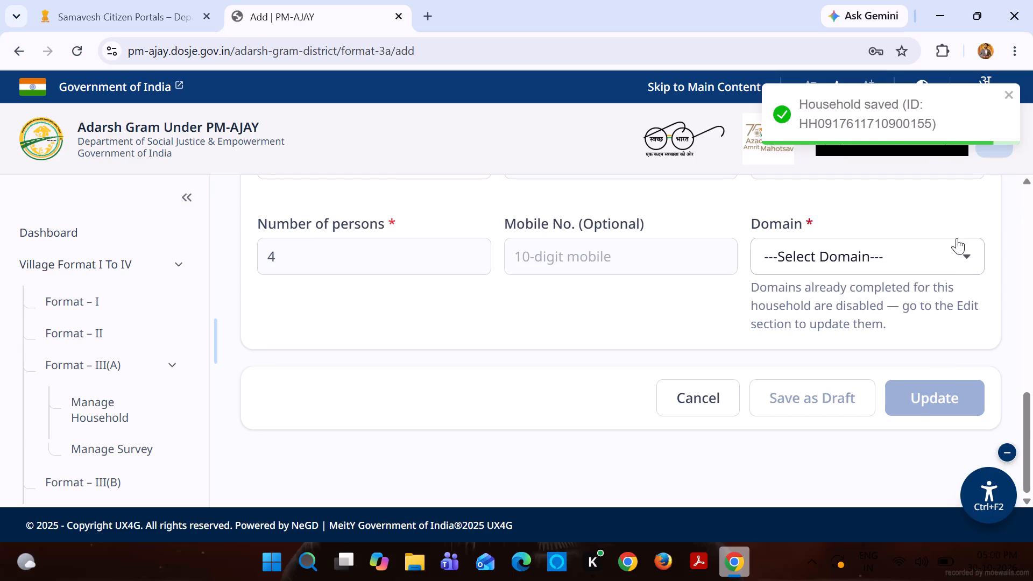
Select domain 8 – Financial Inclusion and enter 4 persons above 5 years and 4 members with Aadhaar in 8.1.
{"action": "left_click", "coordinate": [956, 254]}
{"action": "scroll", "coordinate": [884, 409], "scroll_direction": "down", "scroll_amount": 3}
{"action": "left_click", "coordinate": [856, 410]}
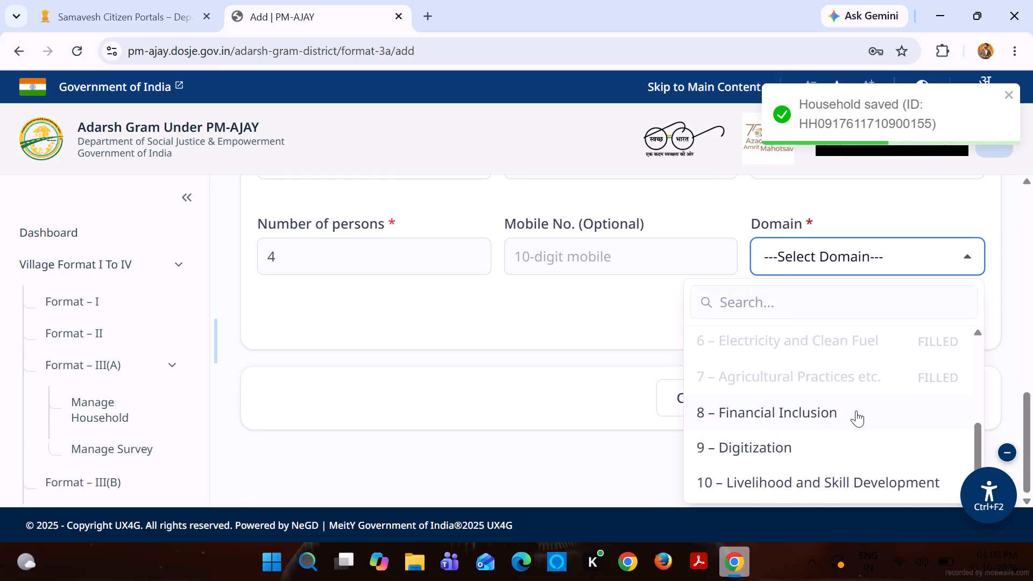
{"action": "scroll", "coordinate": [856, 409], "scroll_direction": "down", "scroll_amount": 2}
{"action": "left_click", "coordinate": [873, 360]}
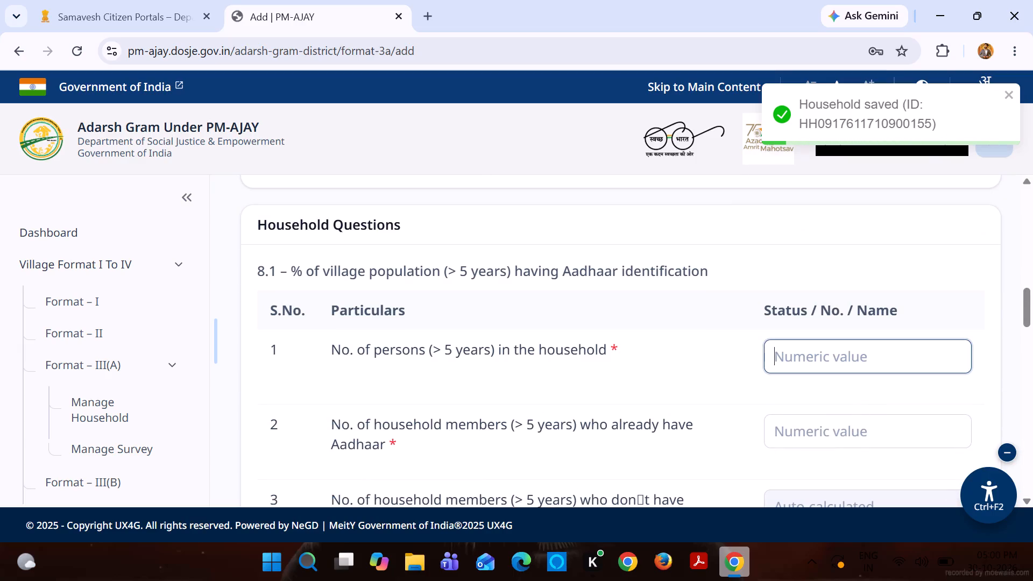
{"action": "scroll", "coordinate": [875, 360], "scroll_direction": "up", "scroll_amount": 1}
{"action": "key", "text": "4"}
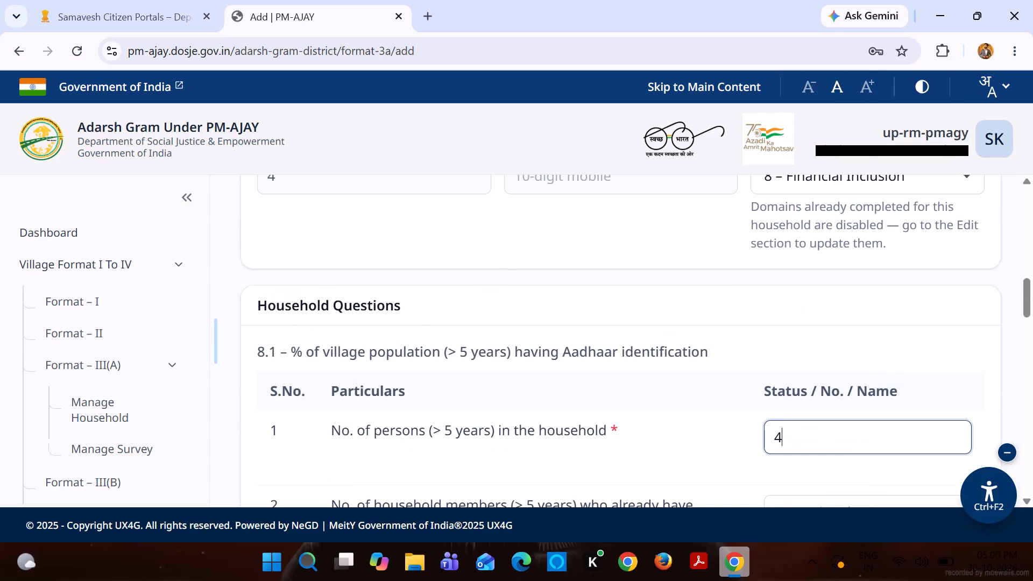
{"action": "scroll", "coordinate": [886, 374], "scroll_direction": "down", "scroll_amount": 2}
{"action": "left_click", "coordinate": [849, 363]}
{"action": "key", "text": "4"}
Enter 2 members eligible for a Banks/Post Office account and 2 eligible members having an account in 8.2.
{"action": "scroll", "coordinate": [849, 360], "scroll_direction": "down", "scroll_amount": 1}
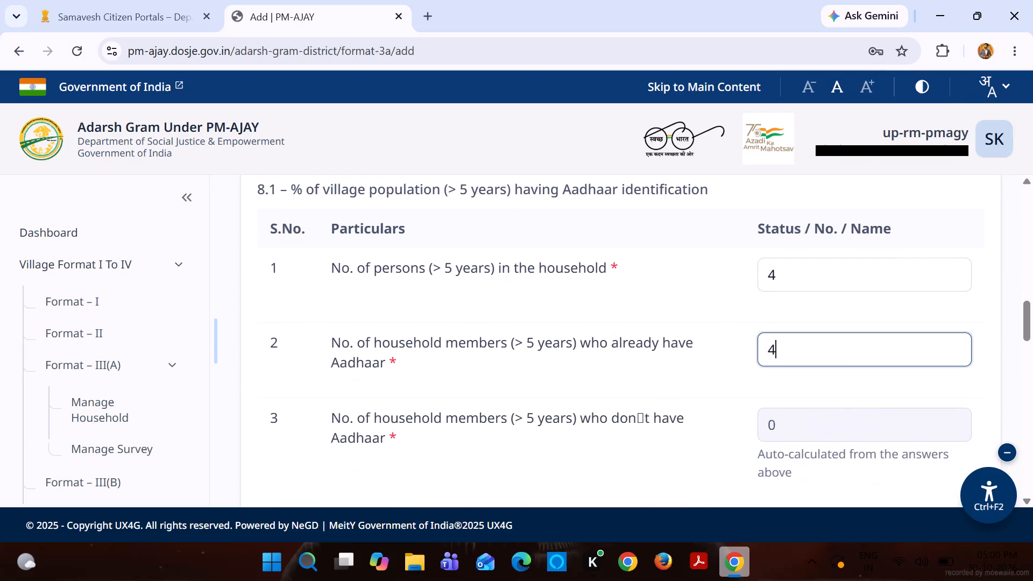
{"action": "scroll", "coordinate": [849, 360], "scroll_direction": "down", "scroll_amount": 2}
{"action": "left_click", "coordinate": [849, 360]}
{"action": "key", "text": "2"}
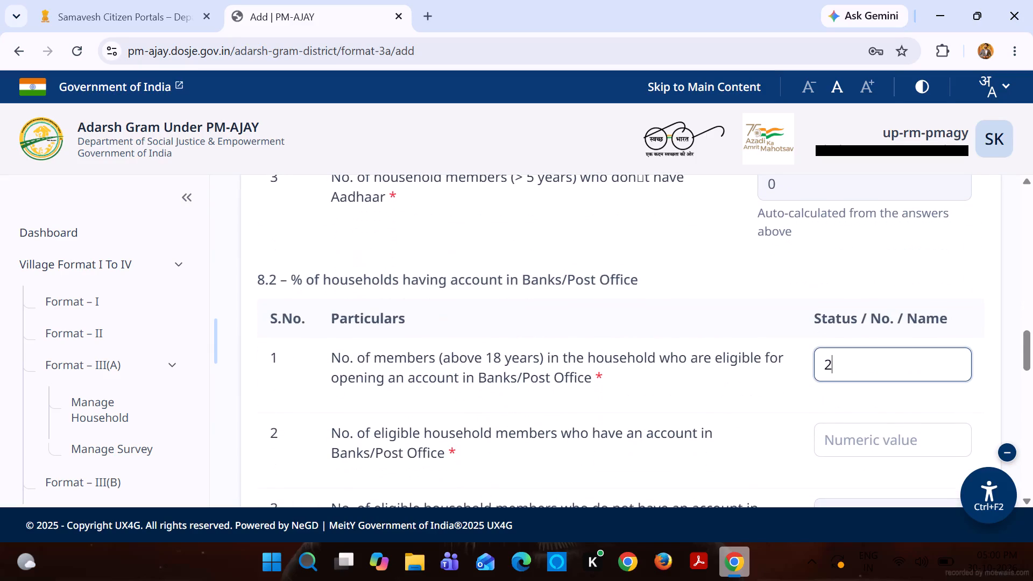
{"action": "left_click", "coordinate": [848, 441]}
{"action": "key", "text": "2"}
Enter 0 persons eligible for PMSBY coverage in 8.3 and 0 for PMJJBY in 8.4, and submit domain 8.
{"action": "scroll", "coordinate": [851, 434], "scroll_direction": "down", "scroll_amount": 3}
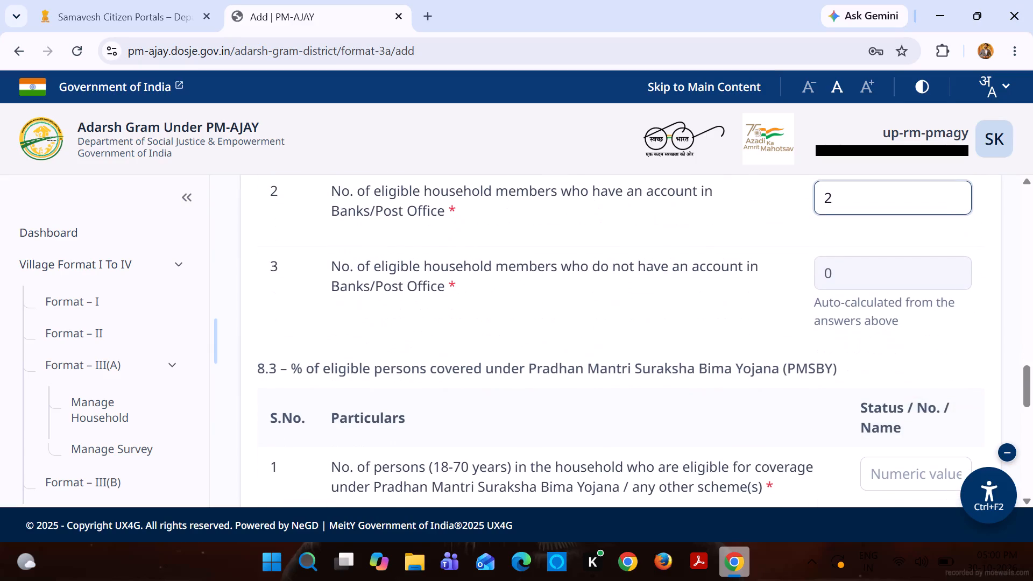
{"action": "scroll", "coordinate": [887, 428], "scroll_direction": "down", "scroll_amount": 2}
{"action": "left_click", "coordinate": [916, 321]}
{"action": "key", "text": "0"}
{"action": "scroll", "coordinate": [910, 345], "scroll_direction": "down", "scroll_amount": 1}
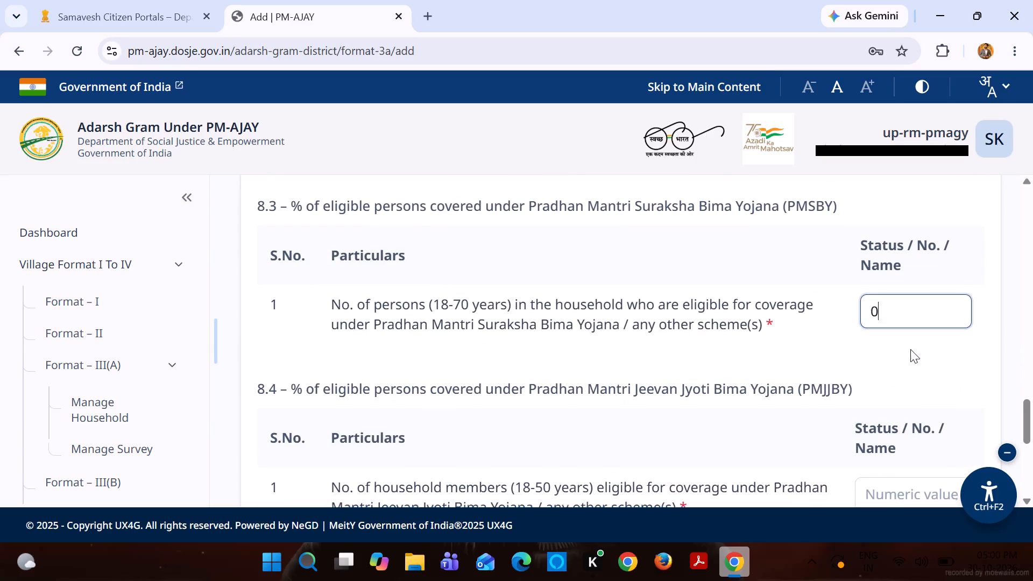
{"action": "left_click", "coordinate": [875, 407]}
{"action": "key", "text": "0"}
{"action": "scroll", "coordinate": [888, 398], "scroll_direction": "down", "scroll_amount": 2}
{"action": "left_click", "coordinate": [937, 397]}
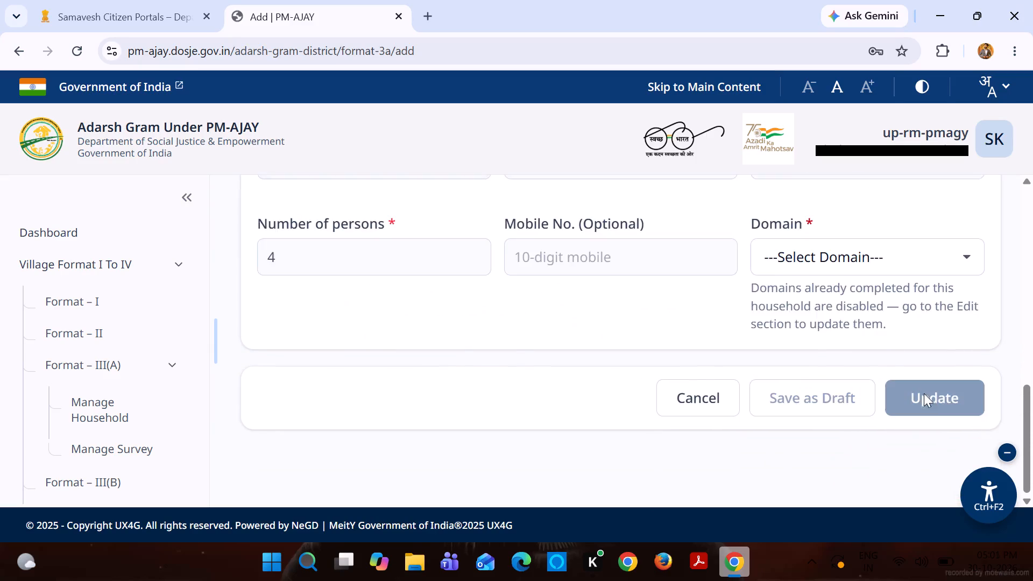
Select domain 9 – Digitization, enter 0 members eligible for PMGDISHA training in 9.3, and submit it.
{"action": "left_click", "coordinate": [957, 256]}
{"action": "scroll", "coordinate": [899, 399], "scroll_direction": "down", "scroll_amount": 4}
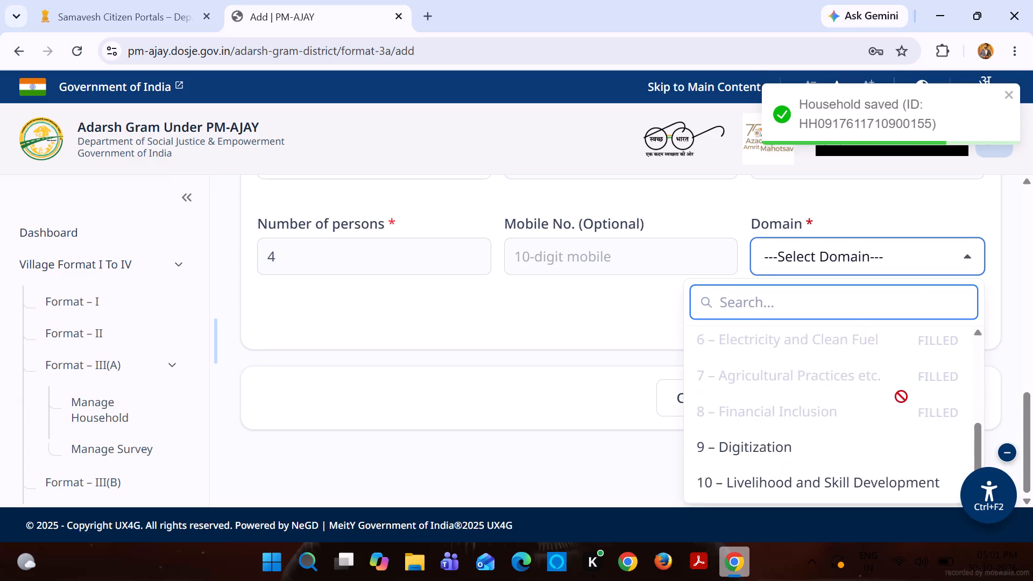
{"action": "left_click", "coordinate": [739, 442]}
{"action": "scroll", "coordinate": [752, 426], "scroll_direction": "down", "scroll_amount": 3}
{"action": "left_click", "coordinate": [936, 292]}
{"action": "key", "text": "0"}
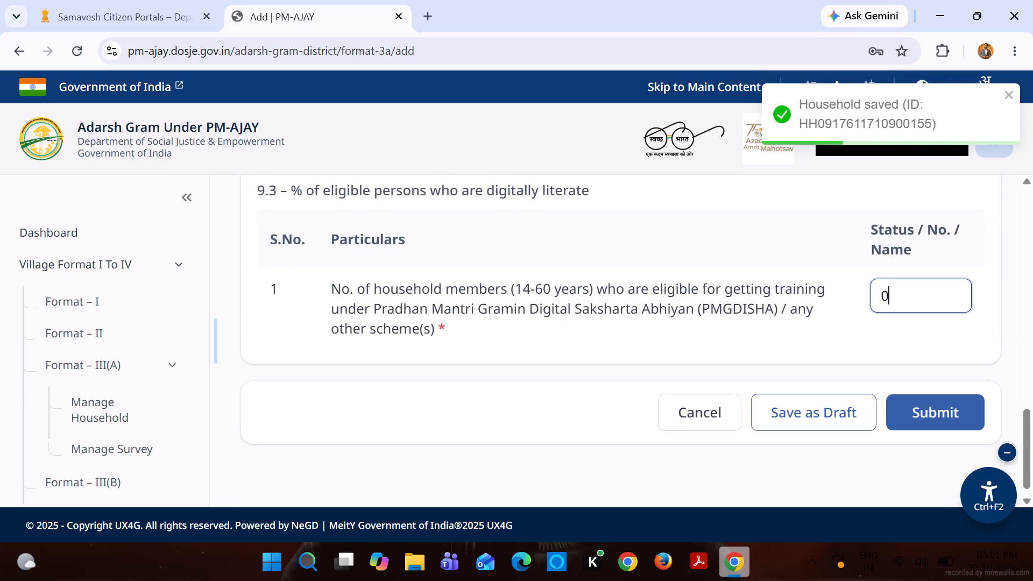
{"action": "scroll", "coordinate": [938, 299], "scroll_direction": "down", "scroll_amount": 1}
{"action": "left_click", "coordinate": [953, 389]}
Select domain 10 – Livelihood and Skill Development and enter 0 eligible youth in 10.1 and 0 in 10.2.
{"action": "left_click", "coordinate": [924, 247]}
{"action": "scroll", "coordinate": [901, 382], "scroll_direction": "down", "scroll_amount": 3}
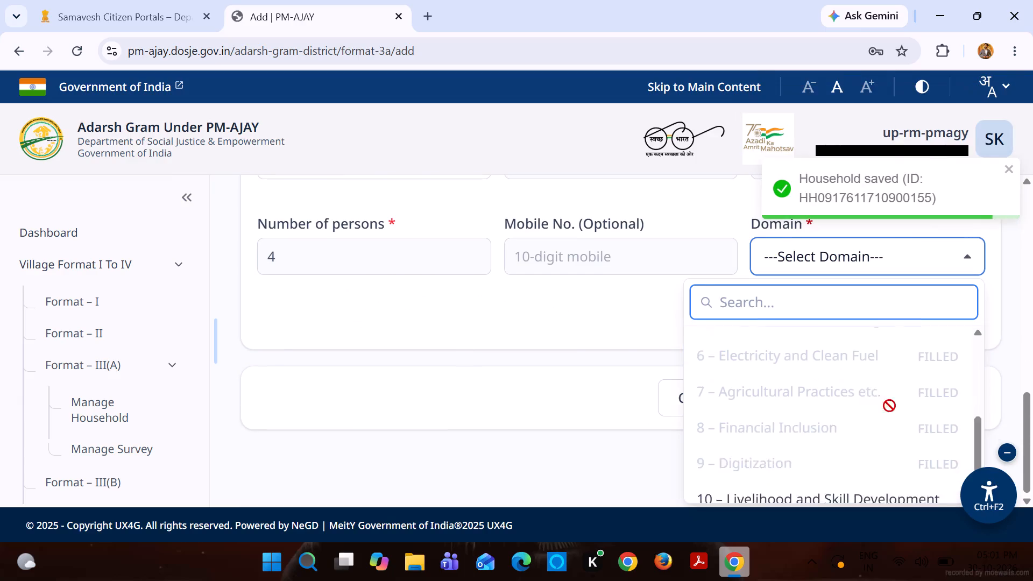
{"action": "left_click", "coordinate": [772, 480]}
{"action": "scroll", "coordinate": [799, 438], "scroll_direction": "down", "scroll_amount": 3}
{"action": "left_click", "coordinate": [904, 265]}
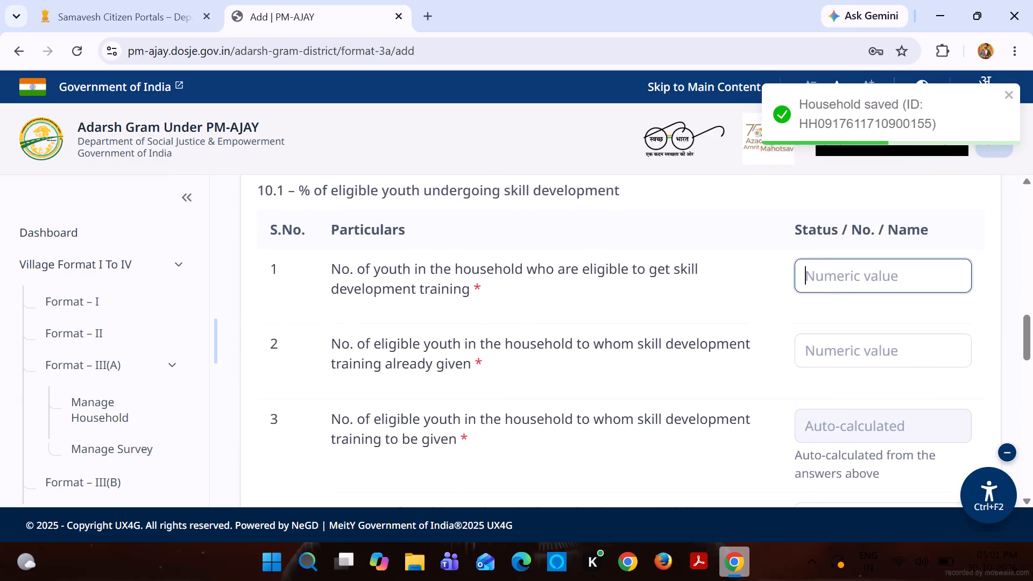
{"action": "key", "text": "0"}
{"action": "left_click", "coordinate": [843, 441]}
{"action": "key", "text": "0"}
Answer Yes to a household member belonging to a self-help group in 10.3 and submit domain 10.
{"action": "scroll", "coordinate": [850, 433], "scroll_direction": "down", "scroll_amount": 4}
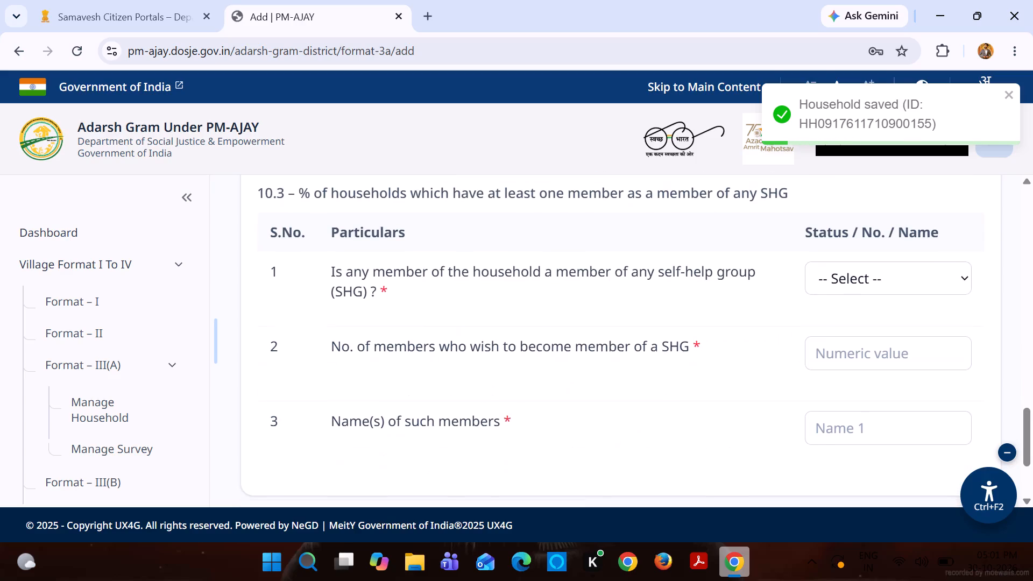
{"action": "left_click", "coordinate": [879, 279]}
{"action": "left_click", "coordinate": [854, 346]}
{"action": "left_click", "coordinate": [885, 401]}
{"action": "left_click", "coordinate": [900, 400]}
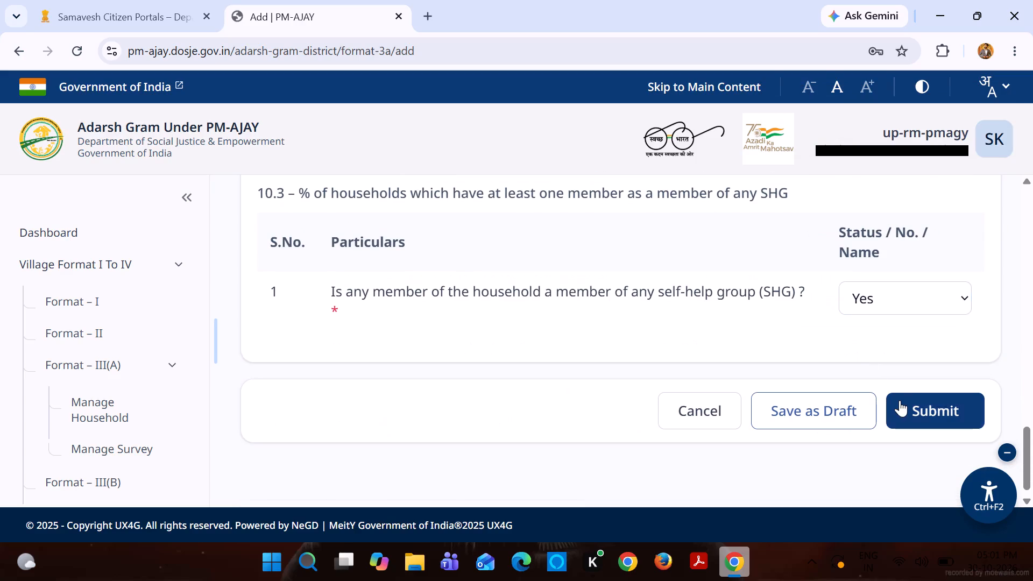
Start a new household record with block Shahabad, Gram Panchayat Boodpur, village Boodpur and category Others.
{"action": "left_click", "coordinate": [107, 419]}
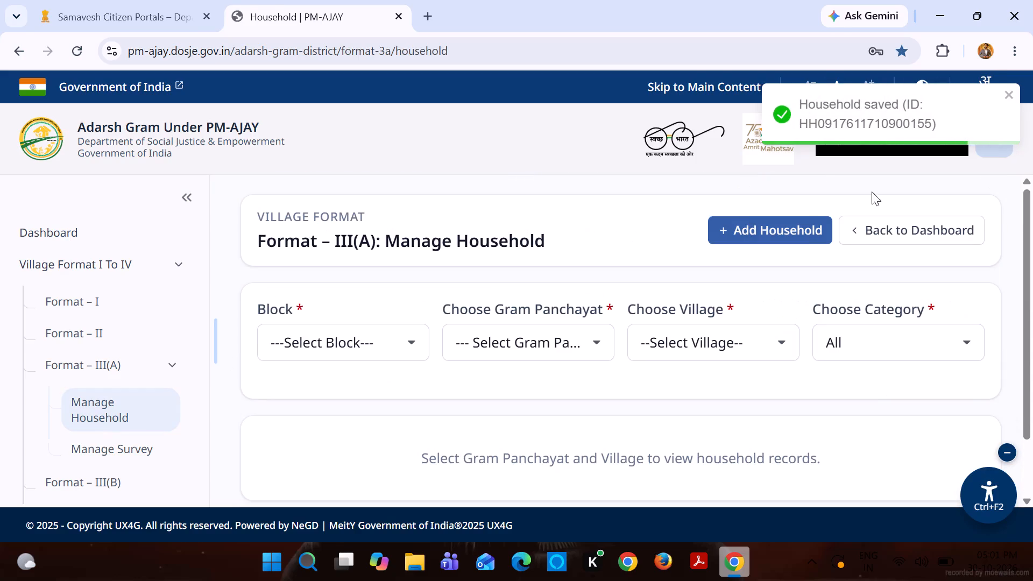
{"action": "left_click", "coordinate": [816, 230]}
{"action": "left_click", "coordinate": [772, 183]}
{"action": "left_click", "coordinate": [682, 439]}
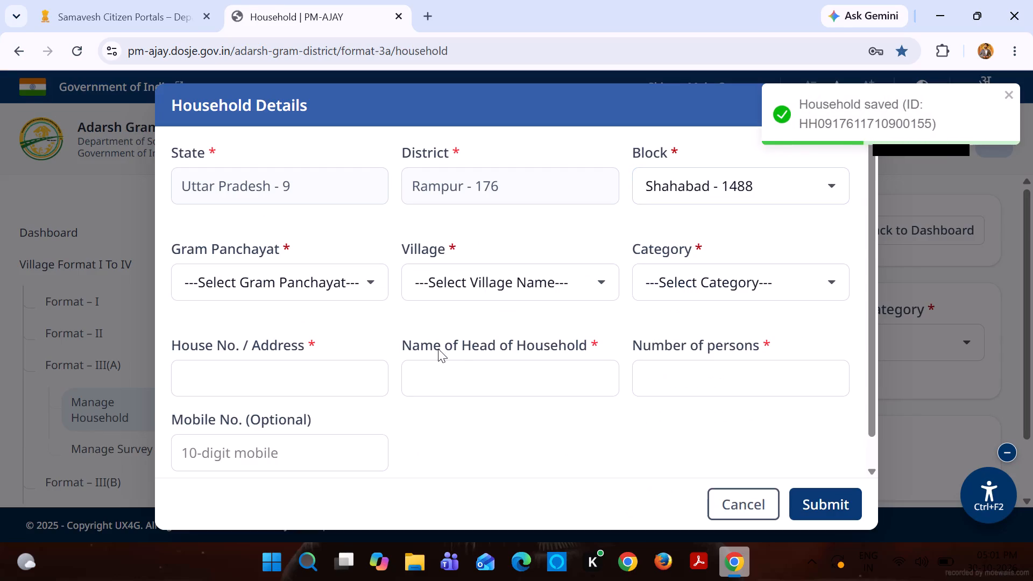
{"action": "left_click", "coordinate": [371, 281]}
{"action": "left_click", "coordinate": [285, 434]}
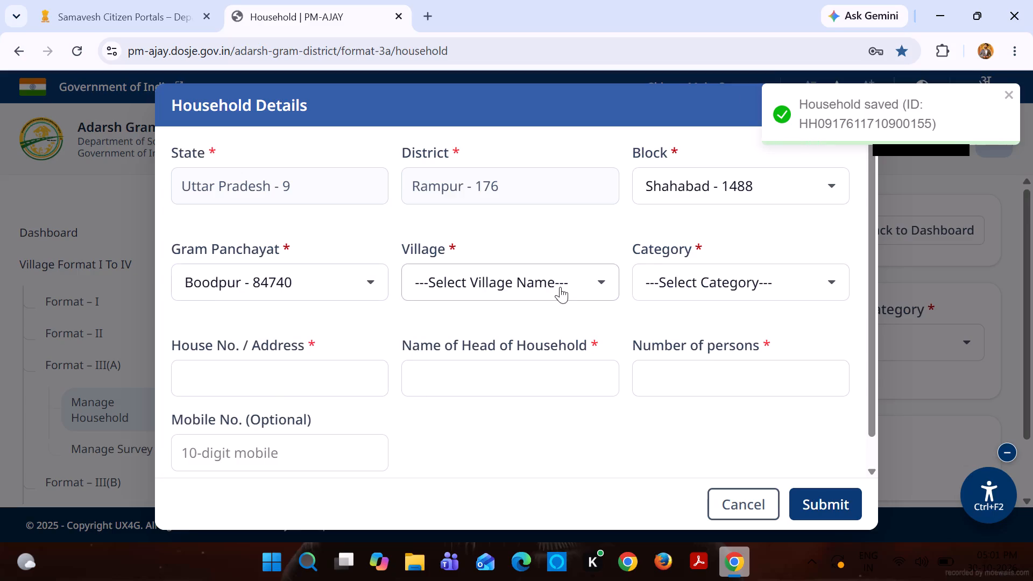
{"action": "left_click", "coordinate": [560, 287]}
{"action": "left_click", "coordinate": [513, 359]}
{"action": "left_click", "coordinate": [742, 275]}
{"action": "left_click", "coordinate": [682, 426]}
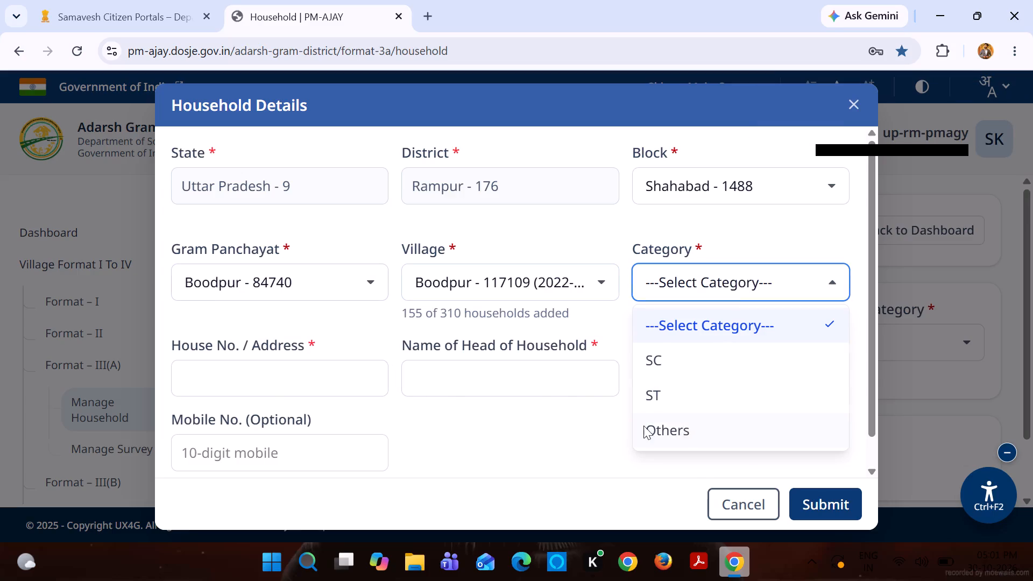
Enter house number 156, the head of household's name and 4 persons, and submit the new household.
{"action": "left_click", "coordinate": [295, 374]}
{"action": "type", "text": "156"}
{"action": "left_click", "coordinate": [425, 373]}
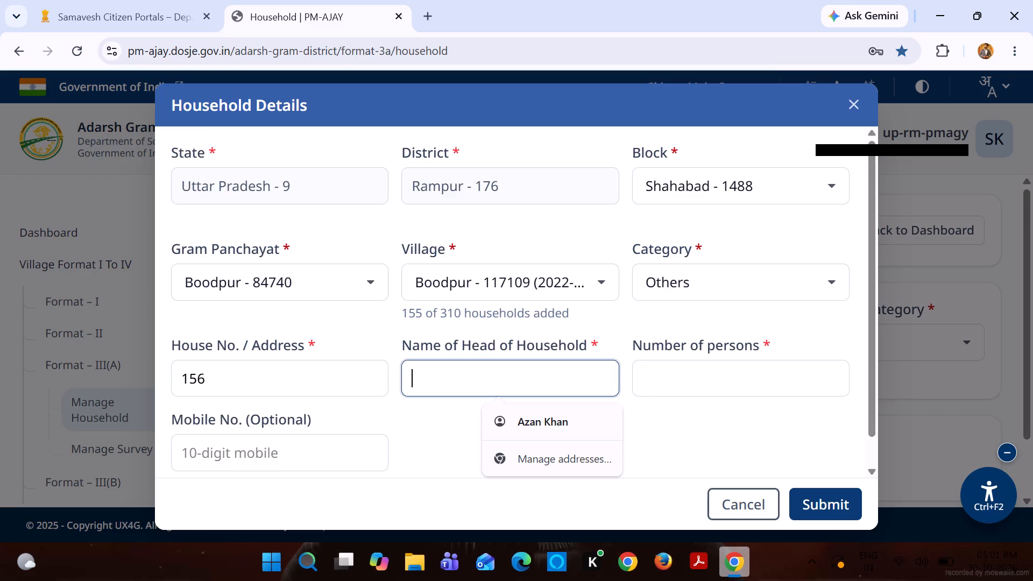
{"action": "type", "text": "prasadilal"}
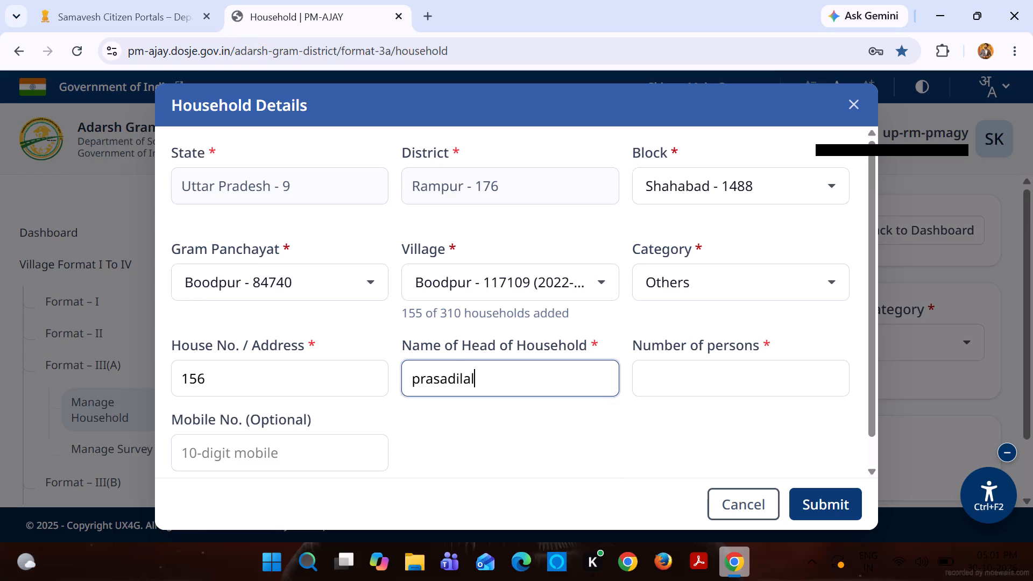
{"action": "left_click", "coordinate": [719, 397]}
{"action": "left_click", "coordinate": [728, 377]}
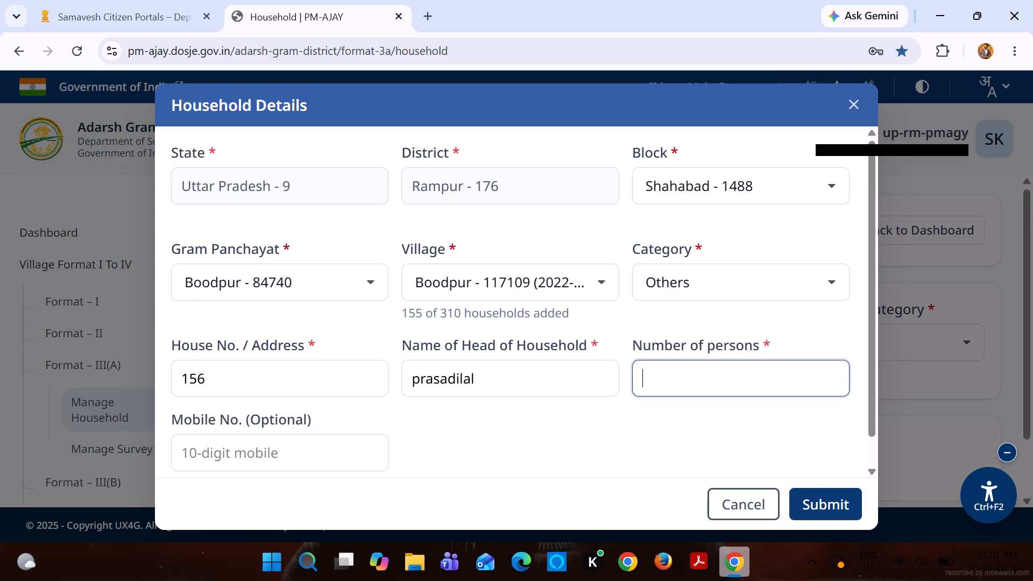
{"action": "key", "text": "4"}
{"action": "left_click", "coordinate": [841, 495]}
{"action": "scroll", "coordinate": [889, 451], "scroll_direction": "down", "scroll_amount": 7}
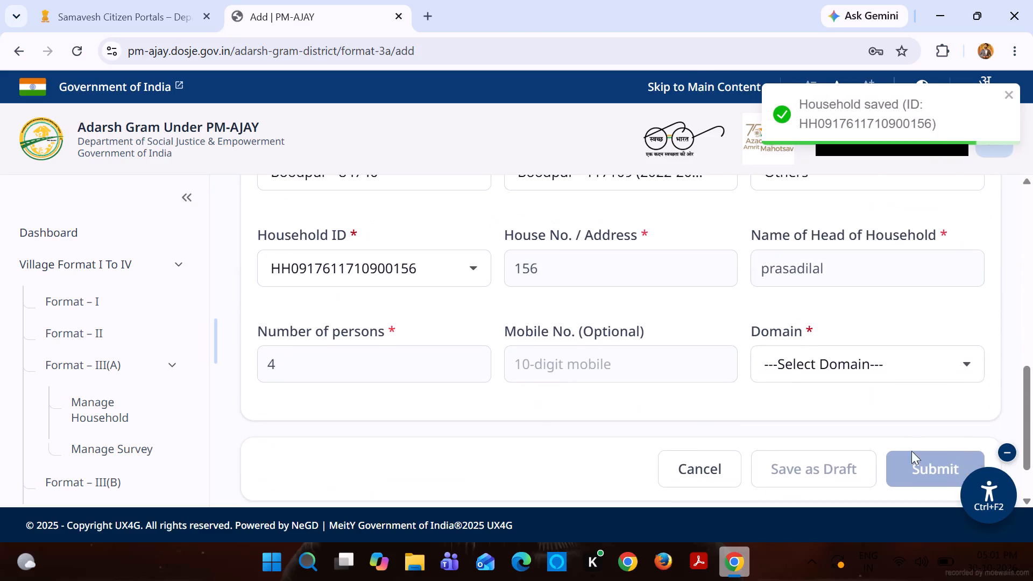
Select domain 1 – Drinking water and Sanitation, answer Yes to having an IHHL and No to open defecation, and submit it.
{"action": "left_click", "coordinate": [967, 361]}
{"action": "left_click", "coordinate": [936, 146]}
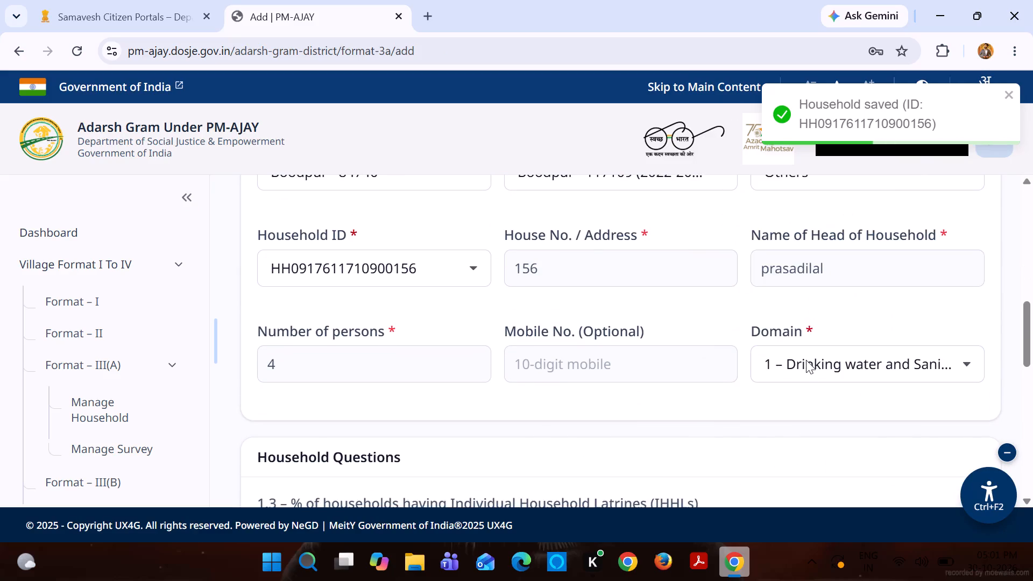
{"action": "scroll", "coordinate": [805, 367], "scroll_direction": "down", "scroll_amount": 3}
{"action": "left_click", "coordinate": [929, 344]}
{"action": "left_click", "coordinate": [912, 349]}
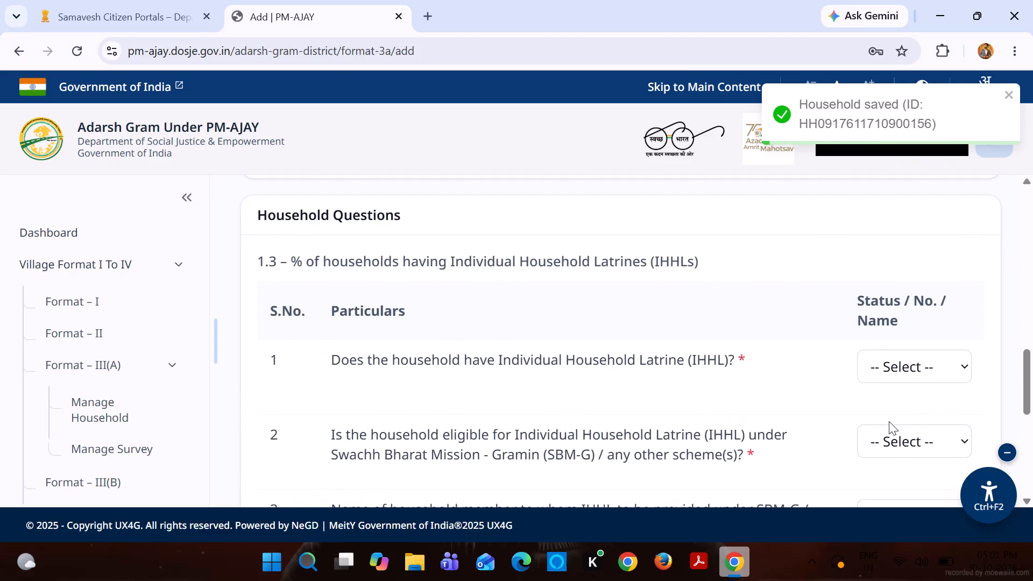
{"action": "left_click", "coordinate": [932, 372]}
{"action": "left_click", "coordinate": [897, 422]}
{"action": "scroll", "coordinate": [898, 425], "scroll_direction": "down", "scroll_amount": 3}
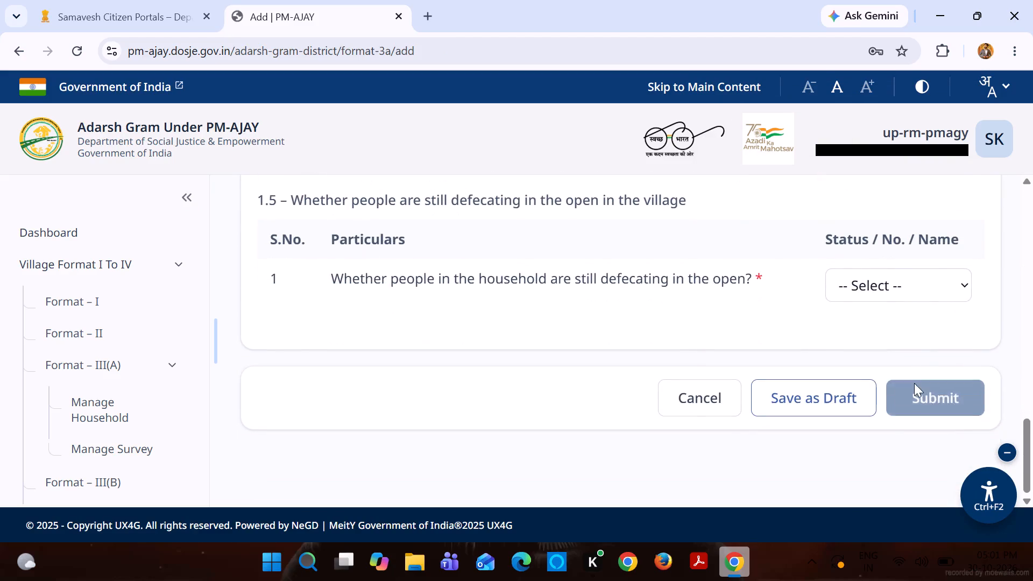
{"action": "left_click", "coordinate": [935, 273]}
{"action": "left_click", "coordinate": [871, 374]}
{"action": "left_click", "coordinate": [914, 403]}
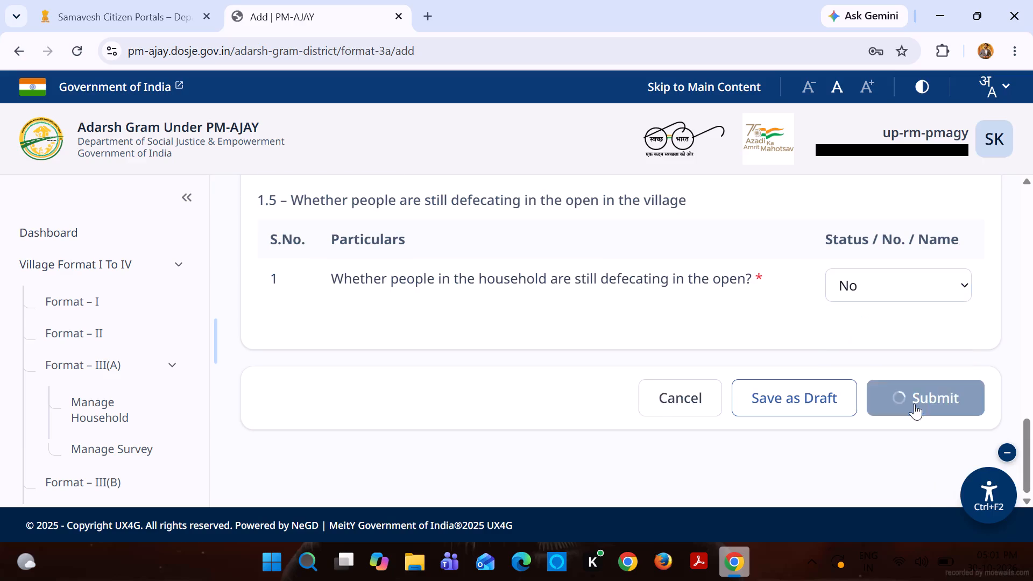
Select domain 2 – Education and enter 0 children for each age group from 6-10 up to 16-17 years.
{"action": "left_click", "coordinate": [919, 273]}
{"action": "left_click", "coordinate": [798, 407]}
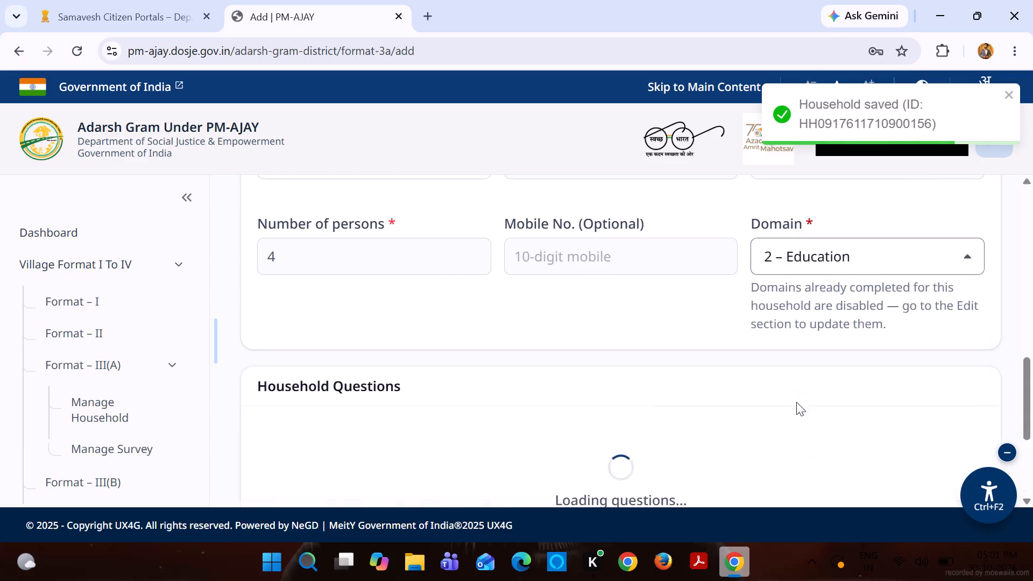
{"action": "scroll", "coordinate": [796, 395], "scroll_direction": "down", "scroll_amount": 3}
{"action": "left_click", "coordinate": [876, 282]}
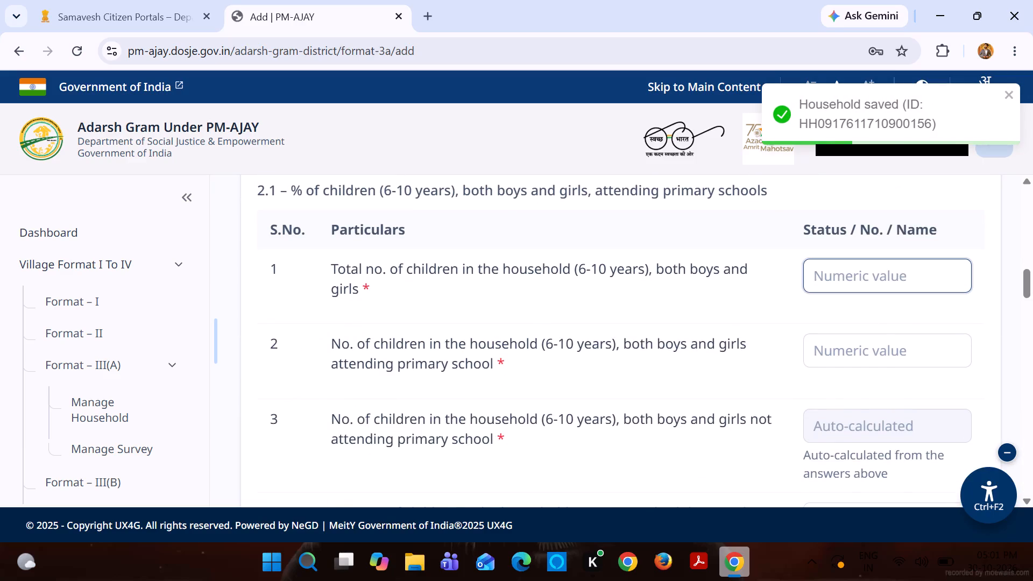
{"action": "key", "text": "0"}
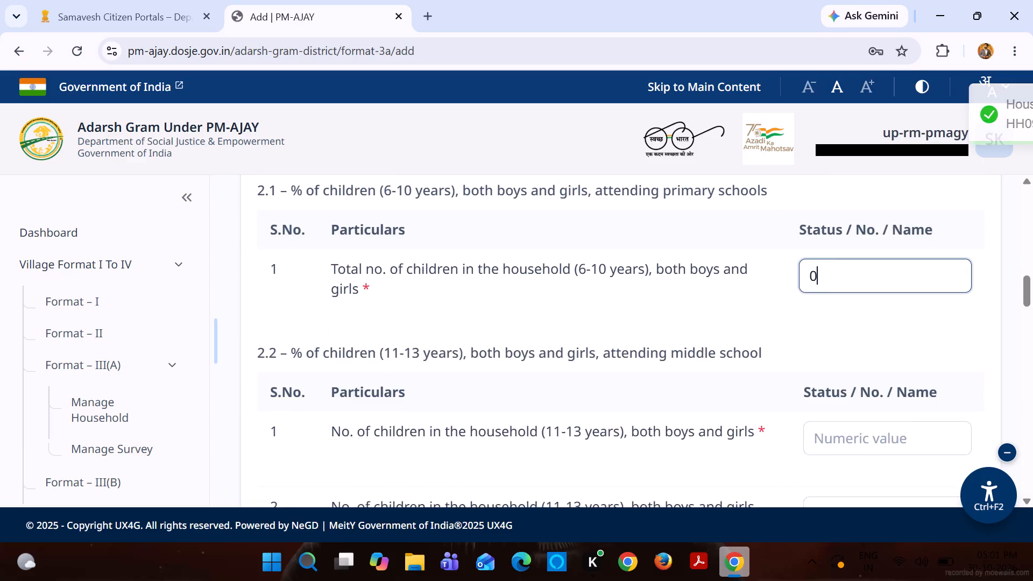
{"action": "scroll", "coordinate": [875, 282], "scroll_direction": "down", "scroll_amount": 2}
{"action": "left_click", "coordinate": [875, 282]}
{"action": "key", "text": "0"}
{"action": "scroll", "coordinate": [874, 279], "scroll_direction": "down", "scroll_amount": 2}
{"action": "left_click", "coordinate": [874, 279]}
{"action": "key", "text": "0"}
{"action": "scroll", "coordinate": [874, 278], "scroll_direction": "down", "scroll_amount": 3}
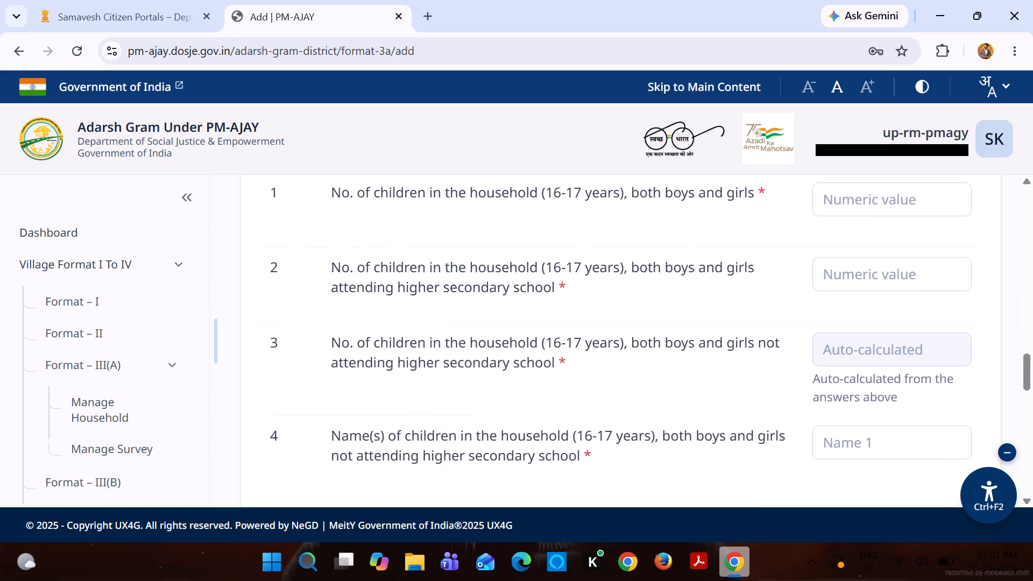
{"action": "left_click", "coordinate": [875, 206]}
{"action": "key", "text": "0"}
Enter 2 children aged 18-23 years with 2 attending post higher secondary education in 2.5, and submit domain 2.
{"action": "left_click", "coordinate": [864, 359]}
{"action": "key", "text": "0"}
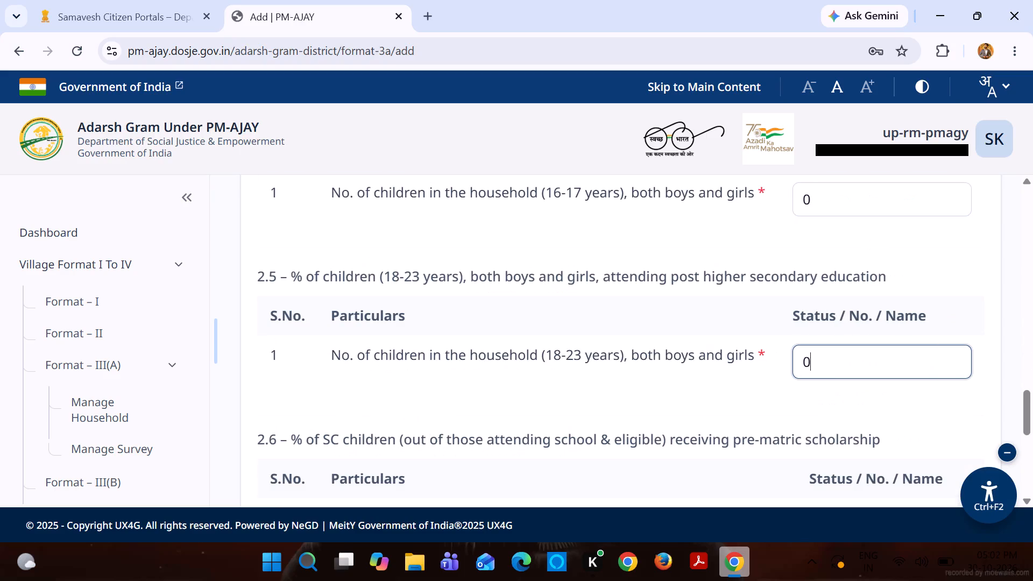
{"action": "scroll", "coordinate": [864, 349], "scroll_direction": "down", "scroll_amount": 1}
{"action": "key", "text": "BackSpace"}
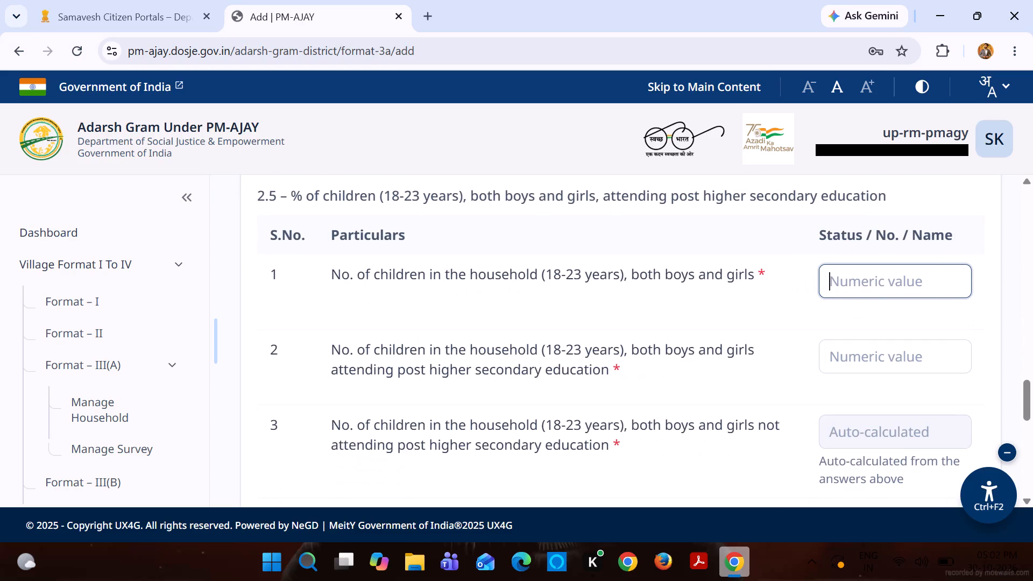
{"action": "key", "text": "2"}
{"action": "left_click", "coordinate": [850, 339]}
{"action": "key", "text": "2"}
{"action": "scroll", "coordinate": [852, 332], "scroll_direction": "down", "scroll_amount": 2}
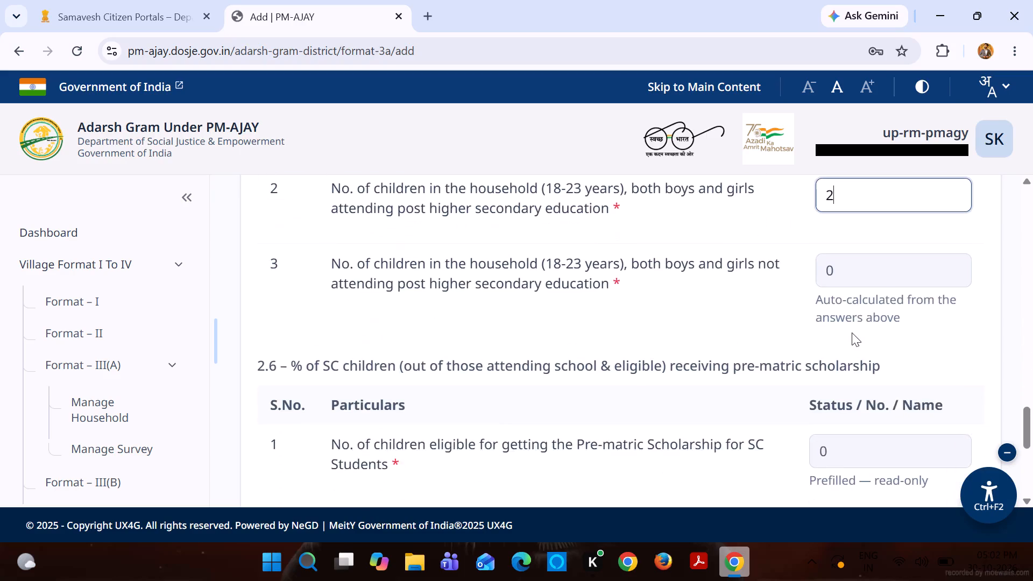
{"action": "scroll", "coordinate": [852, 332], "scroll_direction": "down", "scroll_amount": 4}
{"action": "left_click_drag", "start_coordinate": [934, 426], "coordinate": [930, 420]}
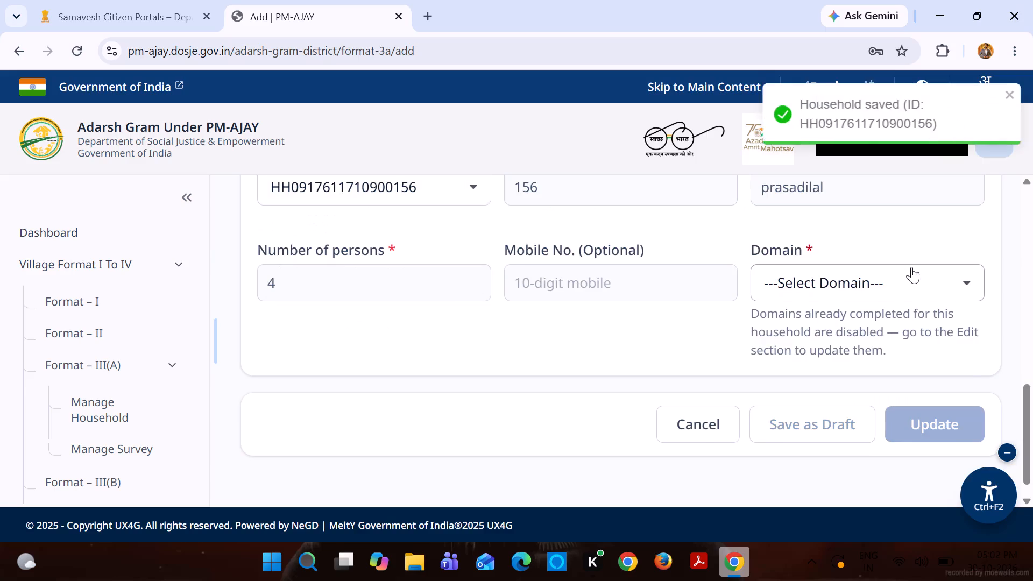
Select domain 4 – Social Security, enter 0 eligible for Widow, Old Age and Disability Pension, and submit it.
{"action": "left_click", "coordinate": [911, 267]}
{"action": "left_click", "coordinate": [808, 479]}
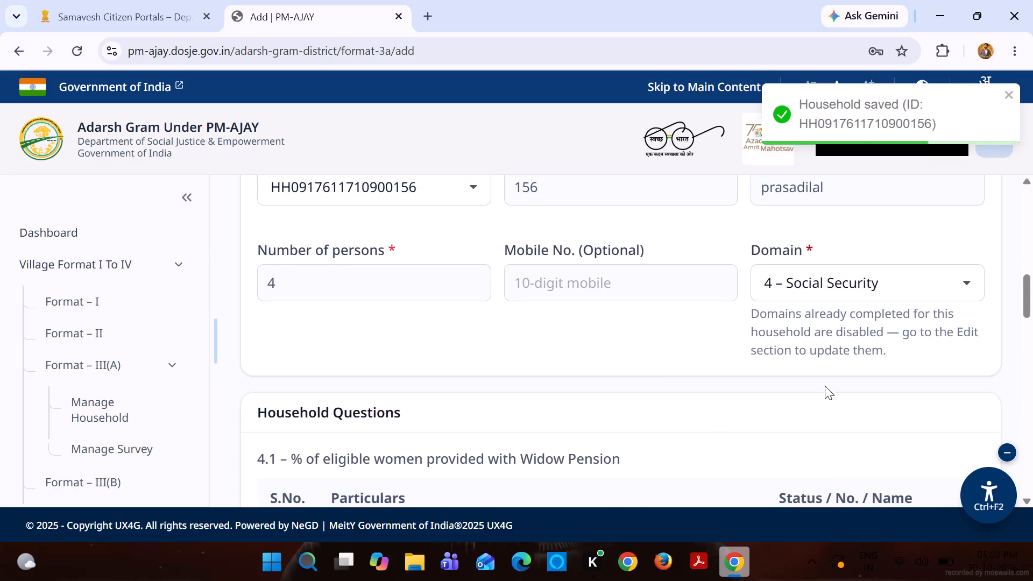
{"action": "scroll", "coordinate": [832, 338], "scroll_direction": "down", "scroll_amount": 3}
{"action": "left_click", "coordinate": [865, 303]}
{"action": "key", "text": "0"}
{"action": "scroll", "coordinate": [865, 308], "scroll_direction": "down", "scroll_amount": 1}
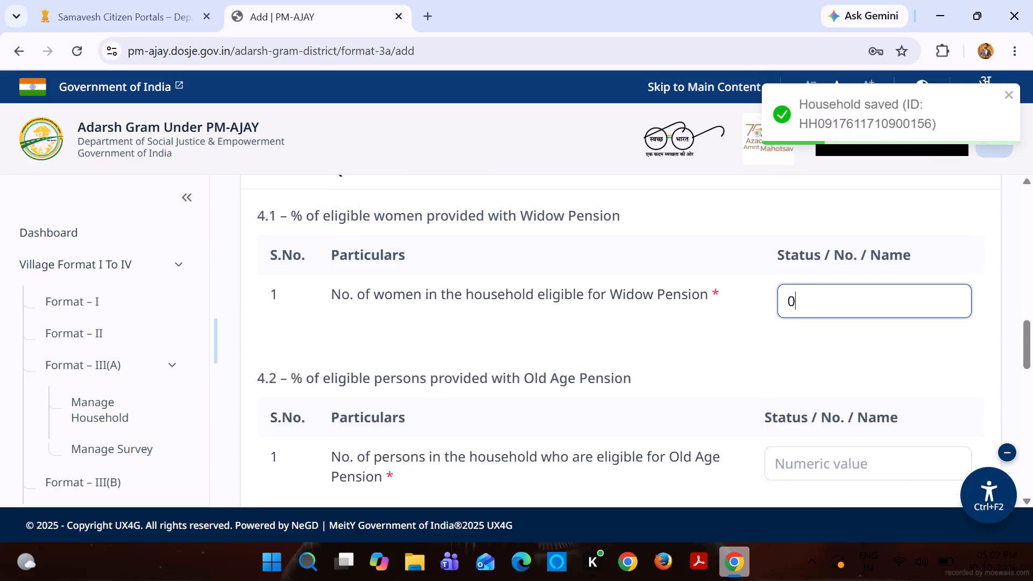
{"action": "scroll", "coordinate": [865, 308], "scroll_direction": "down", "scroll_amount": 1}
{"action": "left_click", "coordinate": [863, 308]}
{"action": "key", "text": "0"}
{"action": "scroll", "coordinate": [863, 307], "scroll_direction": "down", "scroll_amount": 2}
{"action": "left_click", "coordinate": [859, 313]}
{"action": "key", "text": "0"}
{"action": "scroll", "coordinate": [859, 313], "scroll_direction": "down", "scroll_amount": 1}
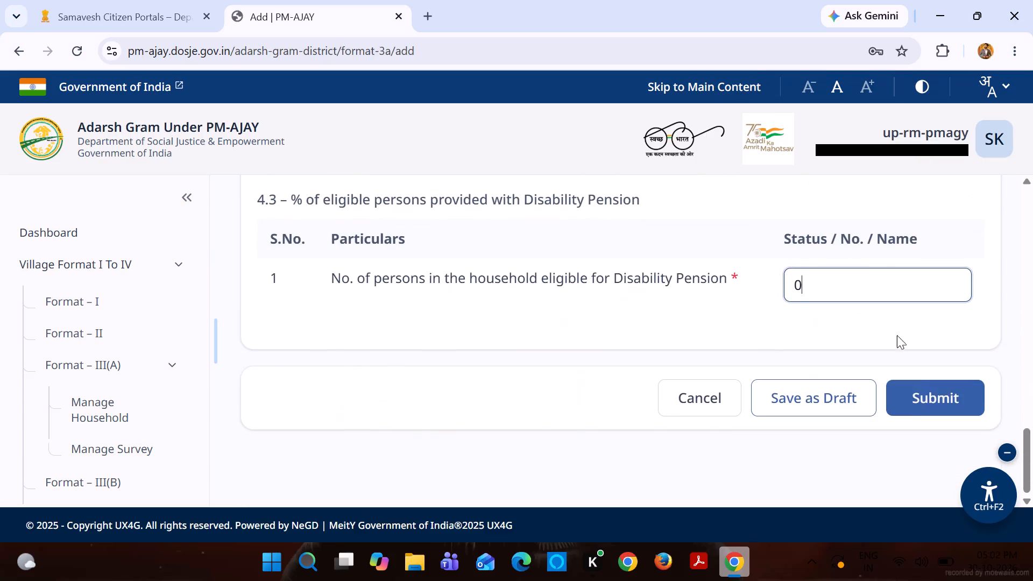
{"action": "left_click", "coordinate": [919, 384]}
Select domain 3 – Health and Nutrition, answer Yes to Health Protection Scheme coverage and enter 0 pregnant women.
{"action": "left_click", "coordinate": [921, 259]}
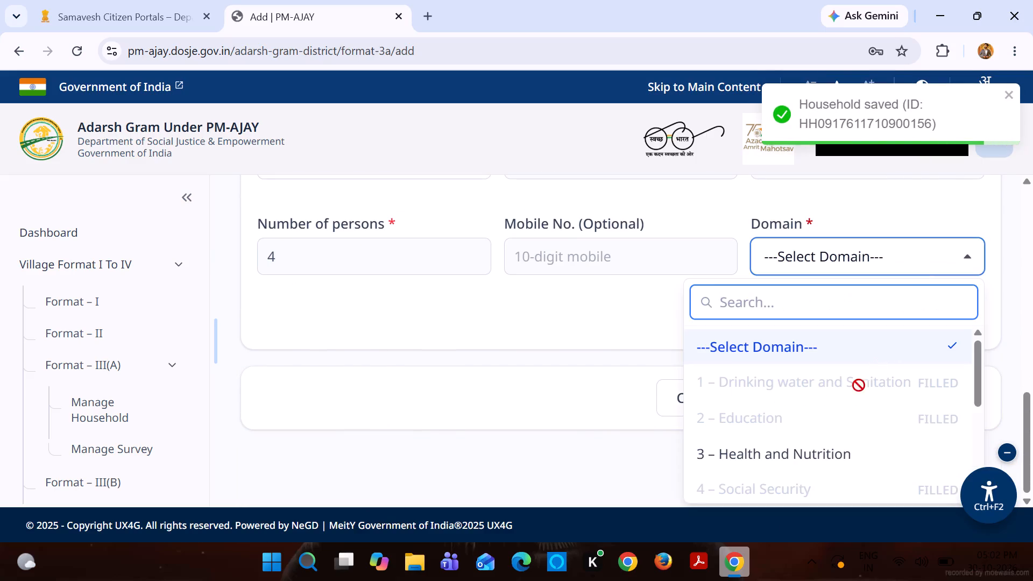
{"action": "left_click", "coordinate": [793, 444]}
{"action": "scroll", "coordinate": [826, 364], "scroll_direction": "down", "scroll_amount": 2}
{"action": "left_click_drag", "start_coordinate": [875, 330], "coordinate": [876, 342]}
{"action": "left_click", "coordinate": [878, 351]}
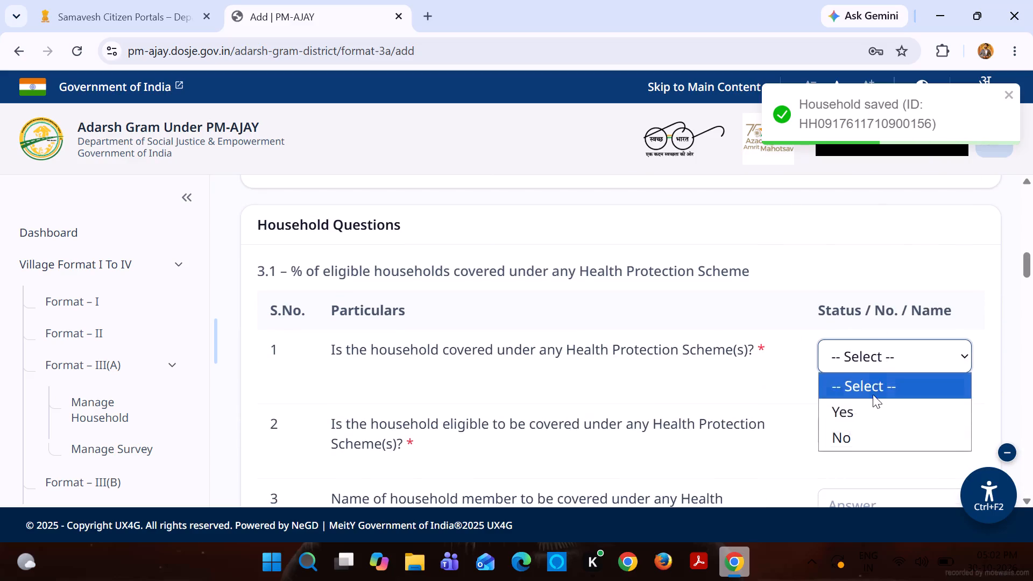
{"action": "left_click", "coordinate": [871, 403]}
{"action": "scroll", "coordinate": [871, 396], "scroll_direction": "down", "scroll_amount": 2}
{"action": "left_click", "coordinate": [879, 358]}
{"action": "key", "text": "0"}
Enter 0 for deliveries in 3.4, children born in 3.5, children below one year in 3.6 and children 0-5 years in 3.7.
{"action": "scroll", "coordinate": [879, 358], "scroll_direction": "down", "scroll_amount": 2}
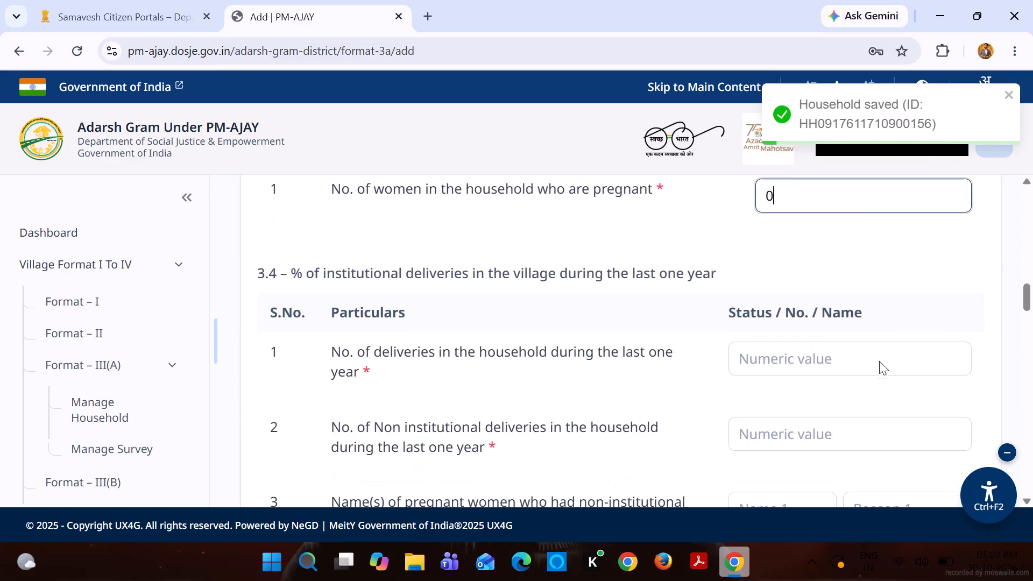
{"action": "left_click", "coordinate": [867, 356]}
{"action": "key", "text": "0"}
{"action": "scroll", "coordinate": [867, 356], "scroll_direction": "down", "scroll_amount": 2}
{"action": "left_click", "coordinate": [867, 357]}
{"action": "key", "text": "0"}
{"action": "scroll", "coordinate": [867, 357], "scroll_direction": "down", "scroll_amount": 2}
{"action": "left_click", "coordinate": [867, 357]}
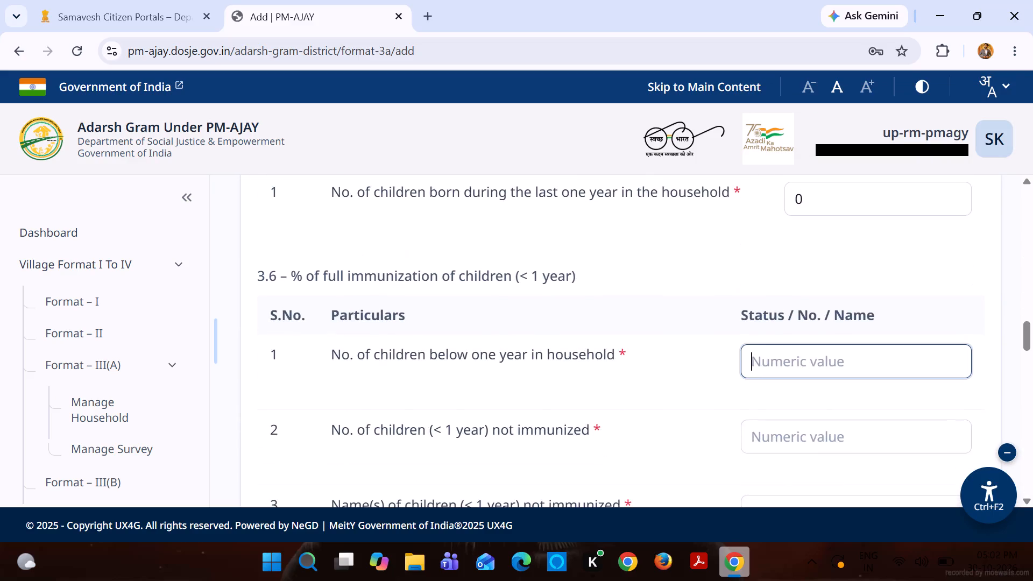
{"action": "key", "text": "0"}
{"action": "scroll", "coordinate": [867, 357], "scroll_direction": "down", "scroll_amount": 1}
{"action": "left_click", "coordinate": [796, 431]}
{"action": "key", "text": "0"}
Enter 0 in 3.8, 3.9 and 3.10 and submit domain 3.
{"action": "scroll", "coordinate": [796, 423], "scroll_direction": "down", "scroll_amount": 1}
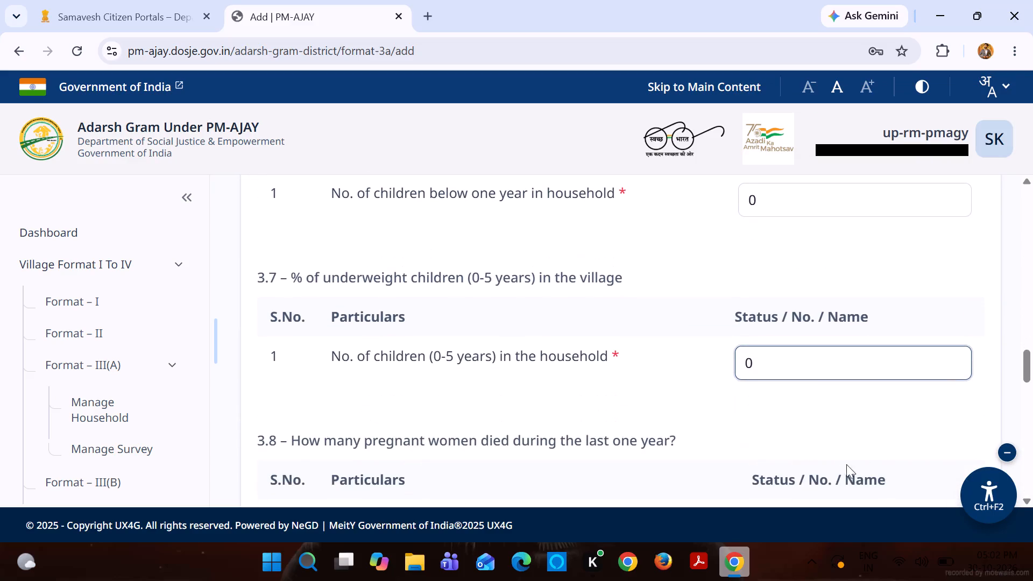
{"action": "scroll", "coordinate": [847, 420], "scroll_direction": "down", "scroll_amount": 2}
{"action": "left_click", "coordinate": [850, 371]}
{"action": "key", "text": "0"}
{"action": "scroll", "coordinate": [850, 371], "scroll_direction": "down", "scroll_amount": 2}
{"action": "left_click", "coordinate": [853, 380]}
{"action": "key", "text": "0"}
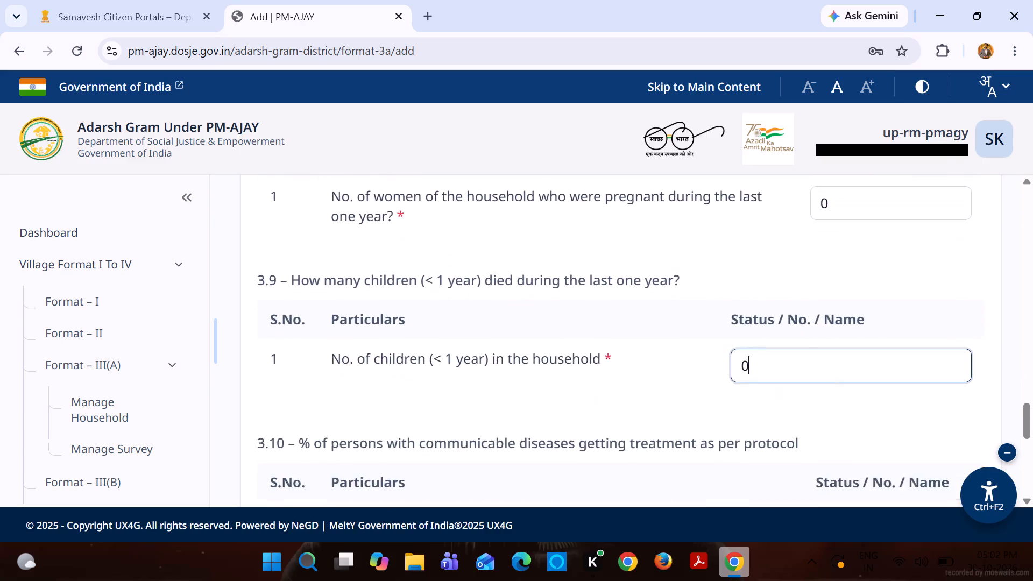
{"action": "scroll", "coordinate": [853, 380], "scroll_direction": "down", "scroll_amount": 2}
{"action": "left_click", "coordinate": [896, 380]}
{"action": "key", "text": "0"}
{"action": "scroll", "coordinate": [896, 380], "scroll_direction": "down", "scroll_amount": 2}
{"action": "left_click", "coordinate": [929, 385]}
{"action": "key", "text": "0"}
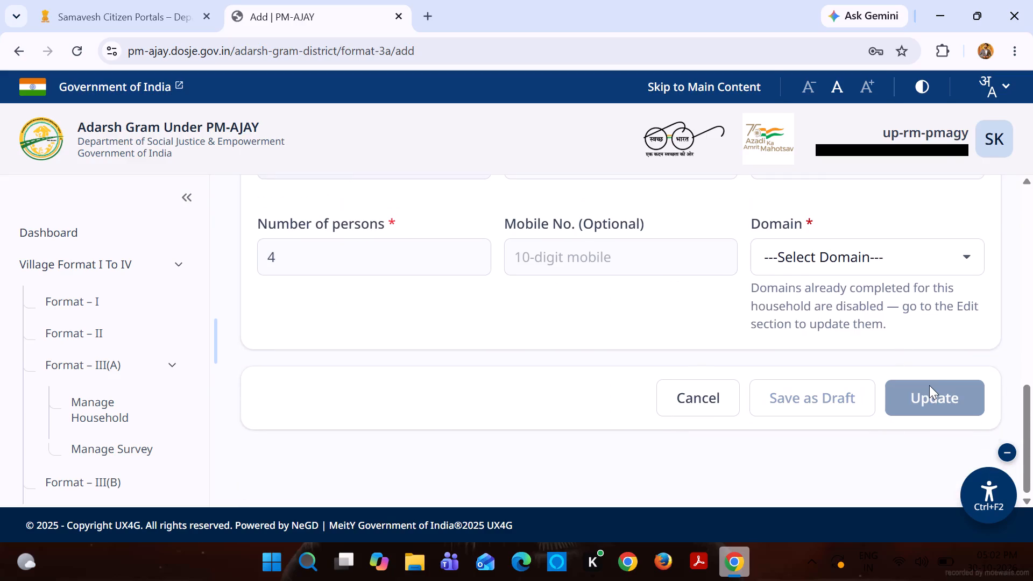
Select domain 5 – Rural Roads and Housing, answer No to living in a Kachcha/unsafe house, and submit it.
{"action": "left_click", "coordinate": [934, 247]}
{"action": "scroll", "coordinate": [901, 341], "scroll_direction": "down", "scroll_amount": 4}
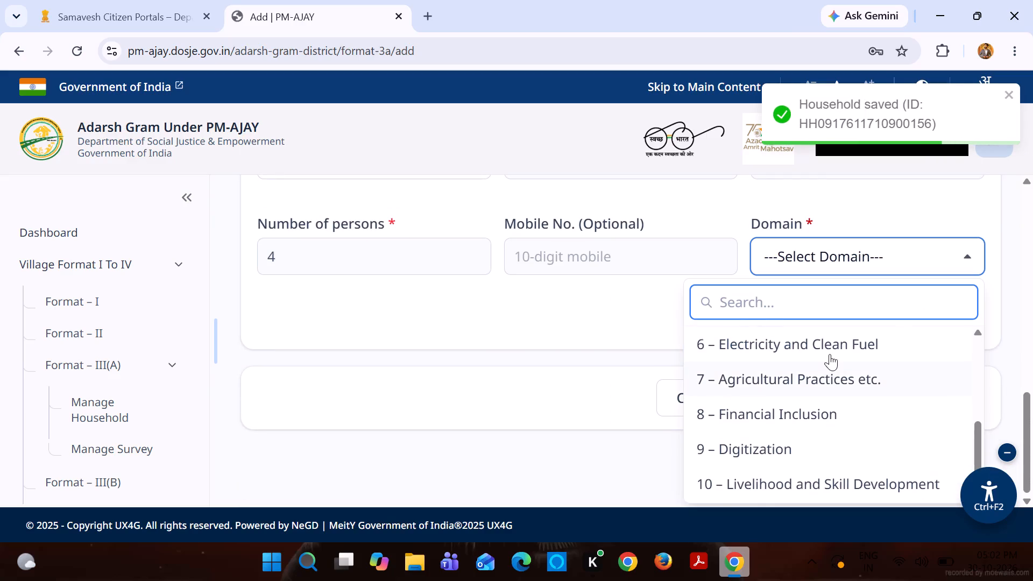
{"action": "scroll", "coordinate": [830, 354], "scroll_direction": "up", "scroll_amount": 1}
{"action": "left_click", "coordinate": [818, 376]}
{"action": "scroll", "coordinate": [818, 372], "scroll_direction": "up", "scroll_amount": 1}
{"action": "scroll", "coordinate": [818, 372], "scroll_direction": "down", "scroll_amount": 2}
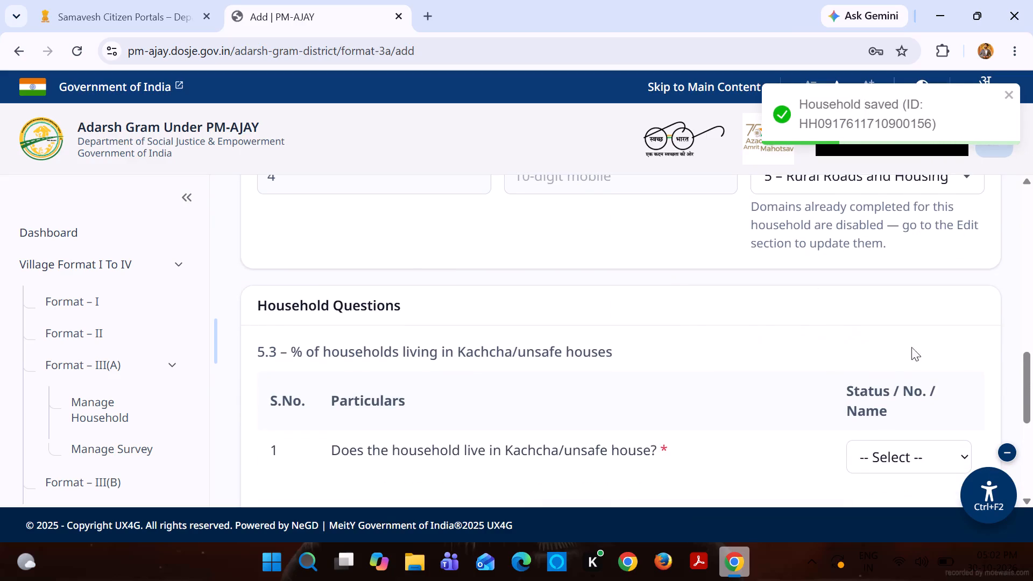
{"action": "scroll", "coordinate": [896, 395], "scroll_direction": "down", "scroll_amount": 3}
{"action": "left_click", "coordinate": [956, 203]}
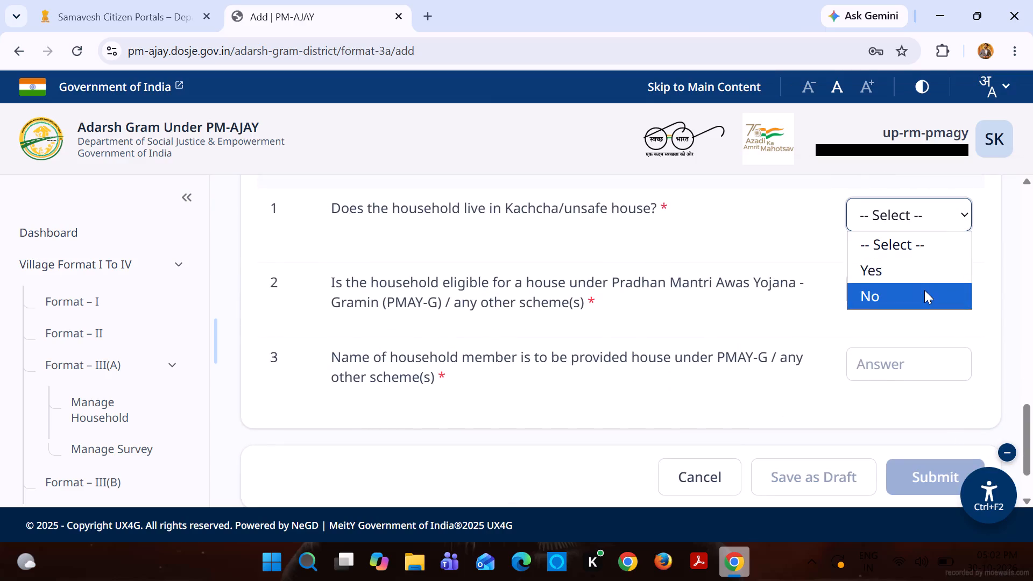
{"action": "left_click", "coordinate": [924, 290]}
{"action": "left_click", "coordinate": [944, 386]}
Select domain 6 – Electricity and Clean Fuel and answer Yes to having an electricity connection in 6.2.
{"action": "left_click", "coordinate": [949, 253]}
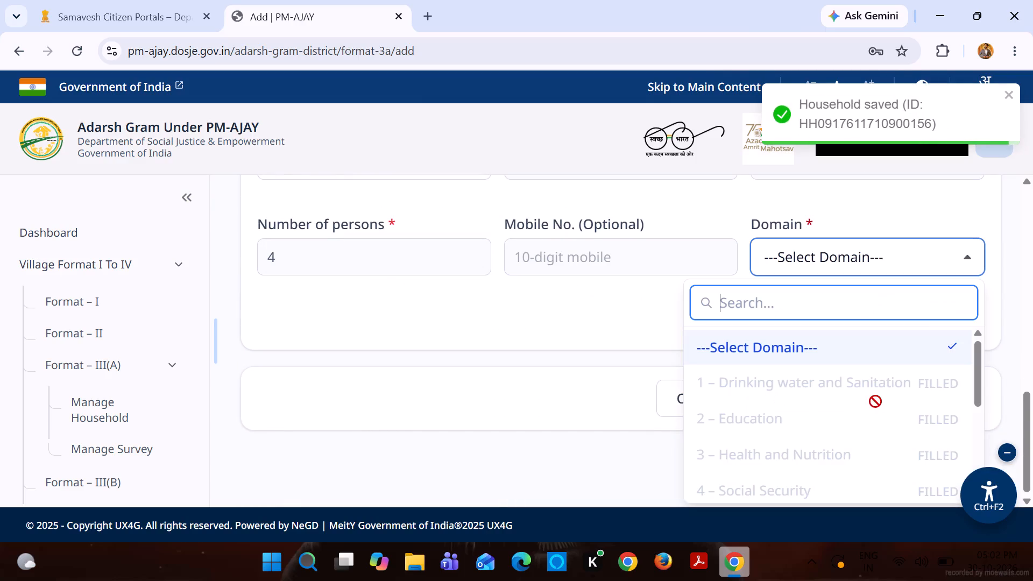
{"action": "scroll", "coordinate": [878, 393], "scroll_direction": "down", "scroll_amount": 4}
{"action": "left_click", "coordinate": [852, 354]}
{"action": "scroll", "coordinate": [852, 354], "scroll_direction": "down", "scroll_amount": 2}
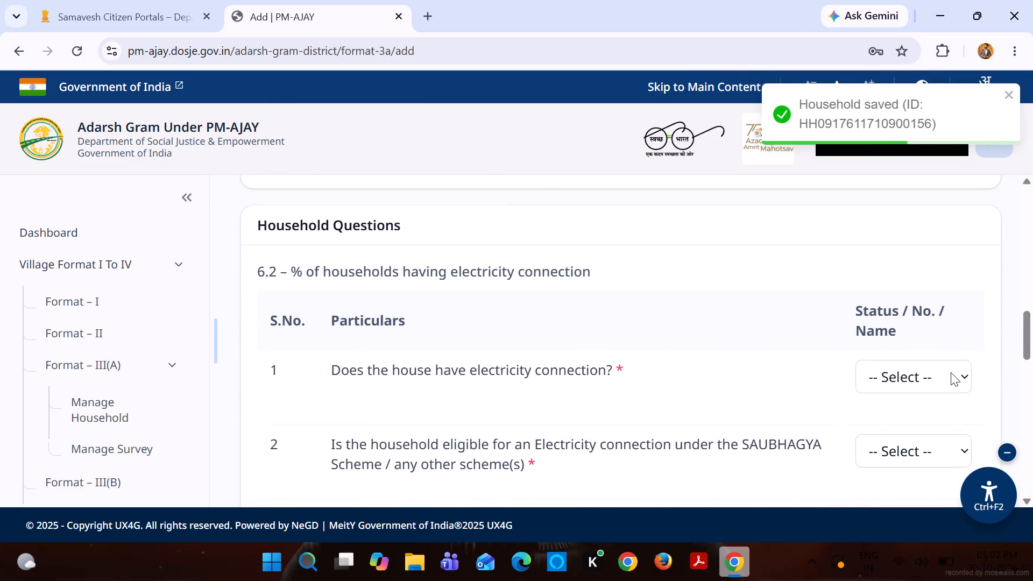
{"action": "left_click", "coordinate": [951, 372]}
{"action": "left_click", "coordinate": [864, 412]}
{"action": "left_click", "coordinate": [913, 365]}
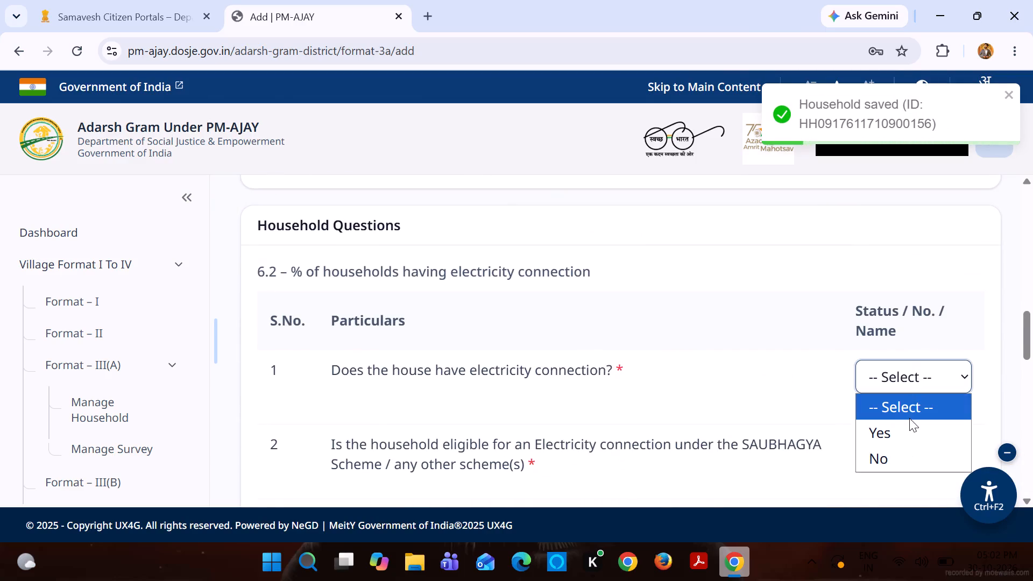
{"action": "left_click", "coordinate": [909, 418]}
{"action": "left_click", "coordinate": [919, 389]}
{"action": "left_click", "coordinate": [902, 430]}
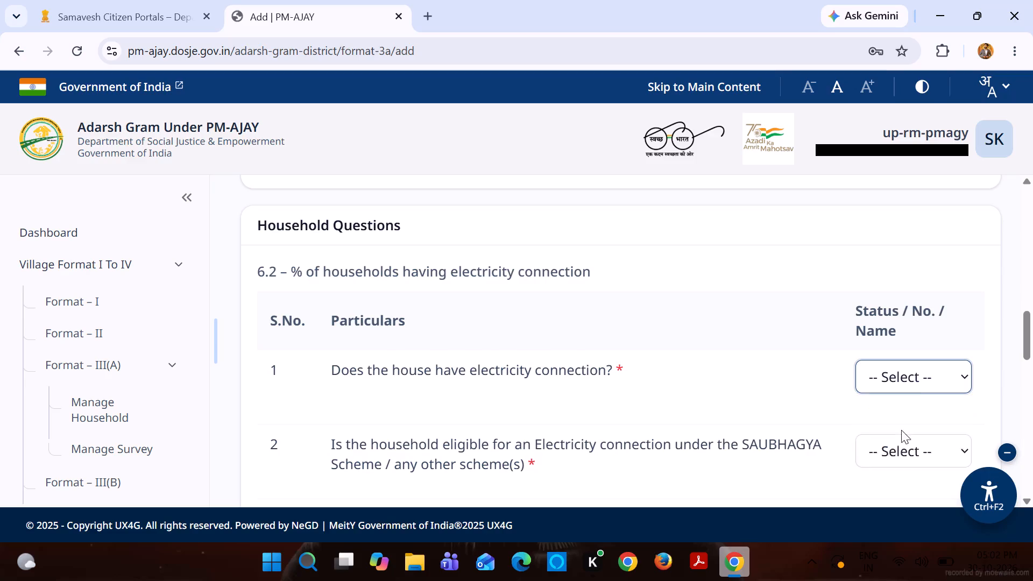
Answer Yes to the electricity connection and Yes to using at least one LED bulb in 6.3.
{"action": "middle_click", "coordinate": [905, 379]}
{"action": "scroll", "coordinate": [905, 379], "scroll_direction": "down", "scroll_amount": 3}
{"action": "left_click", "coordinate": [938, 352]}
{"action": "scroll", "coordinate": [934, 350], "scroll_direction": "down", "scroll_amount": 3}
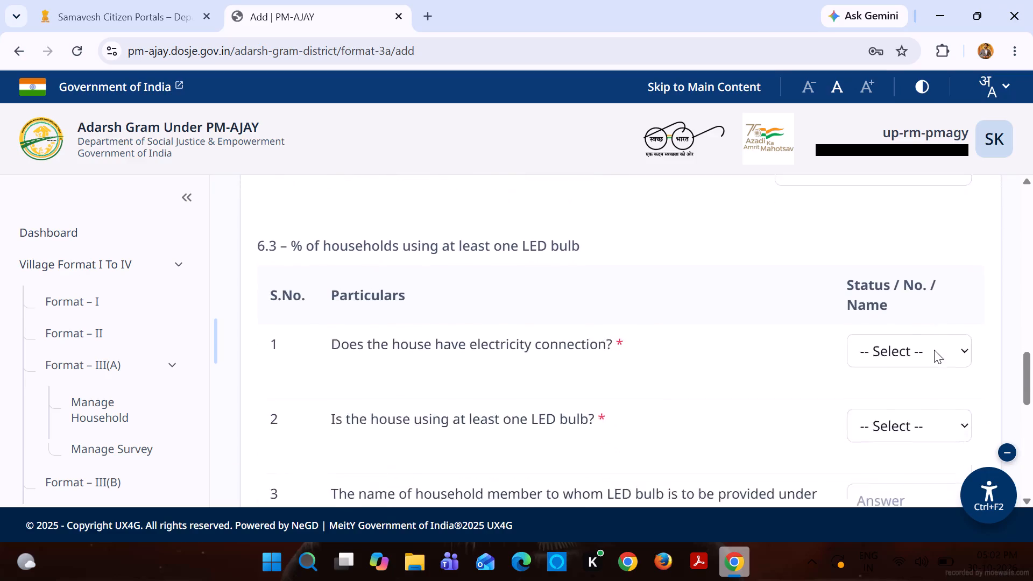
{"action": "left_click", "coordinate": [931, 325]}
{"action": "left_click", "coordinate": [885, 373]}
{"action": "left_click", "coordinate": [897, 391]}
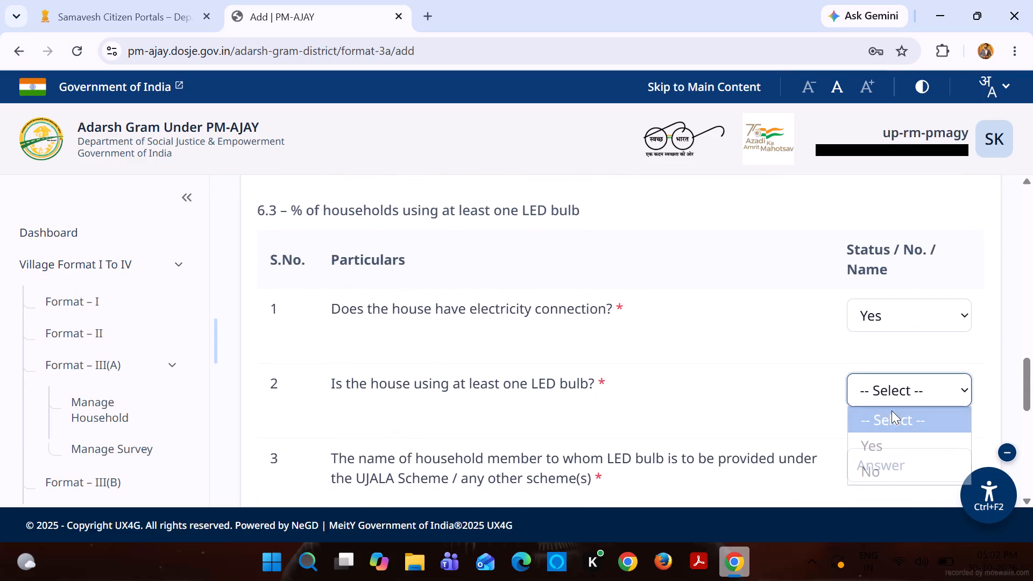
{"action": "left_click", "coordinate": [883, 437]}
Answer Yes to the house using clean fuel in 6.4 and submit domain 6.
{"action": "scroll", "coordinate": [885, 421], "scroll_direction": "down", "scroll_amount": 2}
{"action": "left_click", "coordinate": [907, 396]}
{"action": "left_click", "coordinate": [890, 446]}
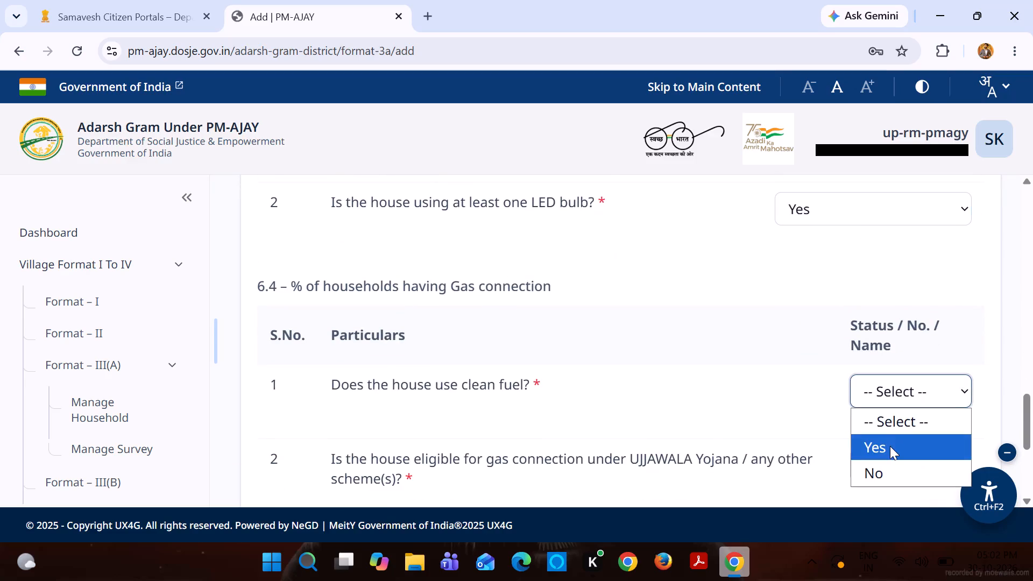
{"action": "scroll", "coordinate": [890, 427], "scroll_direction": "down", "scroll_amount": 3}
{"action": "left_click", "coordinate": [924, 397]}
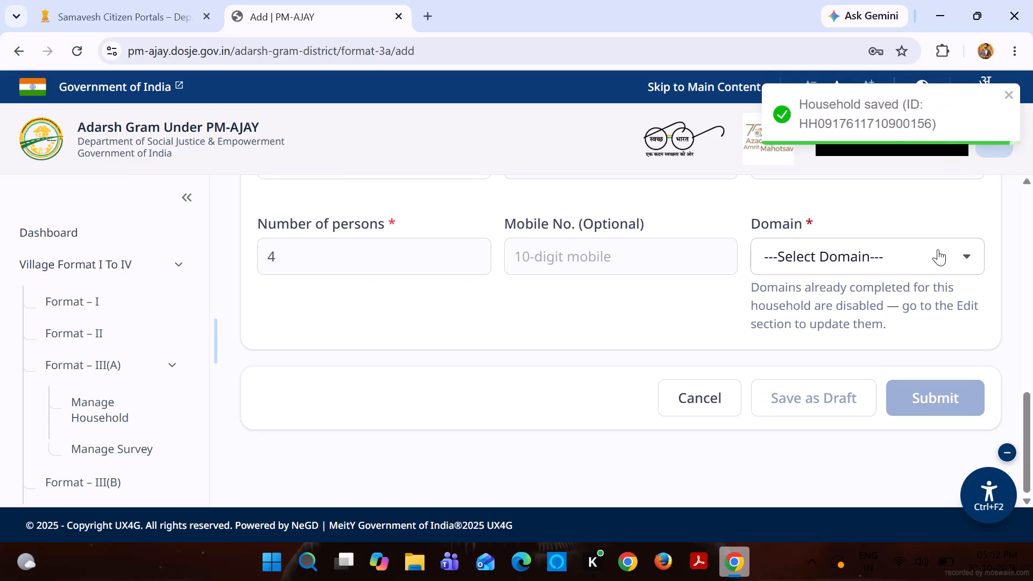
Select domain 7 – Agricultural Practices etc., answer No to the household being involved in farming, and submit it.
{"action": "left_click", "coordinate": [938, 249]}
{"action": "scroll", "coordinate": [859, 389], "scroll_direction": "down", "scroll_amount": 2}
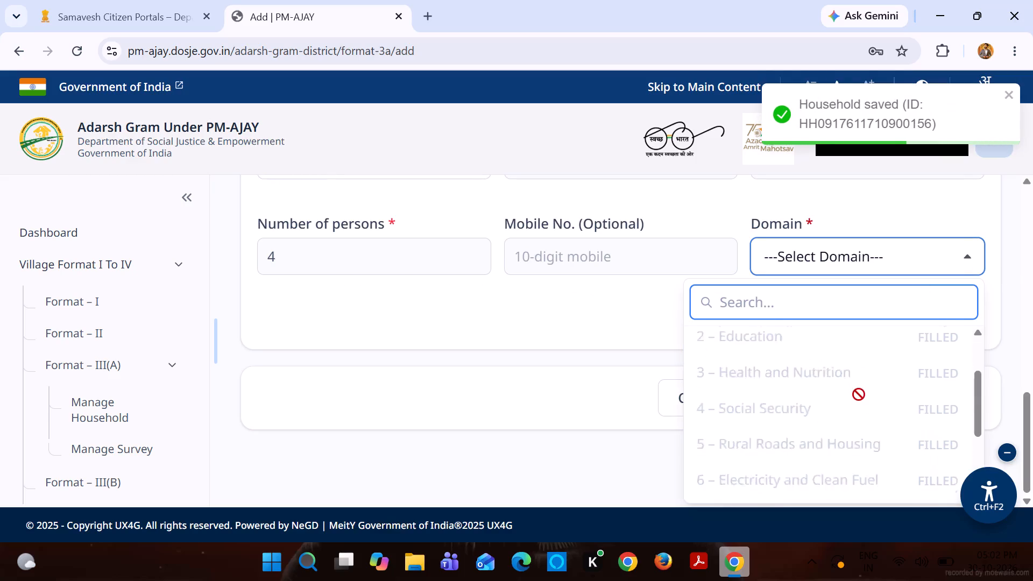
{"action": "left_click", "coordinate": [799, 436]}
{"action": "scroll", "coordinate": [820, 410], "scroll_direction": "down", "scroll_amount": 2}
{"action": "left_click", "coordinate": [892, 370]}
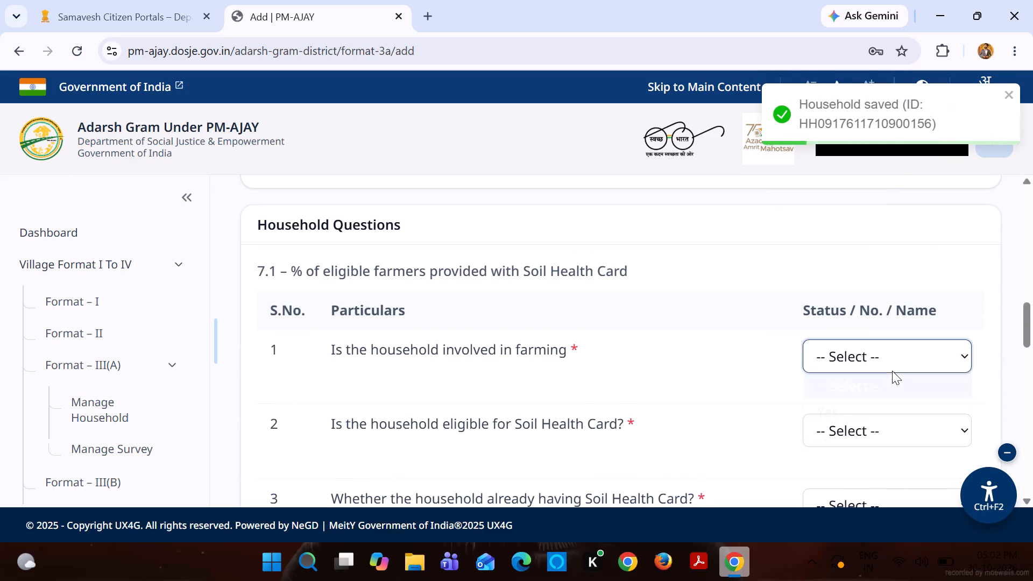
{"action": "left_click", "coordinate": [857, 450]}
{"action": "scroll", "coordinate": [857, 448], "scroll_direction": "down", "scroll_amount": 4}
{"action": "left_click", "coordinate": [933, 470]}
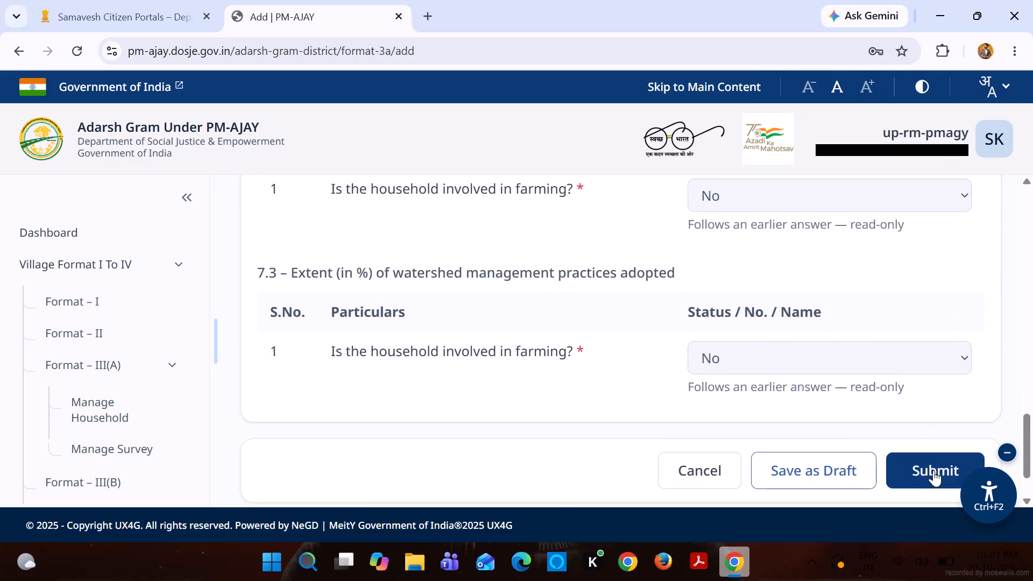
Select domain 8 – Financial Inclusion and enter 4 persons above 5 years and 4 members already having Aadhaar in 8.1.
{"action": "left_click", "coordinate": [956, 339]}
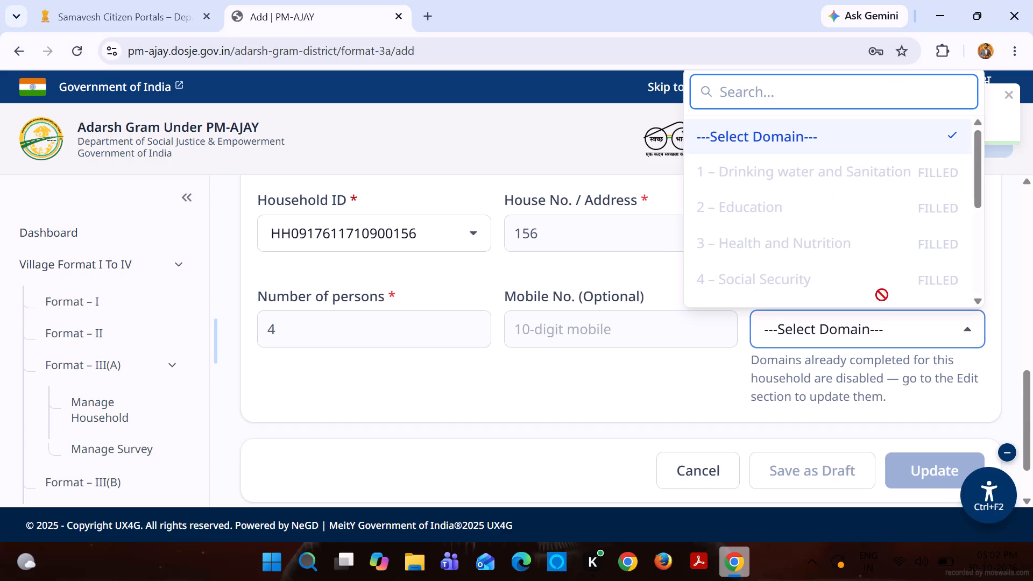
{"action": "scroll", "coordinate": [879, 274], "scroll_direction": "down", "scroll_amount": 4}
{"action": "left_click", "coordinate": [865, 226]}
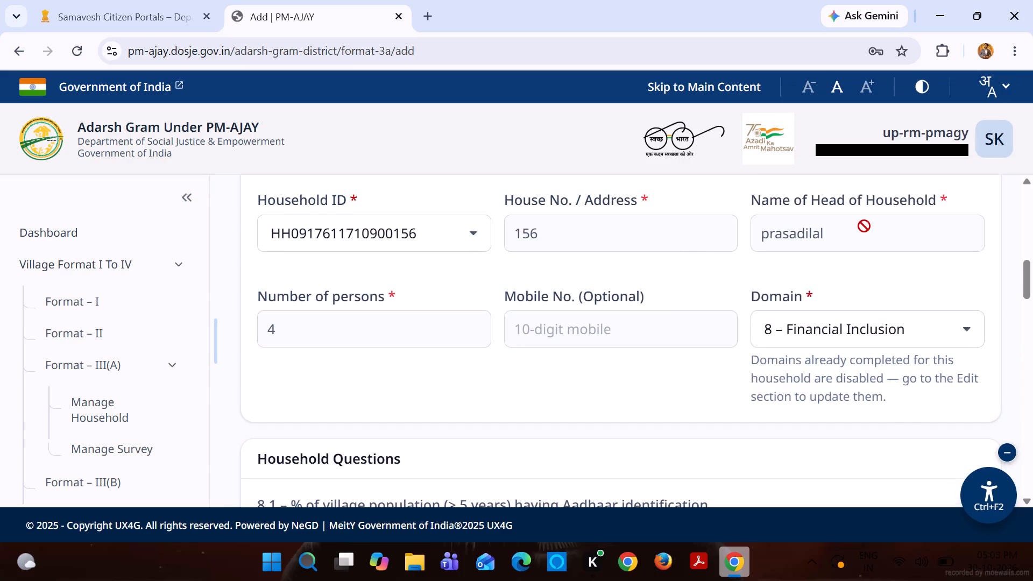
{"action": "scroll", "coordinate": [854, 370], "scroll_direction": "down", "scroll_amount": 3}
{"action": "left_click_drag", "start_coordinate": [905, 324], "coordinate": [905, 325]}
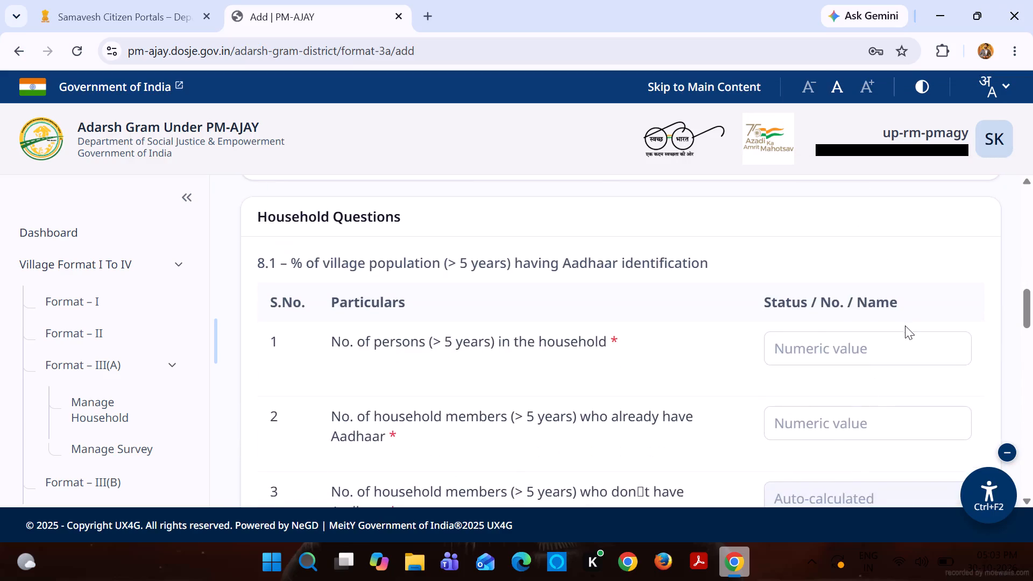
{"action": "left_click_drag", "start_coordinate": [905, 325], "coordinate": [903, 331]}
{"action": "left_click", "coordinate": [889, 355]}
{"action": "scroll", "coordinate": [889, 355], "scroll_direction": "up", "scroll_amount": 3}
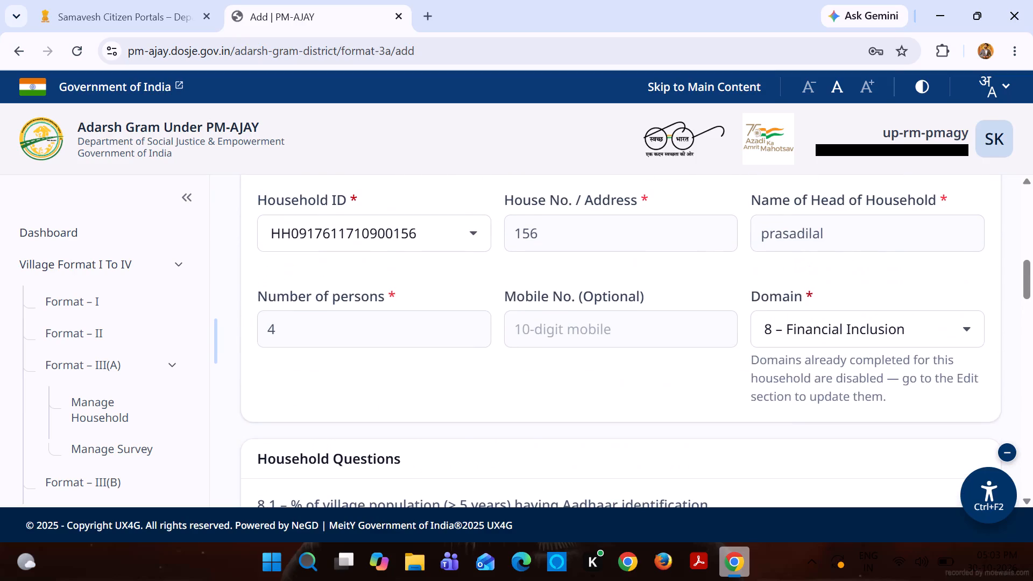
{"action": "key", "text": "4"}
{"action": "scroll", "coordinate": [889, 338], "scroll_direction": "down", "scroll_amount": 2}
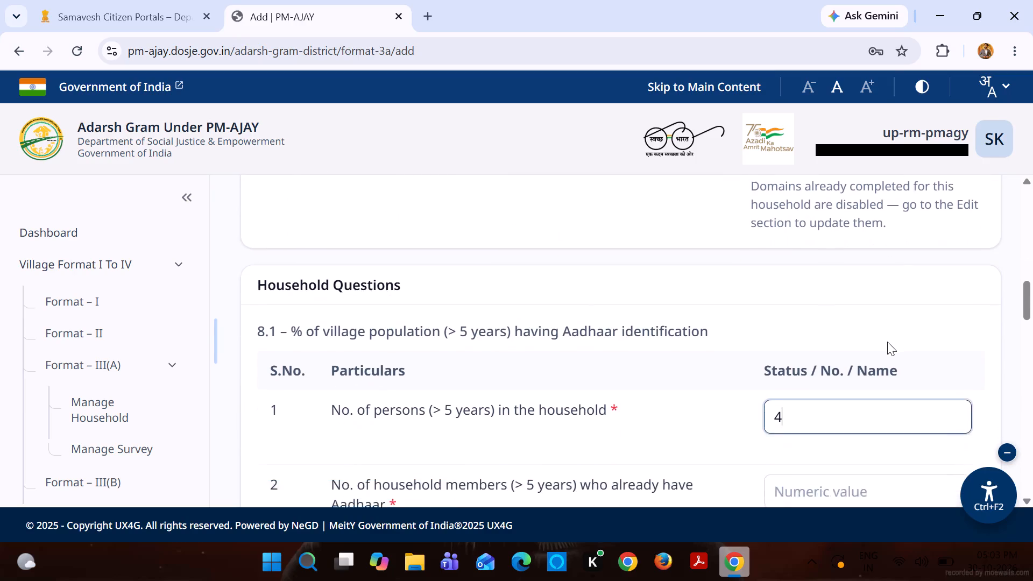
{"action": "scroll", "coordinate": [887, 342], "scroll_direction": "down", "scroll_amount": 1}
{"action": "left_click", "coordinate": [854, 344]}
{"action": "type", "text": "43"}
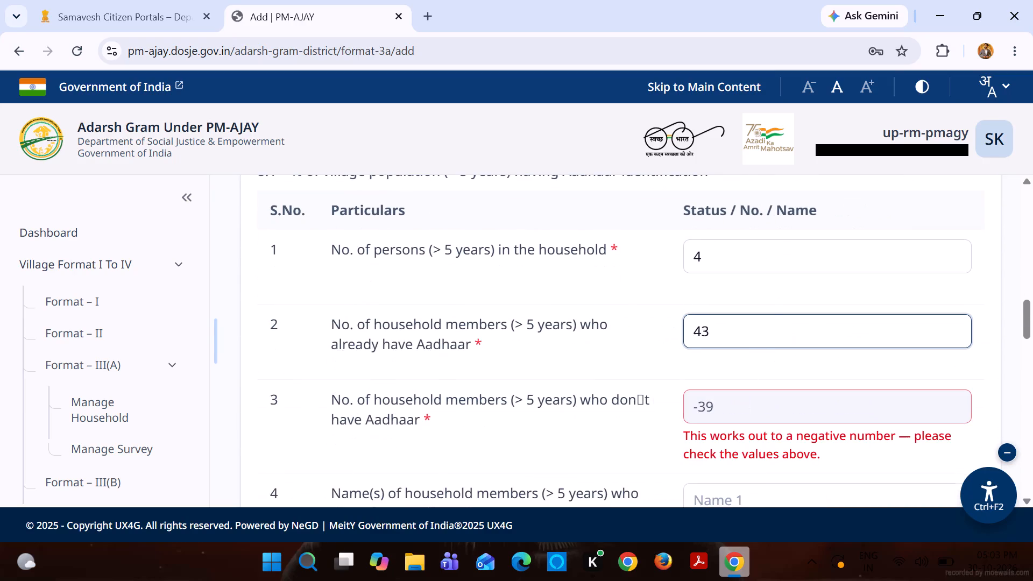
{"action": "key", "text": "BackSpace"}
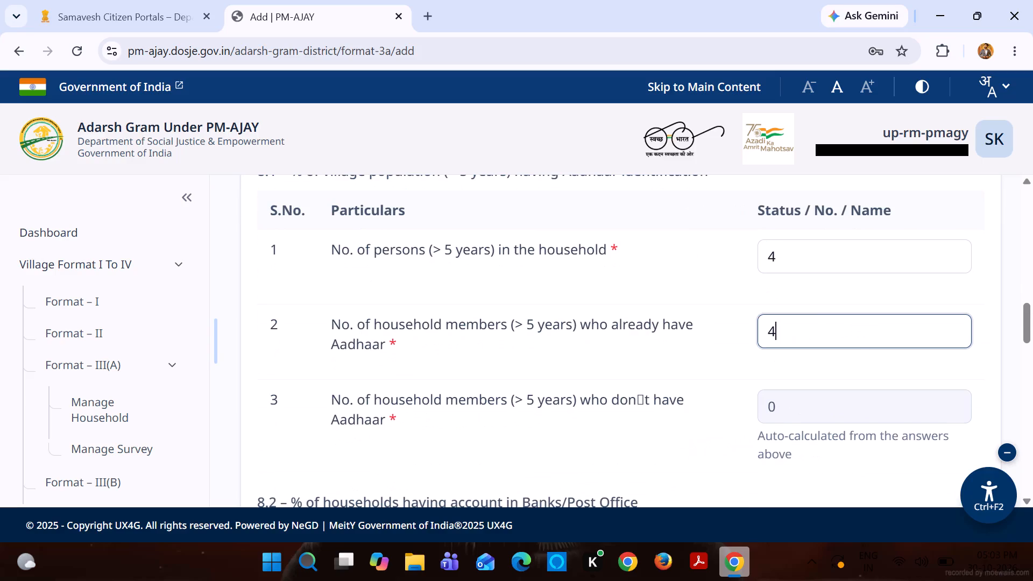
In 8.2, enter 4 members eligible for a Banks/Post Office account and 4 eligible members who have one.
{"action": "scroll", "coordinate": [853, 344], "scroll_direction": "down", "scroll_amount": 2}
{"action": "left_click", "coordinate": [861, 423]}
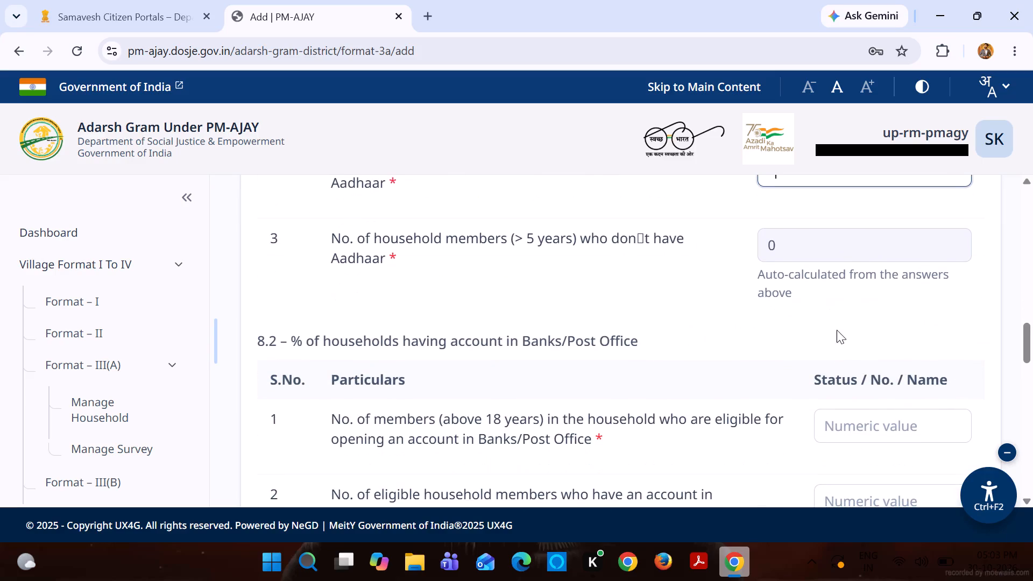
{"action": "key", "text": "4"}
{"action": "scroll", "coordinate": [855, 348], "scroll_direction": "down", "scroll_amount": 1}
{"action": "left_click", "coordinate": [837, 413]}
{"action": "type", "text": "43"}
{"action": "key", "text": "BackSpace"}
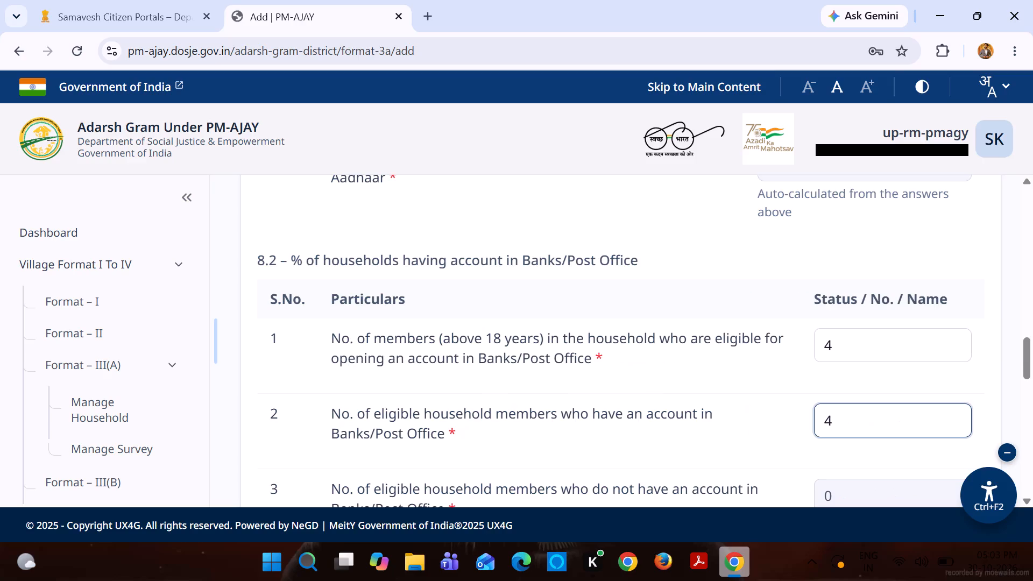
Enter 0 eligible persons for PMSBY in 8.3 and 0 for PMJJBY in 8.4, and submit domain 8.
{"action": "scroll", "coordinate": [825, 414], "scroll_direction": "down", "scroll_amount": 2}
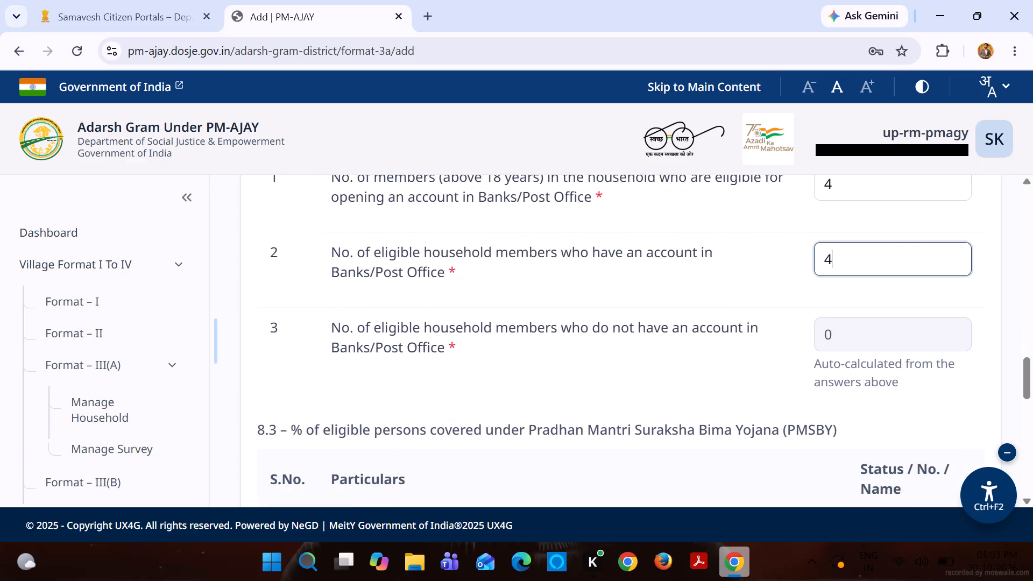
{"action": "scroll", "coordinate": [825, 414], "scroll_direction": "down", "scroll_amount": 2}
{"action": "left_click", "coordinate": [943, 397]}
{"action": "left_click", "coordinate": [951, 367]}
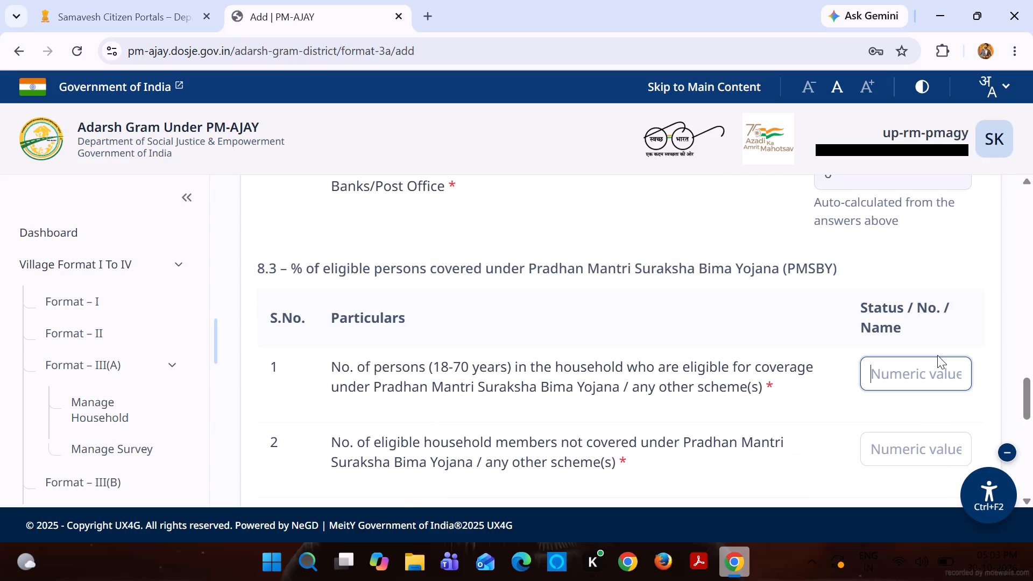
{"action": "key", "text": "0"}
{"action": "scroll", "coordinate": [946, 349], "scroll_direction": "down", "scroll_amount": 3}
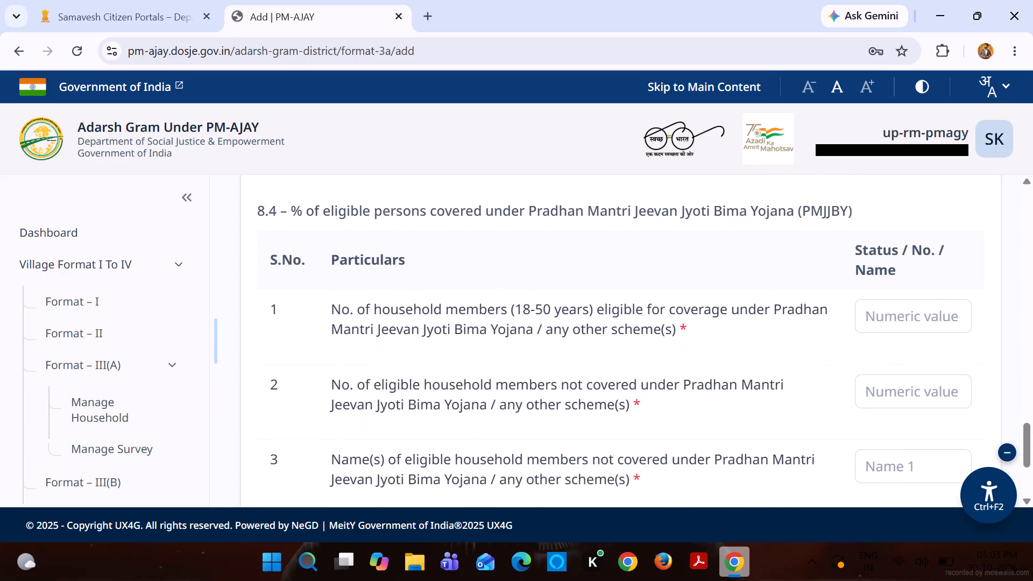
{"action": "left_click", "coordinate": [916, 310]}
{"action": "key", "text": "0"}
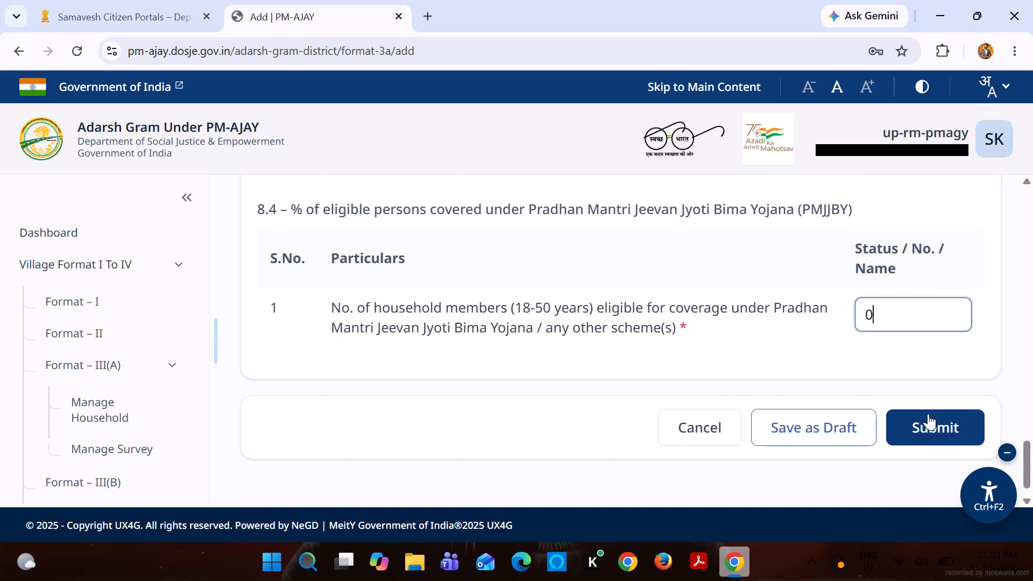
{"action": "left_click", "coordinate": [928, 415]}
Select domain 9 – Digitization, enter 0 members eligible for PMGDISHA training in 9.3, and submit it.
{"action": "left_click", "coordinate": [945, 282]}
{"action": "scroll", "coordinate": [912, 215], "scroll_direction": "down", "scroll_amount": 3}
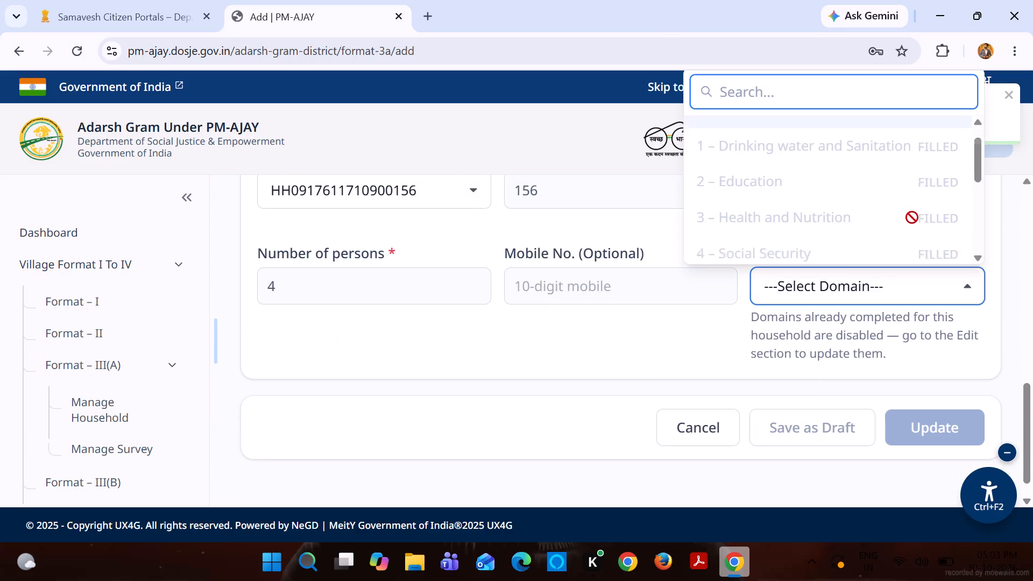
{"action": "scroll", "coordinate": [912, 217], "scroll_direction": "down", "scroll_amount": 2}
{"action": "left_click", "coordinate": [792, 203]}
{"action": "scroll", "coordinate": [798, 196], "scroll_direction": "down", "scroll_amount": 3}
{"action": "left_click", "coordinate": [883, 317]}
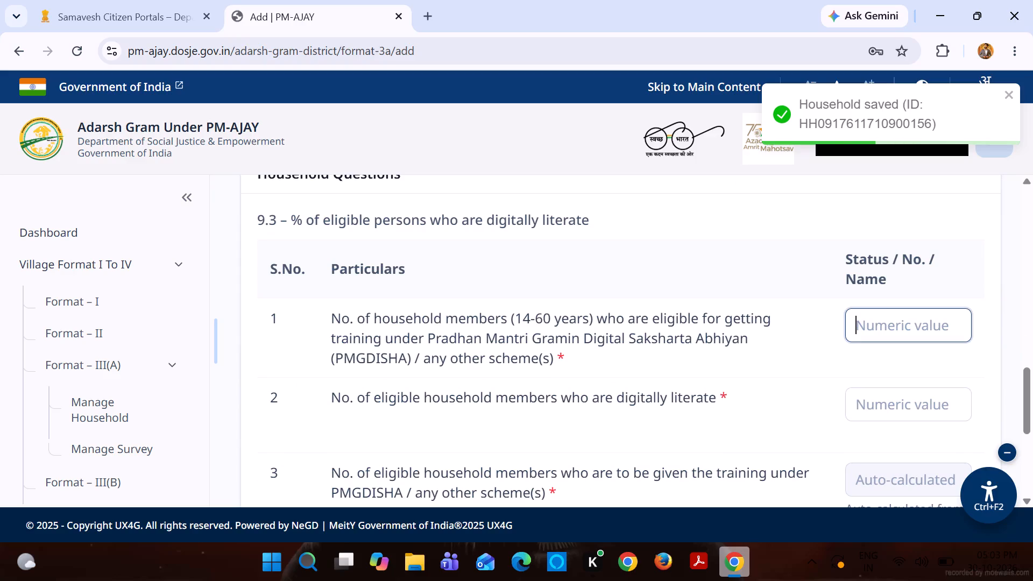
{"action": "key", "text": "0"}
{"action": "left_click_drag", "start_coordinate": [892, 450], "coordinate": [910, 443]}
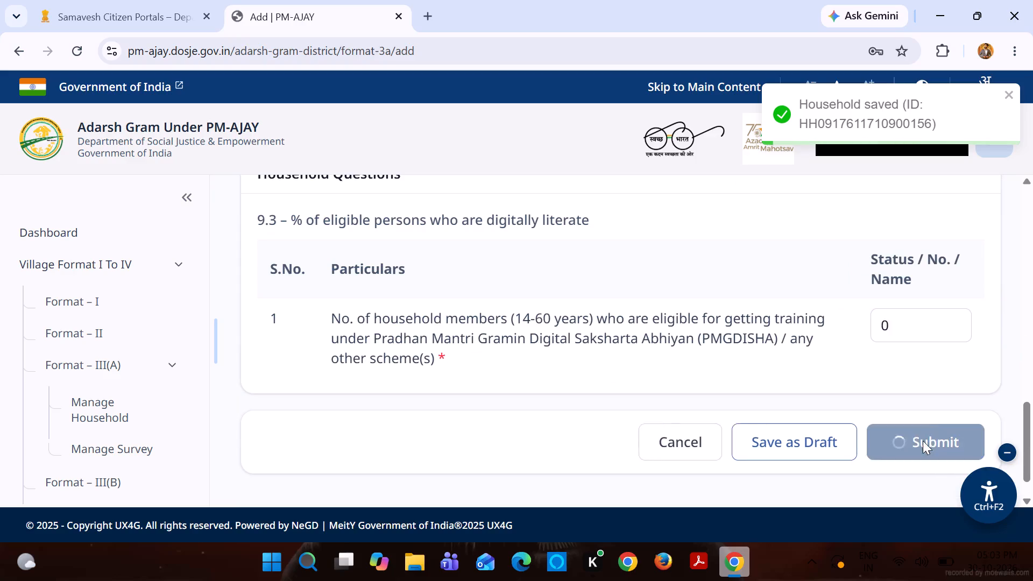
Select domain 10 – Livelihood and Skill Development and enter 0 youth eligible for skill training in 10.1 and 0 for bank linked loans in 10.2.
{"action": "left_click", "coordinate": [894, 288]}
{"action": "scroll", "coordinate": [928, 246], "scroll_direction": "down", "scroll_amount": 6}
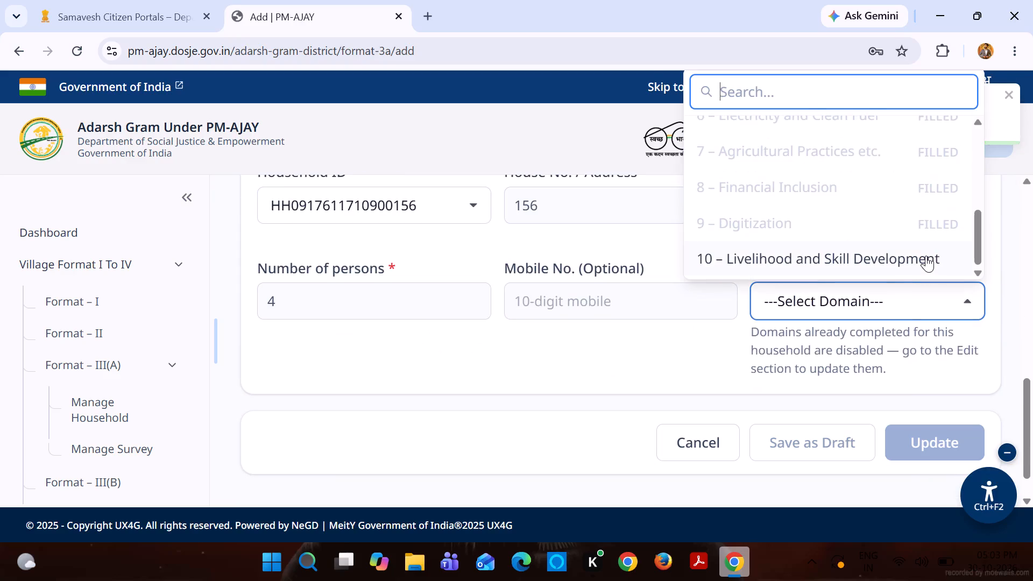
{"action": "left_click", "coordinate": [926, 256]}
{"action": "scroll", "coordinate": [925, 265], "scroll_direction": "down", "scroll_amount": 3}
{"action": "left_click", "coordinate": [855, 325]}
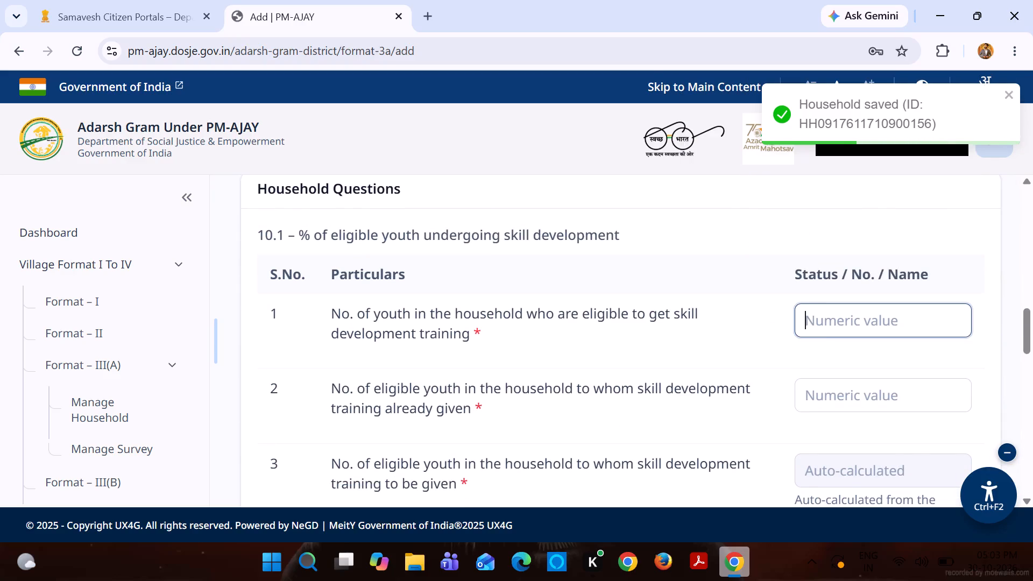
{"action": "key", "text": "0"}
{"action": "scroll", "coordinate": [820, 247], "scroll_direction": "down", "scroll_amount": 3}
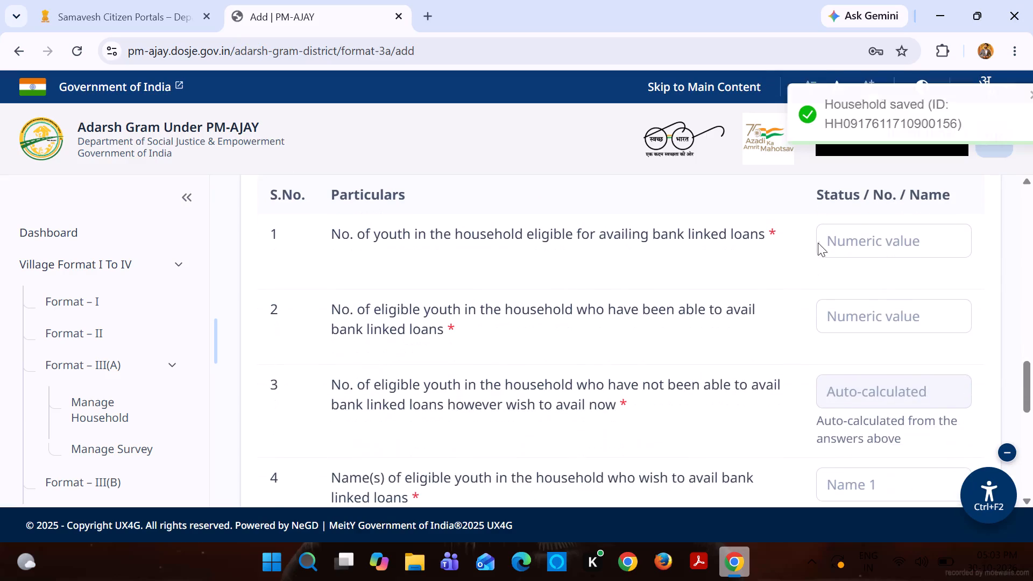
{"action": "left_click", "coordinate": [820, 240]}
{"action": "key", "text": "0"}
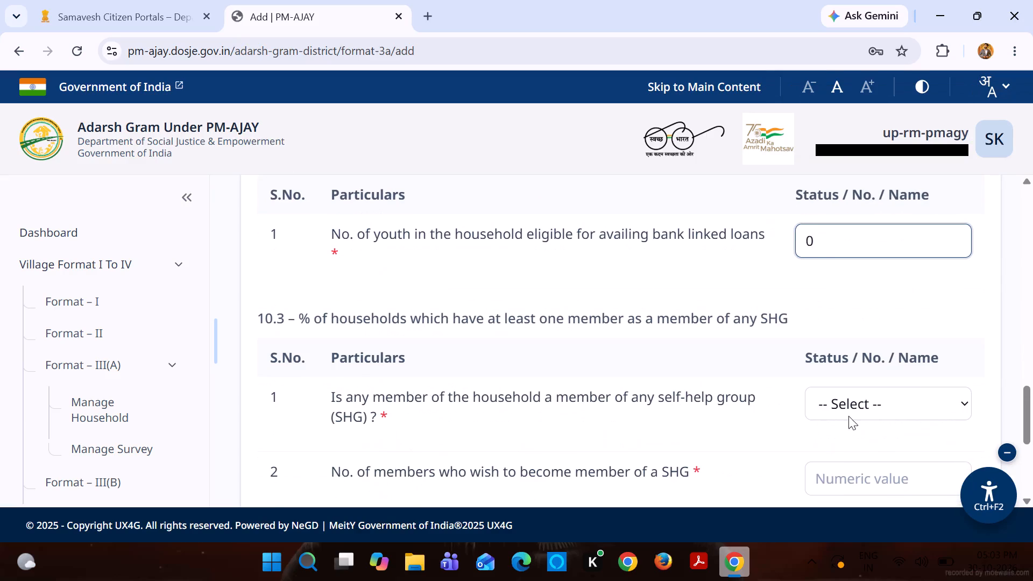
Answer Yes to a household member belonging to a self-help group in 10.3 and submit domain 10.
{"action": "left_click_drag", "start_coordinate": [848, 416], "coordinate": [849, 408]}
{"action": "left_click", "coordinate": [839, 460]}
{"action": "scroll", "coordinate": [848, 443], "scroll_direction": "down", "scroll_amount": 4}
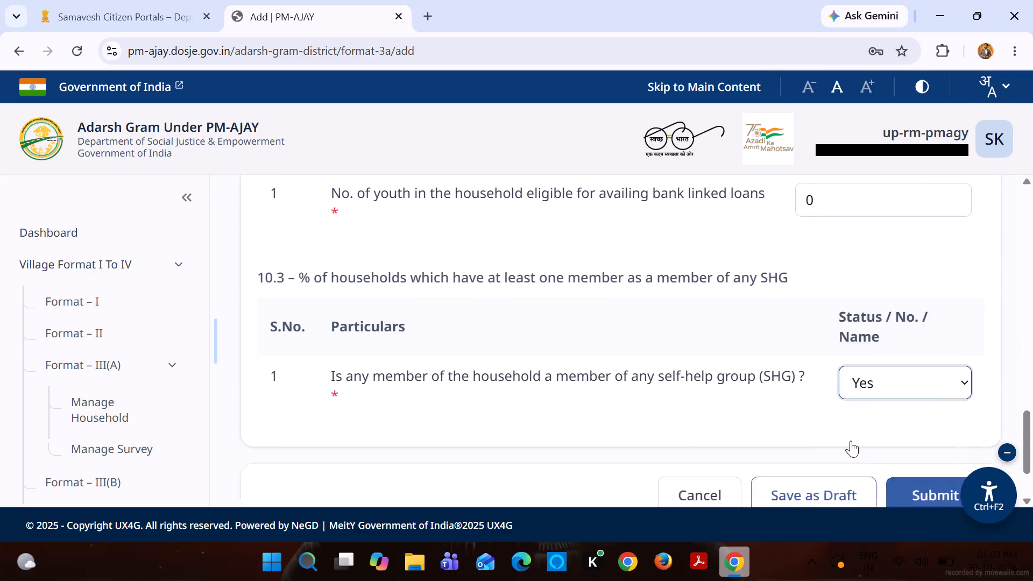
{"action": "left_click", "coordinate": [957, 395]}
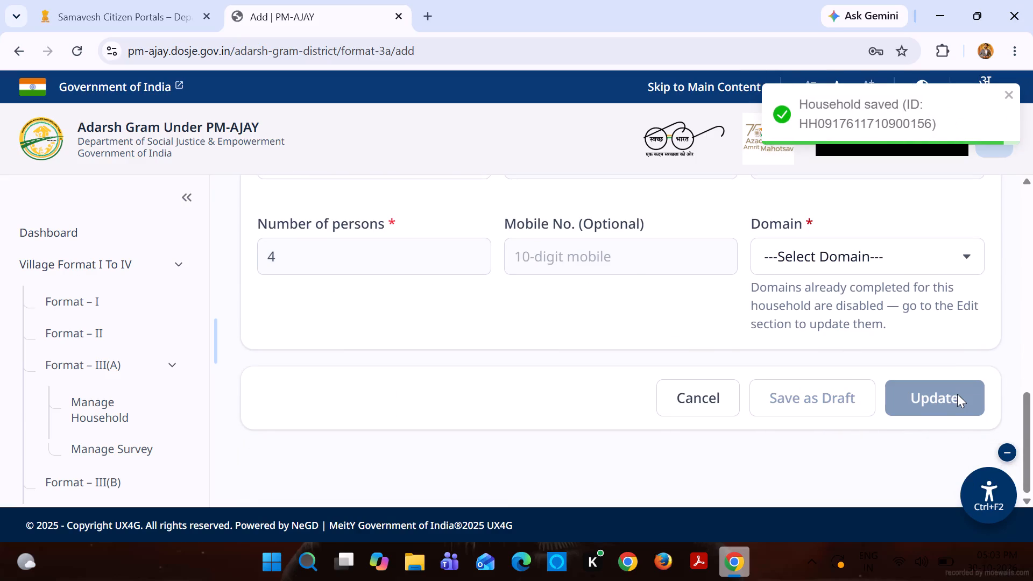
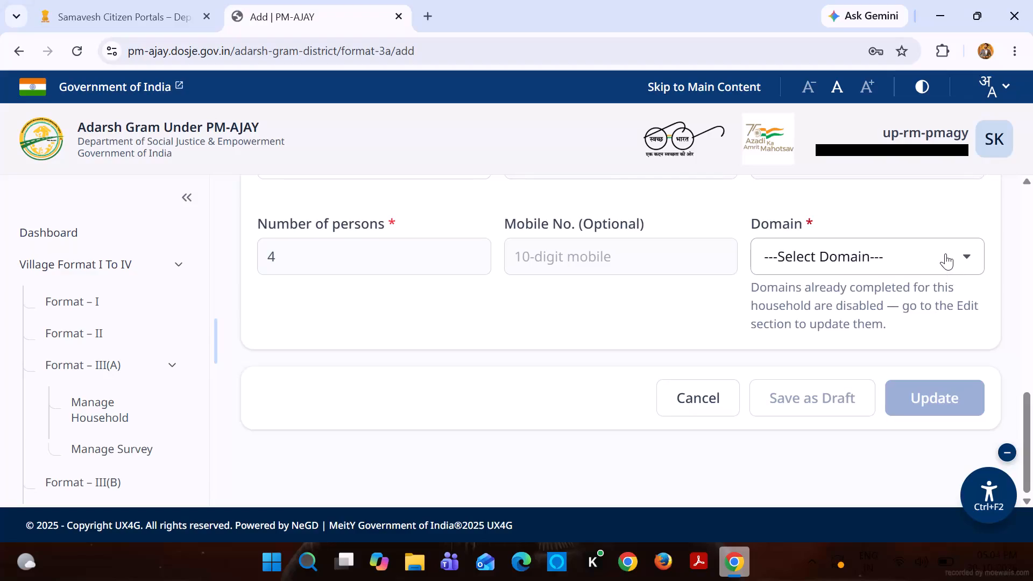
Start a new household record for Shahabad block, Boodpur gram panchayat and Boodpur village, with category Others.
{"action": "left_click", "coordinate": [945, 253]}
{"action": "scroll", "coordinate": [847, 438], "scroll_direction": "down", "scroll_amount": 7}
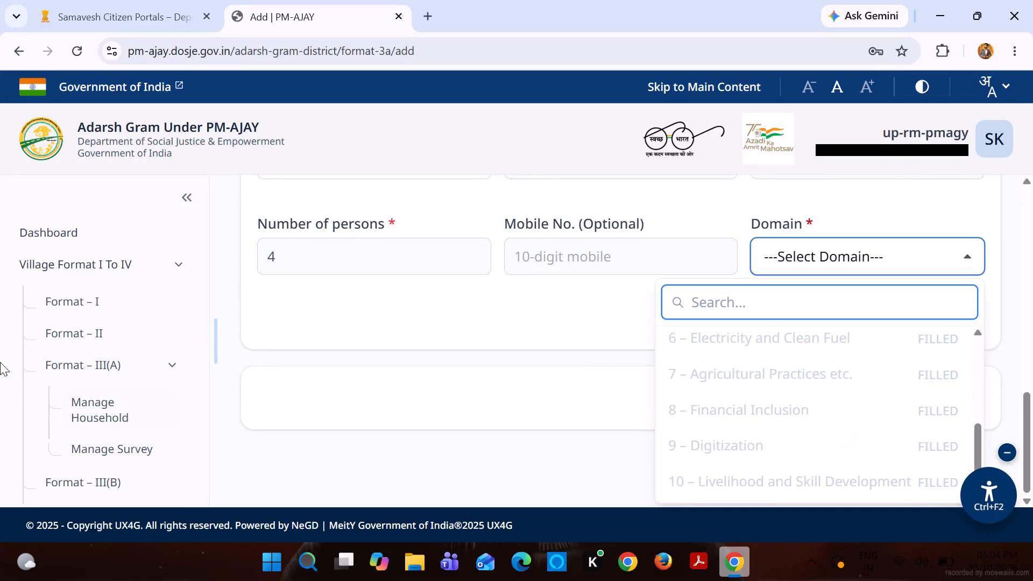
{"action": "left_click", "coordinate": [84, 414]}
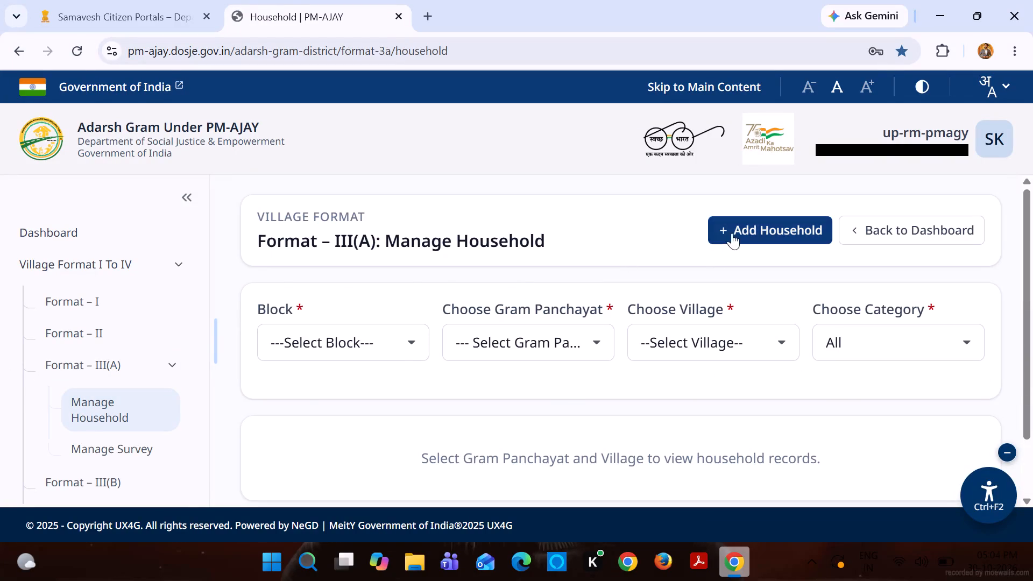
{"action": "left_click", "coordinate": [732, 233]}
{"action": "left_click", "coordinate": [824, 192]}
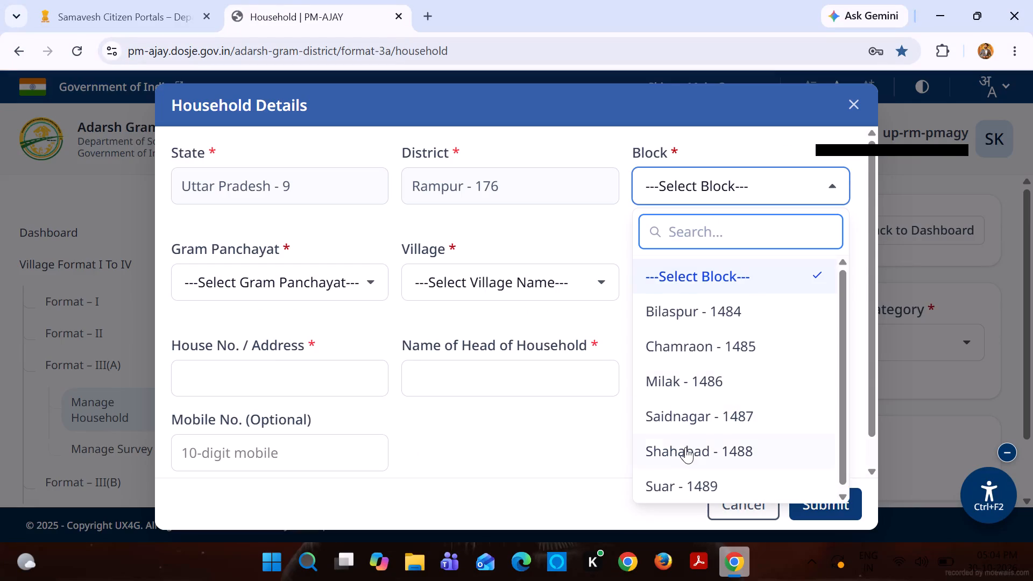
{"action": "left_click", "coordinate": [685, 447]}
{"action": "left_click", "coordinate": [256, 284]}
{"action": "left_click_drag", "start_coordinate": [223, 444], "coordinate": [270, 379]}
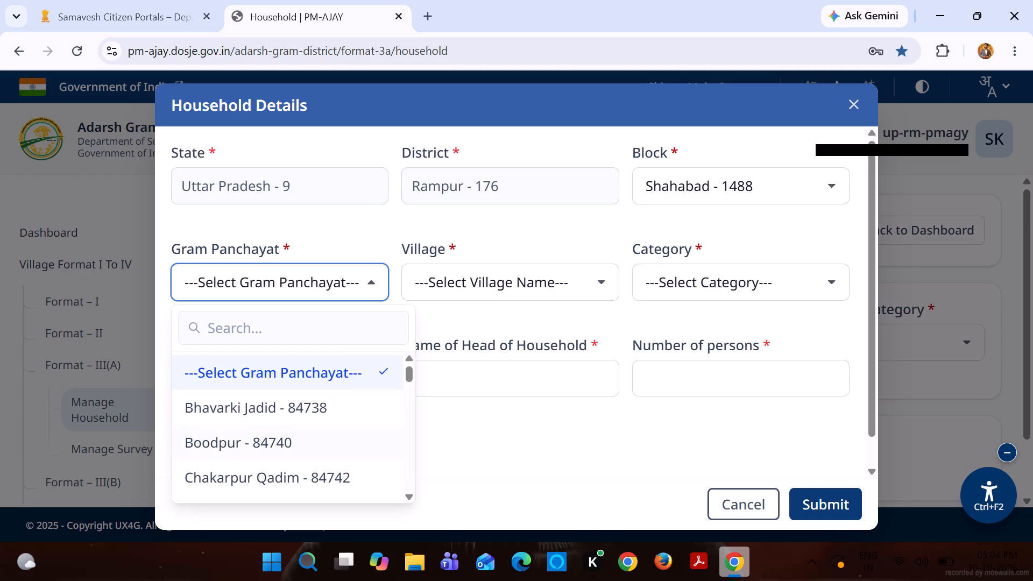
{"action": "left_click", "coordinate": [261, 440]}
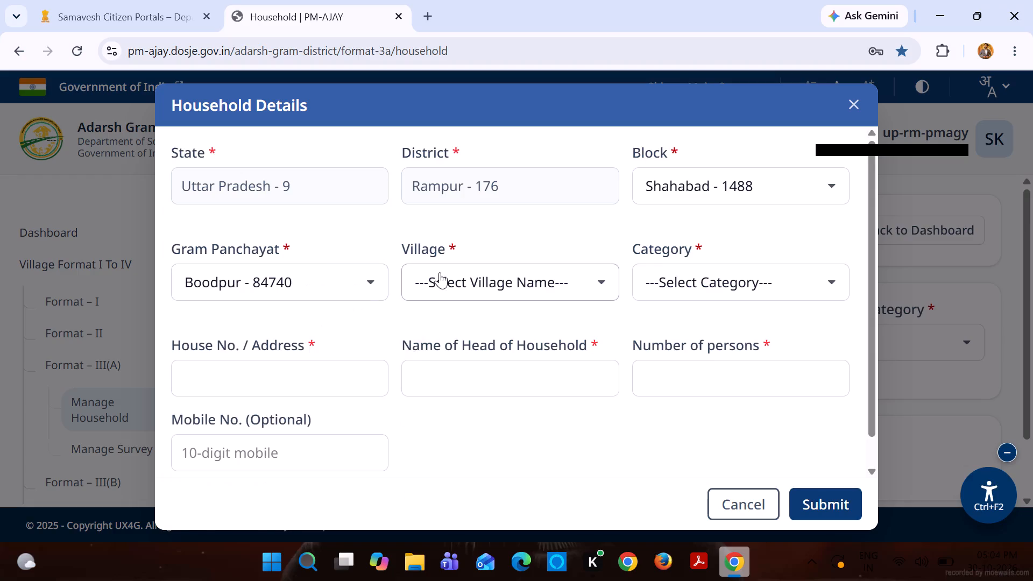
{"action": "left_click", "coordinate": [440, 272]}
{"action": "left_click", "coordinate": [456, 370]}
{"action": "left_click", "coordinate": [767, 289]}
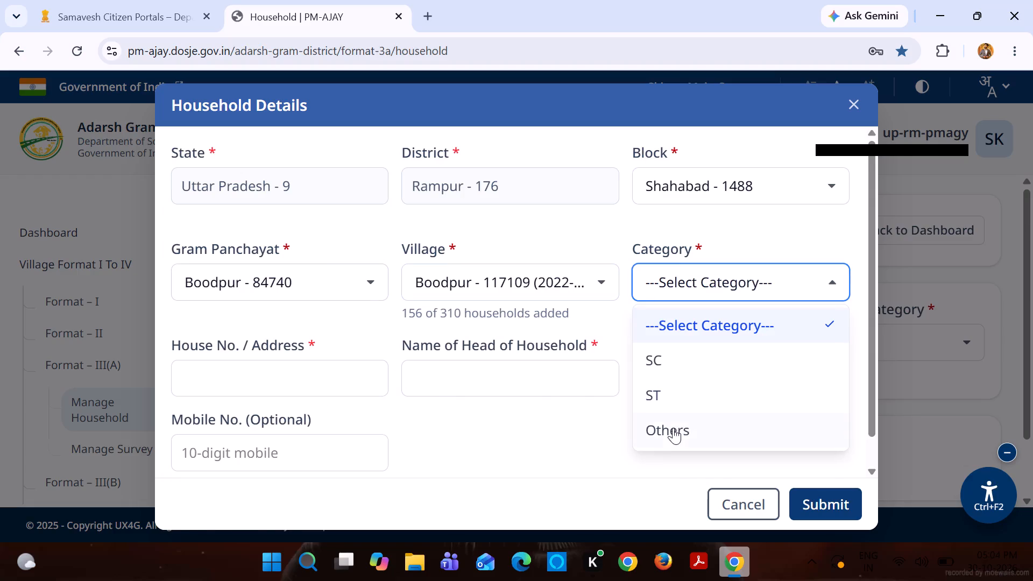
{"action": "left_click", "coordinate": [673, 428]}
Enter house number 157, the name of the head of household and 4 persons, and submit the household.
{"action": "left_click", "coordinate": [215, 380]}
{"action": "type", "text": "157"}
{"action": "left_click", "coordinate": [441, 390]}
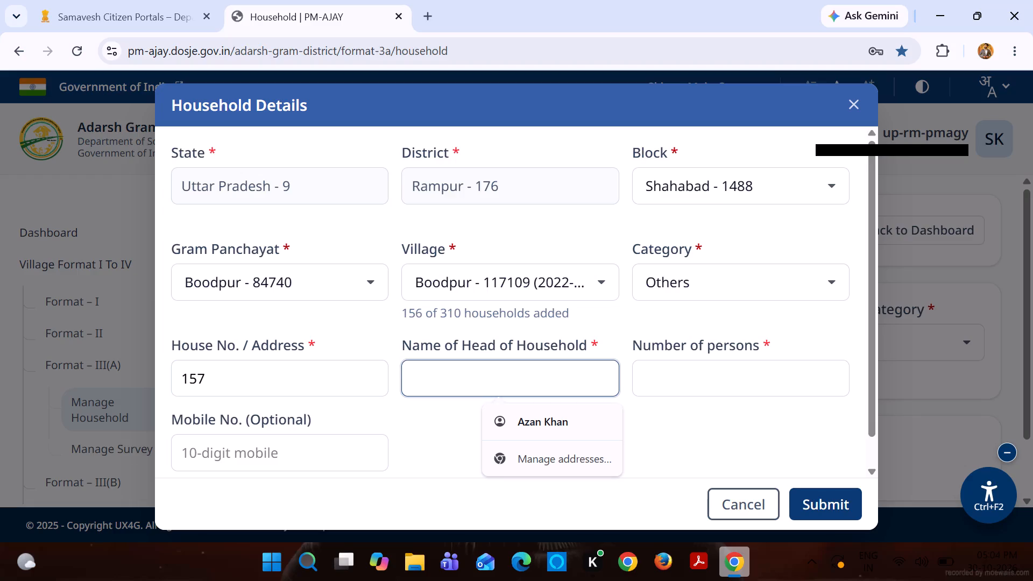
{"action": "right_click_drag", "start_coordinate": [432, 415], "coordinate": [203, 580]}
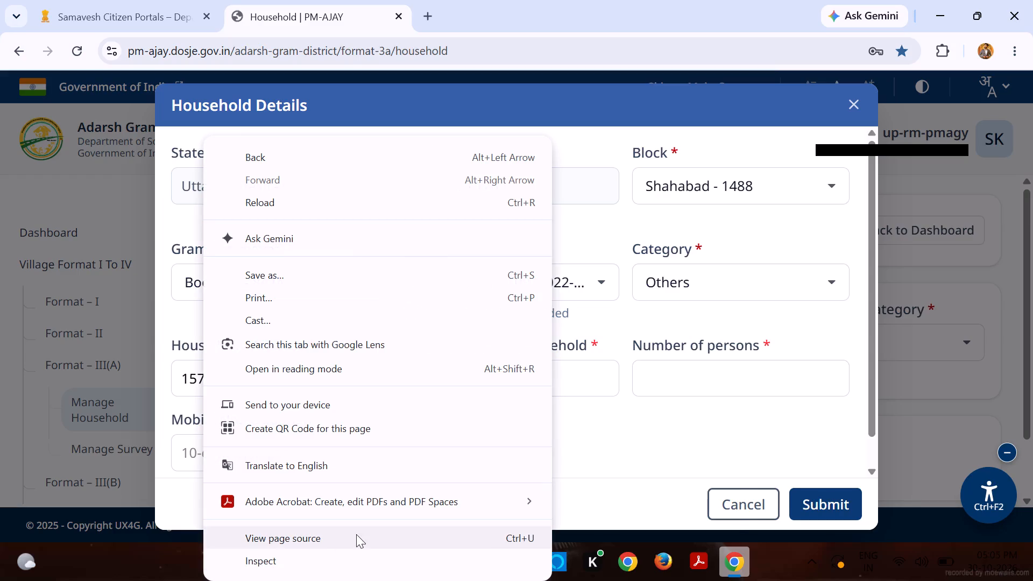
{"action": "left_click", "coordinate": [606, 437]}
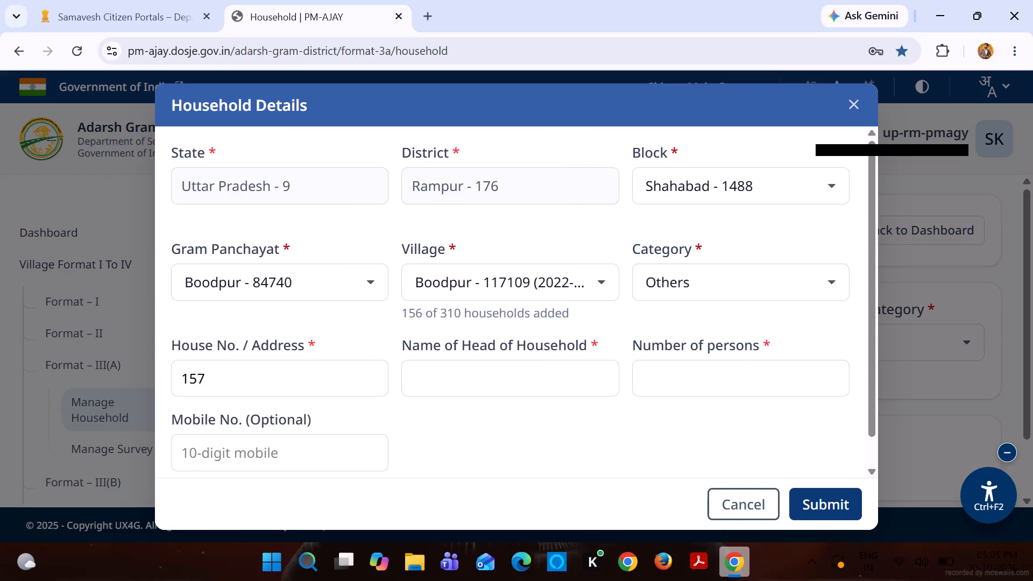
{"action": "left_click", "coordinate": [523, 386]}
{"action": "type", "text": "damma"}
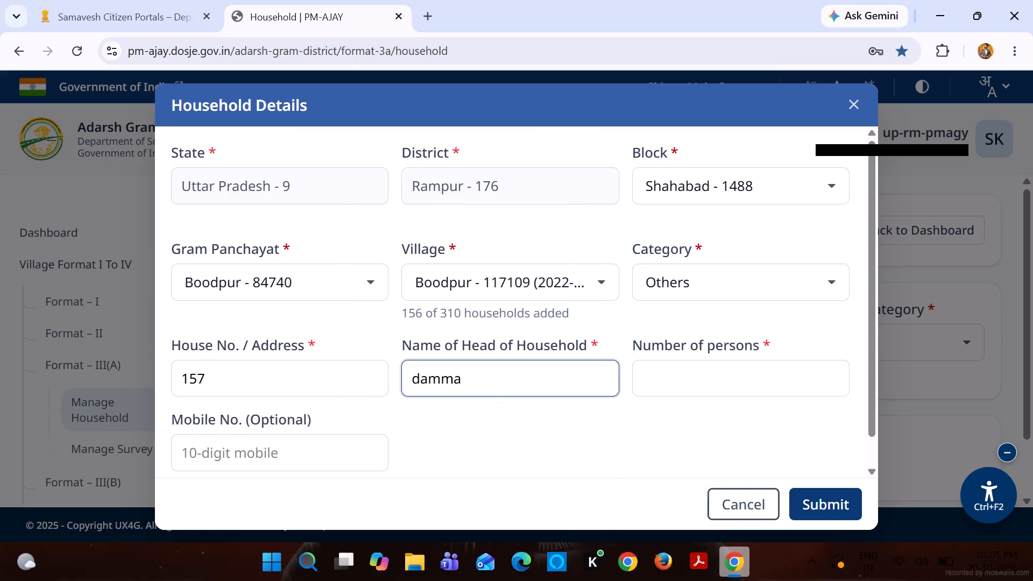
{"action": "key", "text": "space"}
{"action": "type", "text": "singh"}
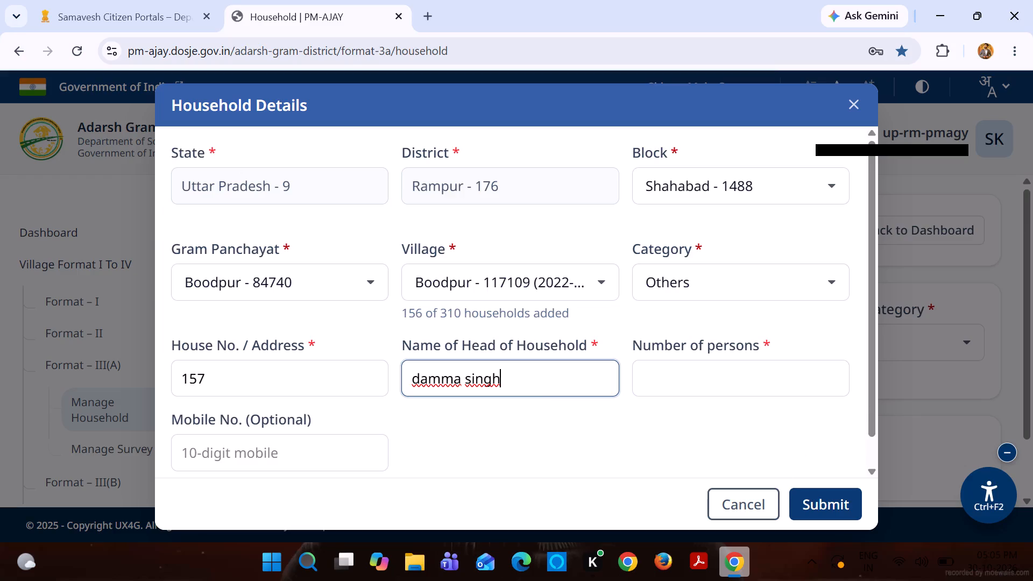
{"action": "left_click", "coordinate": [769, 382]}
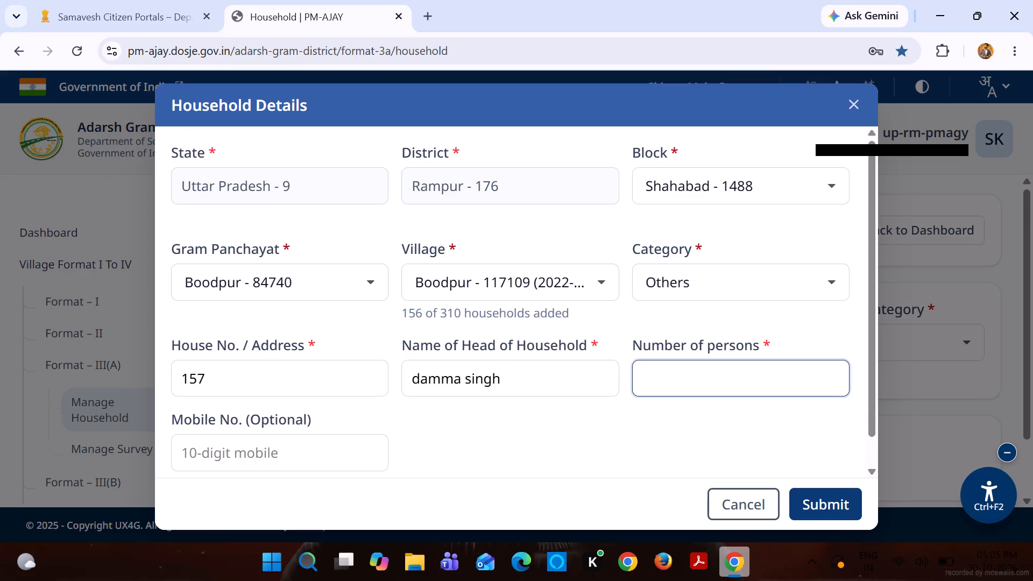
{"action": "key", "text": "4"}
{"action": "left_click", "coordinate": [835, 506]}
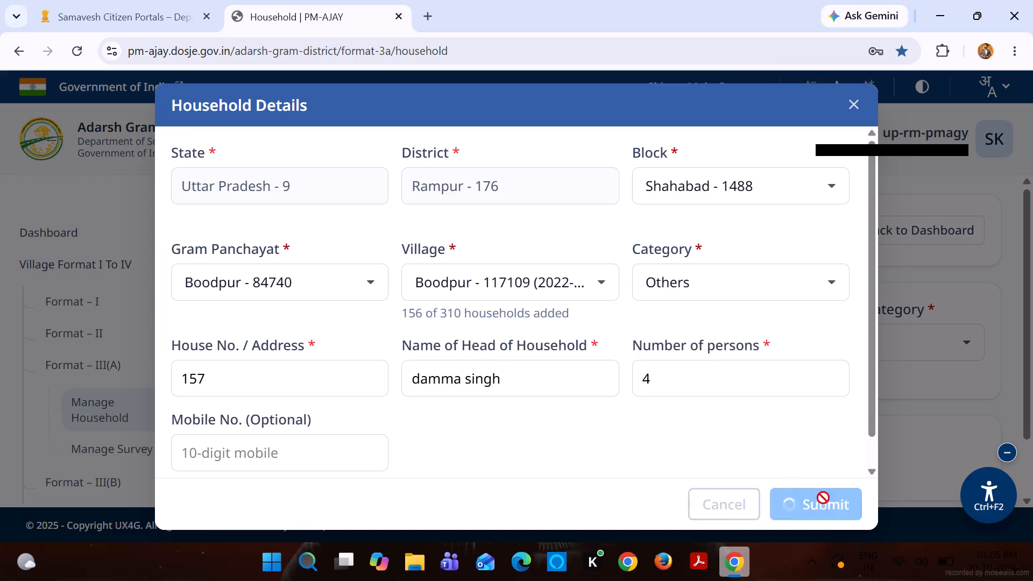
Select domain 1, answer its household questions with No for open defecation in 1.5, and submit the domain.
{"action": "scroll", "coordinate": [767, 353], "scroll_direction": "down", "scroll_amount": 10}
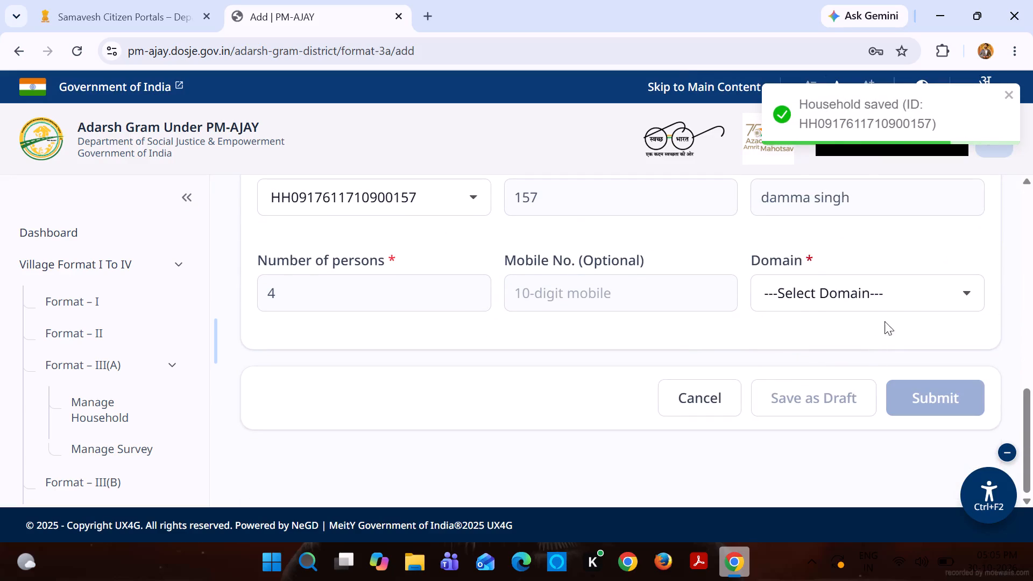
{"action": "left_click", "coordinate": [892, 303]}
{"action": "left_click", "coordinate": [902, 158]}
{"action": "scroll", "coordinate": [905, 286], "scroll_direction": "down", "scroll_amount": 3}
{"action": "left_click", "coordinate": [937, 289]}
{"action": "left_click", "coordinate": [881, 345]}
{"action": "scroll", "coordinate": [885, 345], "scroll_direction": "down", "scroll_amount": 3}
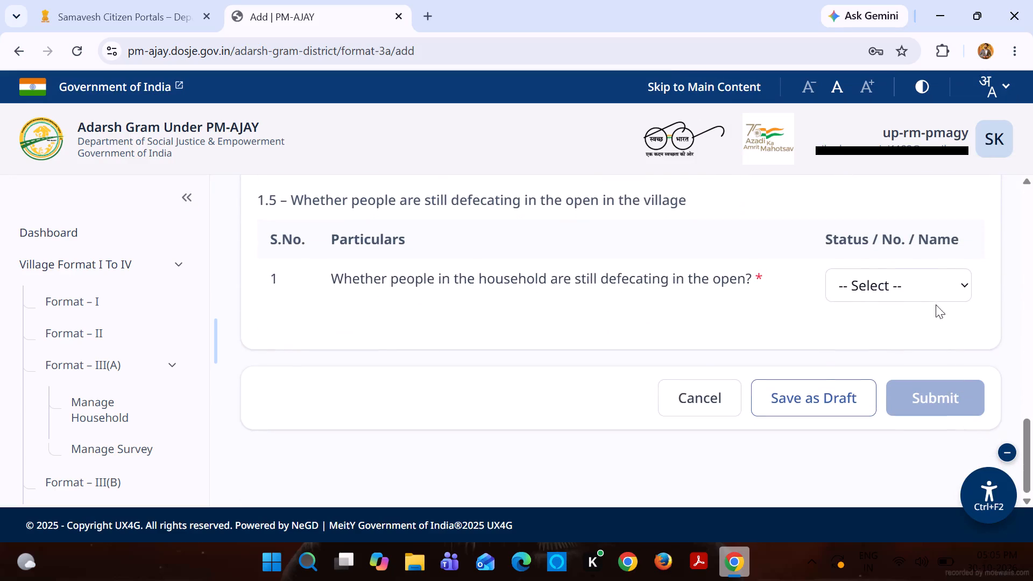
{"action": "left_click", "coordinate": [947, 282]}
{"action": "left_click", "coordinate": [891, 365]}
{"action": "left_click", "coordinate": [938, 406]}
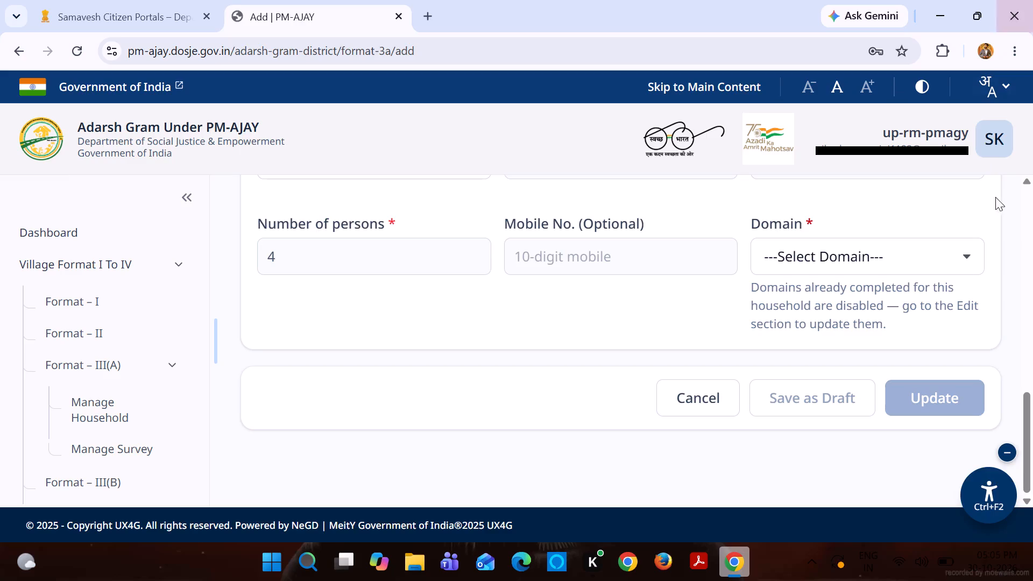
Select domain 2 – Education and enter 2 children aged 6-10 and 2 attending primary school in 2.1.
{"action": "left_click", "coordinate": [967, 253]}
{"action": "left_click", "coordinate": [754, 422]}
{"action": "scroll", "coordinate": [755, 421], "scroll_direction": "down", "scroll_amount": 1}
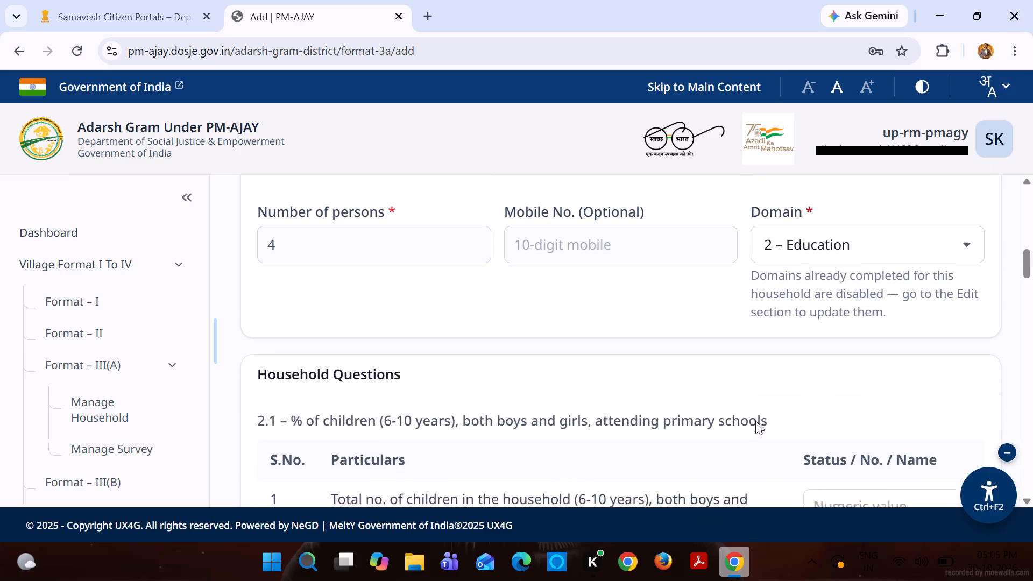
{"action": "scroll", "coordinate": [755, 421], "scroll_direction": "down", "scroll_amount": 1}
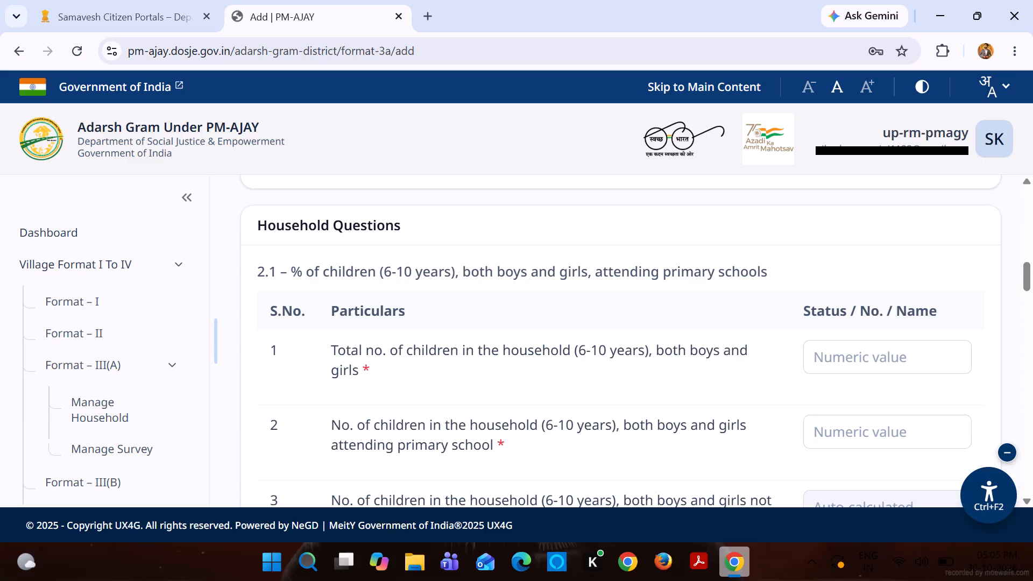
{"action": "left_click", "coordinate": [908, 348]}
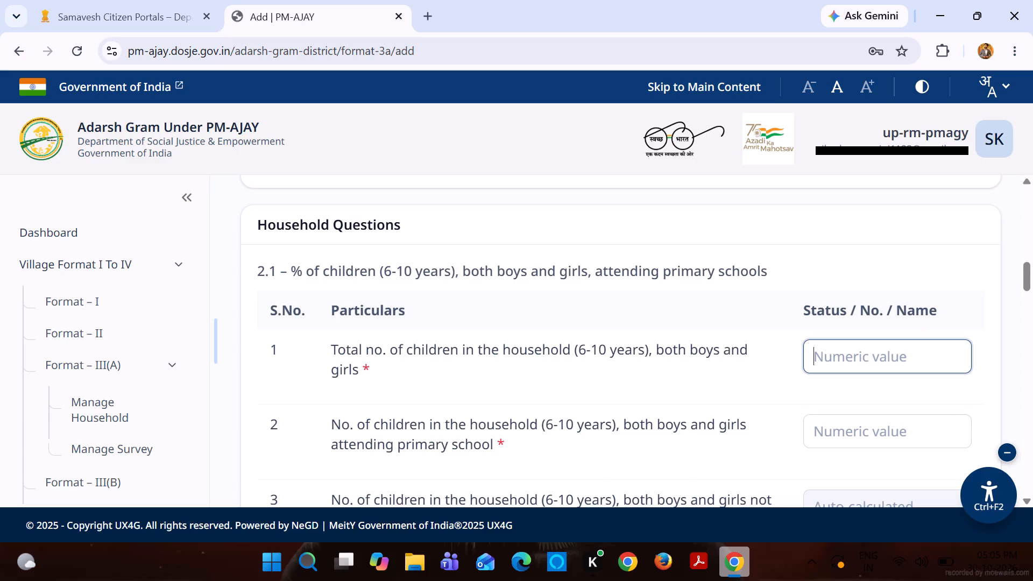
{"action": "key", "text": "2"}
{"action": "left_click", "coordinate": [862, 420]}
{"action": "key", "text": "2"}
{"action": "scroll", "coordinate": [862, 420], "scroll_direction": "down", "scroll_amount": 3}
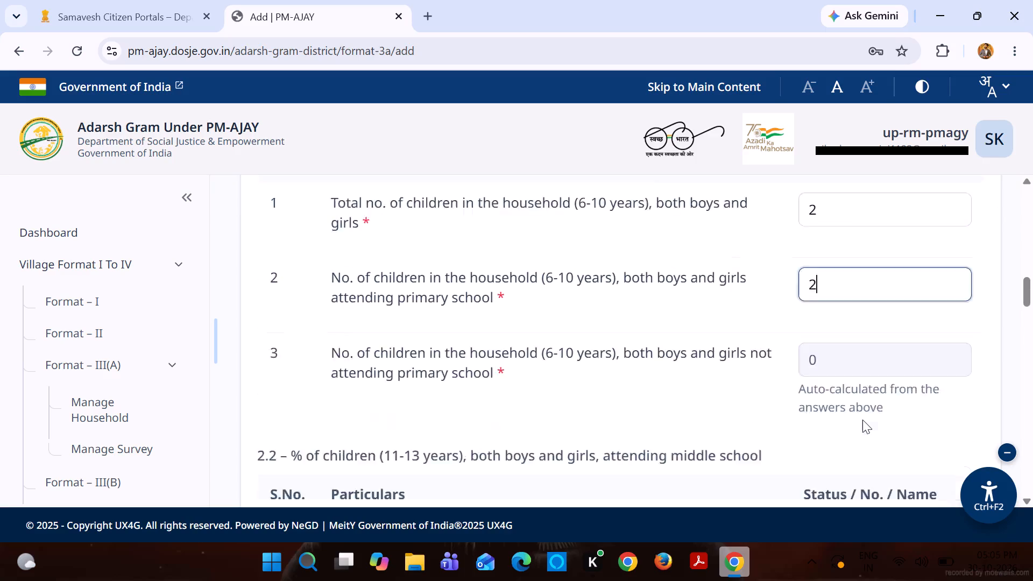
Enter 0 children aged 11-13 years in 2.2 and 0 children aged 14-15 years in 2.3.
{"action": "left_click_drag", "start_coordinate": [860, 425], "coordinate": [859, 430]}
{"action": "left_click", "coordinate": [836, 464]}
{"action": "left_click", "coordinate": [848, 443]}
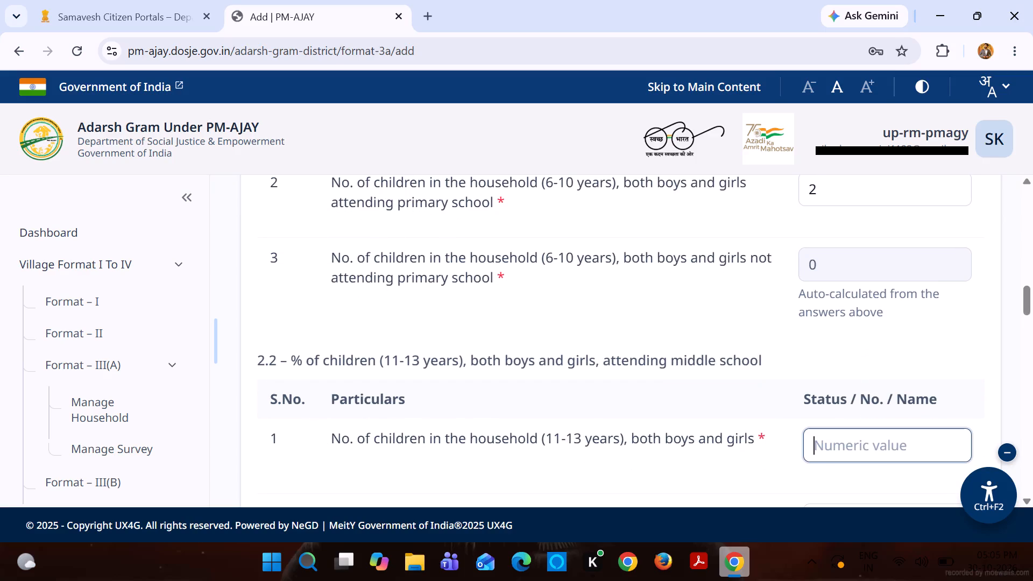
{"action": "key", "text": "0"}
{"action": "scroll", "coordinate": [851, 434], "scroll_direction": "down", "scroll_amount": 3}
{"action": "left_click", "coordinate": [902, 356]}
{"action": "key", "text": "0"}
Enter 0 children aged 16-17 years in 2.4 and 0 aged 18-23 years in 2.5, and submit domain 2.
{"action": "scroll", "coordinate": [900, 359], "scroll_direction": "down", "scroll_amount": 2}
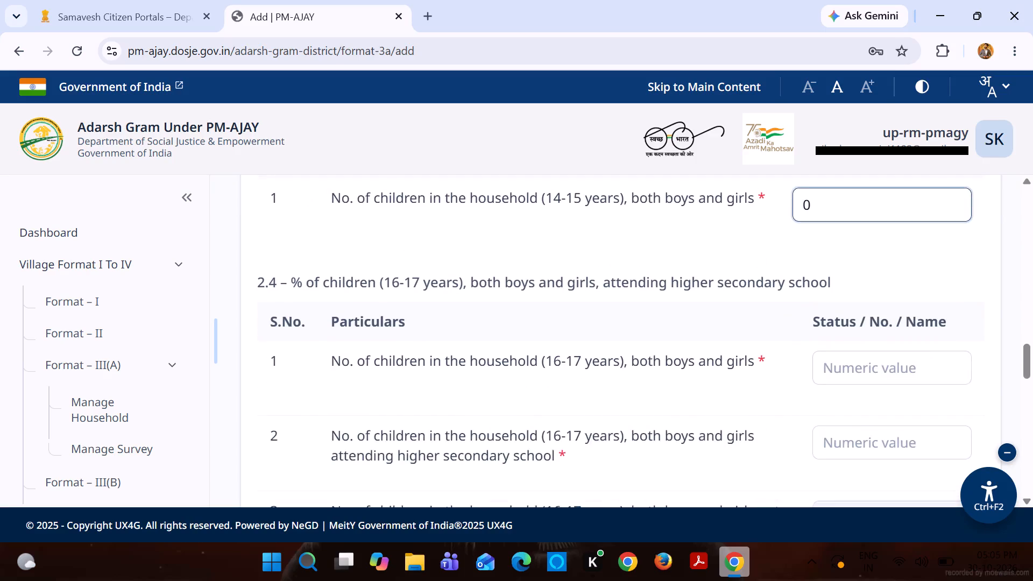
{"action": "left_click", "coordinate": [891, 366]}
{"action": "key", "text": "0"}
{"action": "middle_click", "coordinate": [891, 367]}
{"action": "scroll", "coordinate": [891, 367], "scroll_direction": "down", "scroll_amount": 2}
{"action": "left_click", "coordinate": [858, 436]}
{"action": "left_click", "coordinate": [867, 389]}
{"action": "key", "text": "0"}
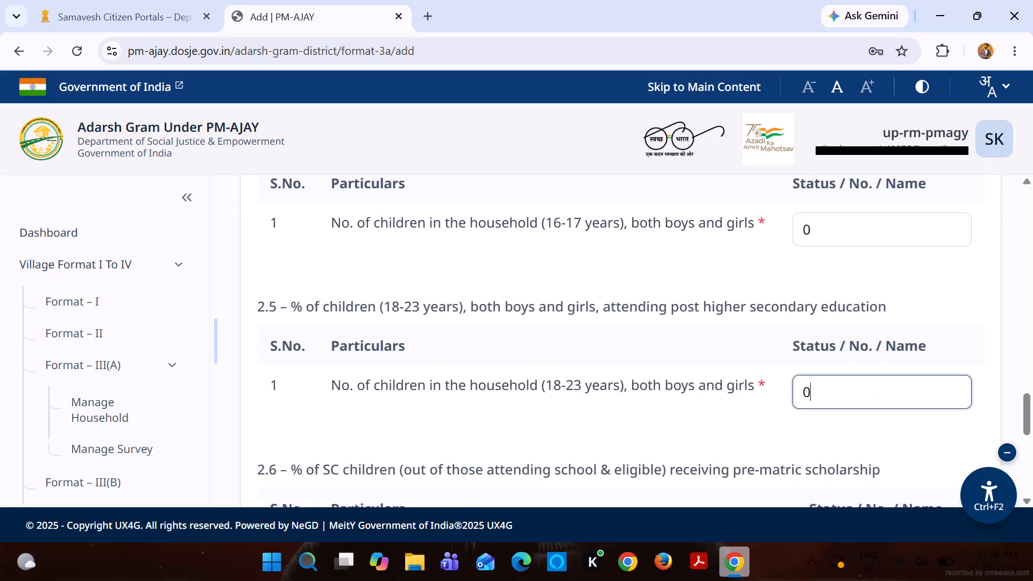
{"action": "scroll", "coordinate": [867, 389], "scroll_direction": "down", "scroll_amount": 2}
{"action": "left_click", "coordinate": [867, 389]}
{"action": "scroll", "coordinate": [867, 393], "scroll_direction": "down", "scroll_amount": 4}
{"action": "left_click_drag", "start_coordinate": [944, 393], "coordinate": [942, 402]}
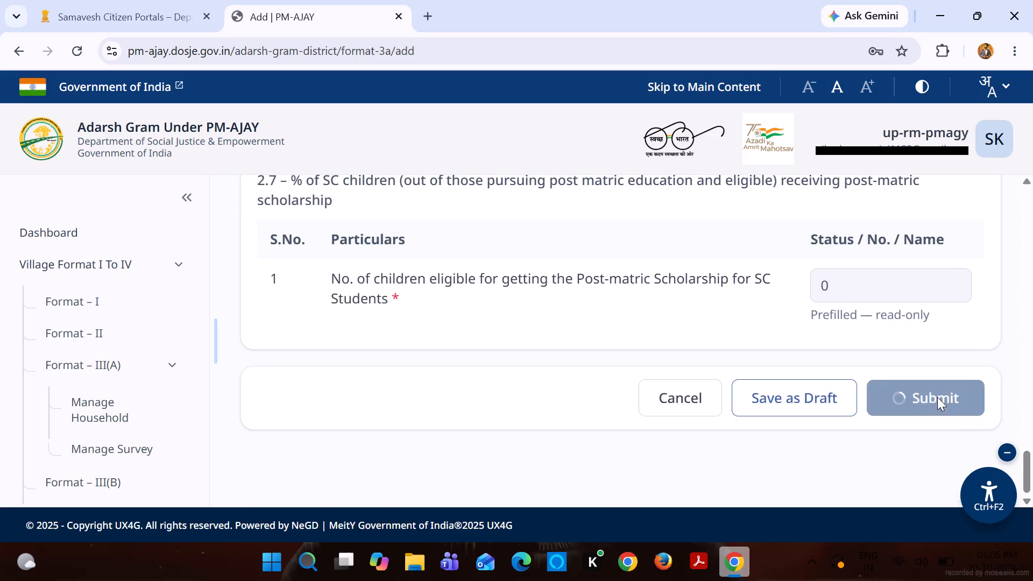
Select domain 3 – Health and Nutrition and answer Yes to the household being covered under a Health Protection Scheme in 3.1.
{"action": "left_click", "coordinate": [919, 259]}
{"action": "left_click", "coordinate": [826, 437]}
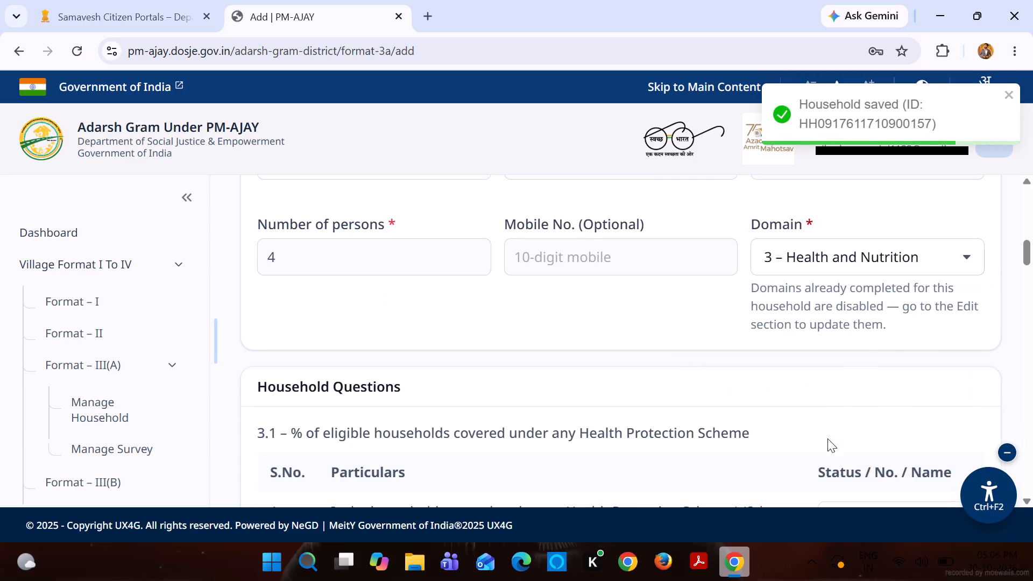
{"action": "scroll", "coordinate": [861, 354], "scroll_direction": "down", "scroll_amount": 4}
{"action": "left_click", "coordinate": [937, 172]}
{"action": "left_click", "coordinate": [931, 192]}
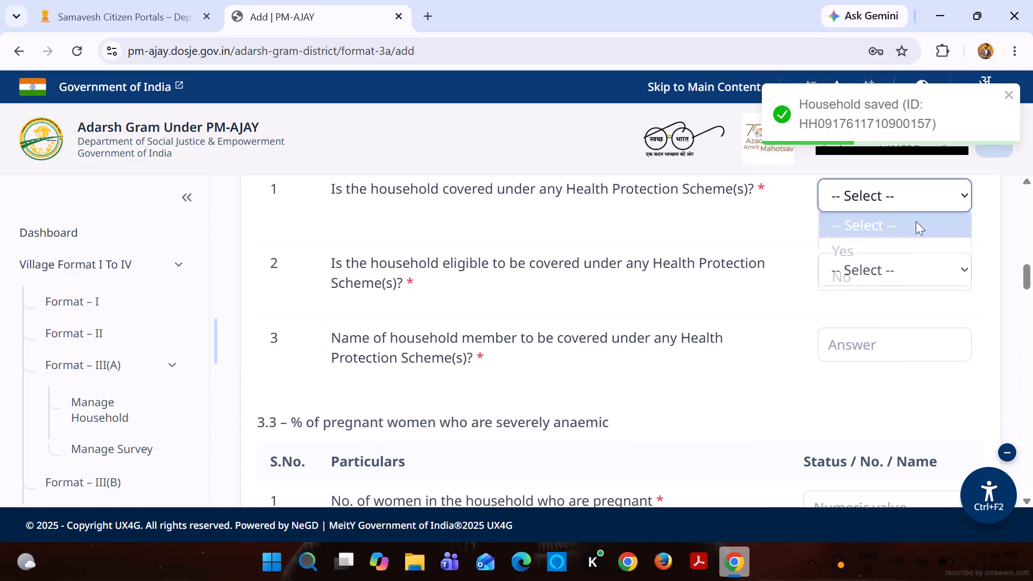
{"action": "left_click", "coordinate": [889, 251]}
Enter 0 for each count from pregnant women in 3.3 through children aged 0-5 years in 3.7.
{"action": "left_click", "coordinate": [849, 348]}
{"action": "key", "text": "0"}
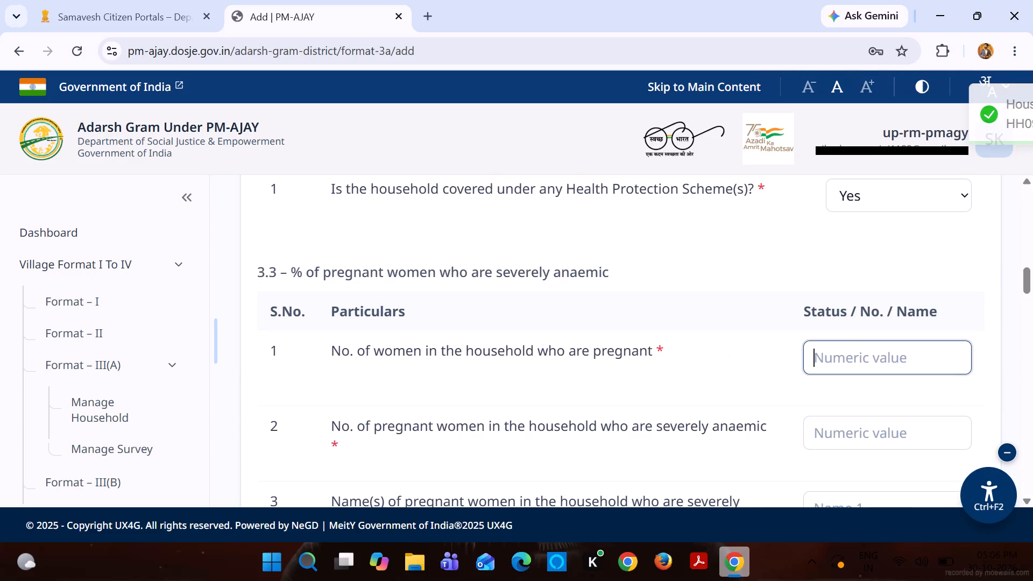
{"action": "scroll", "coordinate": [853, 337], "scroll_direction": "down", "scroll_amount": 2}
{"action": "left_click", "coordinate": [847, 343]}
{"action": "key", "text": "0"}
{"action": "scroll", "coordinate": [847, 340], "scroll_direction": "down", "scroll_amount": 2}
{"action": "left_click", "coordinate": [831, 349]}
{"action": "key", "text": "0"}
{"action": "scroll", "coordinate": [833, 342], "scroll_direction": "down", "scroll_amount": 2}
{"action": "left_click", "coordinate": [846, 341]}
{"action": "left_click", "coordinate": [832, 353]}
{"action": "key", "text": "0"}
{"action": "scroll", "coordinate": [836, 345], "scroll_direction": "down", "scroll_amount": 2}
{"action": "left_click", "coordinate": [828, 372]}
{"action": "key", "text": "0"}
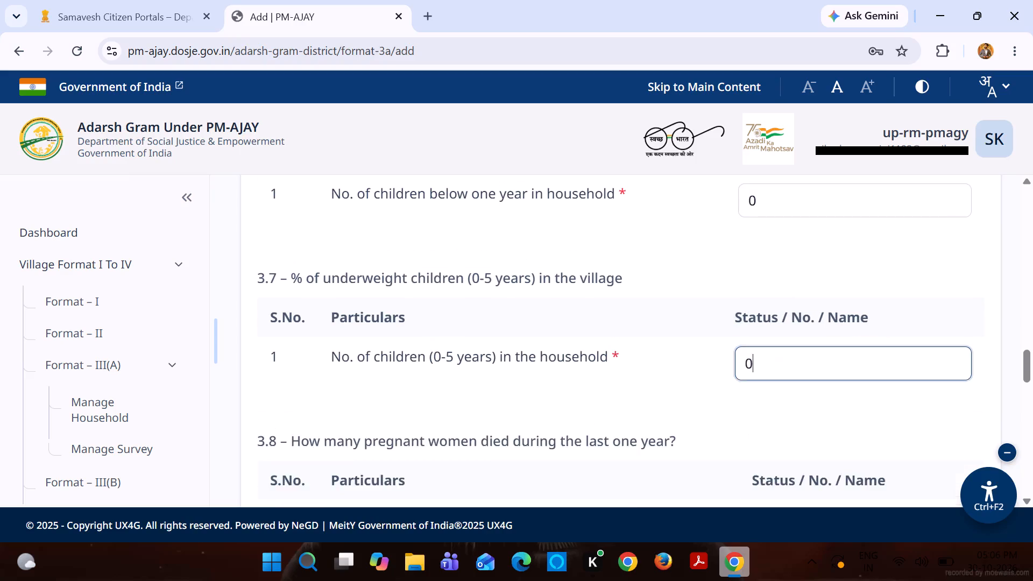
Enter 0 in 3.8, 0 children under 1 year in 3.9 and 0 members with communicable diseases in 3.10, and submit domain 3.
{"action": "scroll", "coordinate": [828, 361], "scroll_direction": "down", "scroll_amount": 3}
{"action": "left_click", "coordinate": [859, 283]}
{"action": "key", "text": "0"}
{"action": "scroll", "coordinate": [851, 289], "scroll_direction": "down", "scroll_amount": 2}
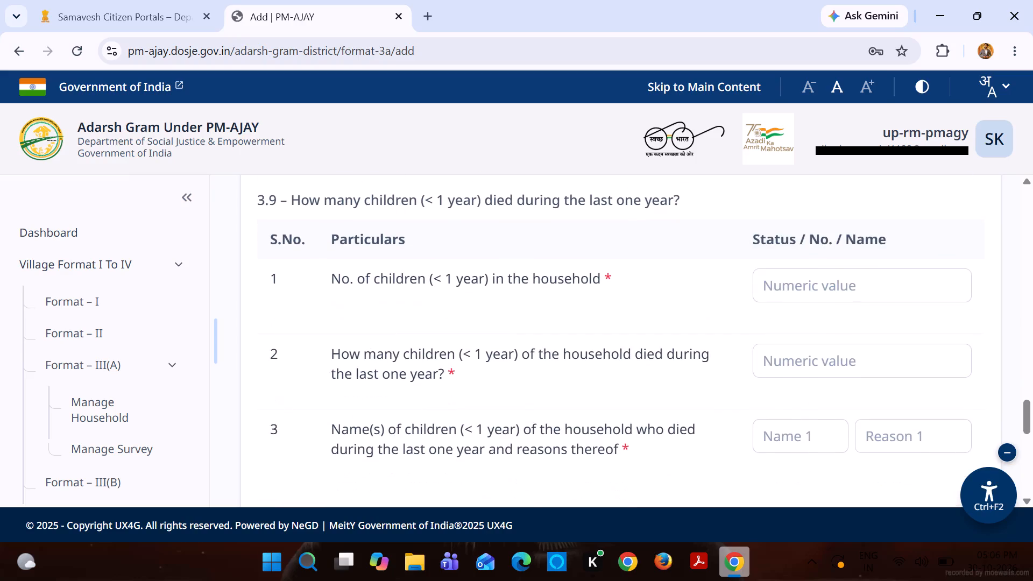
{"action": "left_click", "coordinate": [848, 269]}
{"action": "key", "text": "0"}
{"action": "left_click", "coordinate": [856, 448]}
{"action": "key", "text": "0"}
{"action": "scroll", "coordinate": [877, 425], "scroll_direction": "down", "scroll_amount": 2}
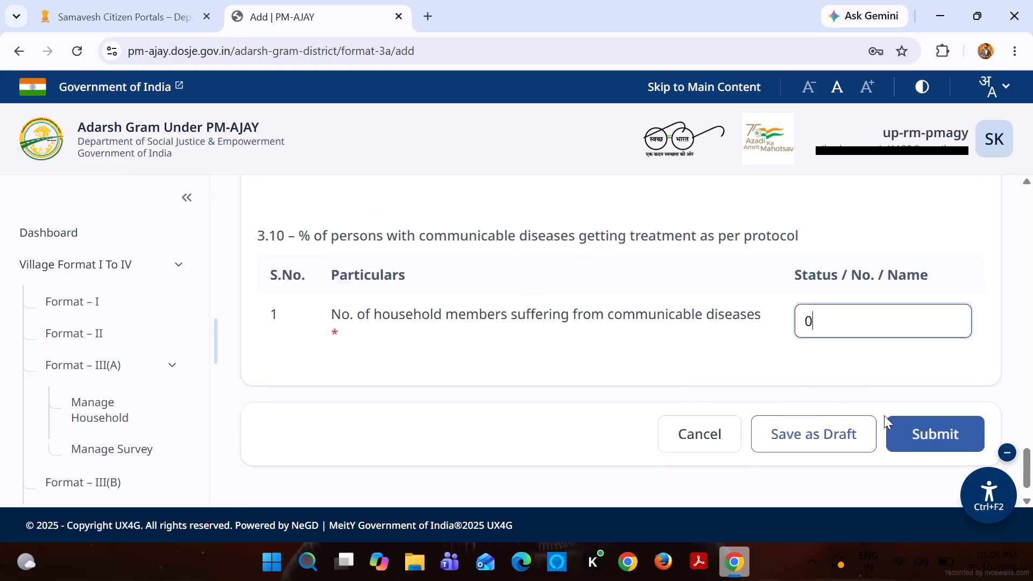
{"action": "left_click", "coordinate": [915, 397]}
Select domain 4, enter 0 persons eligible for Widow Pension in 4.1, Old Age Pension in 4.2 and Disability Pension in 4.3, and submit it.
{"action": "left_click", "coordinate": [900, 272]}
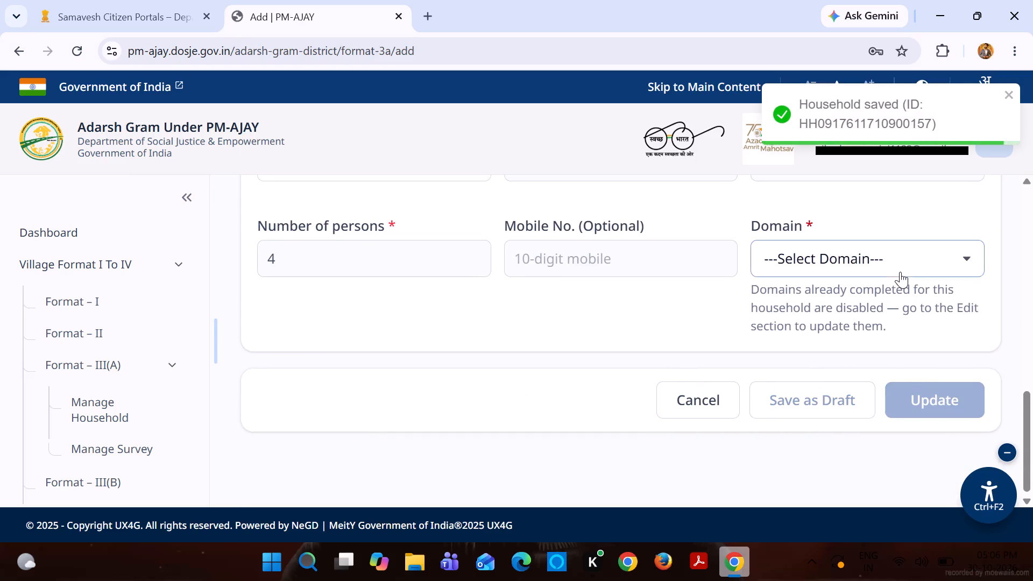
{"action": "left_click", "coordinate": [785, 486]}
{"action": "scroll", "coordinate": [816, 411], "scroll_direction": "down", "scroll_amount": 3}
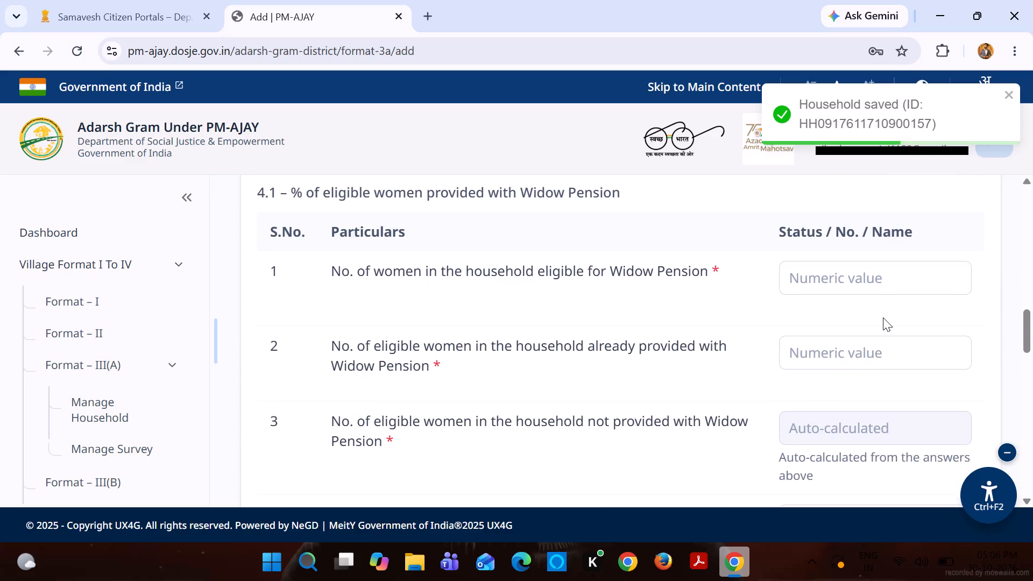
{"action": "left_click", "coordinate": [878, 276]}
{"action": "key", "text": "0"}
{"action": "left_click", "coordinate": [821, 451]}
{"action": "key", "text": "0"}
{"action": "scroll", "coordinate": [826, 417], "scroll_direction": "down", "scroll_amount": 2}
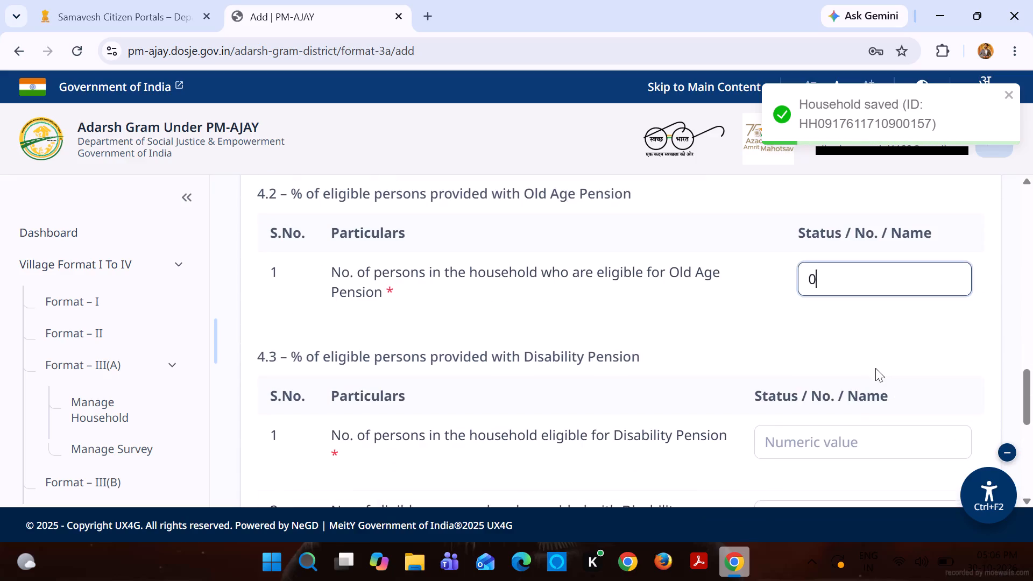
{"action": "left_click", "coordinate": [815, 443]}
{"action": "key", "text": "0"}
{"action": "scroll", "coordinate": [831, 405], "scroll_direction": "down", "scroll_amount": 2}
{"action": "left_click", "coordinate": [922, 393]}
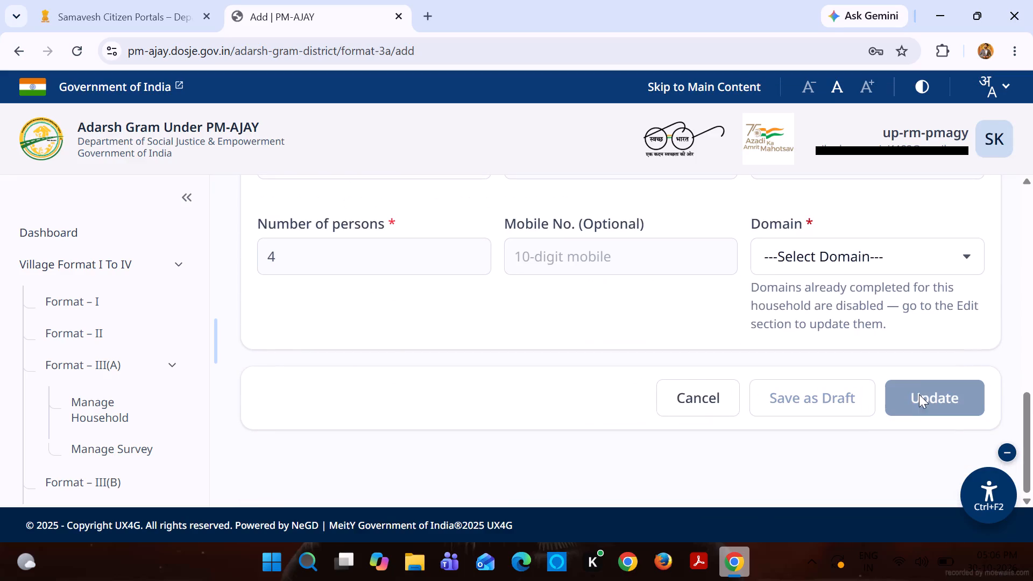
Select domain 5 – Rural Roads and Housing, answer No to living in a Kachcha/unsafe house in 5.3, and submit it.
{"action": "left_click", "coordinate": [935, 267]}
{"action": "scroll", "coordinate": [824, 456], "scroll_direction": "down", "scroll_amount": 2}
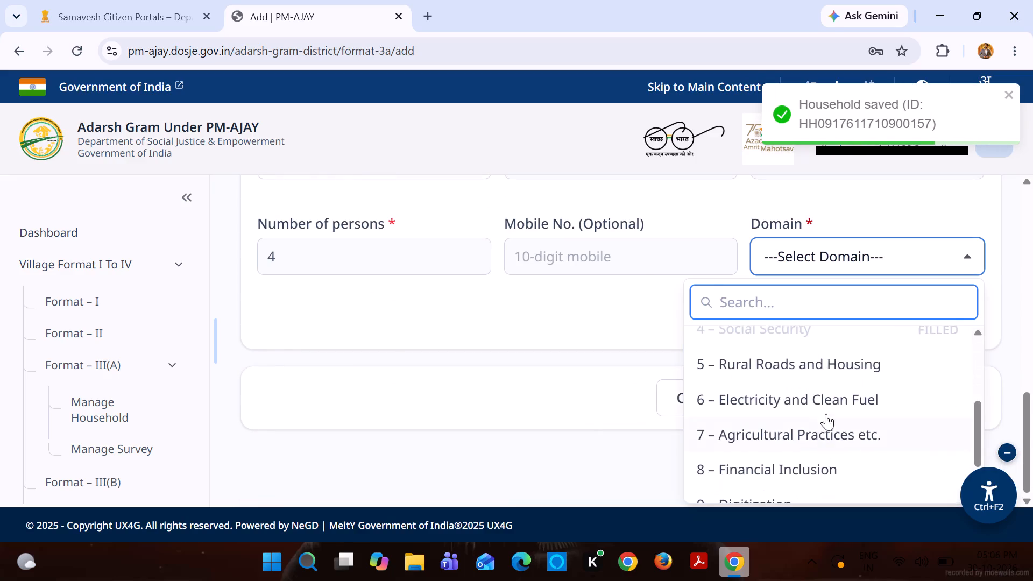
{"action": "left_click", "coordinate": [829, 363]}
{"action": "scroll", "coordinate": [836, 377], "scroll_direction": "down", "scroll_amount": 2}
{"action": "left_click", "coordinate": [940, 372]}
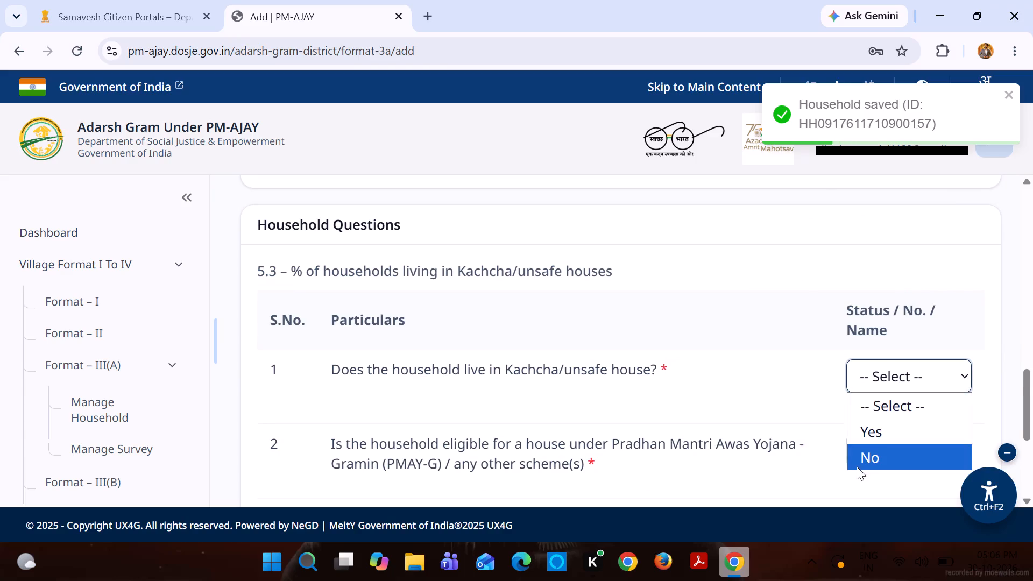
{"action": "left_click", "coordinate": [857, 466]}
{"action": "scroll", "coordinate": [871, 440], "scroll_direction": "down", "scroll_amount": 3}
{"action": "left_click", "coordinate": [939, 403]}
Select domain 6 – Electricity and Clean Fuel and answer Yes to electricity connection in 6.2 and 6.3 and to using at least one LED bulb.
{"action": "left_click", "coordinate": [894, 259]}
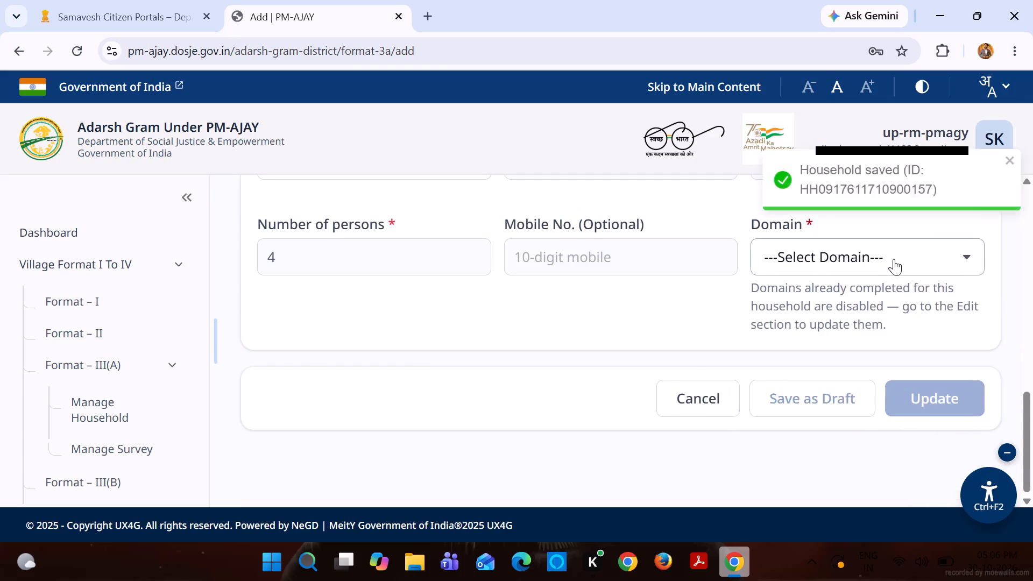
{"action": "scroll", "coordinate": [818, 438], "scroll_direction": "down", "scroll_amount": 1}
{"action": "left_click", "coordinate": [777, 479]}
{"action": "scroll", "coordinate": [798, 447], "scroll_direction": "down", "scroll_amount": 3}
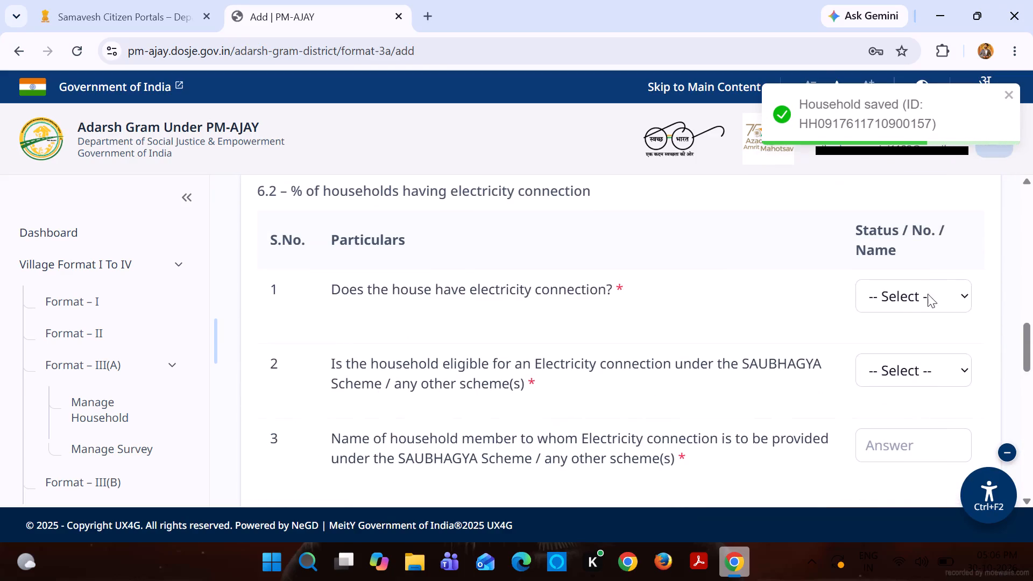
{"action": "left_click", "coordinate": [950, 299]}
{"action": "left_click", "coordinate": [888, 359]}
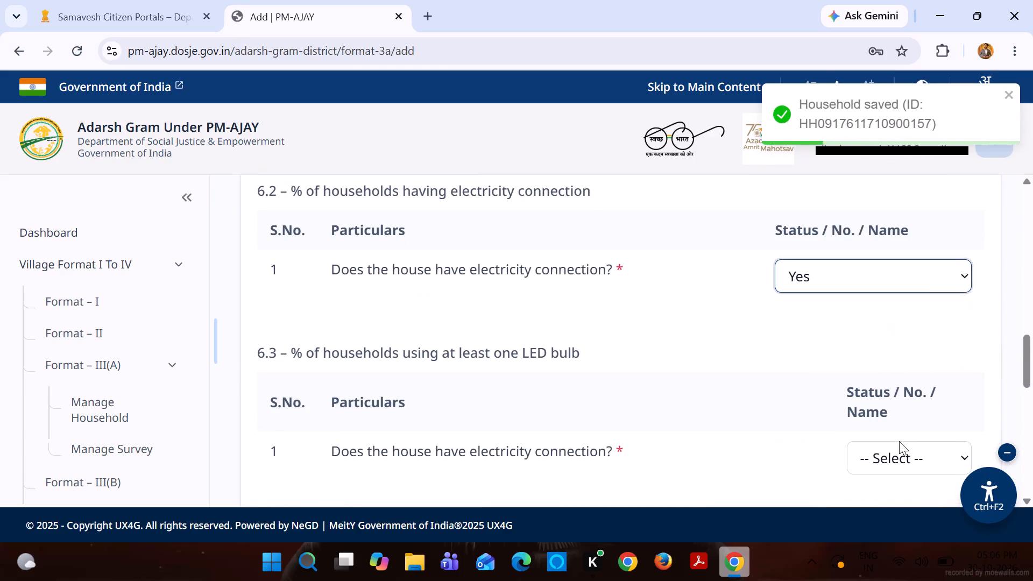
{"action": "left_click", "coordinate": [903, 454]}
{"action": "left_click", "coordinate": [896, 406]}
{"action": "scroll", "coordinate": [899, 404], "scroll_direction": "down", "scroll_amount": 3}
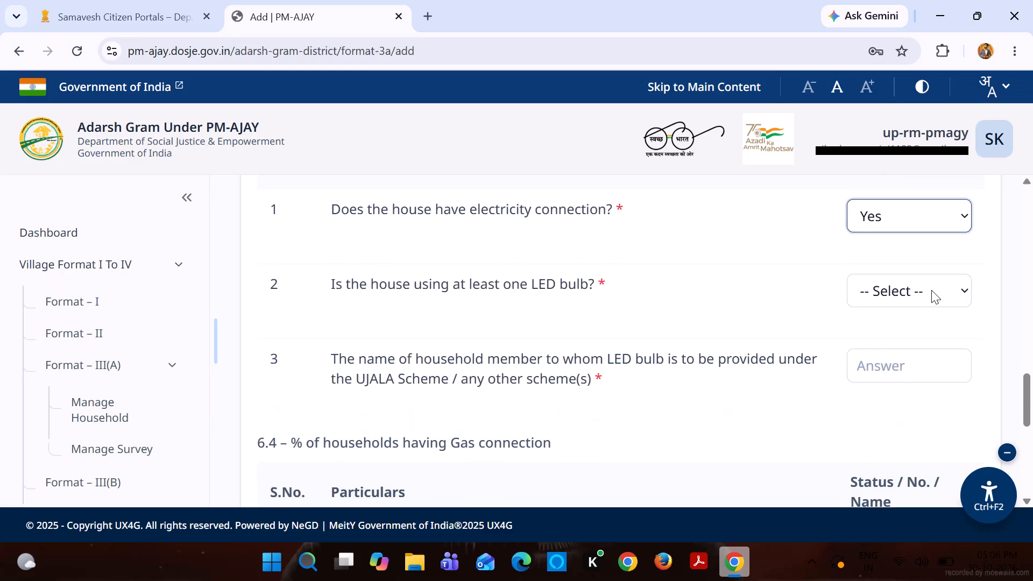
{"action": "left_click", "coordinate": [931, 290]}
{"action": "left_click", "coordinate": [907, 342]}
Answer Yes to the house using clean fuel in 6.4 and submit domain 6.
{"action": "scroll", "coordinate": [911, 337], "scroll_direction": "down", "scroll_amount": 1}
{"action": "left_click", "coordinate": [923, 372]}
{"action": "left_click", "coordinate": [871, 429]}
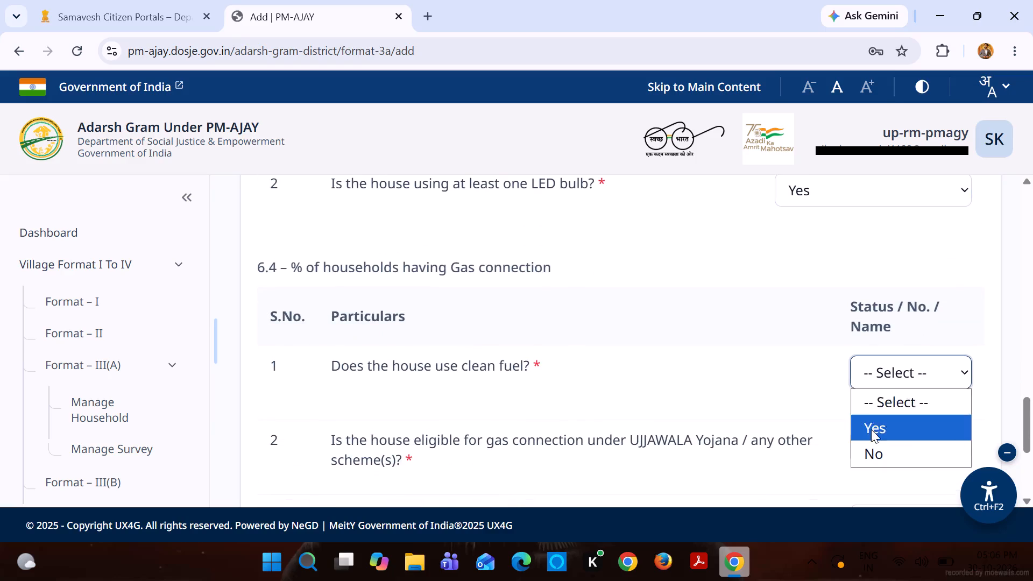
{"action": "scroll", "coordinate": [873, 409], "scroll_direction": "down", "scroll_amount": 2}
{"action": "left_click", "coordinate": [919, 400]}
Select domain 7 – Agricultural Practices etc., answer No to the household being involved in farming in 7.1, and submit it.
{"action": "left_click", "coordinate": [929, 265]}
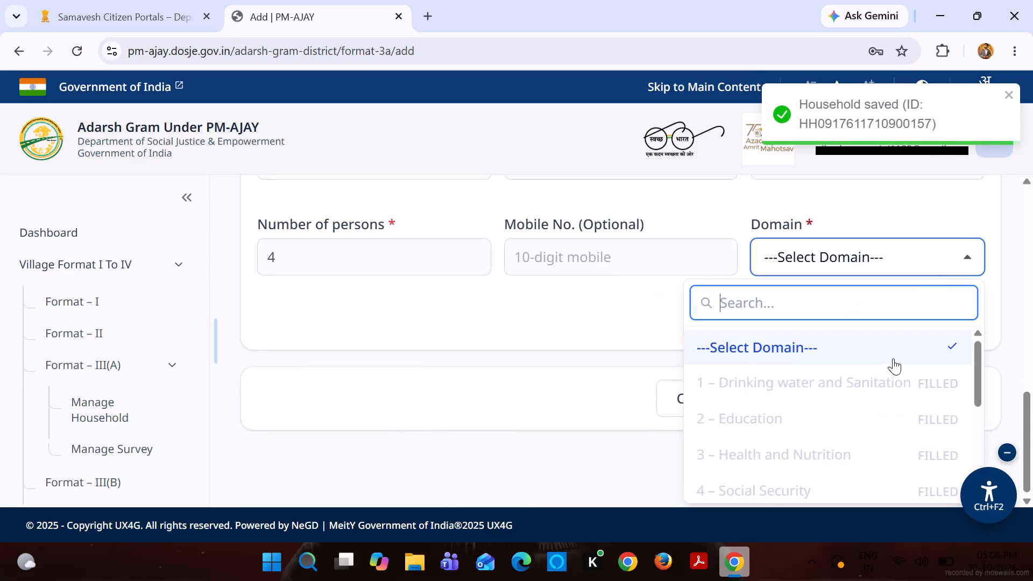
{"action": "scroll", "coordinate": [897, 360], "scroll_direction": "down", "scroll_amount": 2}
{"action": "left_click", "coordinate": [779, 431]}
{"action": "scroll", "coordinate": [789, 411], "scroll_direction": "down", "scroll_amount": 3}
{"action": "left_click_drag", "start_coordinate": [914, 246], "coordinate": [916, 256]}
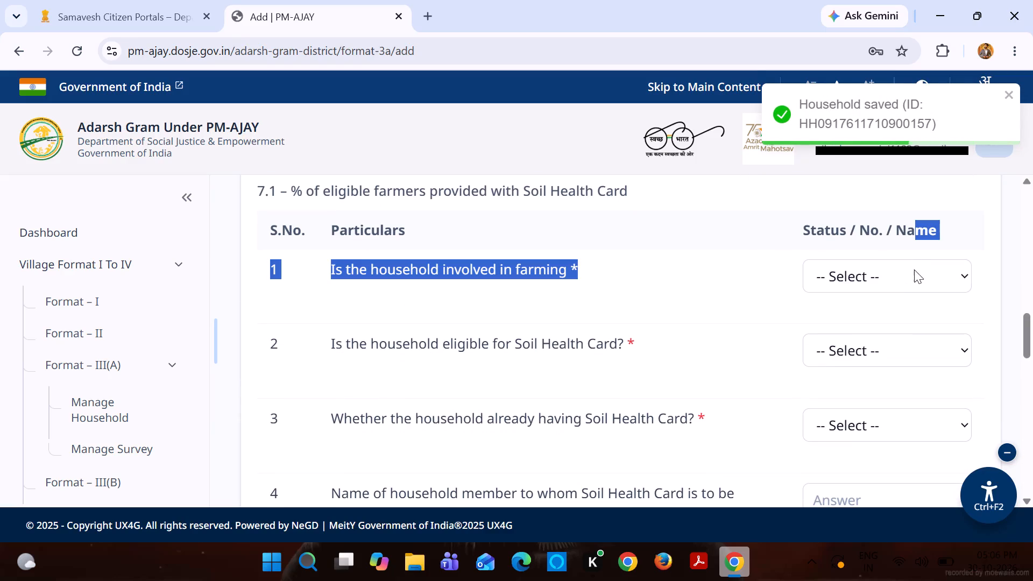
{"action": "left_click", "coordinate": [916, 273]}
{"action": "left_click", "coordinate": [865, 365]}
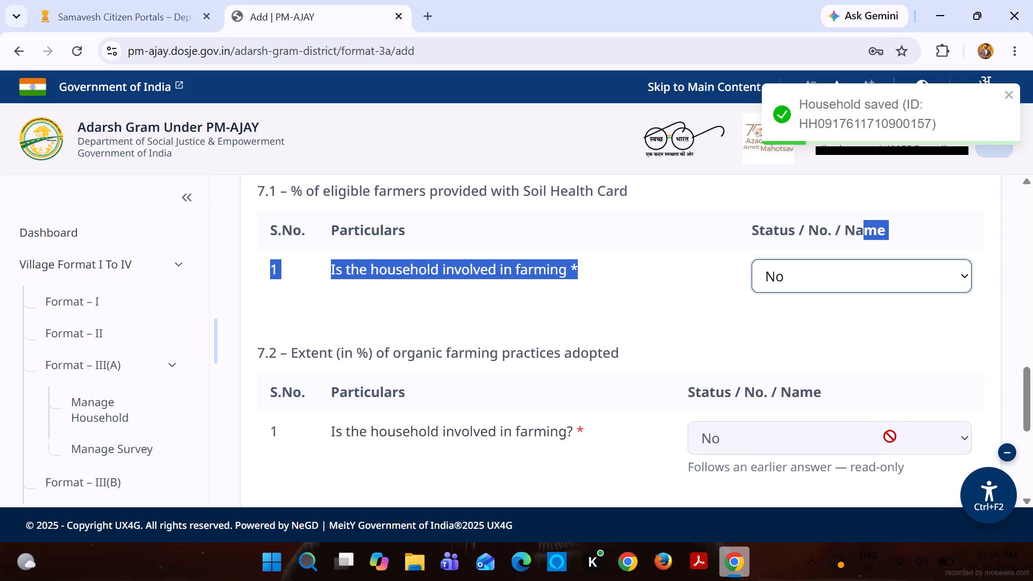
{"action": "scroll", "coordinate": [896, 427], "scroll_direction": "down", "scroll_amount": 4}
{"action": "left_click", "coordinate": [928, 408]}
Select domain 8 – Financial Inclusion and enter 4 persons above 5 years and 4 members who already have Aadhaar in 8.1.
{"action": "left_click", "coordinate": [907, 259]}
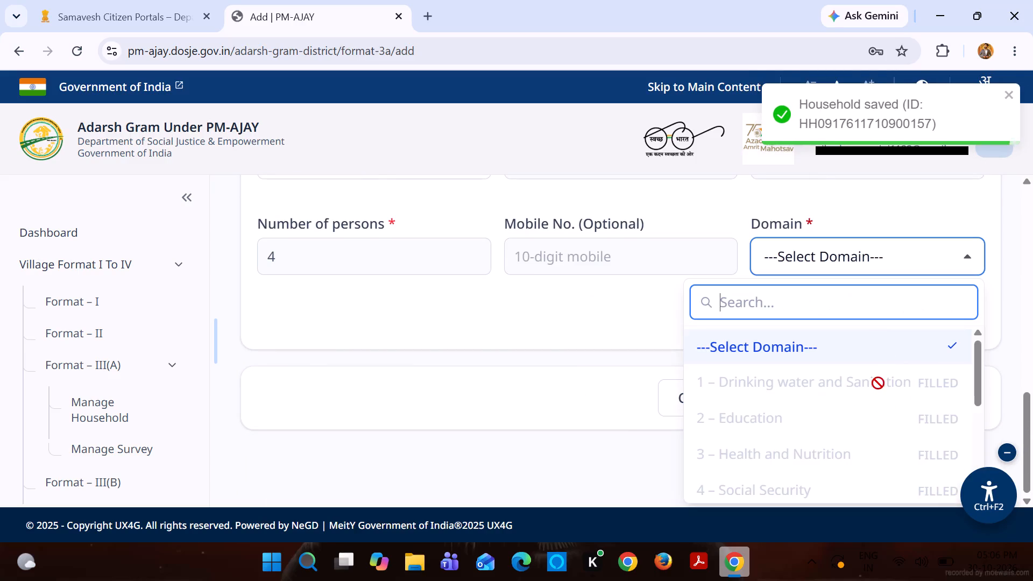
{"action": "scroll", "coordinate": [875, 421], "scroll_direction": "down", "scroll_amount": 3}
{"action": "left_click", "coordinate": [860, 415]}
{"action": "scroll", "coordinate": [860, 416], "scroll_direction": "down", "scroll_amount": 2}
{"action": "left_click", "coordinate": [887, 362]}
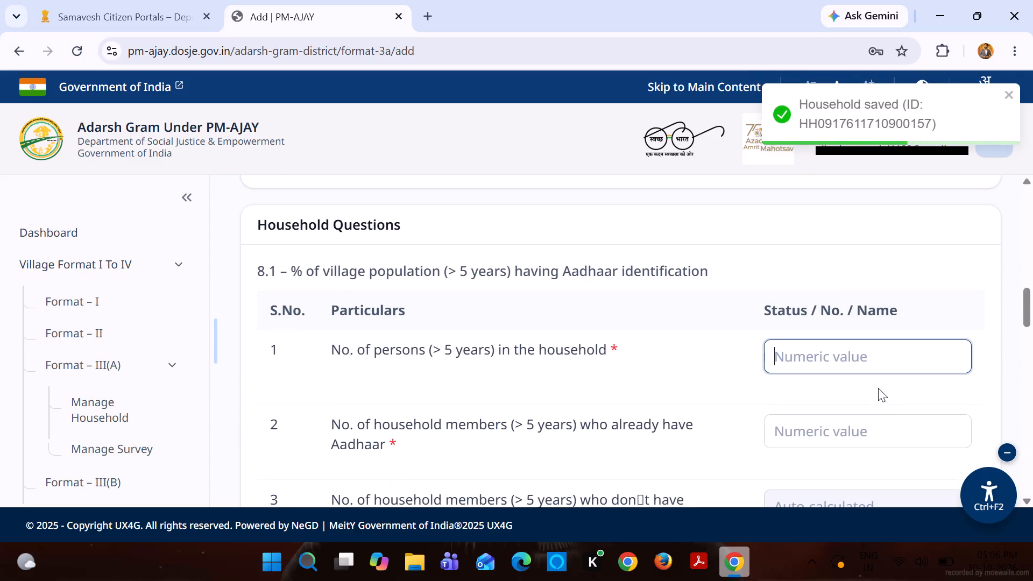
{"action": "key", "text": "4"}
{"action": "left_click", "coordinate": [852, 423]}
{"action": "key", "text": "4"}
Enter 2 members above 18 years eligible for a bank/post office account and 2 who have one in 8.2.
{"action": "scroll", "coordinate": [858, 413], "scroll_direction": "down", "scroll_amount": 2}
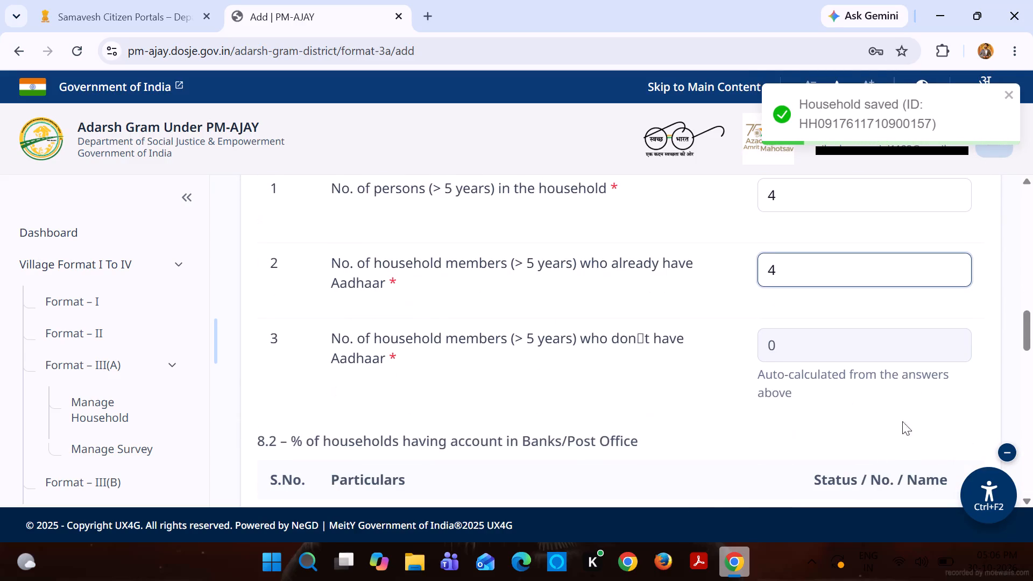
{"action": "scroll", "coordinate": [913, 407], "scroll_direction": "down", "scroll_amount": 2}
{"action": "left_click", "coordinate": [904, 363]}
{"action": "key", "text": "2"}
{"action": "left_click", "coordinate": [865, 436]}
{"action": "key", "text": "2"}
Enter 0 persons eligible for PMSBY coverage in 8.3 and 0 eligible for PMJJBY coverage in 8.4, and submit domain 8.
{"action": "scroll", "coordinate": [867, 430], "scroll_direction": "down", "scroll_amount": 2}
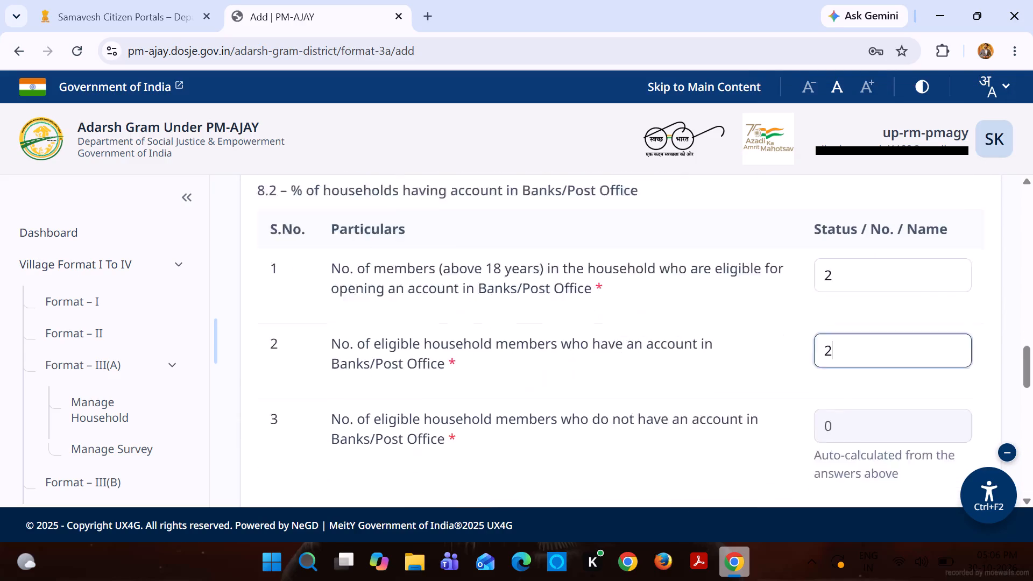
{"action": "scroll", "coordinate": [882, 413], "scroll_direction": "down", "scroll_amount": 2}
{"action": "left_click", "coordinate": [892, 392]}
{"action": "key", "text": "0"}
{"action": "scroll", "coordinate": [892, 392], "scroll_direction": "down", "scroll_amount": 2}
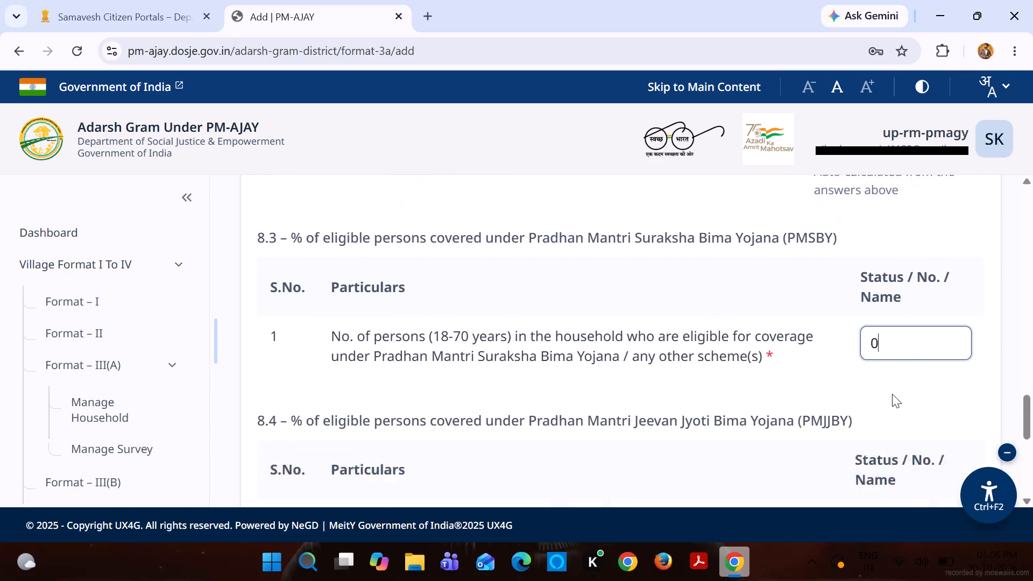
{"action": "left_click", "coordinate": [897, 415]}
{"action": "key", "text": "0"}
{"action": "scroll", "coordinate": [902, 401], "scroll_direction": "down", "scroll_amount": 3}
{"action": "left_click", "coordinate": [913, 392]}
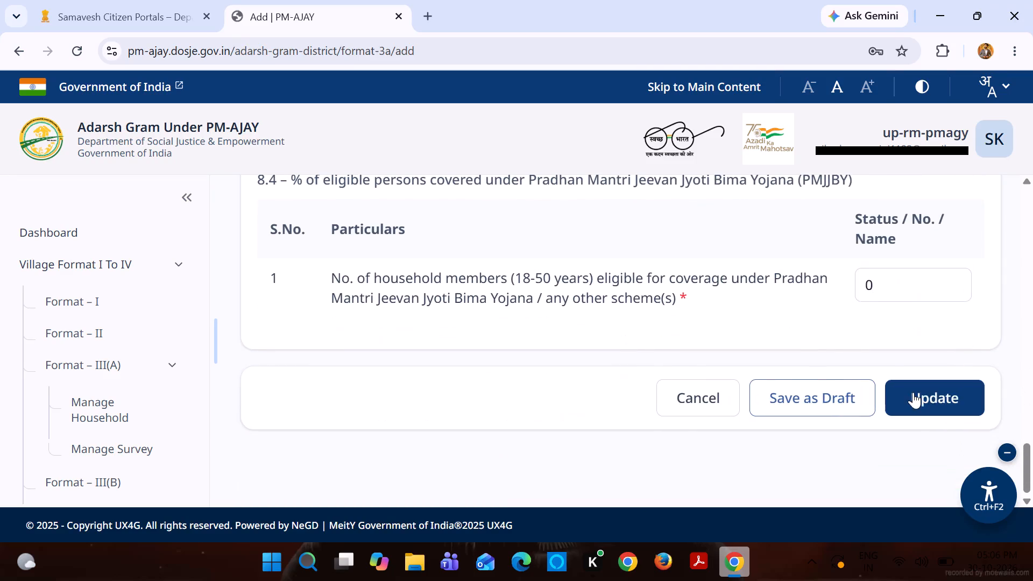
Select domain 9 – Digitization, enter 0 household members eligible for PMGDISHA training in 9.3, and submit it.
{"action": "left_click", "coordinate": [960, 281]}
{"action": "left_click", "coordinate": [958, 257]}
{"action": "scroll", "coordinate": [933, 363], "scroll_direction": "down", "scroll_amount": 5}
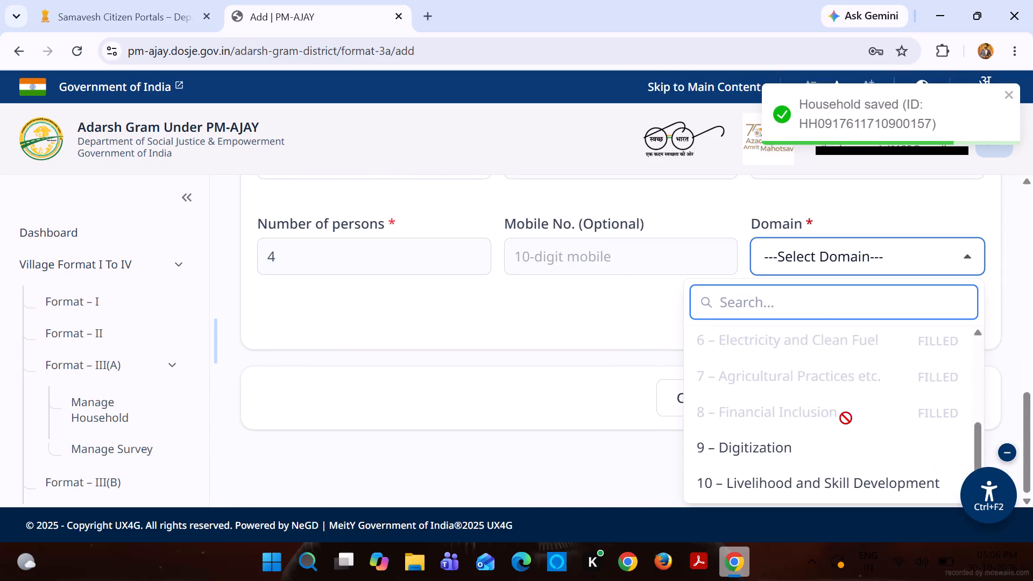
{"action": "left_click", "coordinate": [783, 449]}
{"action": "scroll", "coordinate": [798, 428], "scroll_direction": "down", "scroll_amount": 2}
{"action": "left_click", "coordinate": [932, 355]}
{"action": "left_click", "coordinate": [927, 366]}
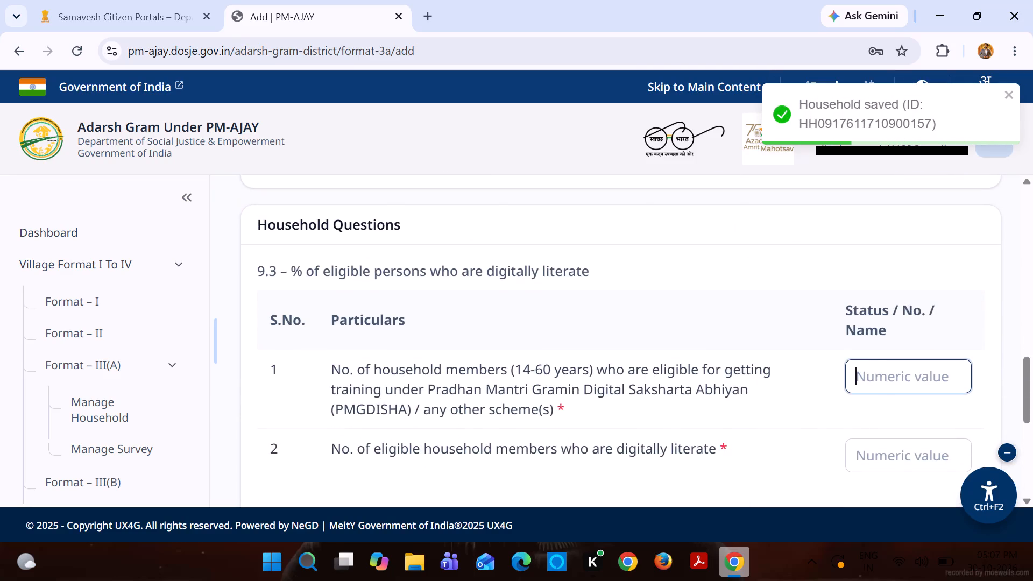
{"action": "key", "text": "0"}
{"action": "scroll", "coordinate": [927, 366], "scroll_direction": "down", "scroll_amount": 3}
{"action": "left_click", "coordinate": [939, 397]}
Complete and submit domain 10 – Livelihood and Skill Development with 0 eligible youth in 10.1 and 10.2 and Yes for self-help group membership in 10.3.
{"action": "left_click", "coordinate": [933, 264]}
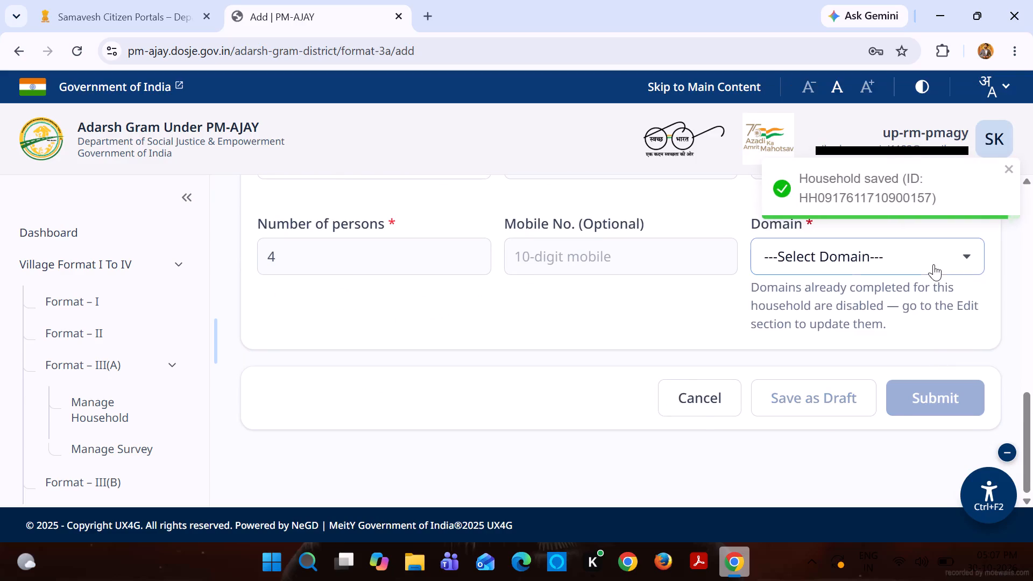
{"action": "scroll", "coordinate": [889, 367], "scroll_direction": "down", "scroll_amount": 4}
{"action": "left_click", "coordinate": [803, 477]}
{"action": "scroll", "coordinate": [824, 441], "scroll_direction": "down", "scroll_amount": 3}
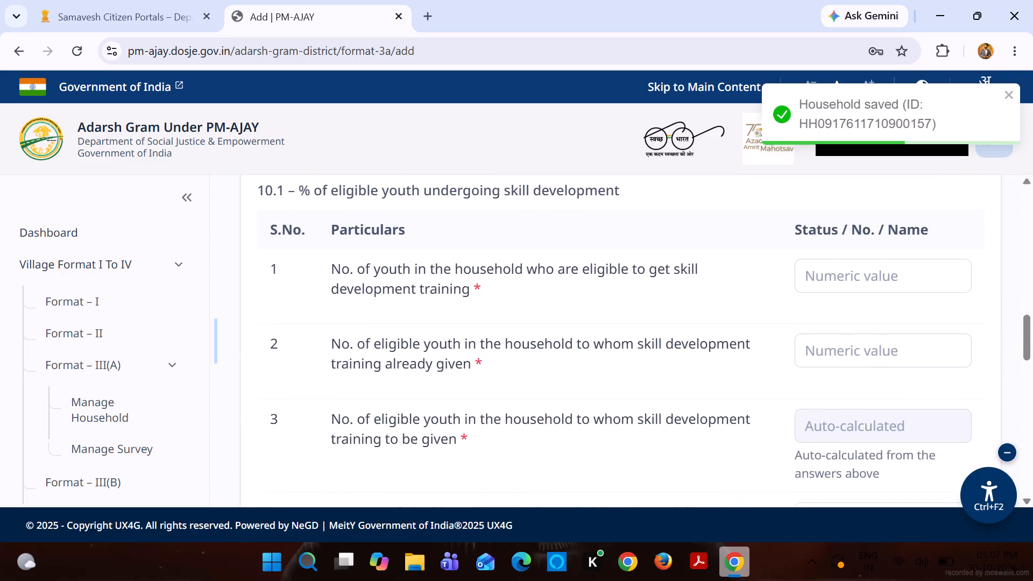
{"action": "left_click", "coordinate": [896, 270]}
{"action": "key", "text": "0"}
{"action": "left_click", "coordinate": [862, 444]}
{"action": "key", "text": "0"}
{"action": "scroll", "coordinate": [865, 435], "scroll_direction": "down", "scroll_amount": 2}
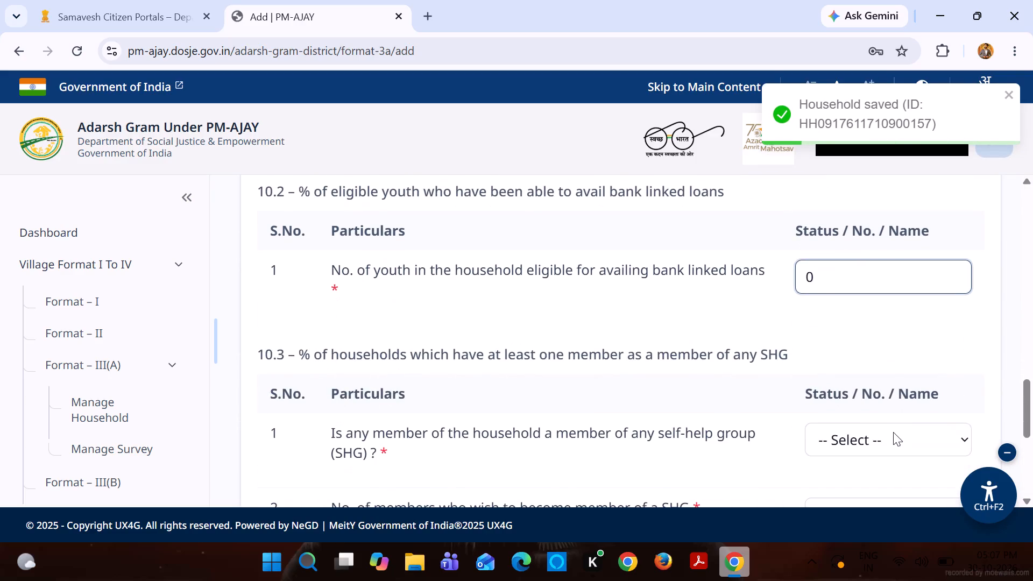
{"action": "left_click", "coordinate": [893, 432]}
{"action": "left_click", "coordinate": [856, 496]}
{"action": "scroll", "coordinate": [898, 401], "scroll_direction": "down", "scroll_amount": 4}
{"action": "left_click", "coordinate": [912, 406]}
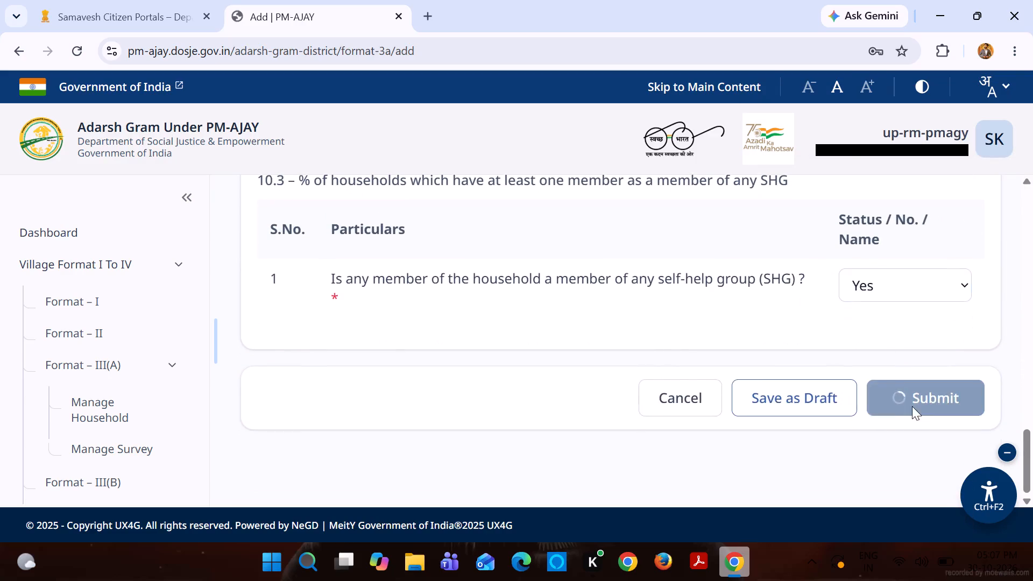
{"action": "left_click", "coordinate": [105, 415]}
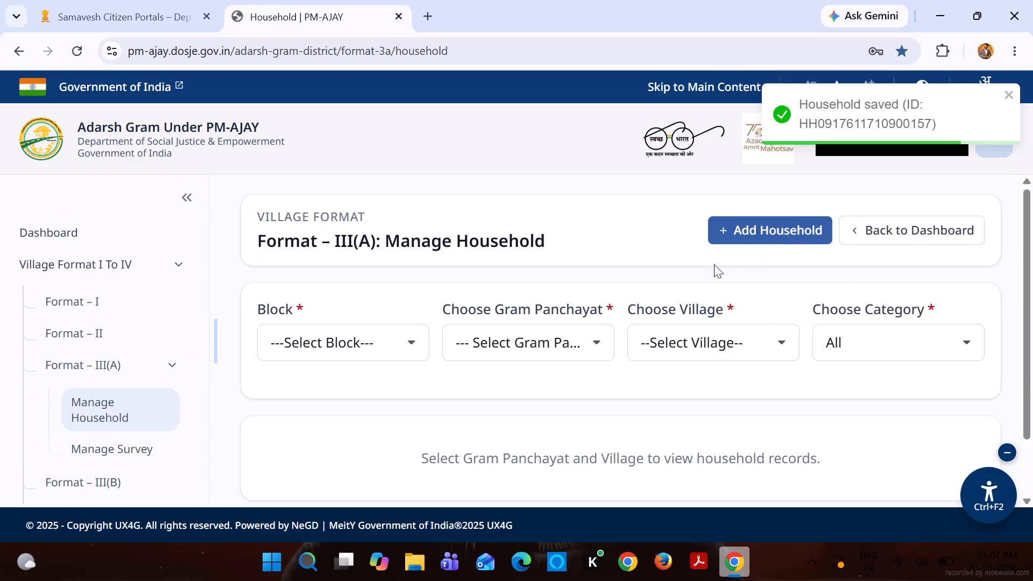
{"action": "left_click", "coordinate": [793, 249]}
{"action": "left_click", "coordinate": [766, 221]}
{"action": "left_click", "coordinate": [786, 198]}
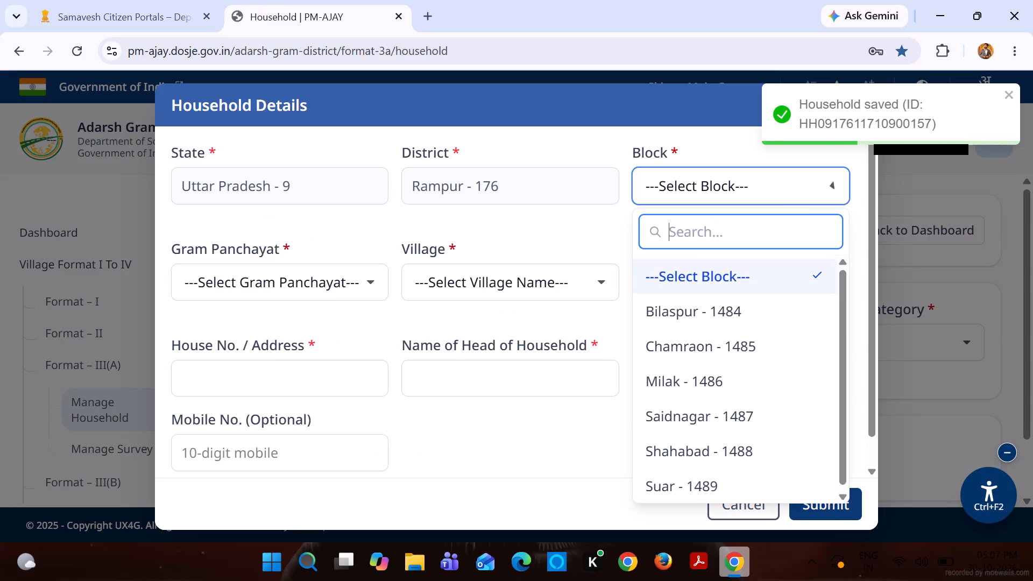
{"action": "left_click_drag", "start_coordinate": [726, 450], "coordinate": [721, 447]}
{"action": "left_click", "coordinate": [319, 279]}
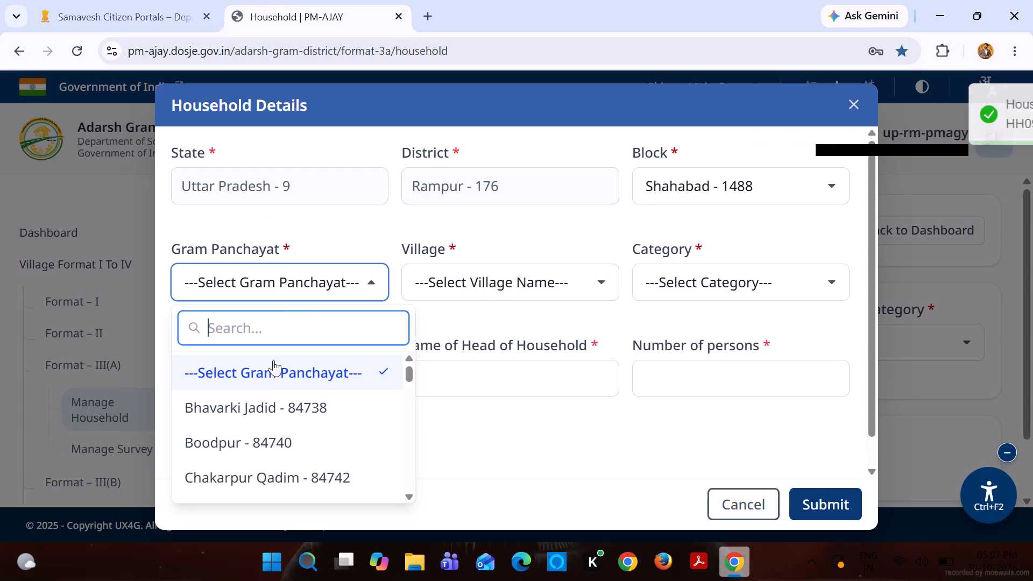
{"action": "left_click", "coordinate": [245, 441]}
{"action": "left_click", "coordinate": [518, 280]}
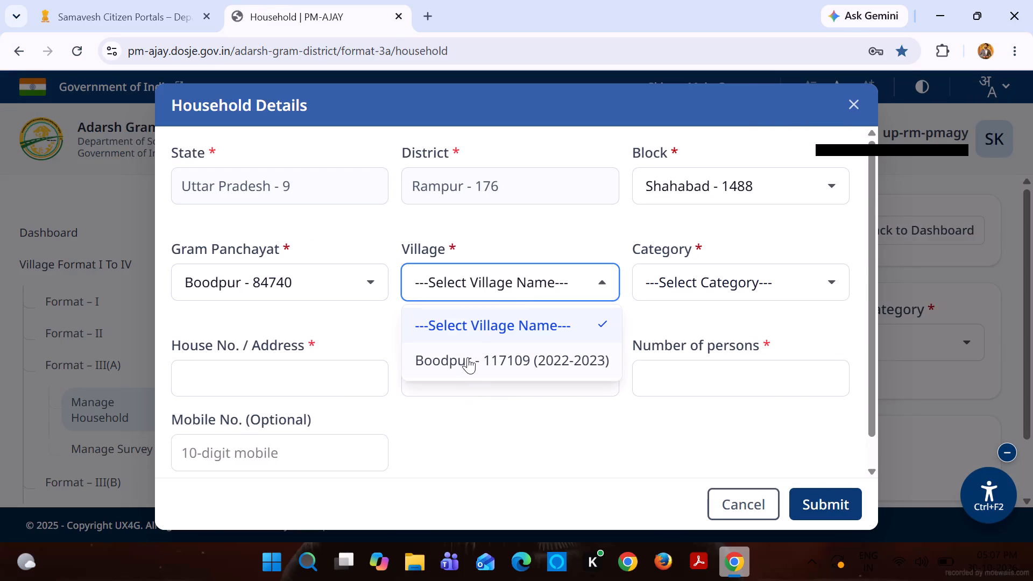
{"action": "left_click", "coordinate": [468, 355]}
{"action": "left_click", "coordinate": [698, 264]}
{"action": "double_click", "coordinate": [701, 271]}
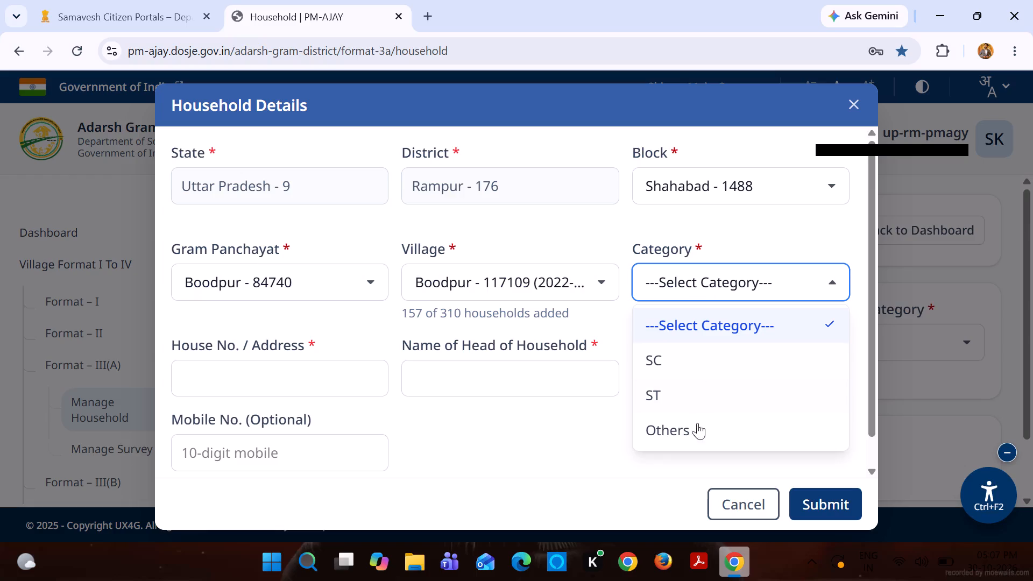
{"action": "left_click", "coordinate": [697, 433]}
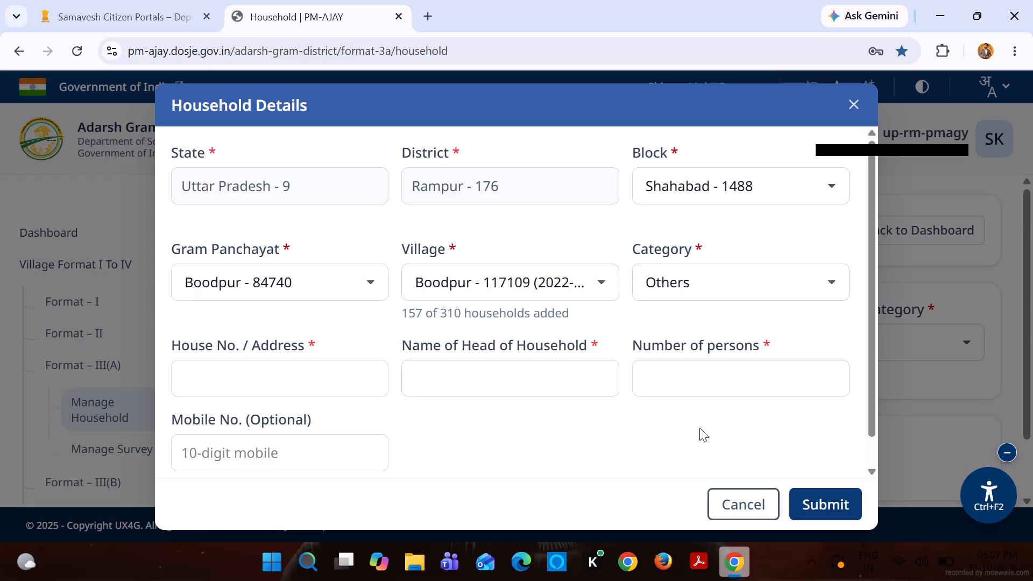
Enter house number 158, the head of household's name and 4 persons, and submit the household details.
{"action": "left_click", "coordinate": [307, 385]}
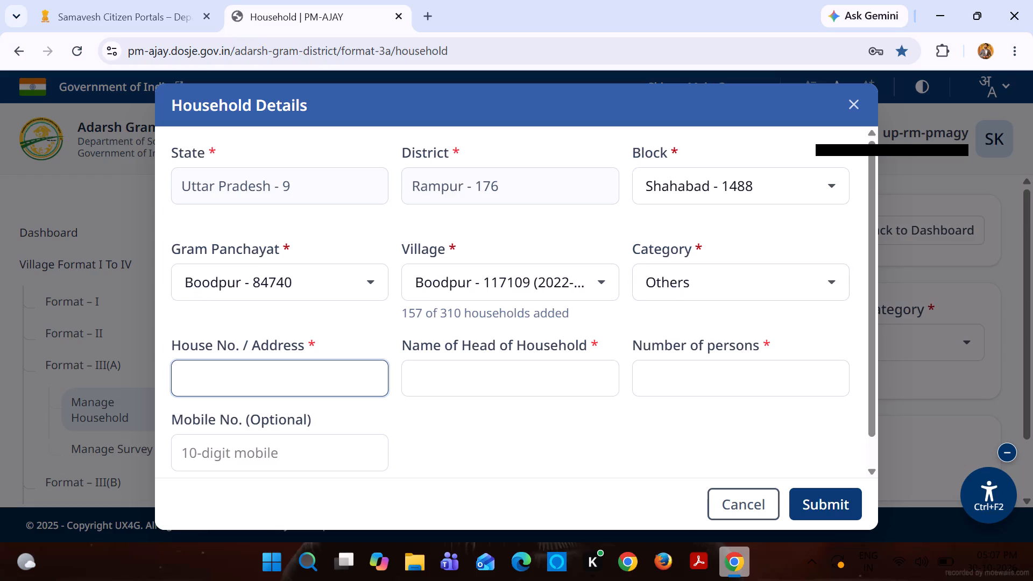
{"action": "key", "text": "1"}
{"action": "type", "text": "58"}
{"action": "left_click", "coordinate": [457, 367]}
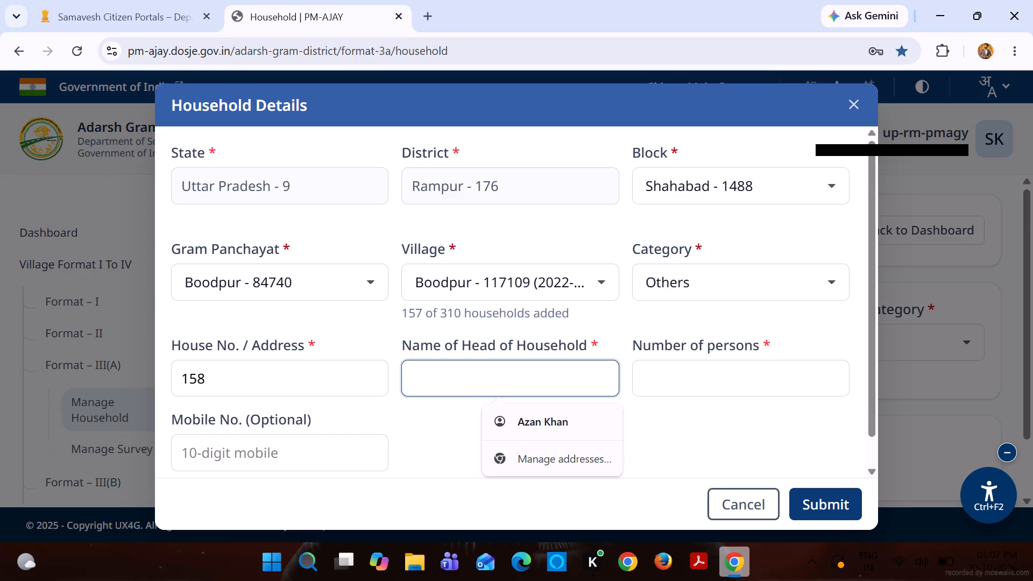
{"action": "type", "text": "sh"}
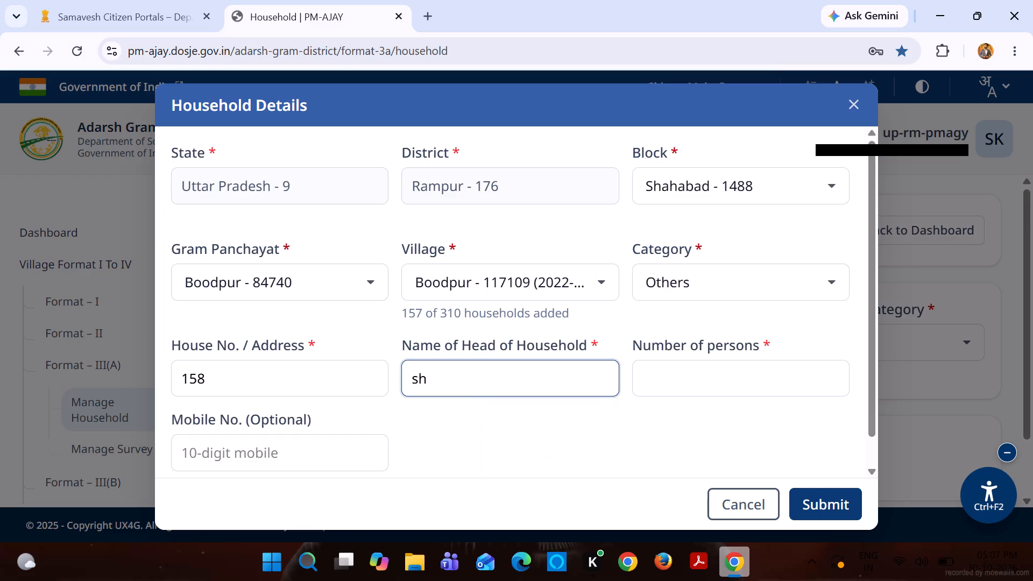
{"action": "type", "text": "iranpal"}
{"action": "left_click", "coordinate": [650, 363]}
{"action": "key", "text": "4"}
{"action": "left_click_drag", "start_coordinate": [782, 490], "coordinate": [810, 494]}
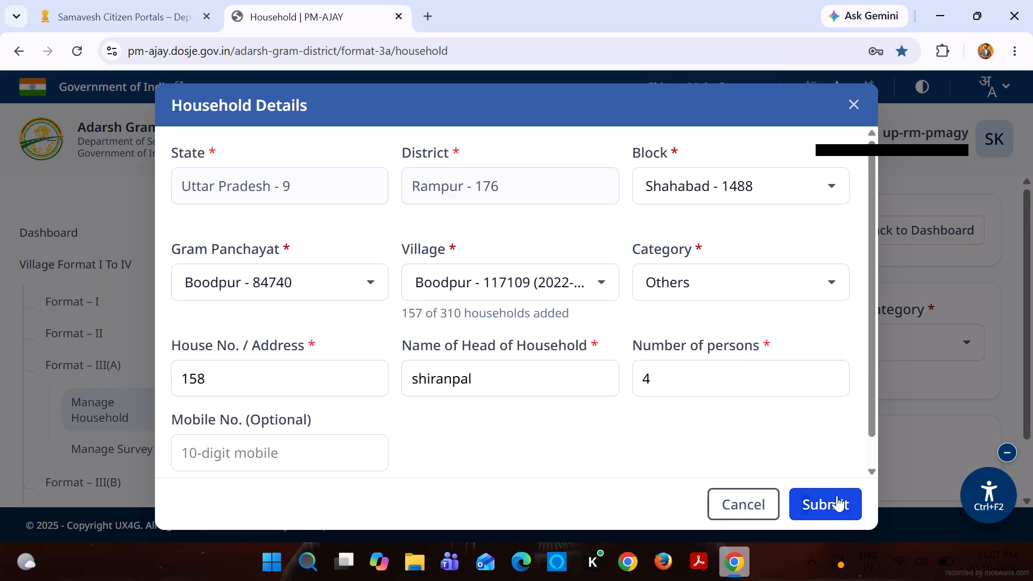
{"action": "left_click", "coordinate": [837, 495]}
{"action": "scroll", "coordinate": [780, 205], "scroll_direction": "down", "scroll_amount": 9}
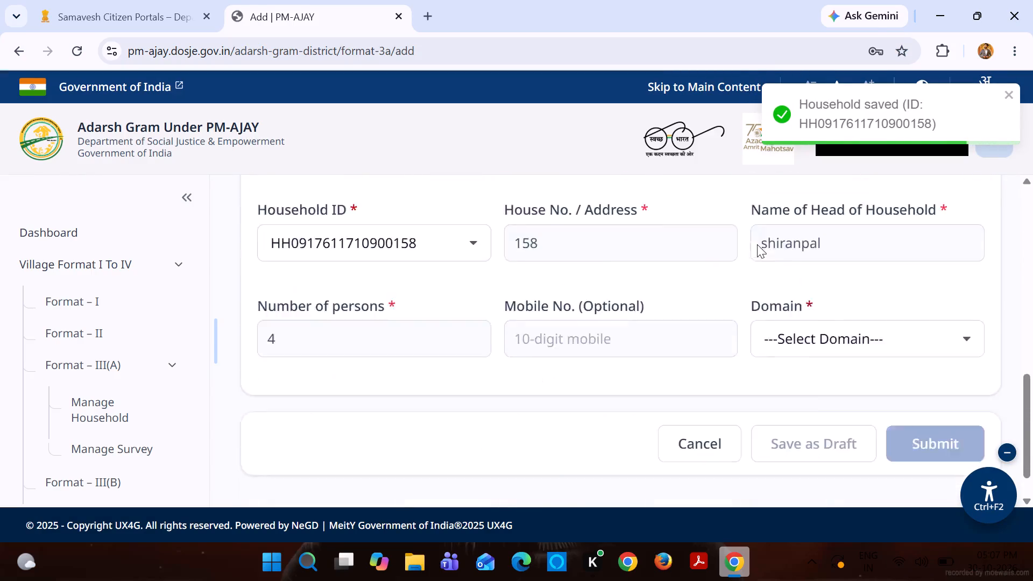
Complete and submit domain 1 – Drinking water and Sanitation with Yes for having an IHHL in 1.3 and No for open defecation in 1.5.
{"action": "left_click", "coordinate": [904, 305]}
{"action": "left_click_drag", "start_coordinate": [783, 159], "coordinate": [786, 165]}
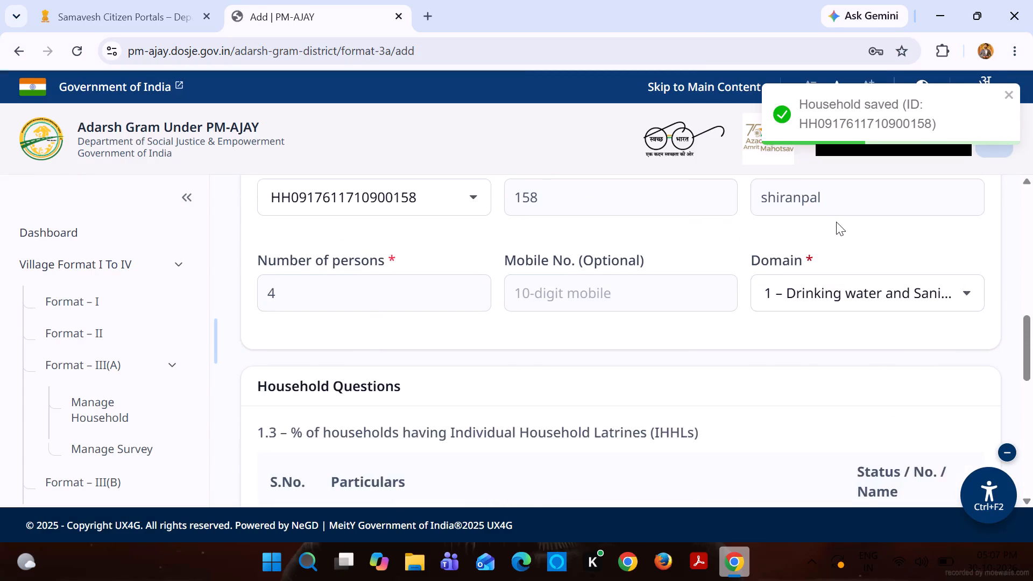
{"action": "scroll", "coordinate": [838, 231], "scroll_direction": "down", "scroll_amount": 2}
{"action": "left_click", "coordinate": [929, 364]}
{"action": "left_click_drag", "start_coordinate": [902, 419], "coordinate": [901, 366]}
{"action": "scroll", "coordinate": [888, 292], "scroll_direction": "down", "scroll_amount": 3}
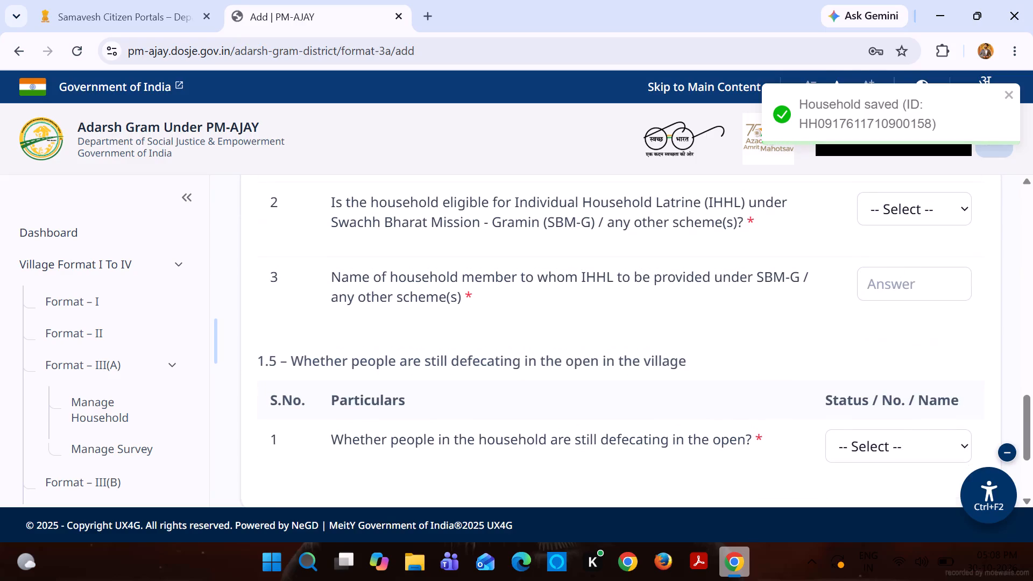
{"action": "left_click", "coordinate": [912, 202]}
{"action": "scroll", "coordinate": [896, 221], "scroll_direction": "up", "scroll_amount": 2}
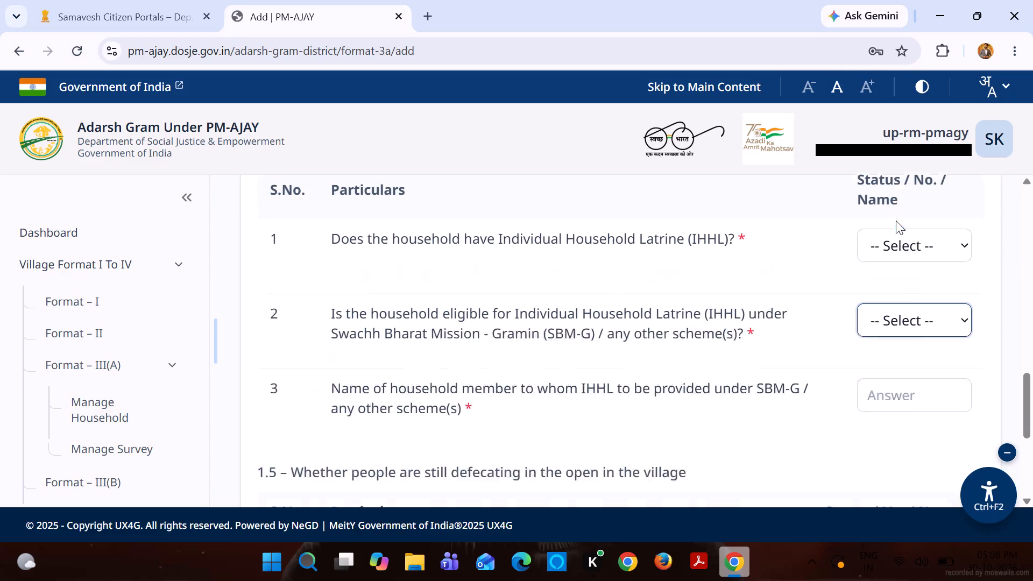
{"action": "left_click", "coordinate": [937, 288]}
{"action": "left_click", "coordinate": [877, 336]}
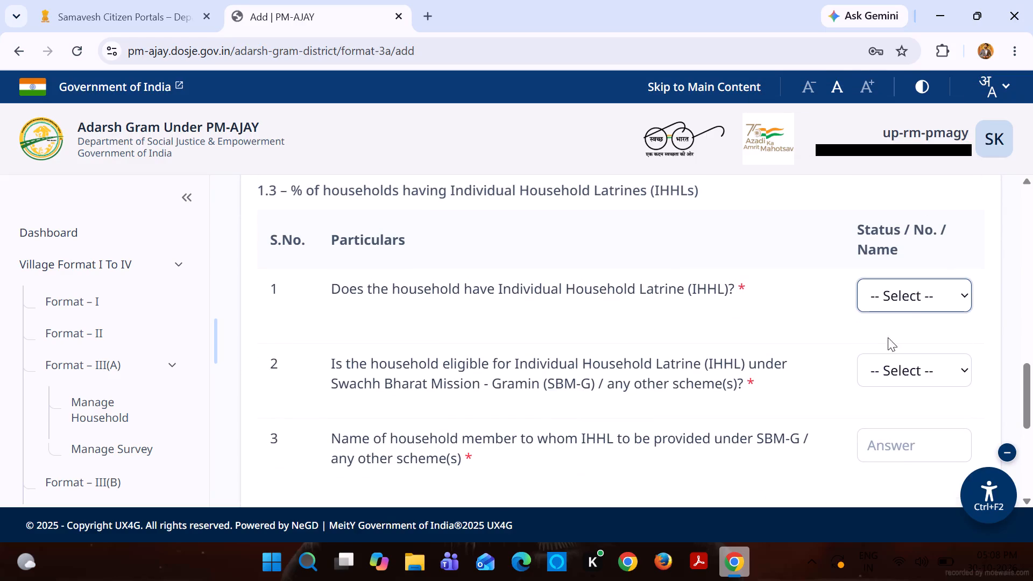
{"action": "left_click", "coordinate": [904, 293]}
{"action": "left_click", "coordinate": [882, 350]}
{"action": "scroll", "coordinate": [880, 340], "scroll_direction": "down", "scroll_amount": 2}
{"action": "left_click", "coordinate": [925, 275]}
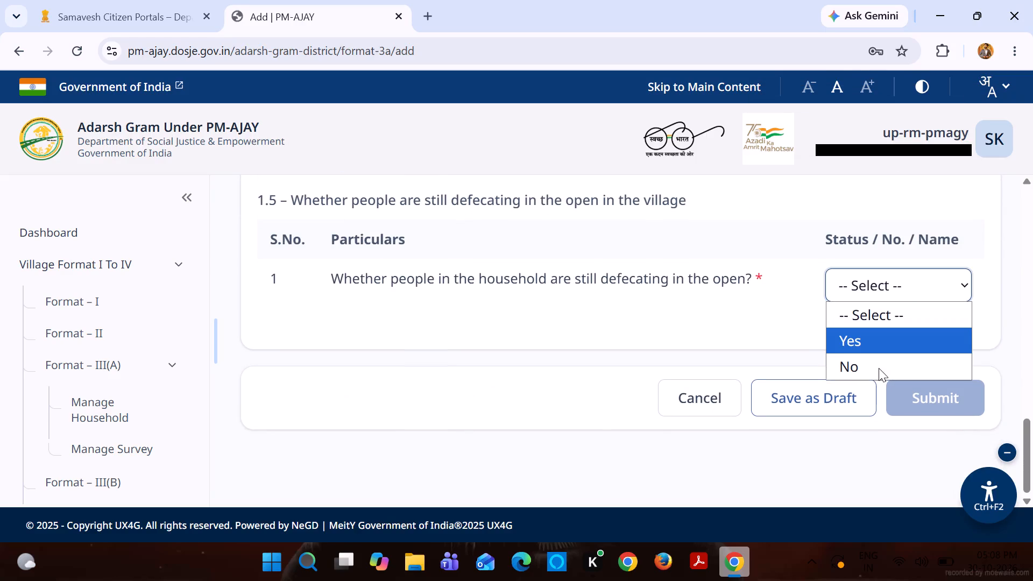
{"action": "left_click", "coordinate": [878, 373]}
{"action": "left_click", "coordinate": [929, 392]}
Select domain 2 – Education and enter 0 children for the age groups 6-10, 11-13, 14-15 and 16-17 years in 2.1 to 2.4.
{"action": "left_click", "coordinate": [910, 236]}
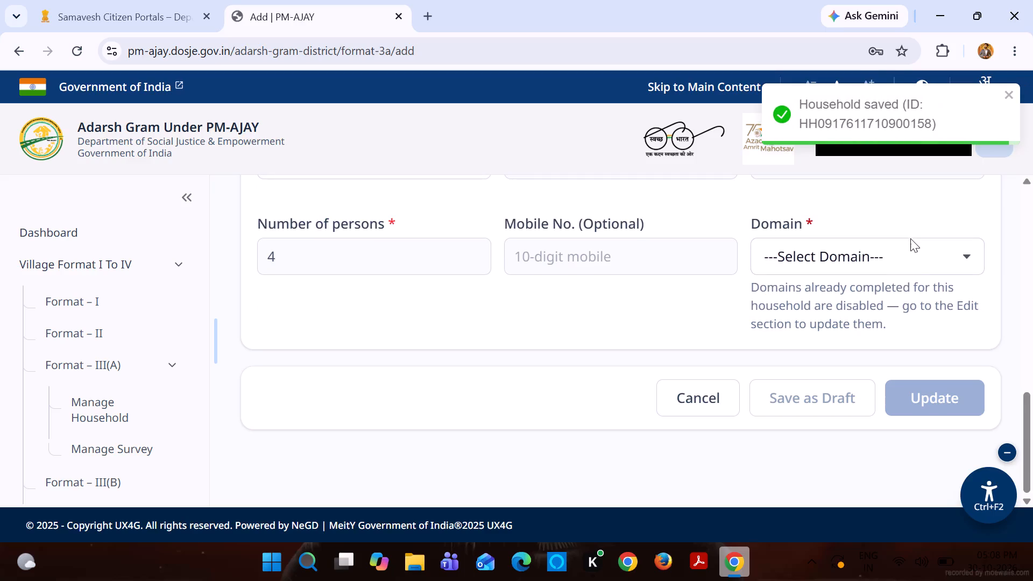
{"action": "left_click", "coordinate": [912, 267]}
{"action": "left_click", "coordinate": [800, 414]}
{"action": "scroll", "coordinate": [807, 371], "scroll_direction": "down", "scroll_amount": 2}
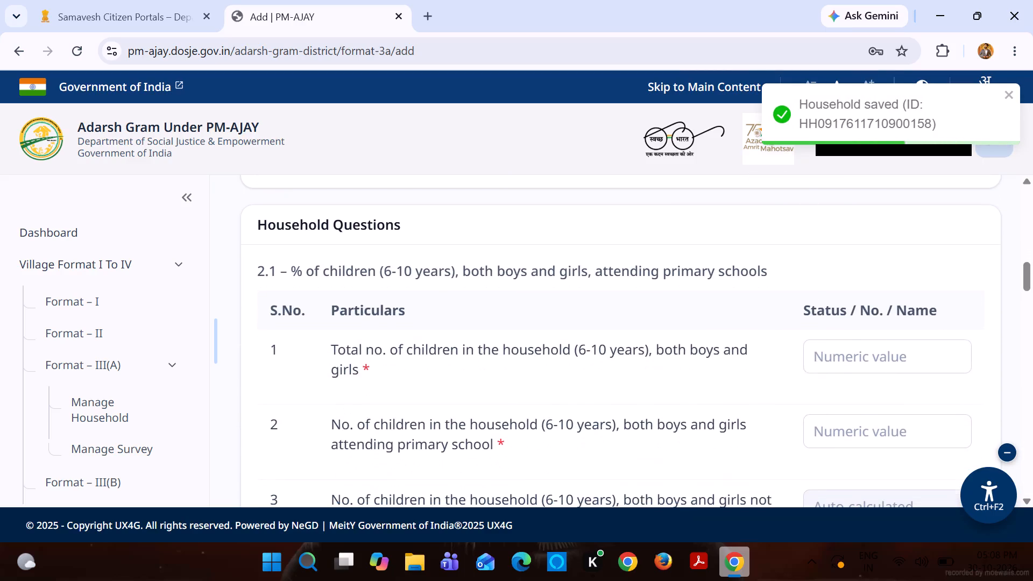
{"action": "left_click", "coordinate": [902, 369]}
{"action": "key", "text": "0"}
{"action": "scroll", "coordinate": [900, 349], "scroll_direction": "down", "scroll_amount": 2}
{"action": "left_click", "coordinate": [869, 365]}
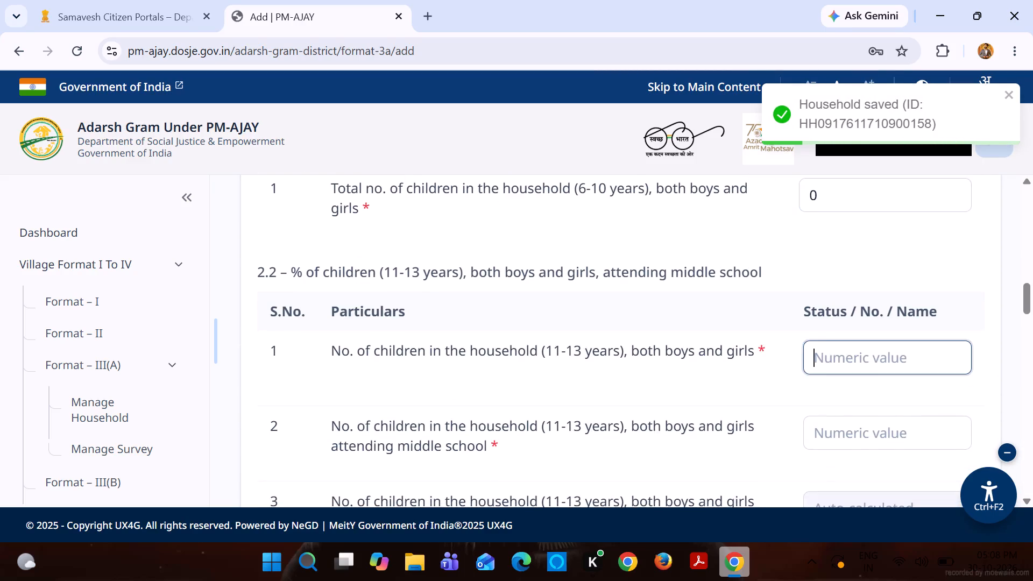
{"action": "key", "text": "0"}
{"action": "scroll", "coordinate": [871, 364], "scroll_direction": "down", "scroll_amount": 3}
{"action": "left_click", "coordinate": [874, 285]}
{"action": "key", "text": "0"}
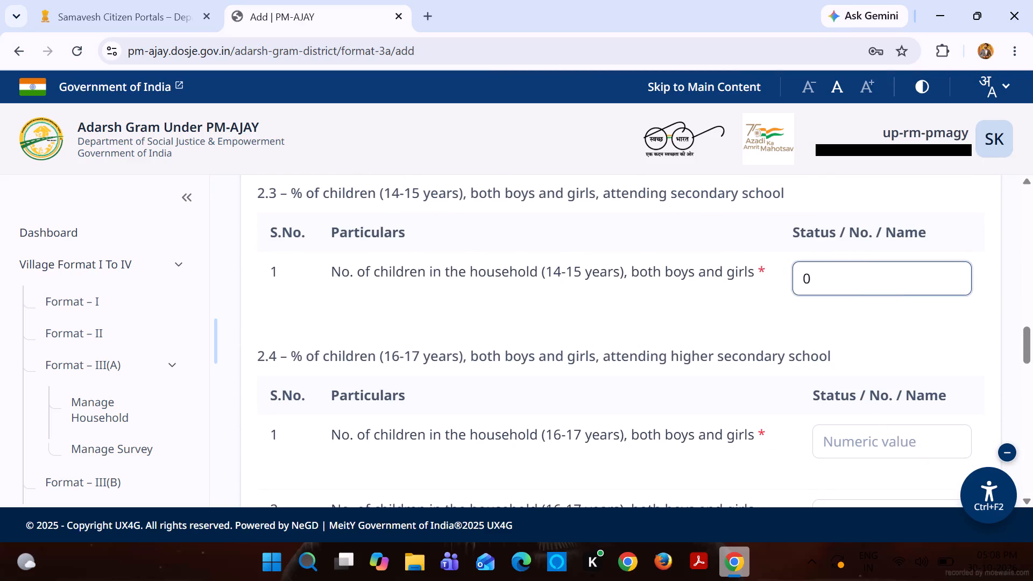
{"action": "left_click", "coordinate": [873, 437]}
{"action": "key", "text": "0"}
Enter 2 children aged 18-23 and 2 attending post higher secondary education in 2.5, and submit the Education domain.
{"action": "scroll", "coordinate": [872, 416], "scroll_direction": "down", "scroll_amount": 2}
{"action": "left_click", "coordinate": [877, 423]}
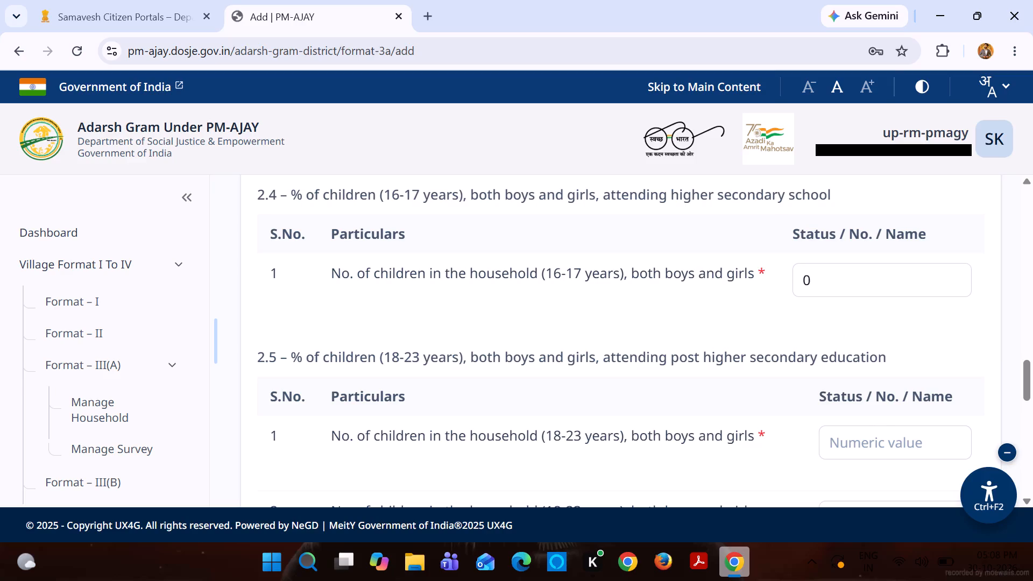
{"action": "left_click", "coordinate": [873, 434]}
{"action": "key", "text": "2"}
{"action": "scroll", "coordinate": [876, 391], "scroll_direction": "down", "scroll_amount": 2}
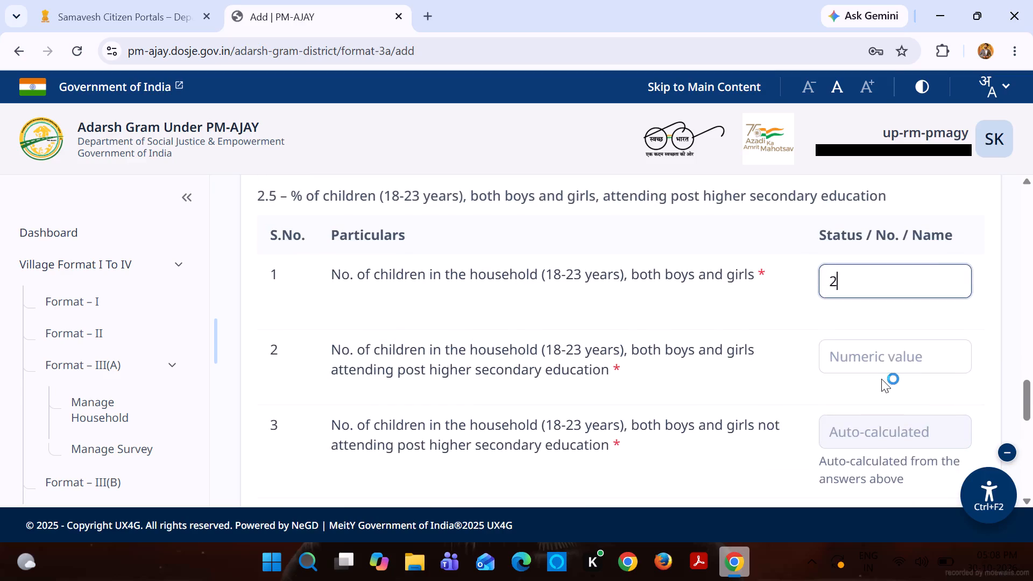
{"action": "left_click", "coordinate": [882, 359]}
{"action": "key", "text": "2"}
{"action": "scroll", "coordinate": [882, 366], "scroll_direction": "down", "scroll_amount": 9}
{"action": "left_click_drag", "start_coordinate": [924, 364], "coordinate": [925, 377]}
{"action": "left_click", "coordinate": [933, 394]}
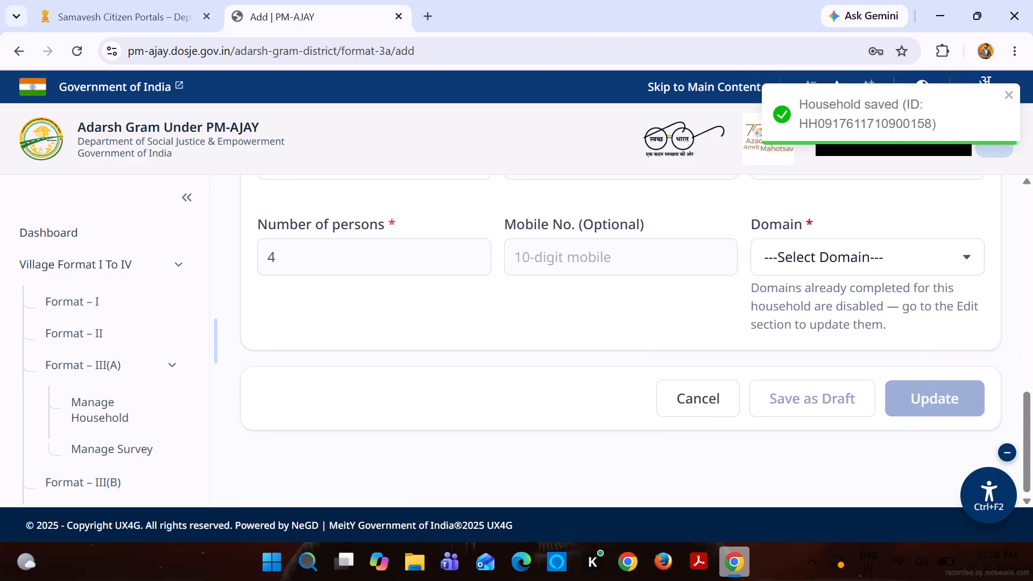
Select domain 3 – Health and Nutrition, answer Yes to Health Protection Scheme coverage in 3.1, and enter 0 in 3.3, 3.4 and 3.5.
{"action": "left_click_drag", "start_coordinate": [926, 234], "coordinate": [930, 242]}
{"action": "left_click", "coordinate": [930, 252]}
{"action": "left_click", "coordinate": [810, 441]}
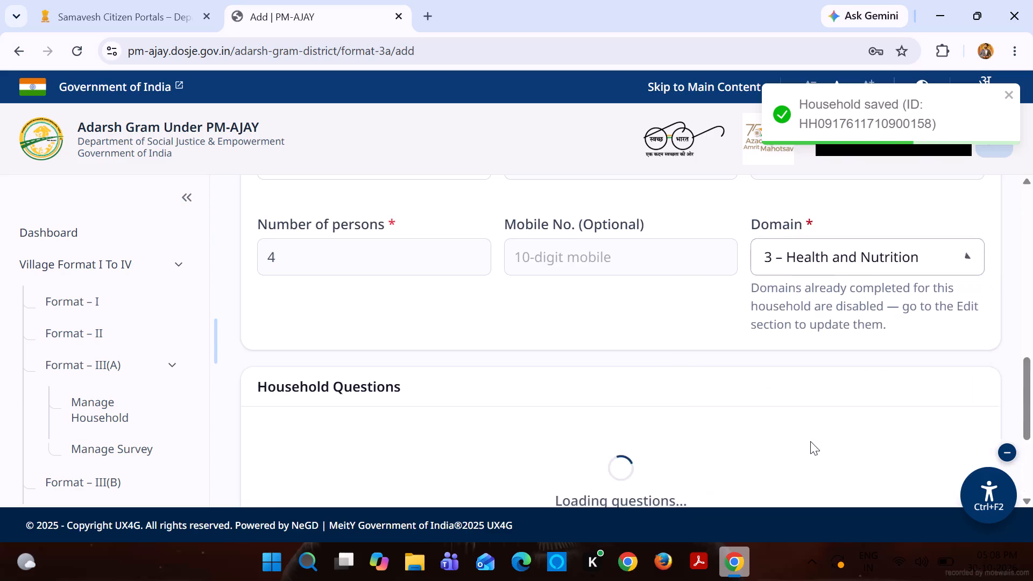
{"action": "scroll", "coordinate": [810, 441], "scroll_direction": "down", "scroll_amount": 2}
{"action": "left_click", "coordinate": [952, 369]}
{"action": "left_click", "coordinate": [890, 421]}
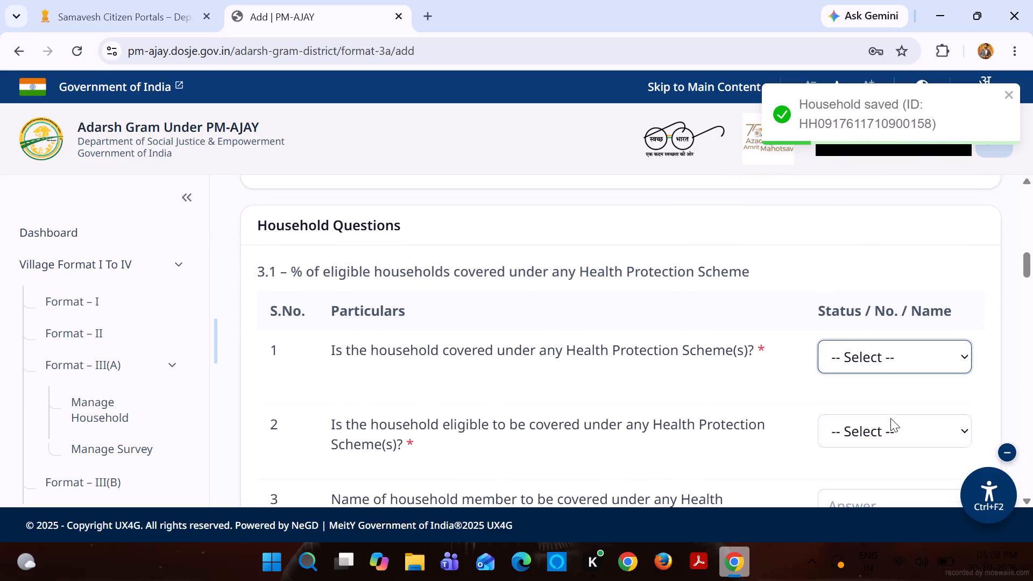
{"action": "scroll", "coordinate": [890, 422], "scroll_direction": "down", "scroll_amount": 2}
{"action": "left_click", "coordinate": [898, 344]}
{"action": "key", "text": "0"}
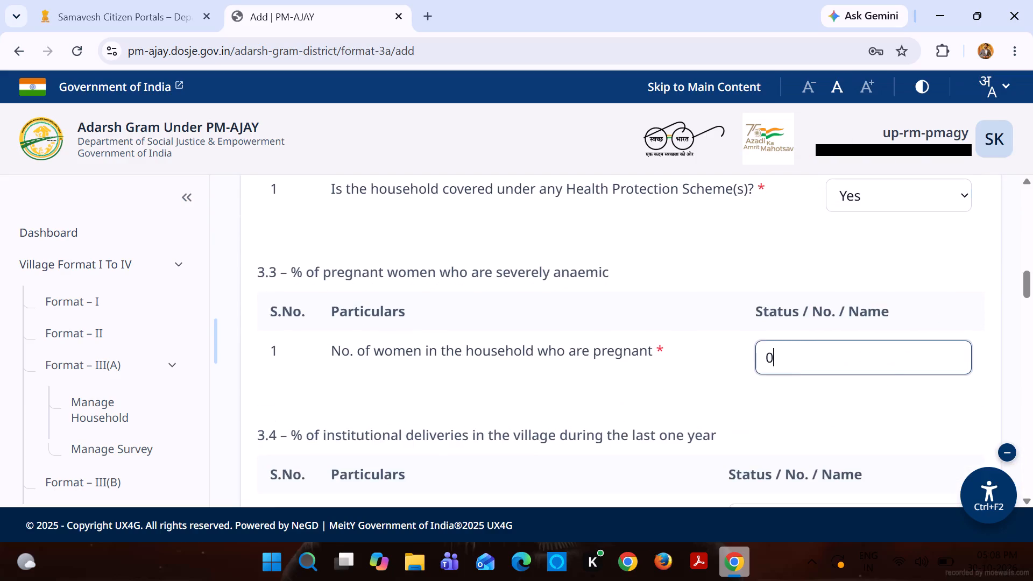
{"action": "scroll", "coordinate": [896, 358], "scroll_direction": "down", "scroll_amount": 3}
{"action": "left_click", "coordinate": [819, 273]}
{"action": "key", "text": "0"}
{"action": "left_click", "coordinate": [819, 433]}
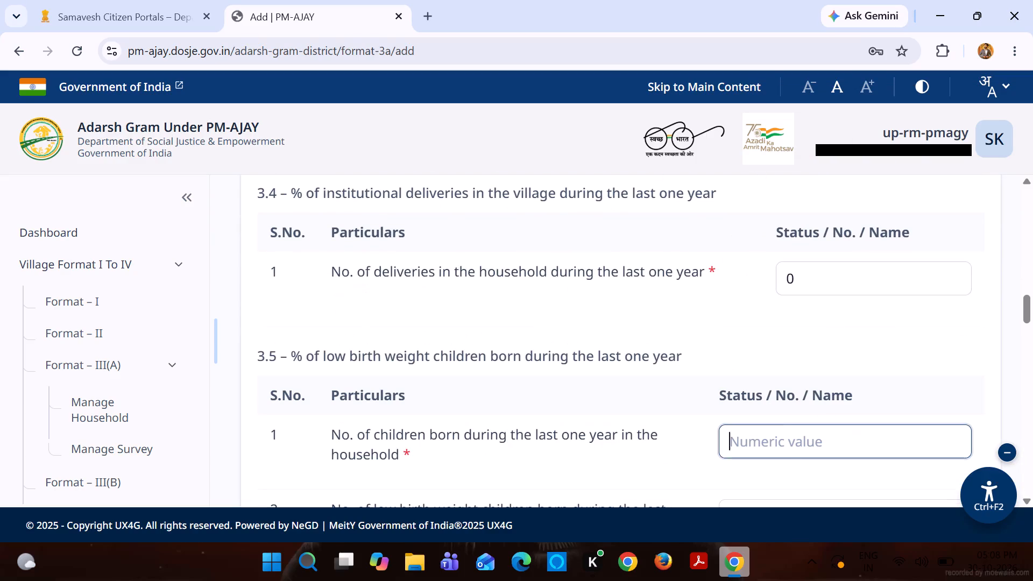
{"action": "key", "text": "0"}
Enter 0 for the remaining Health and Nutrition questions through 3.10 and submit the domain.
{"action": "scroll", "coordinate": [819, 434], "scroll_direction": "down", "scroll_amount": 3}
{"action": "left_click", "coordinate": [880, 356]}
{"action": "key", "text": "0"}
{"action": "scroll", "coordinate": [880, 357], "scroll_direction": "down", "scroll_amount": 3}
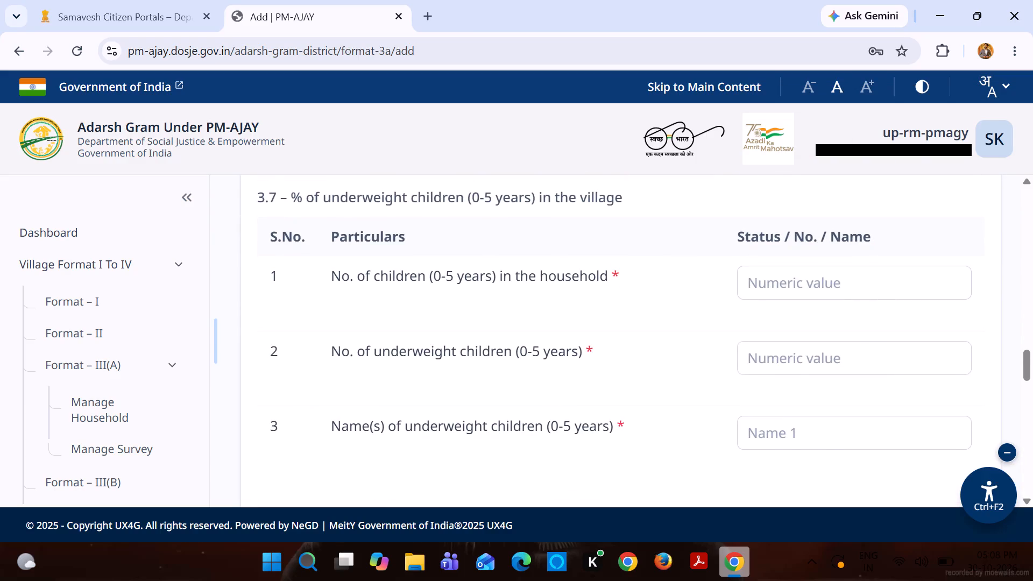
{"action": "left_click", "coordinate": [823, 289]}
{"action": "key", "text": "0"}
{"action": "left_click", "coordinate": [808, 430]}
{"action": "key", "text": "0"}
{"action": "scroll", "coordinate": [810, 427], "scroll_direction": "down", "scroll_amount": 2}
{"action": "left_click", "coordinate": [829, 452]}
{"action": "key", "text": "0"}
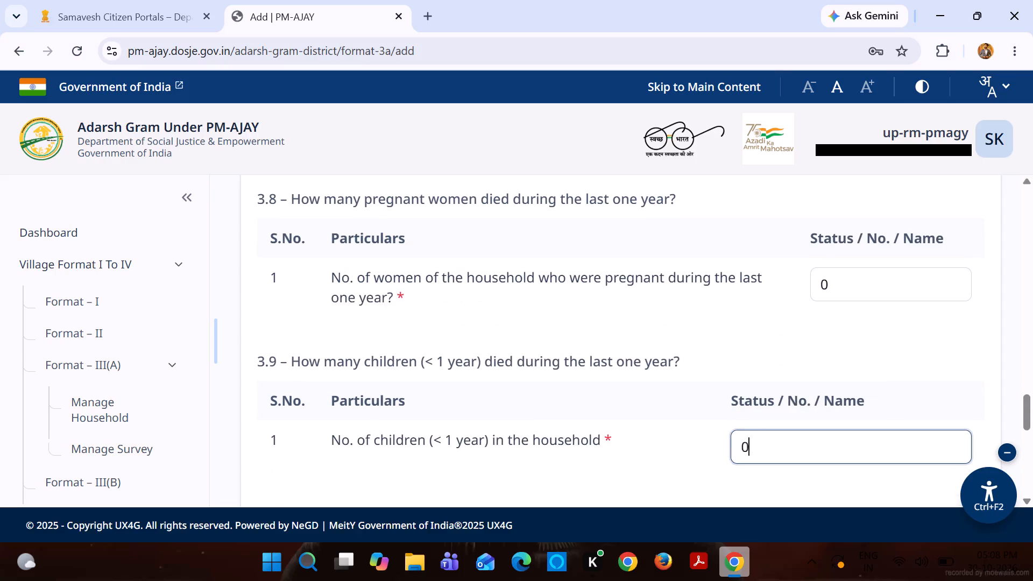
{"action": "scroll", "coordinate": [834, 430], "scroll_direction": "down", "scroll_amount": 4}
{"action": "left_click", "coordinate": [885, 295]}
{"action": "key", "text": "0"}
{"action": "left_click", "coordinate": [912, 397]}
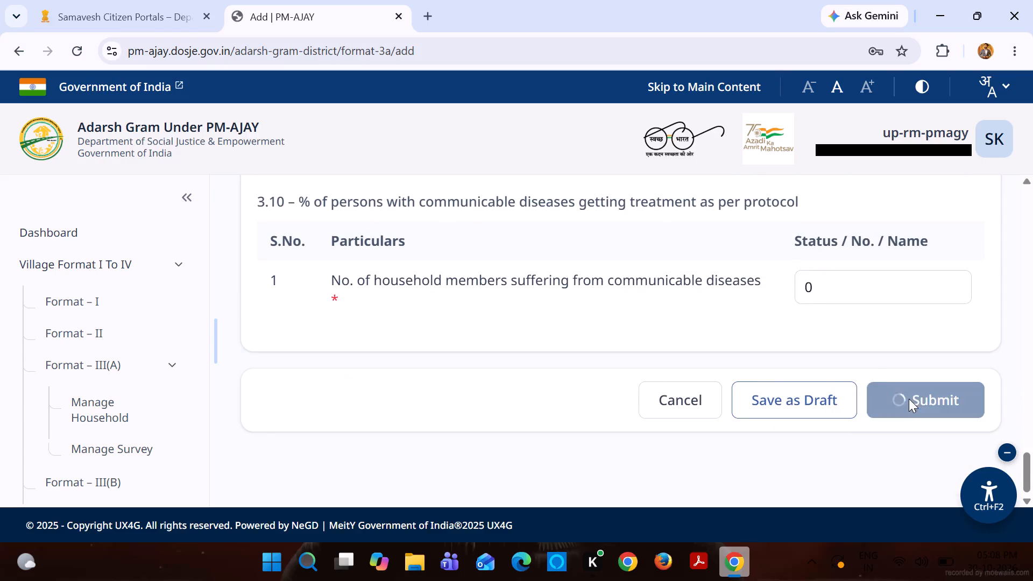
Complete and submit domain 4 – Social Security with 0 persons eligible for Widow, Old Age and Disability Pension in 4.1 to 4.3.
{"action": "left_click", "coordinate": [883, 265]}
{"action": "scroll", "coordinate": [873, 393], "scroll_direction": "down", "scroll_amount": 1}
{"action": "left_click", "coordinate": [838, 406]}
{"action": "scroll", "coordinate": [837, 400], "scroll_direction": "down", "scroll_amount": 3}
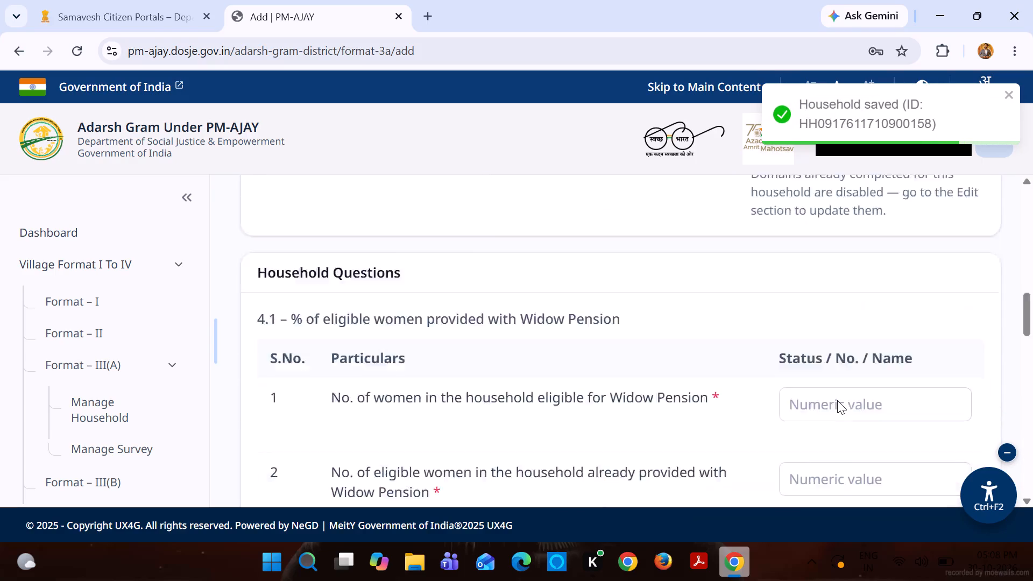
{"action": "left_click", "coordinate": [880, 280]}
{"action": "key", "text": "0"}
{"action": "left_click", "coordinate": [839, 441]}
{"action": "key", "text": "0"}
{"action": "scroll", "coordinate": [843, 428], "scroll_direction": "down", "scroll_amount": 2}
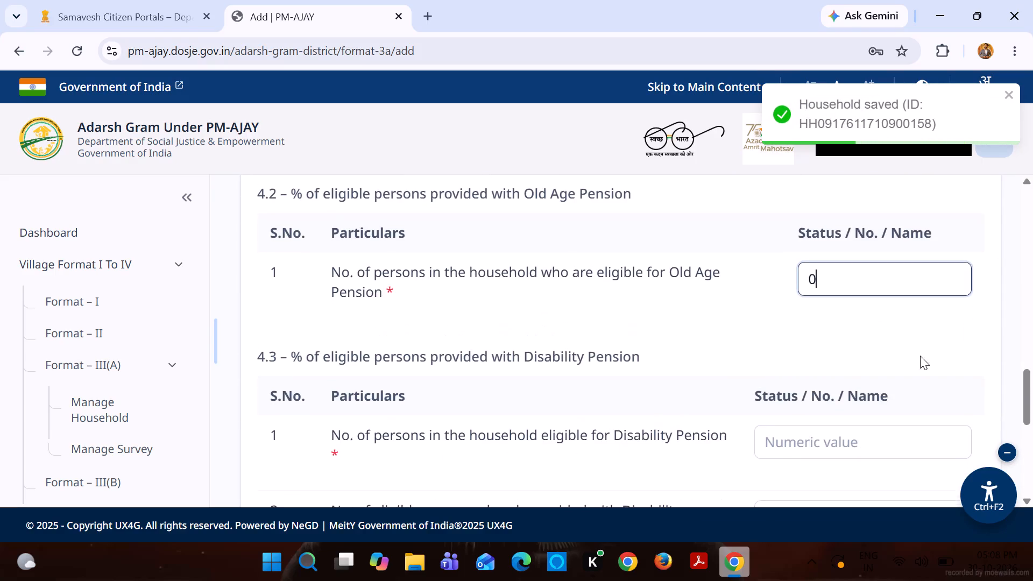
{"action": "left_click", "coordinate": [815, 442]}
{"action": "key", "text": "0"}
{"action": "scroll", "coordinate": [829, 416], "scroll_direction": "down", "scroll_amount": 3}
{"action": "left_click_drag", "start_coordinate": [935, 376], "coordinate": [936, 384]}
{"action": "left_click", "coordinate": [935, 392]}
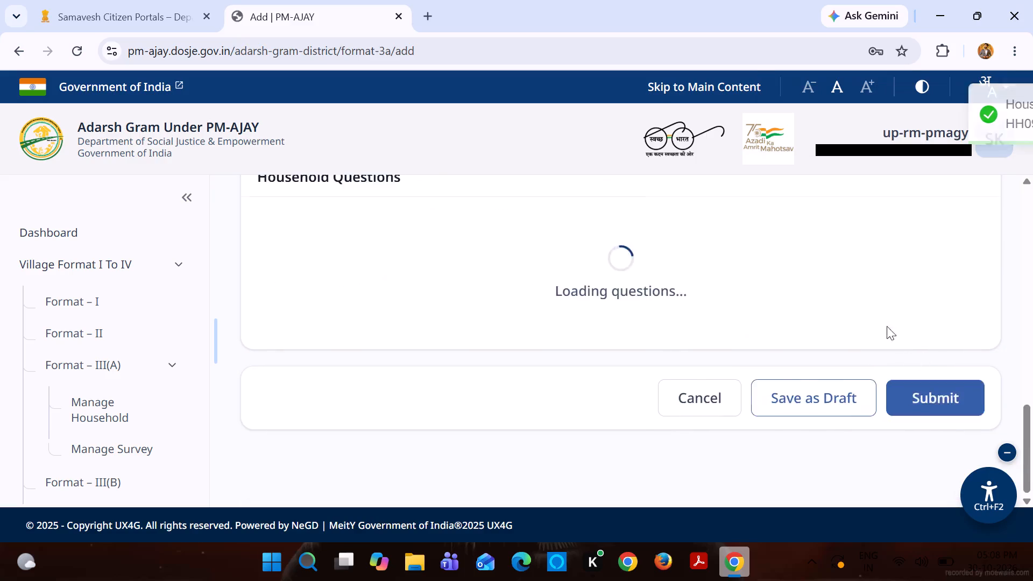
Select domain 5 – Rural Roads and Housing, answer No to living in a Kachcha/unsafe house in 5.3, and submit it.
{"action": "left_click", "coordinate": [894, 261]}
{"action": "scroll", "coordinate": [830, 396], "scroll_direction": "down", "scroll_amount": 1}
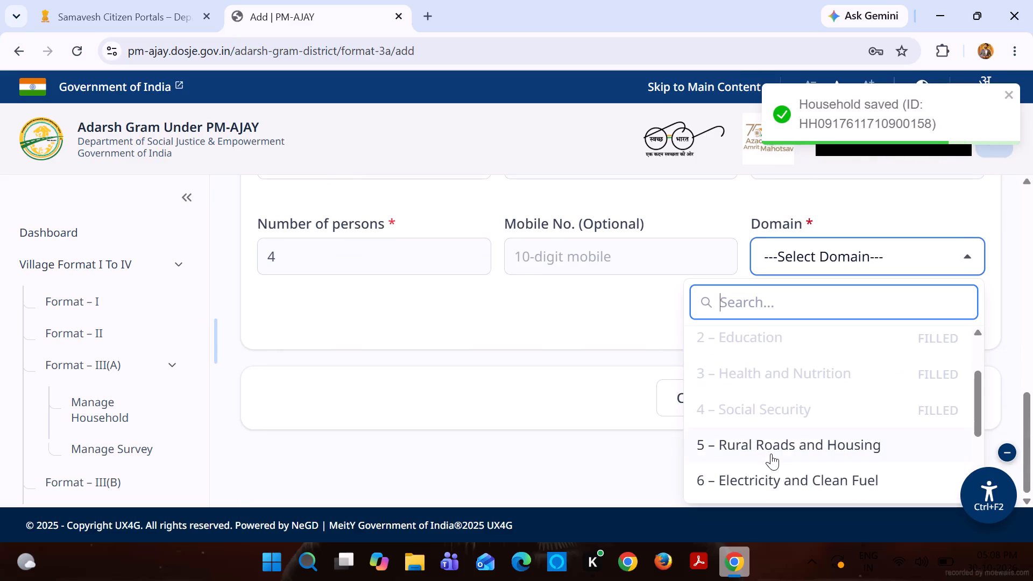
{"action": "left_click", "coordinate": [771, 454]}
{"action": "scroll", "coordinate": [786, 434], "scroll_direction": "down", "scroll_amount": 2}
{"action": "left_click", "coordinate": [928, 381]}
{"action": "left_click", "coordinate": [883, 463]}
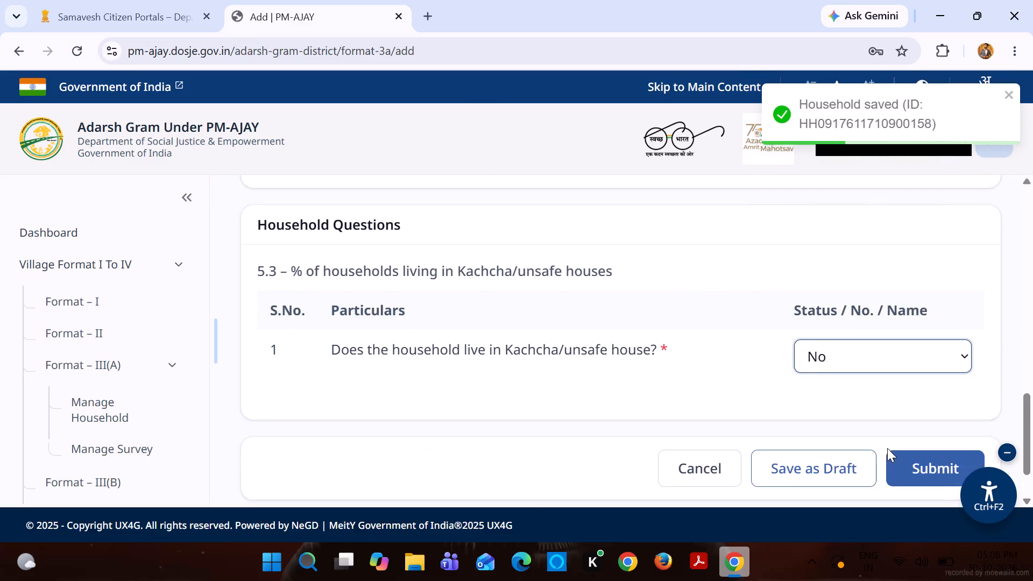
{"action": "scroll", "coordinate": [887, 448], "scroll_direction": "down", "scroll_amount": 3}
{"action": "left_click", "coordinate": [941, 391]}
Select domain 6 – Electricity and Clean Fuel and answer Yes to electricity connection in 6.2 and 6.3 and to LED bulb use in 6.3.
{"action": "left_click", "coordinate": [900, 248]}
{"action": "scroll", "coordinate": [884, 396], "scroll_direction": "down", "scroll_amount": 2}
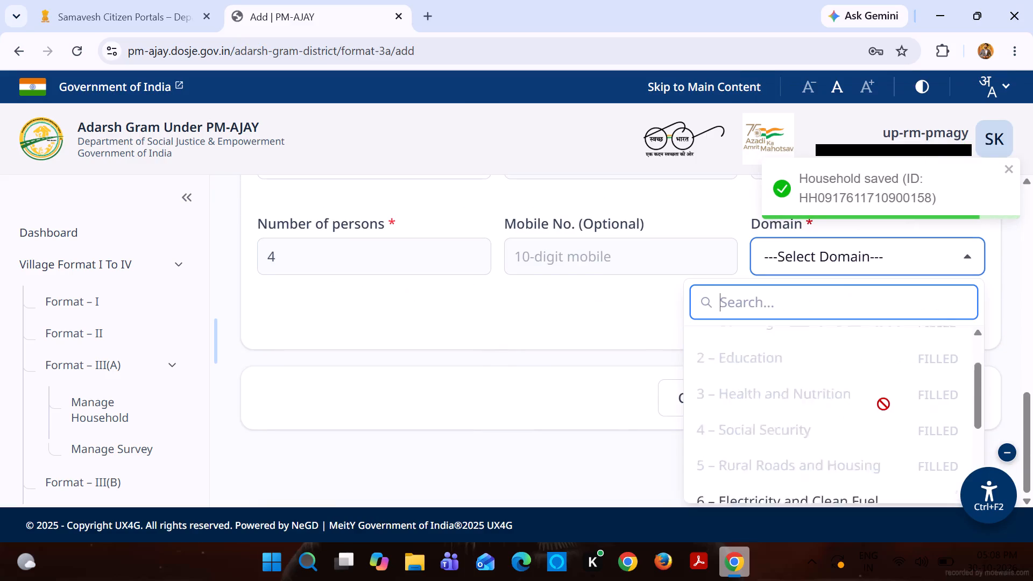
{"action": "left_click", "coordinate": [841, 401]}
{"action": "scroll", "coordinate": [841, 399], "scroll_direction": "down", "scroll_amount": 2}
{"action": "left_click_drag", "start_coordinate": [928, 346], "coordinate": [929, 354]}
{"action": "left_click", "coordinate": [928, 369]}
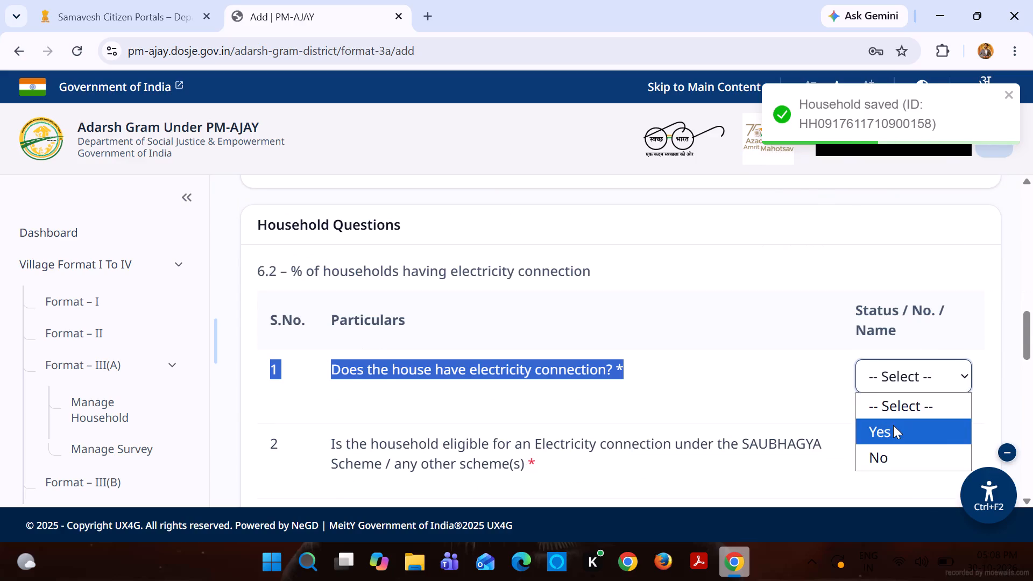
{"action": "left_click", "coordinate": [893, 425]}
{"action": "scroll", "coordinate": [895, 413], "scroll_direction": "down", "scroll_amount": 2}
{"action": "left_click", "coordinate": [912, 375]}
{"action": "left_click", "coordinate": [882, 442]}
{"action": "scroll", "coordinate": [888, 420], "scroll_direction": "down", "scroll_amount": 1}
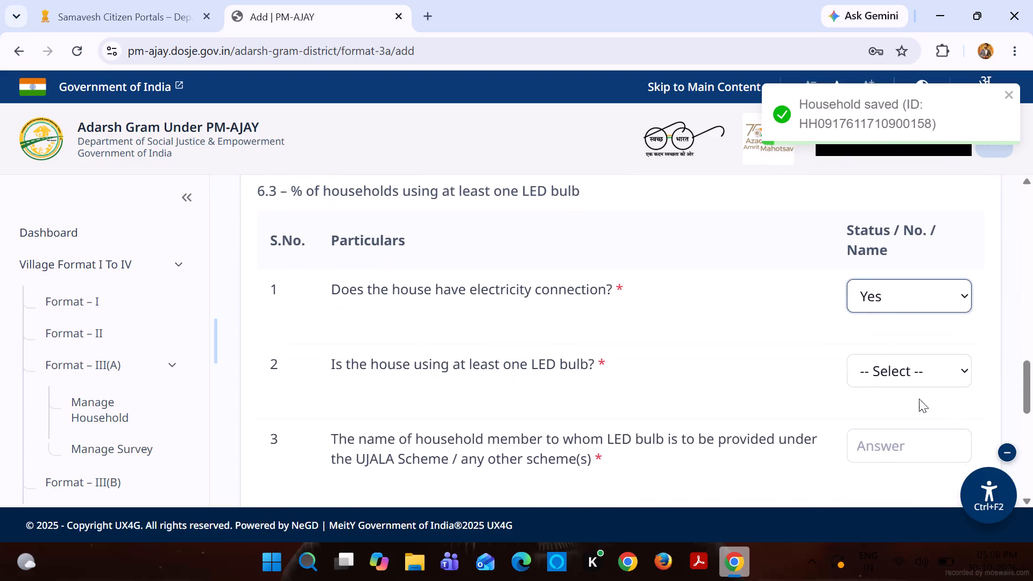
{"action": "left_click", "coordinate": [925, 386]}
{"action": "left_click", "coordinate": [889, 434]}
Answer Yes to clean fuel use in 6.4 and submit the Electricity and Clean Fuel domain.
{"action": "scroll", "coordinate": [895, 415], "scroll_direction": "down", "scroll_amount": 1}
{"action": "left_click", "coordinate": [923, 464]}
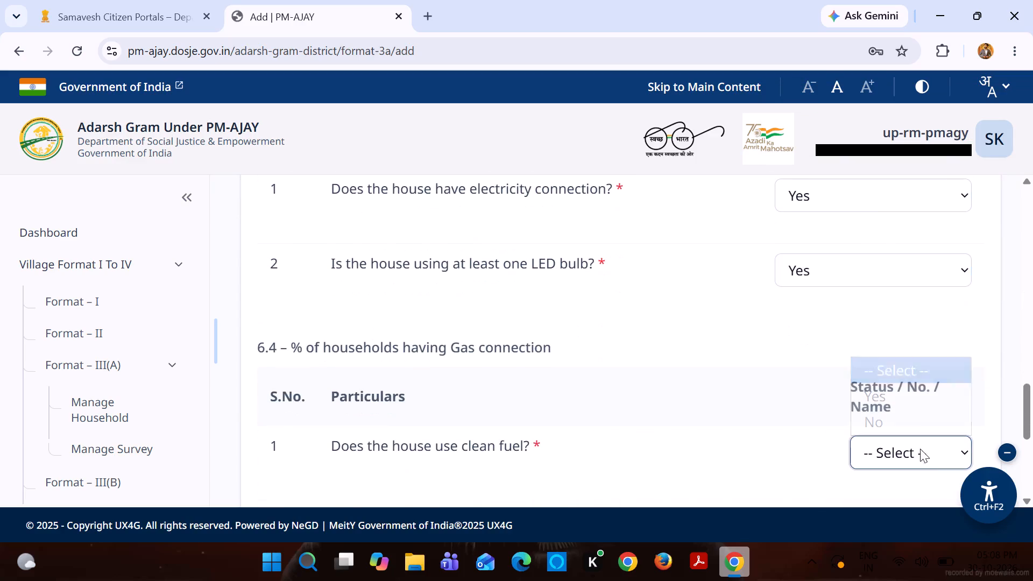
{"action": "left_click", "coordinate": [912, 394]}
{"action": "scroll", "coordinate": [912, 394], "scroll_direction": "down", "scroll_amount": 2}
{"action": "left_click", "coordinate": [957, 414]}
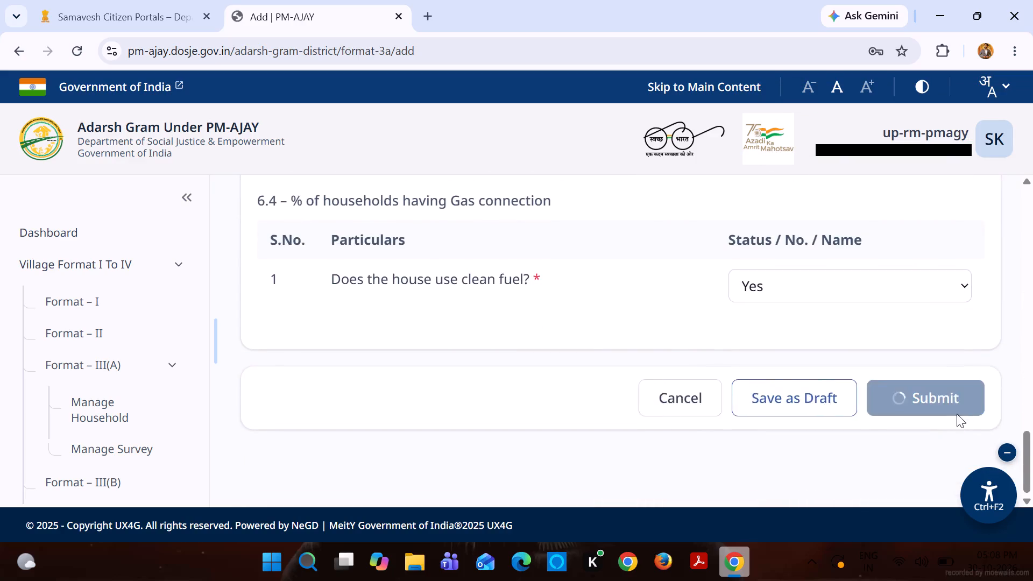
Select domain 7, answer No to the household being involved in farming in 7.1, and submit it.
{"action": "left_click", "coordinate": [903, 264]}
{"action": "scroll", "coordinate": [879, 425], "scroll_direction": "down", "scroll_amount": 1}
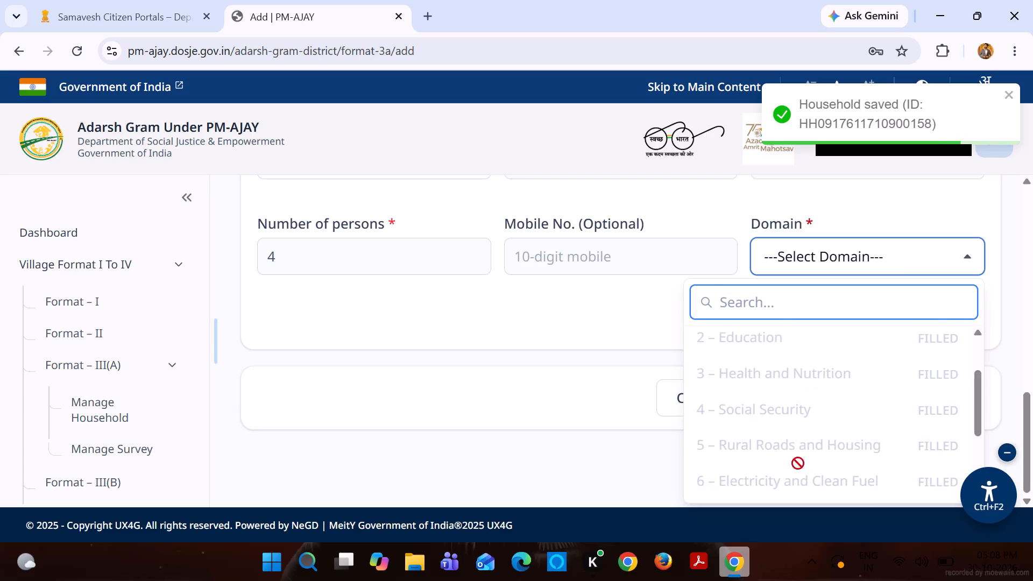
{"action": "scroll", "coordinate": [804, 452], "scroll_direction": "down", "scroll_amount": 1}
{"action": "left_click", "coordinate": [804, 447]}
{"action": "scroll", "coordinate": [804, 447], "scroll_direction": "down", "scroll_amount": 2}
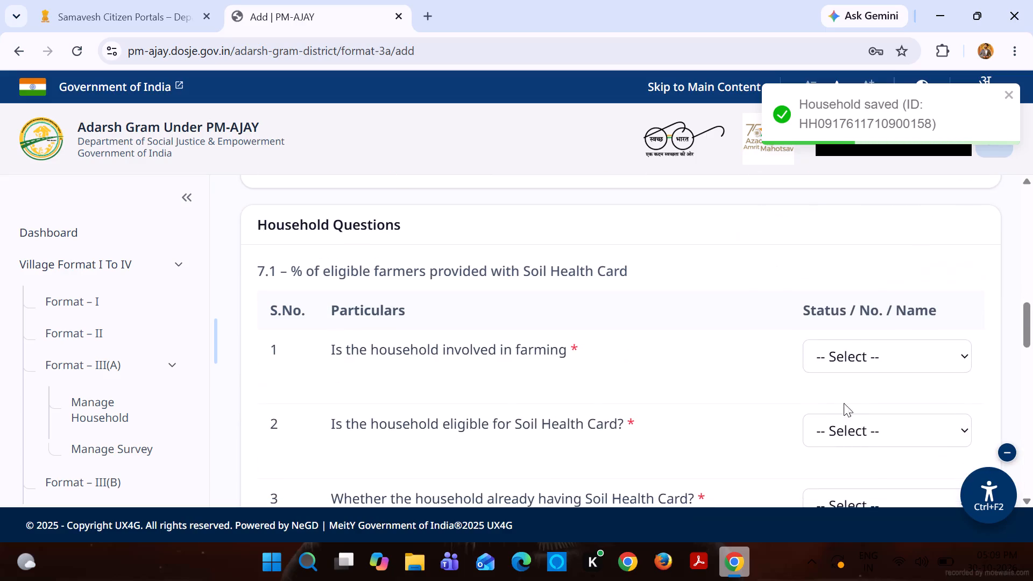
{"action": "left_click", "coordinate": [865, 359]}
{"action": "left_click", "coordinate": [846, 437]}
{"action": "scroll", "coordinate": [848, 429], "scroll_direction": "down", "scroll_amount": 3}
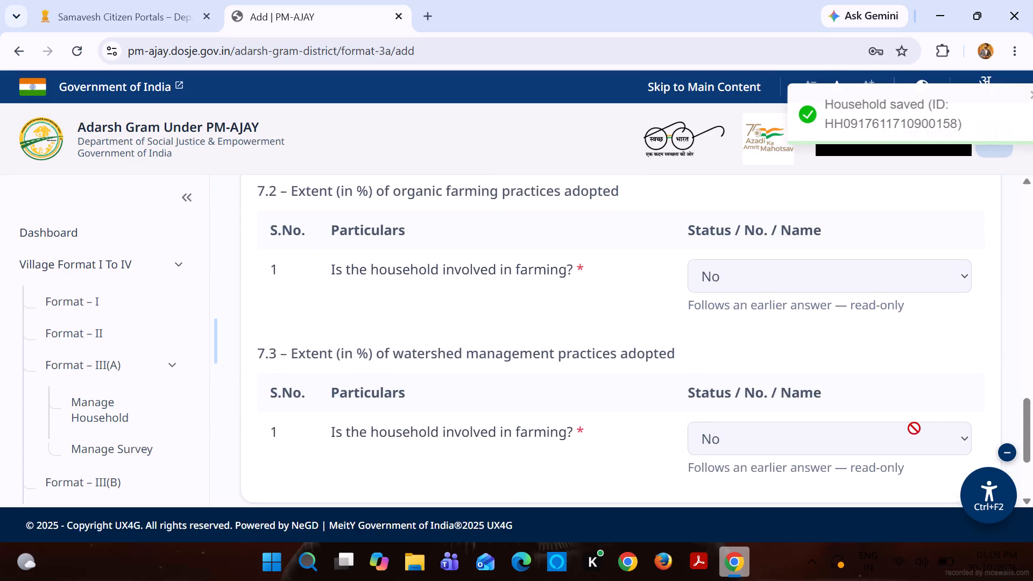
{"action": "scroll", "coordinate": [914, 427], "scroll_direction": "down", "scroll_amount": 5}
{"action": "left_click", "coordinate": [926, 411]}
Select domain 8 – Financial Inclusion and enter 4 persons over 5 years and 4 members with Aadhaar in 8.1.
{"action": "left_click", "coordinate": [906, 237]}
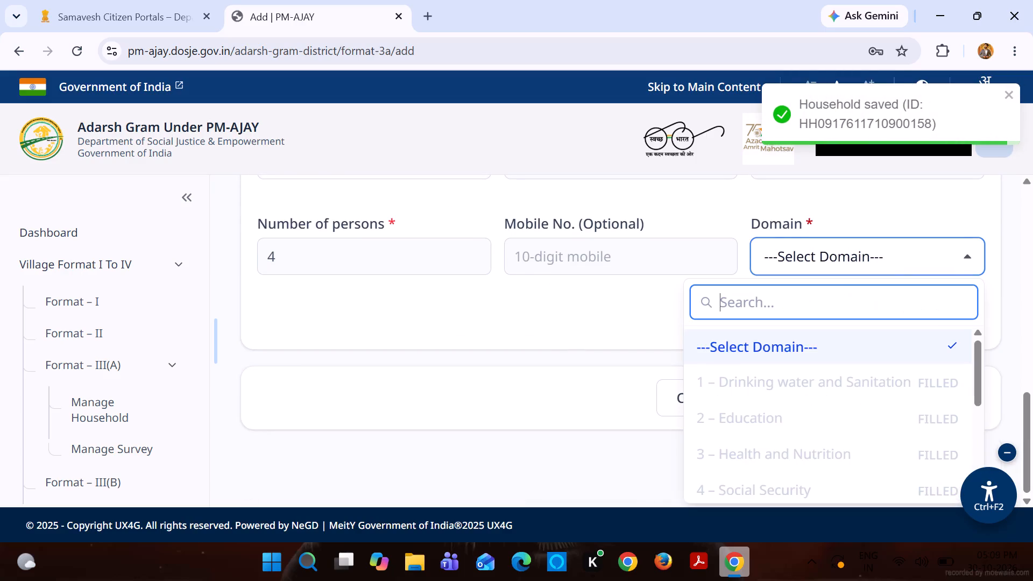
{"action": "scroll", "coordinate": [885, 329], "scroll_direction": "down", "scroll_amount": 2}
{"action": "scroll", "coordinate": [848, 440], "scroll_direction": "down", "scroll_amount": 2}
{"action": "left_click", "coordinate": [843, 409]}
{"action": "scroll", "coordinate": [843, 409], "scroll_direction": "down", "scroll_amount": 2}
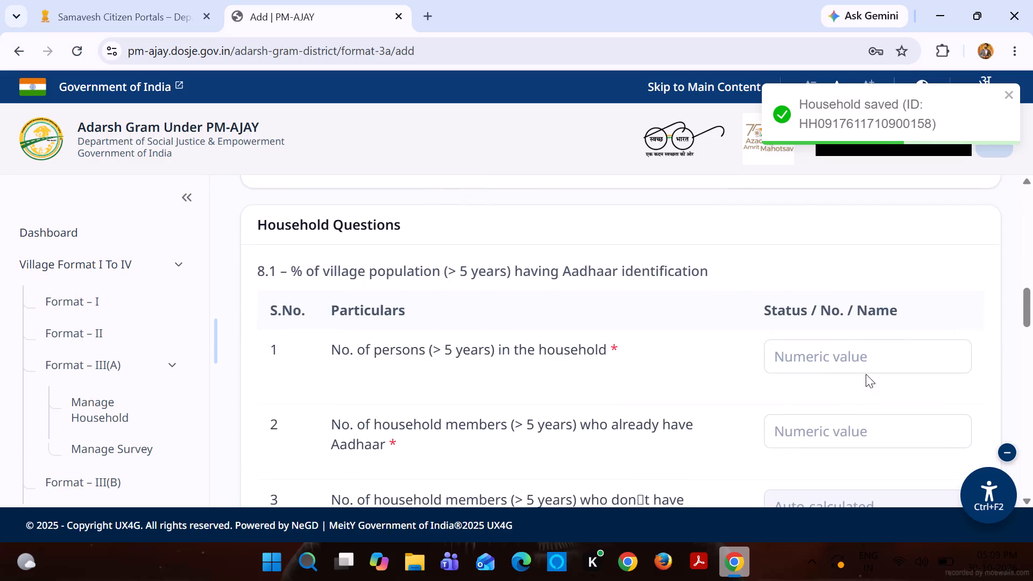
{"action": "left_click", "coordinate": [869, 360]}
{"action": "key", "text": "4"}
{"action": "left_click", "coordinate": [840, 426]}
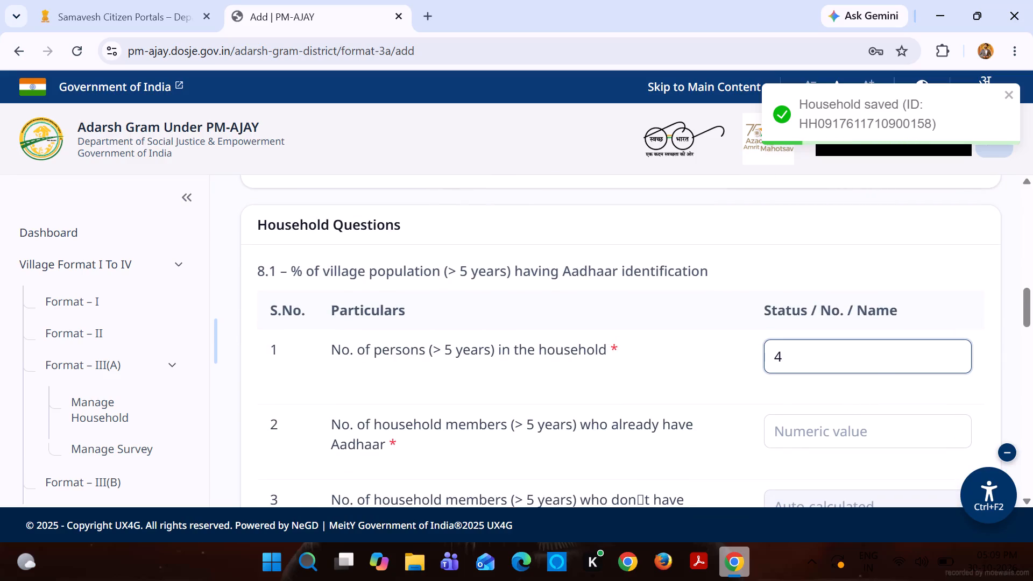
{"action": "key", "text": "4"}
In 8.2, enter 2 members eligible for a Bank/Post Office account and 2 eligible members who have one.
{"action": "scroll", "coordinate": [842, 424], "scroll_direction": "down", "scroll_amount": 3}
{"action": "middle_click", "coordinate": [842, 424]}
{"action": "scroll", "coordinate": [930, 384], "scroll_direction": "down", "scroll_amount": 3}
{"action": "left_click", "coordinate": [925, 393]}
{"action": "scroll", "coordinate": [925, 390], "scroll_direction": "down", "scroll_amount": 4}
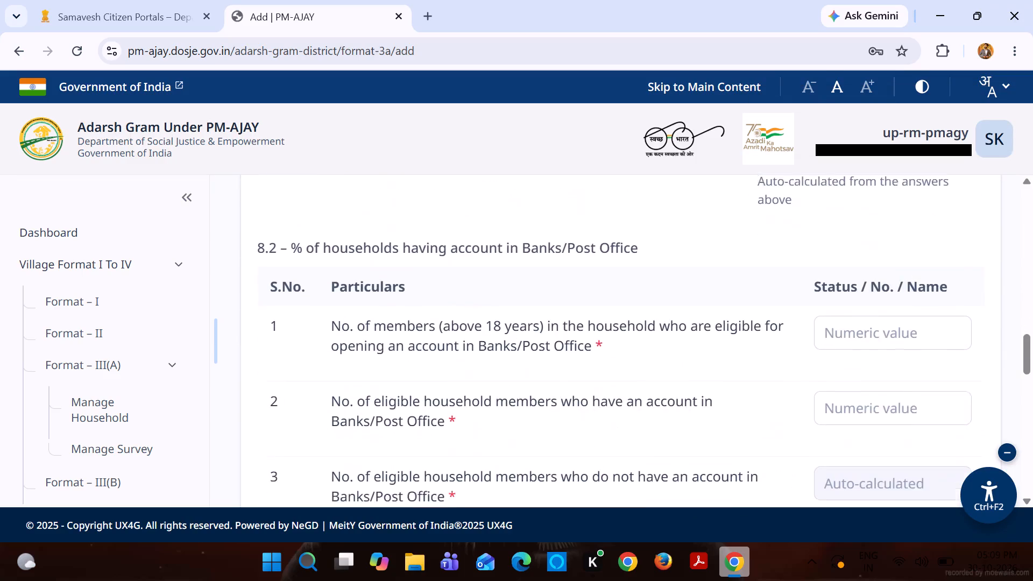
{"action": "left_click", "coordinate": [843, 327]}
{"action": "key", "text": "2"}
{"action": "left_click", "coordinate": [841, 384]}
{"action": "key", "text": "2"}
Enter 0 eligible persons for Suraksha Bima Yojana and 0 for Jeevan Jyoti Bima Yojana in 8.4, and submit the domain.
{"action": "scroll", "coordinate": [841, 391], "scroll_direction": "down", "scroll_amount": 1}
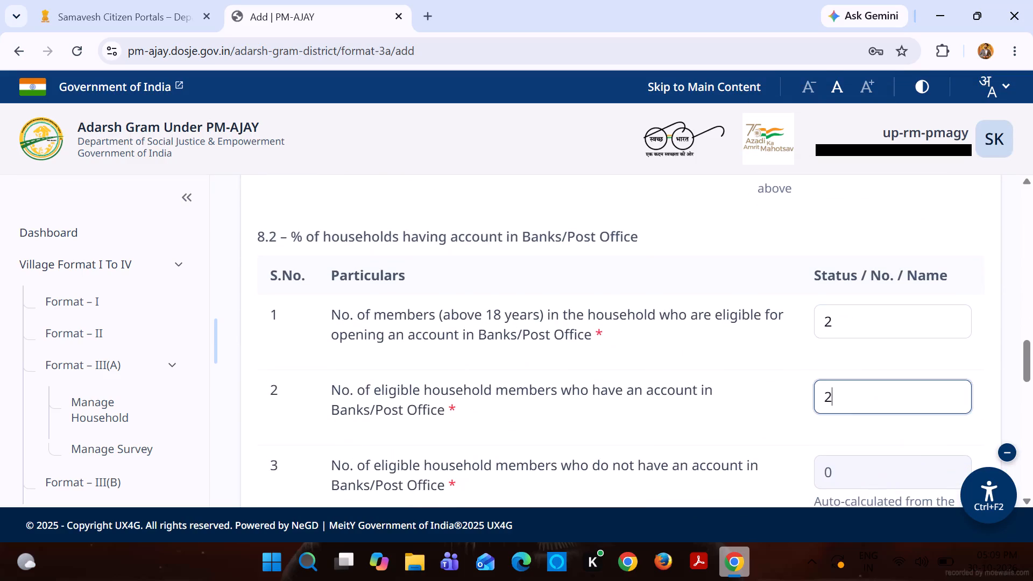
{"action": "scroll", "coordinate": [841, 396], "scroll_direction": "down", "scroll_amount": 2}
{"action": "left_click", "coordinate": [929, 420]}
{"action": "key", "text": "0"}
{"action": "scroll", "coordinate": [929, 420], "scroll_direction": "down", "scroll_amount": 2}
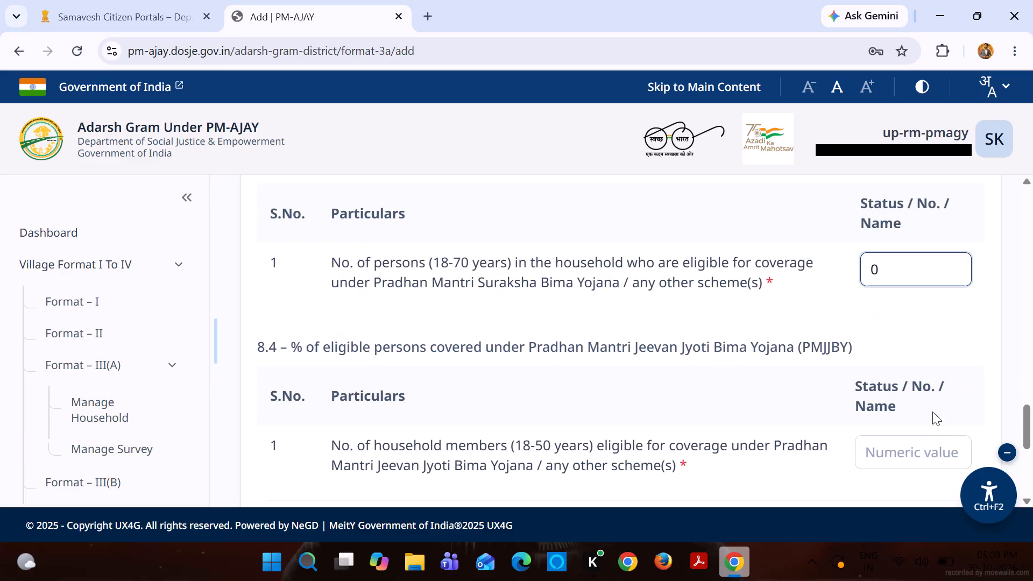
{"action": "left_click", "coordinate": [885, 457]}
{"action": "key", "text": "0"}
{"action": "scroll", "coordinate": [898, 429], "scroll_direction": "down", "scroll_amount": 3}
{"action": "left_click", "coordinate": [924, 410]}
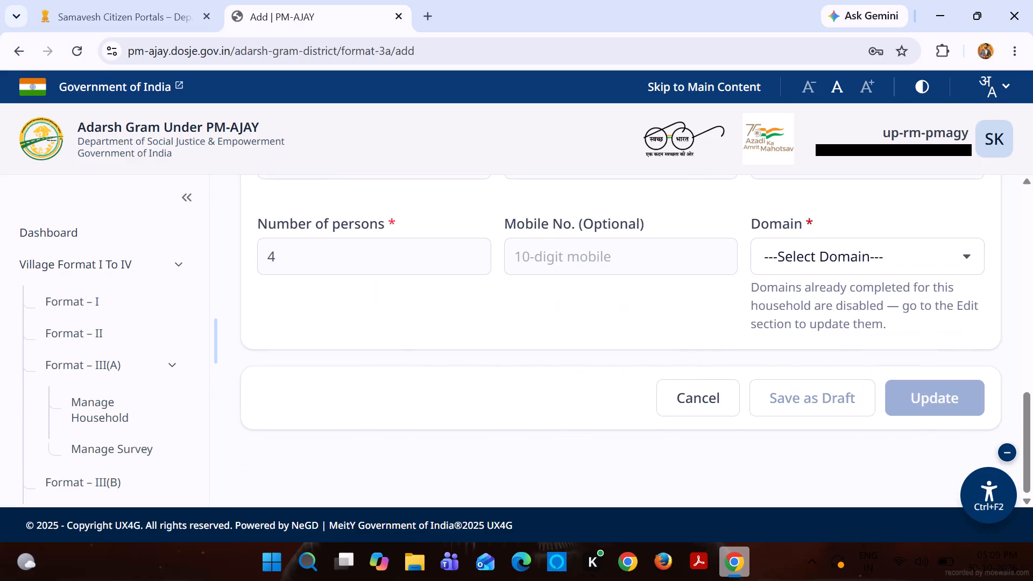
Select domain 9 – Digitization, enter 0 members eligible for digital literacy training in 9.3, and submit it.
{"action": "left_click", "coordinate": [930, 244]}
{"action": "scroll", "coordinate": [903, 365], "scroll_direction": "down", "scroll_amount": 5}
{"action": "middle_click_drag", "start_coordinate": [905, 377], "coordinate": [897, 442]}
{"action": "scroll", "coordinate": [816, 434], "scroll_direction": "down", "scroll_amount": 4}
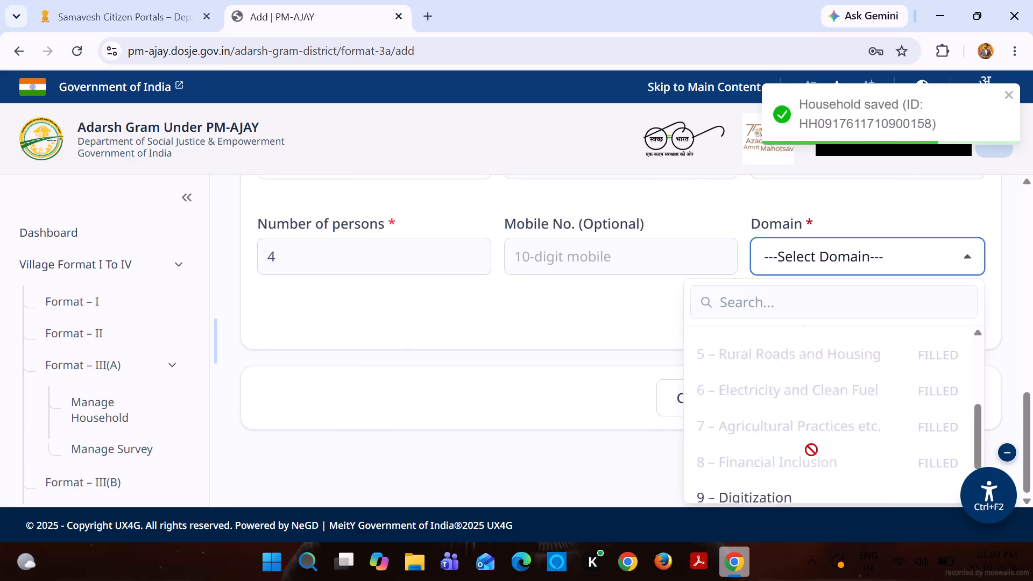
{"action": "left_click", "coordinate": [809, 449]}
{"action": "scroll", "coordinate": [810, 458], "scroll_direction": "down", "scroll_amount": 2}
{"action": "left_click", "coordinate": [901, 376]}
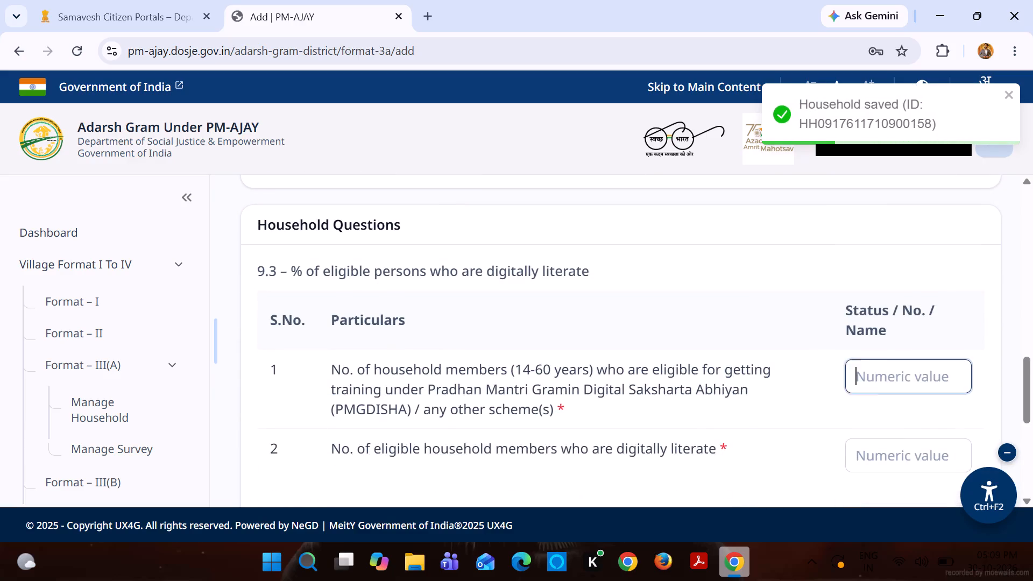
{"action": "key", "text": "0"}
{"action": "scroll", "coordinate": [896, 396], "scroll_direction": "down", "scroll_amount": 3}
{"action": "left_click", "coordinate": [916, 397]}
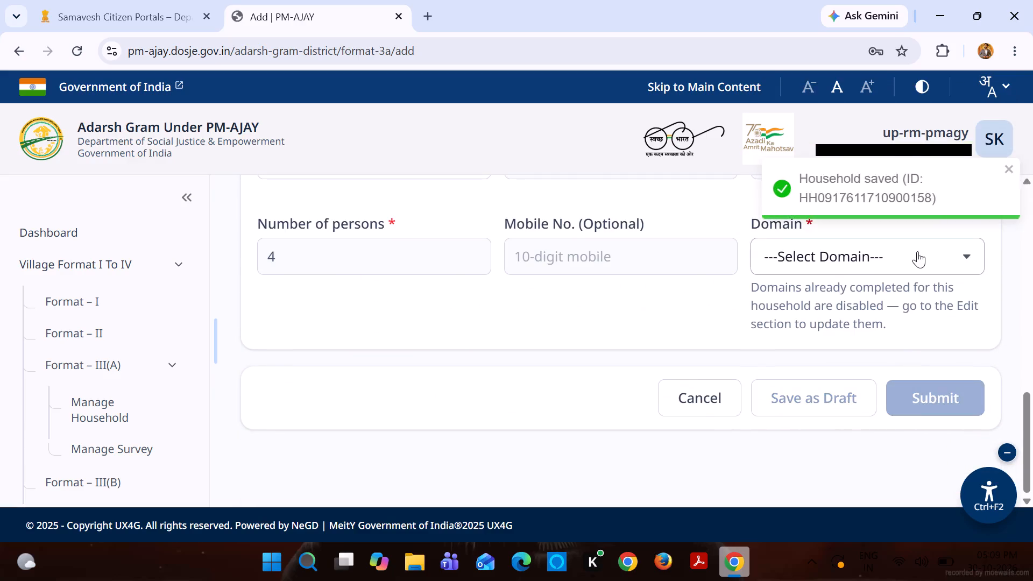
Select domain 10 and enter 0 youth eligible for skill training in 10.1 and 0 eligible for bank linked loans in 10.2.
{"action": "left_click", "coordinate": [917, 251]}
{"action": "scroll", "coordinate": [856, 440], "scroll_direction": "down", "scroll_amount": 5}
{"action": "left_click", "coordinate": [854, 482]}
{"action": "scroll", "coordinate": [858, 475], "scroll_direction": "down", "scroll_amount": 2}
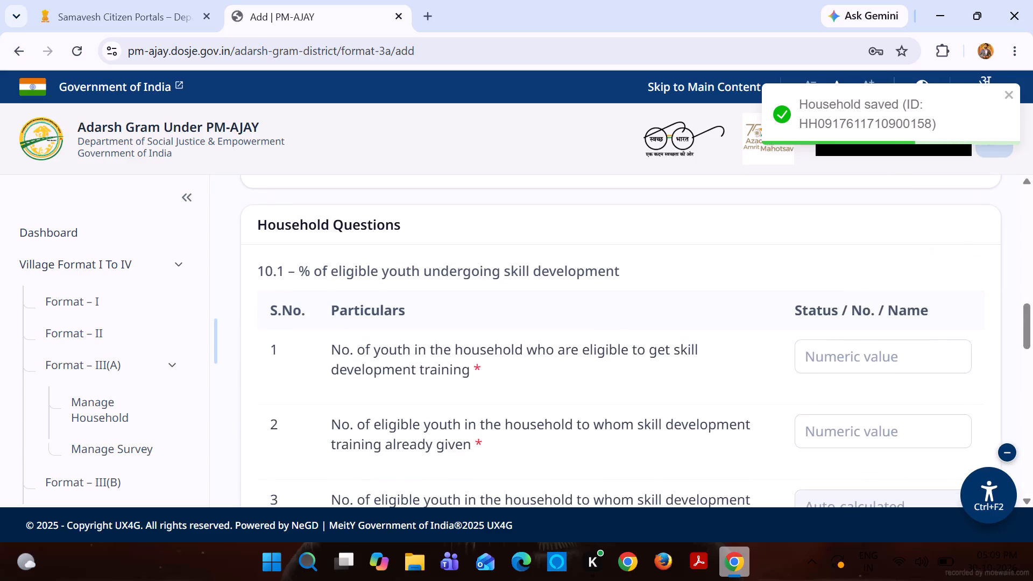
{"action": "left_click", "coordinate": [925, 359]}
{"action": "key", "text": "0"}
{"action": "scroll", "coordinate": [921, 359], "scroll_direction": "down", "scroll_amount": 3}
{"action": "left_click", "coordinate": [875, 275]}
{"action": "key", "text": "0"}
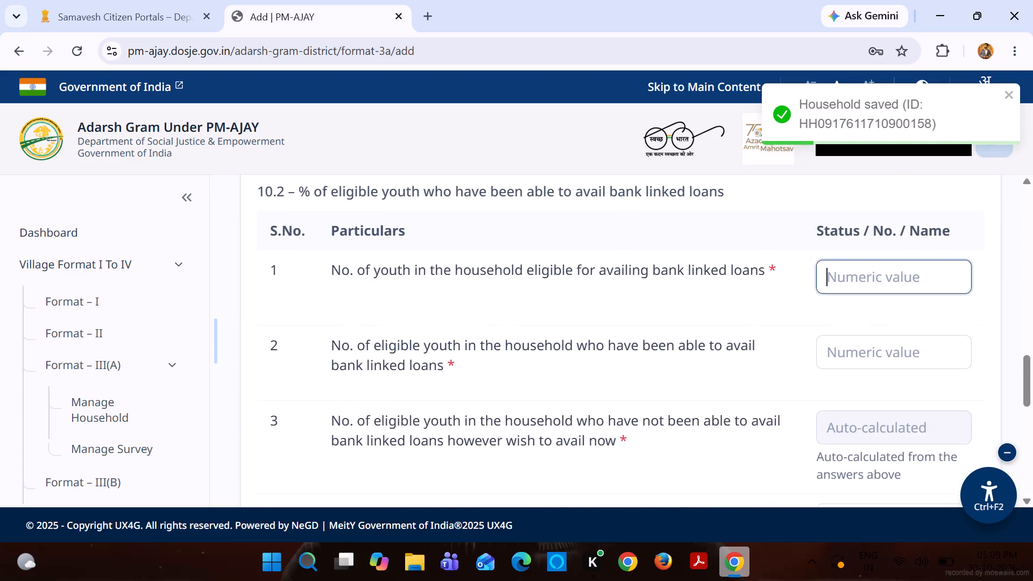
Answer Yes to self-help group membership in 10.3 and submit domain 10.
{"action": "left_click", "coordinate": [866, 468]}
{"action": "left_click", "coordinate": [873, 450]}
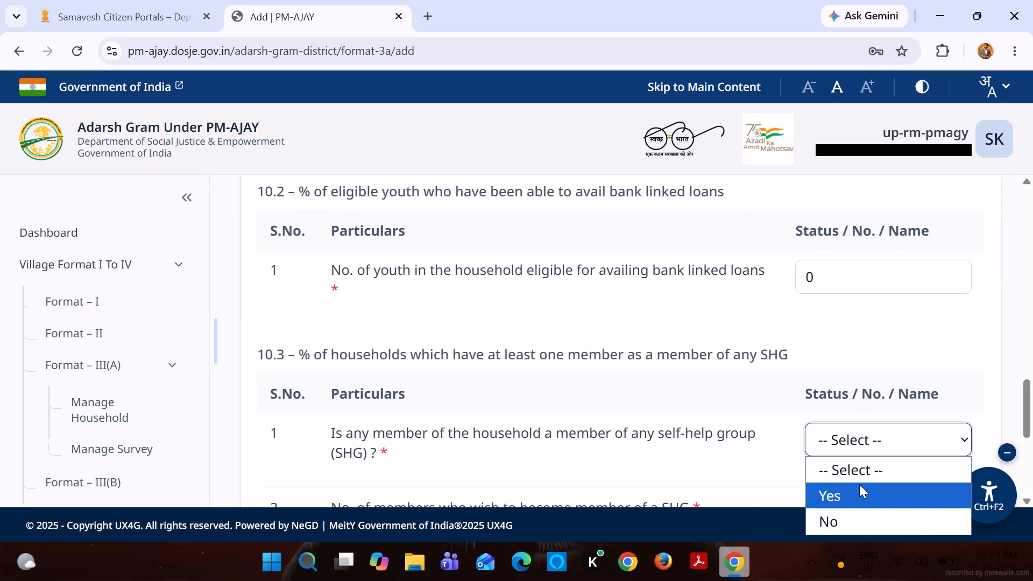
{"action": "left_click", "coordinate": [859, 485]}
{"action": "scroll", "coordinate": [868, 415], "scroll_direction": "down", "scroll_amount": 4}
{"action": "left_click", "coordinate": [942, 393]}
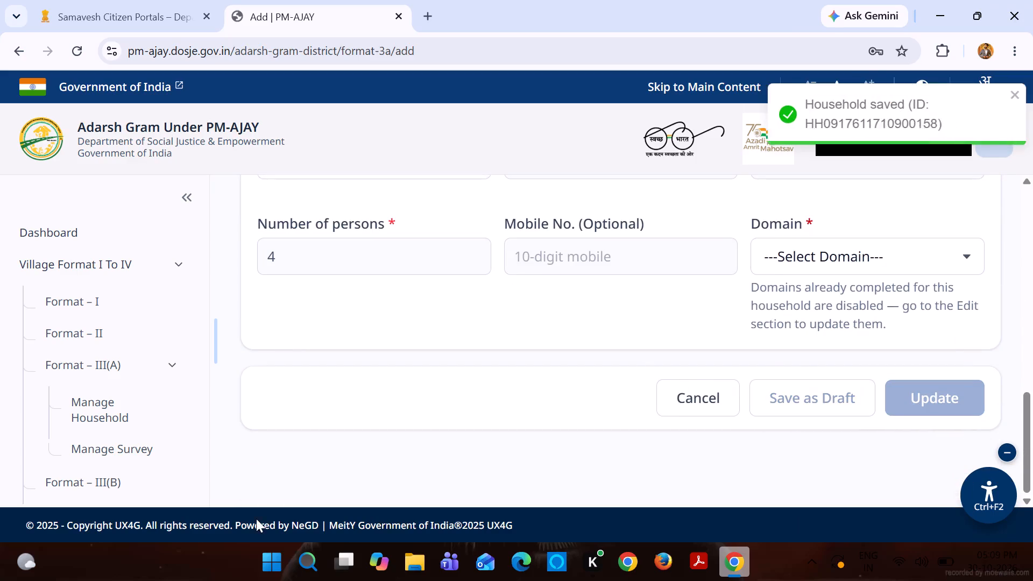
Start a new household record with block Shahabad - 1488, Gram Panchayat Boodpur - 84740, village Boodpur - 117109 and category Others.
{"action": "left_click", "coordinate": [129, 408]}
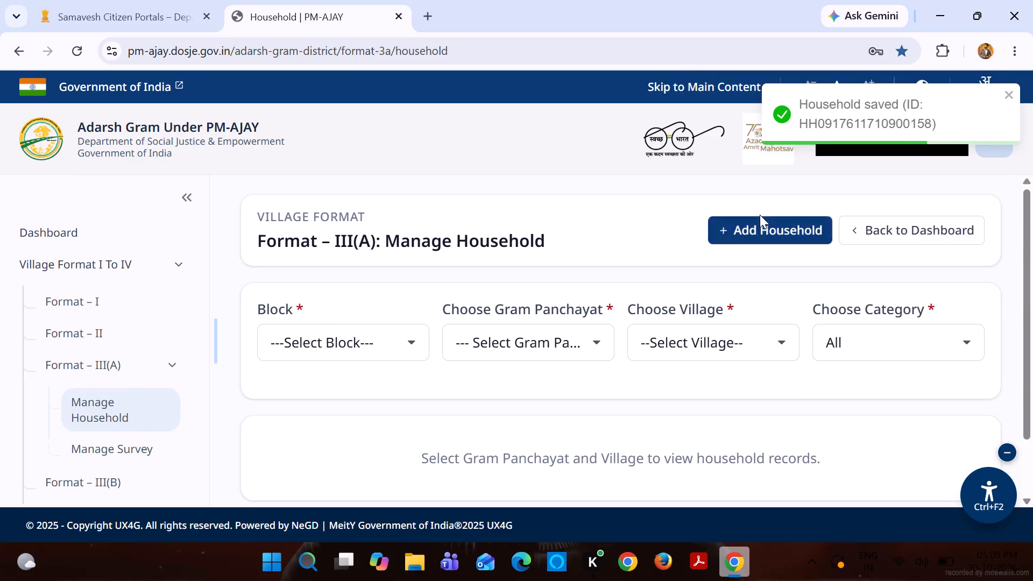
{"action": "left_click", "coordinate": [763, 223]}
{"action": "left_click", "coordinate": [768, 187]}
{"action": "left_click", "coordinate": [697, 444]}
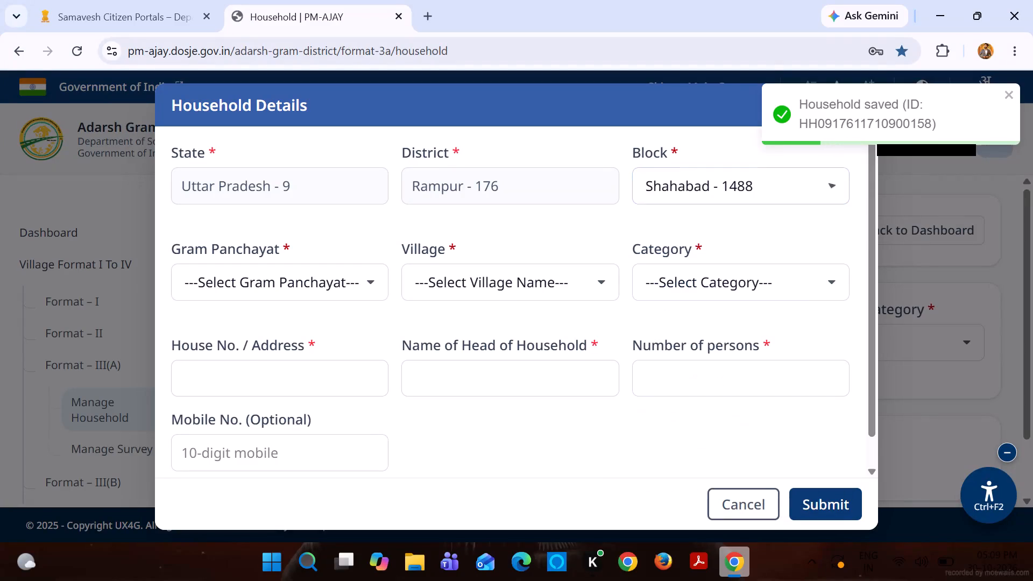
{"action": "left_click", "coordinate": [348, 285]}
{"action": "left_click", "coordinate": [259, 437]}
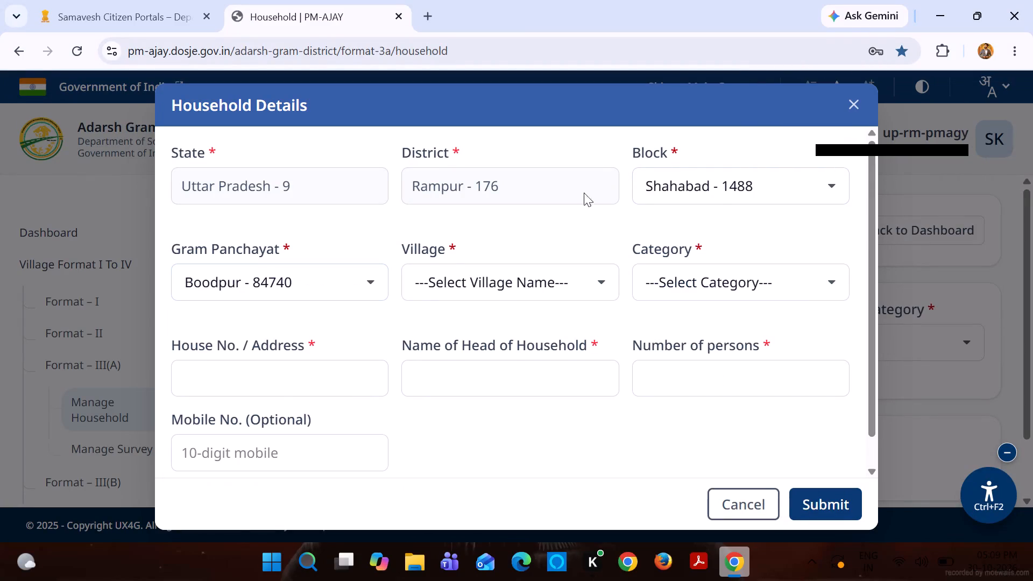
{"action": "left_click", "coordinate": [567, 275]}
{"action": "left_click", "coordinate": [496, 355]}
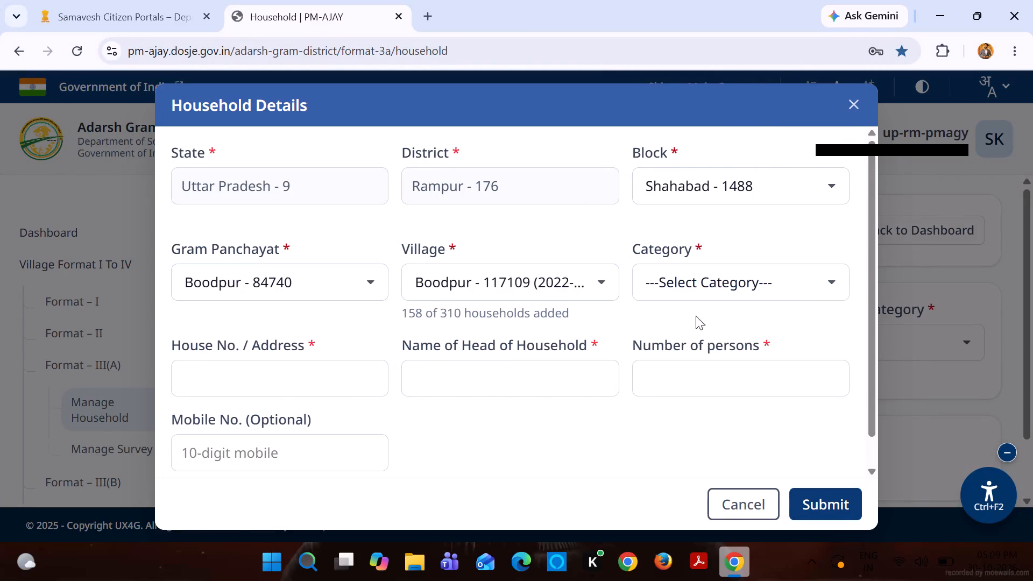
{"action": "left_click", "coordinate": [742, 277]}
{"action": "left_click", "coordinate": [679, 421]}
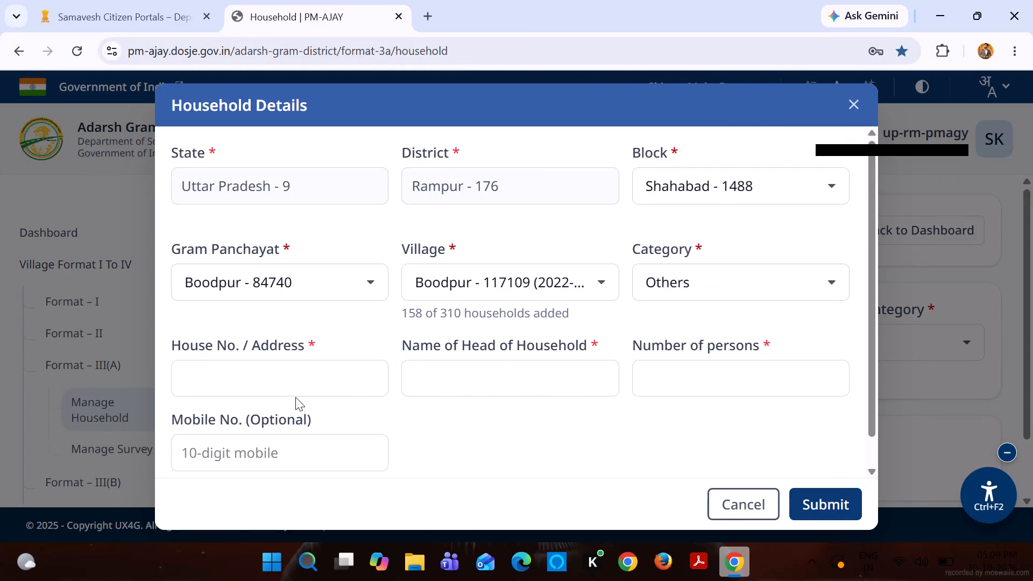
Enter house number 159, the name of the head of household and 4 persons, and submit the household details.
{"action": "left_click", "coordinate": [295, 394]}
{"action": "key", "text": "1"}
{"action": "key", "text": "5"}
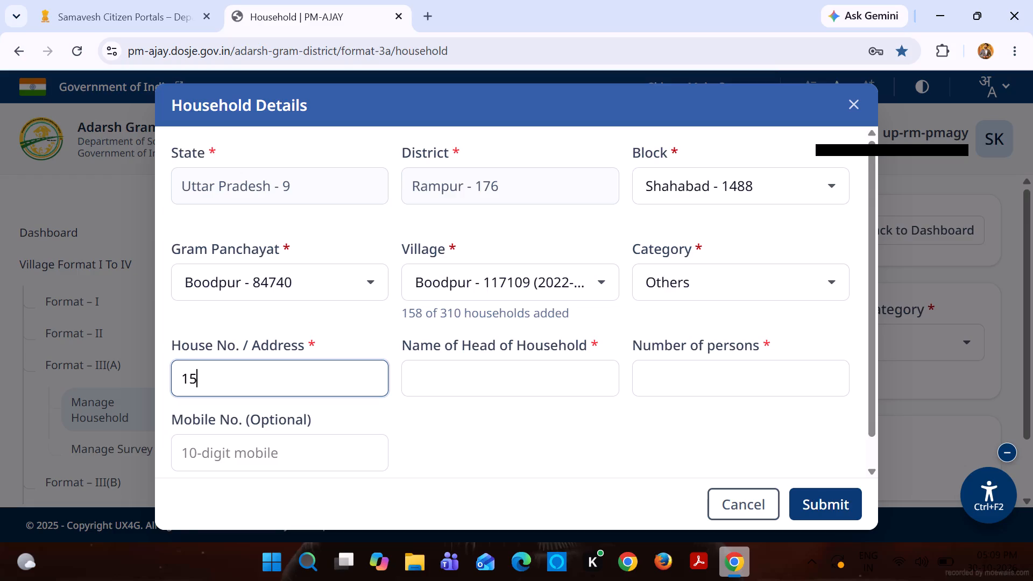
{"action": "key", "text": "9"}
{"action": "left_click", "coordinate": [519, 382]}
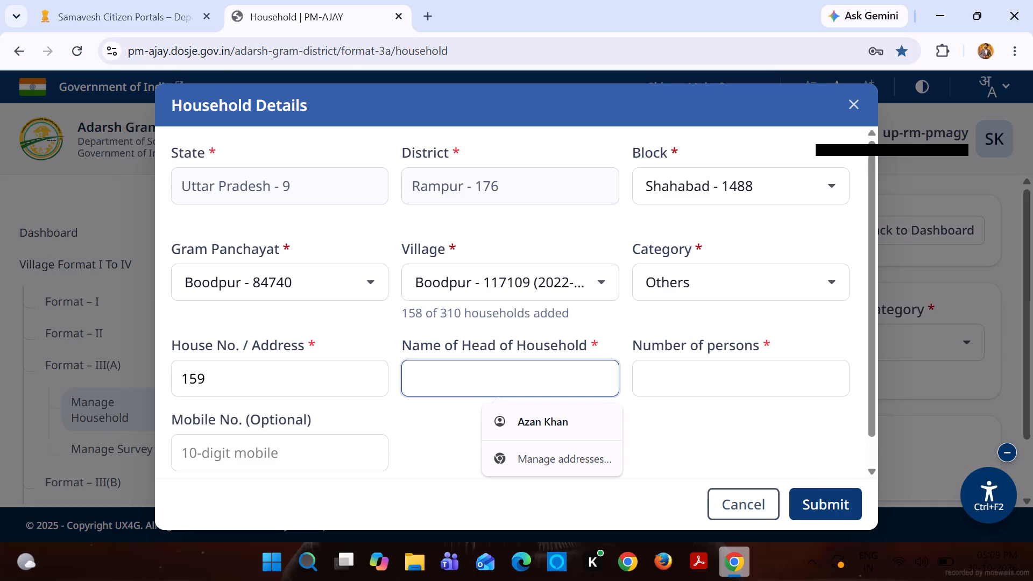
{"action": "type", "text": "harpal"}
{"action": "left_click", "coordinate": [707, 373]}
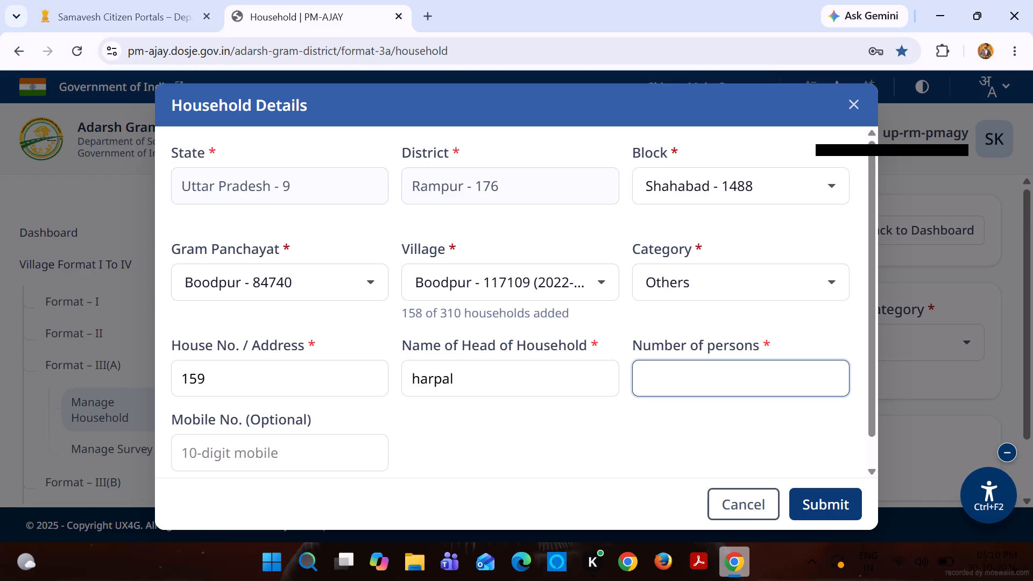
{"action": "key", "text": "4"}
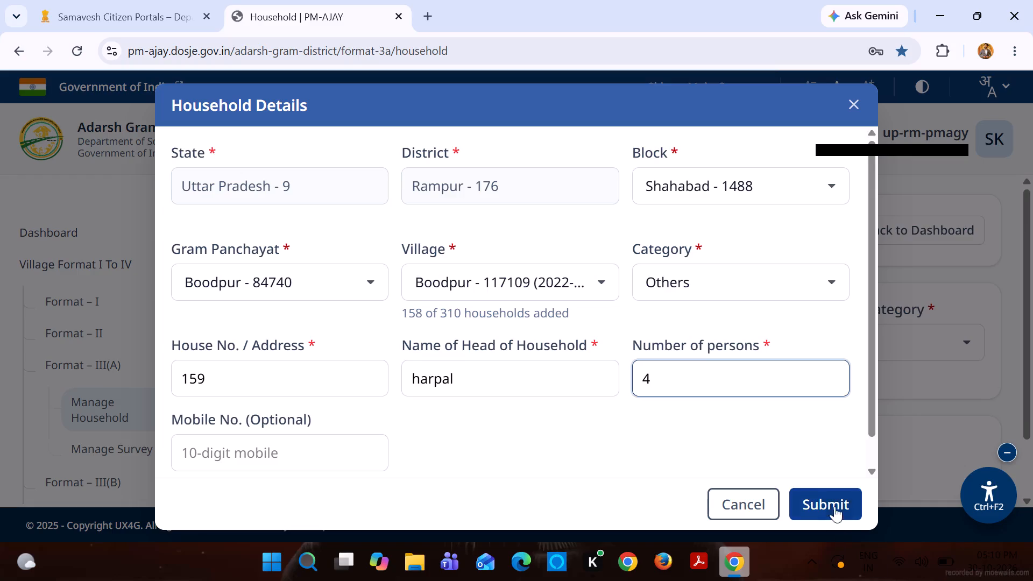
{"action": "left_click", "coordinate": [836, 497]}
Select domain 1 – Drinking water and Sanitation, answer Yes to having an IHHL and No to open defecation in 1.5, and submit it.
{"action": "scroll", "coordinate": [917, 309], "scroll_direction": "down", "scroll_amount": 10}
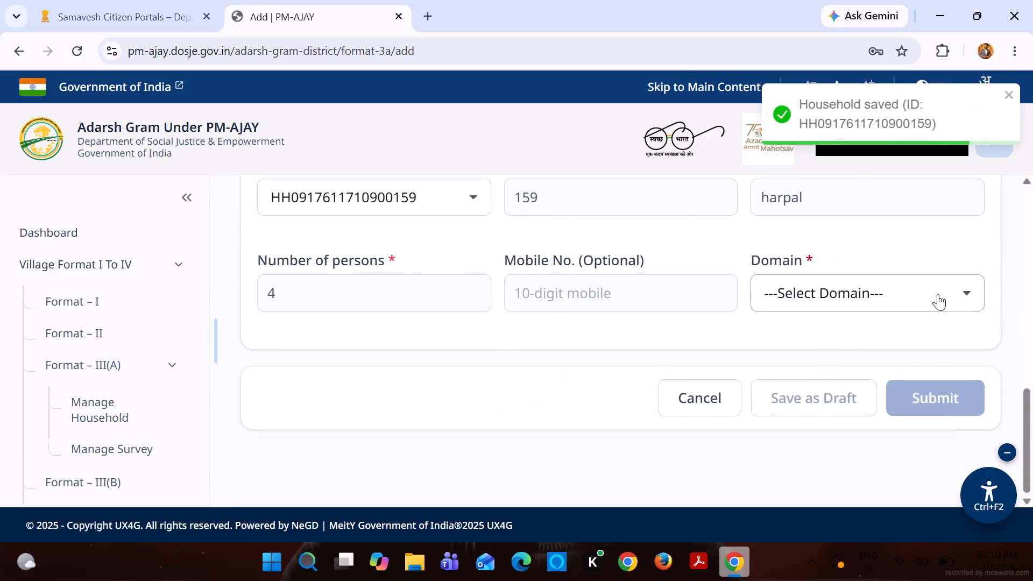
{"action": "left_click", "coordinate": [938, 293]}
{"action": "left_click", "coordinate": [847, 153]}
{"action": "scroll", "coordinate": [759, 326], "scroll_direction": "down", "scroll_amount": 4}
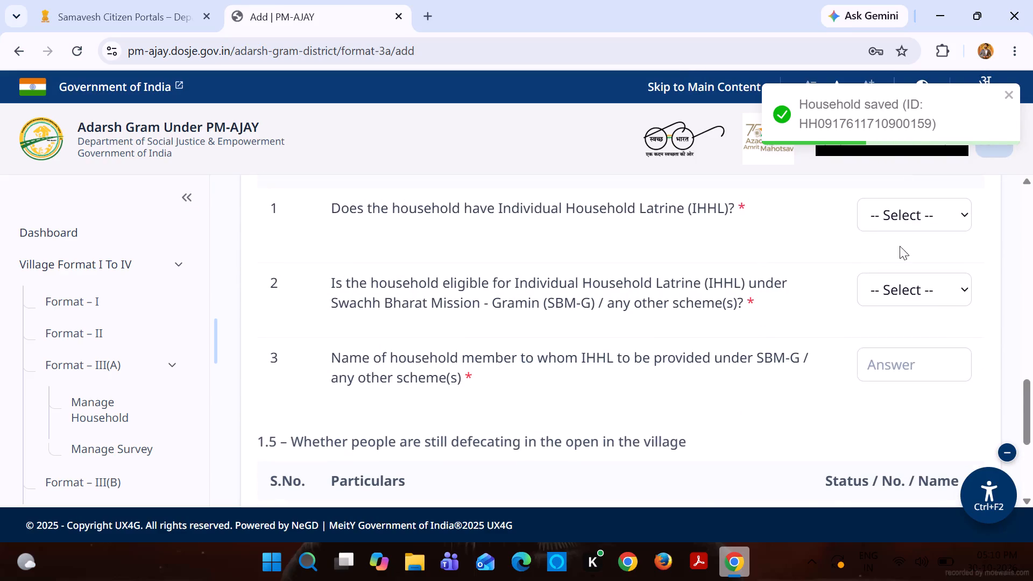
{"action": "left_click", "coordinate": [923, 210]}
{"action": "left_click", "coordinate": [881, 267]}
{"action": "left_click_drag", "start_coordinate": [924, 355], "coordinate": [923, 359]}
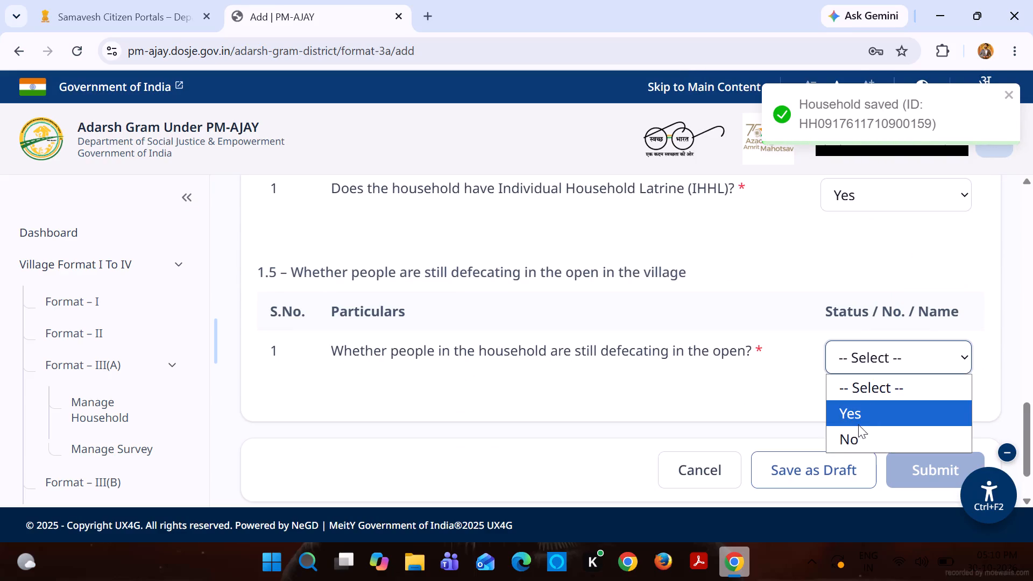
{"action": "left_click_drag", "start_coordinate": [851, 442], "coordinate": [859, 440]}
{"action": "left_click", "coordinate": [937, 476]}
Select domain 2 – Education and enter 0 children aged 6-10 in 2.1 and 0 children aged 11-13 in 2.2.
{"action": "left_click", "coordinate": [943, 329]}
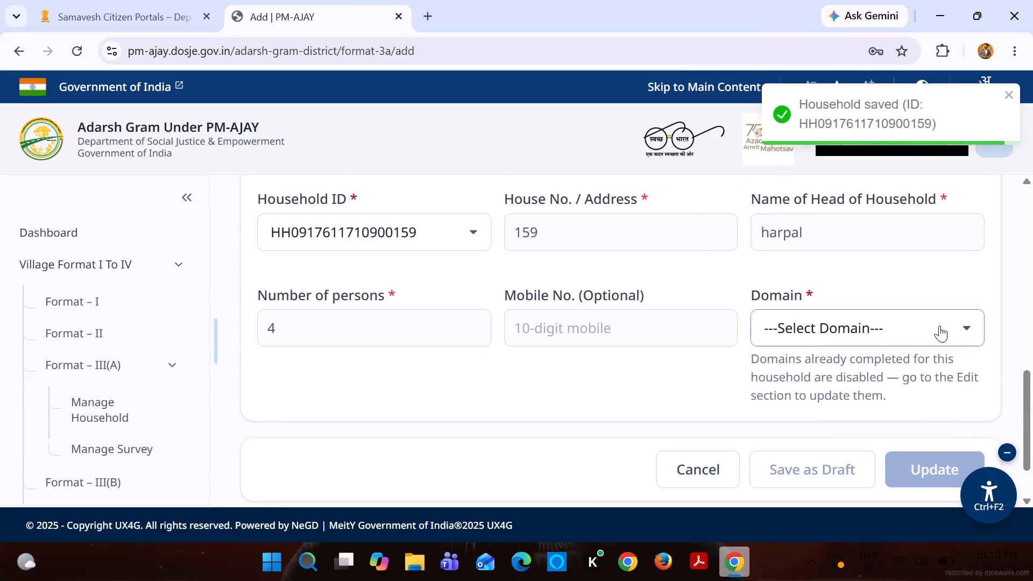
{"action": "left_click", "coordinate": [812, 187]}
{"action": "scroll", "coordinate": [788, 304], "scroll_direction": "down", "scroll_amount": 3}
{"action": "left_click", "coordinate": [850, 356]}
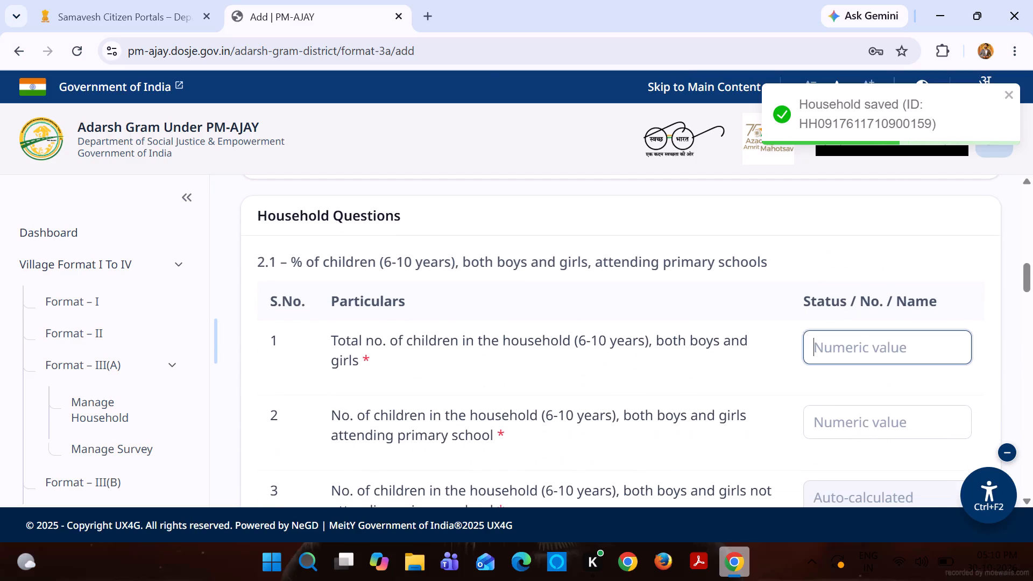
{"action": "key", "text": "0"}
{"action": "scroll", "coordinate": [850, 347], "scroll_direction": "down", "scroll_amount": 3}
{"action": "left_click", "coordinate": [871, 254]}
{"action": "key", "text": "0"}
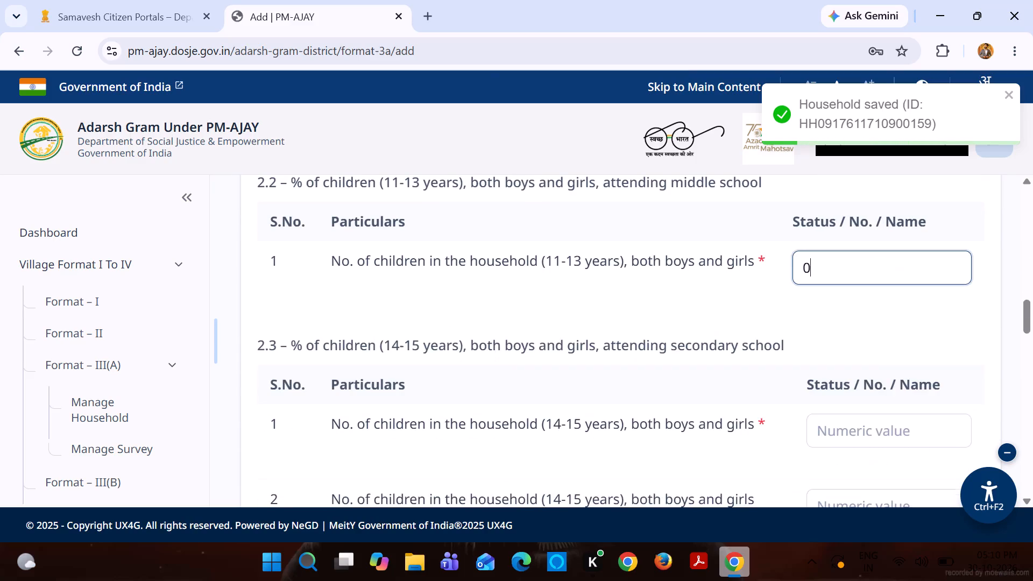
Enter 1 child and 1 attending secondary school in 2.3, and 1 child and 1 attending higher secondary school in 2.4.
{"action": "scroll", "coordinate": [871, 254], "scroll_direction": "down", "scroll_amount": 3}
{"action": "scroll", "coordinate": [872, 227], "scroll_direction": "up", "scroll_amount": 1}
{"action": "left_click", "coordinate": [849, 265]}
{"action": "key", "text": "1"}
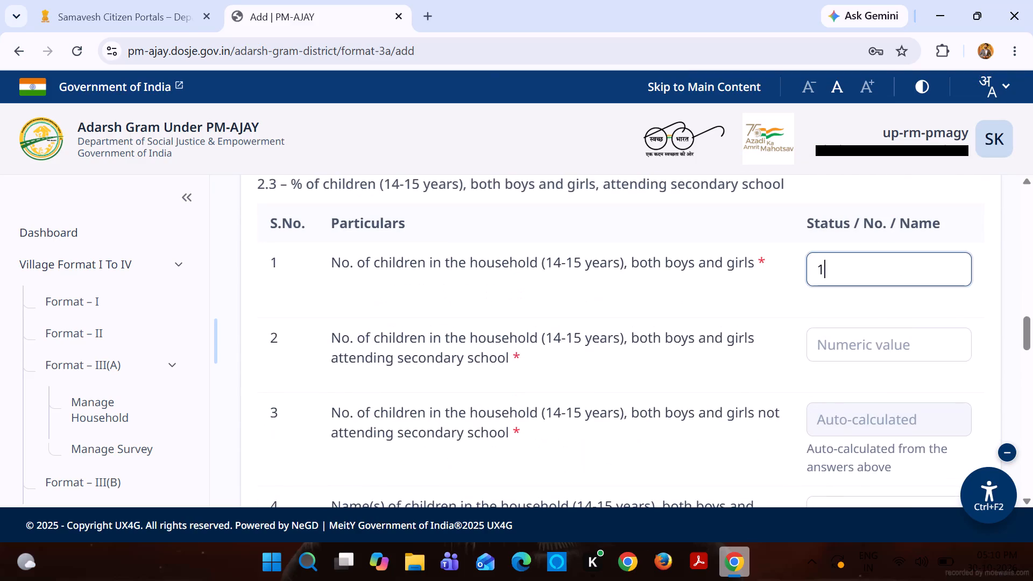
{"action": "left_click", "coordinate": [841, 337]}
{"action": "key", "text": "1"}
{"action": "scroll", "coordinate": [842, 333], "scroll_direction": "down", "scroll_amount": 2}
{"action": "left_click", "coordinate": [846, 437]}
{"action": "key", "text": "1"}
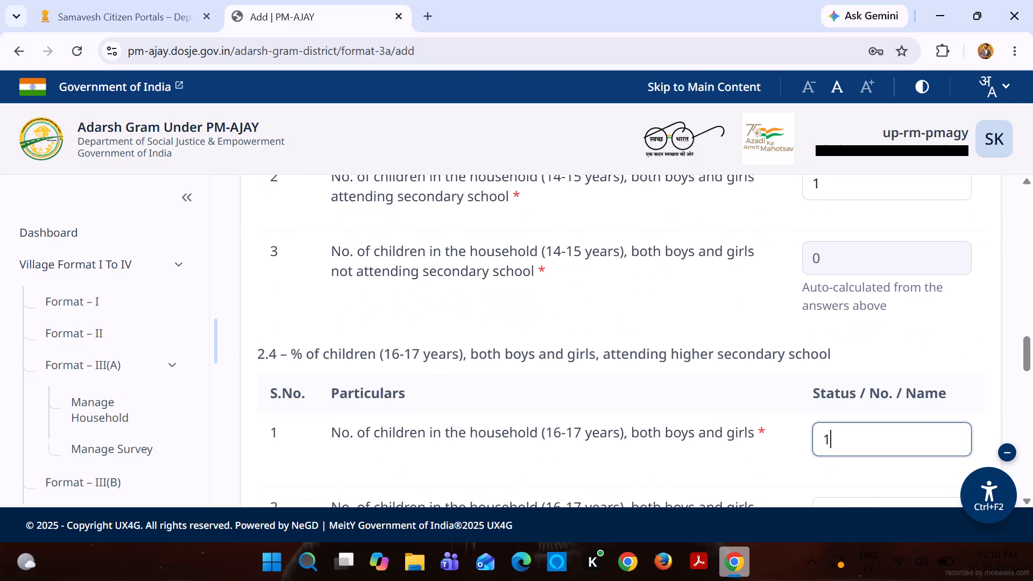
{"action": "scroll", "coordinate": [849, 422], "scroll_direction": "down", "scroll_amount": 2}
{"action": "left_click", "coordinate": [874, 353]}
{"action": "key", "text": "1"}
Enter 0 children aged 18-23 in 2.5 and submit the Education domain.
{"action": "scroll", "coordinate": [874, 353], "scroll_direction": "down", "scroll_amount": 4}
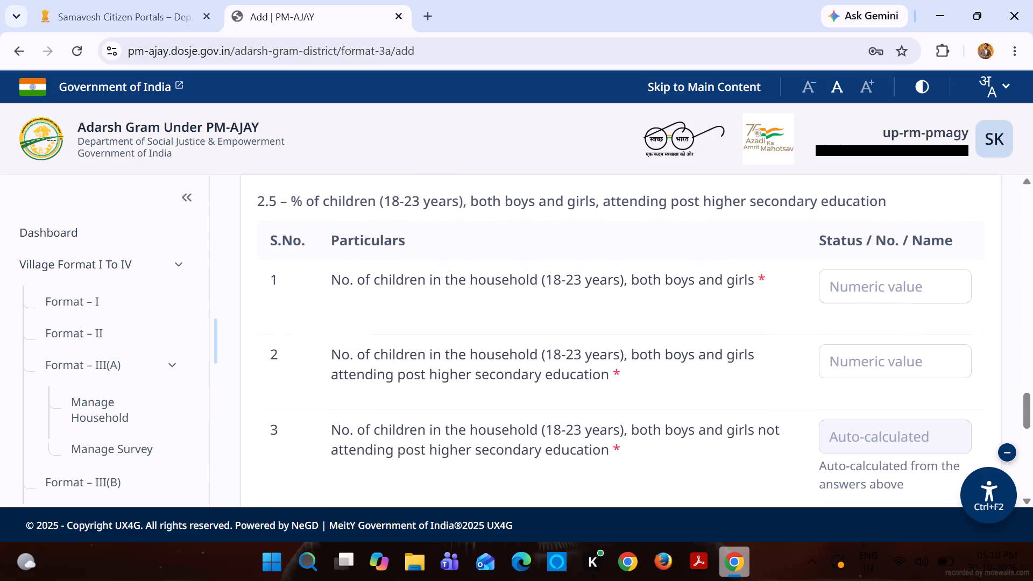
{"action": "left_click", "coordinate": [892, 272]}
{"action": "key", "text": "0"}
{"action": "scroll", "coordinate": [885, 294], "scroll_direction": "down", "scroll_amount": 5}
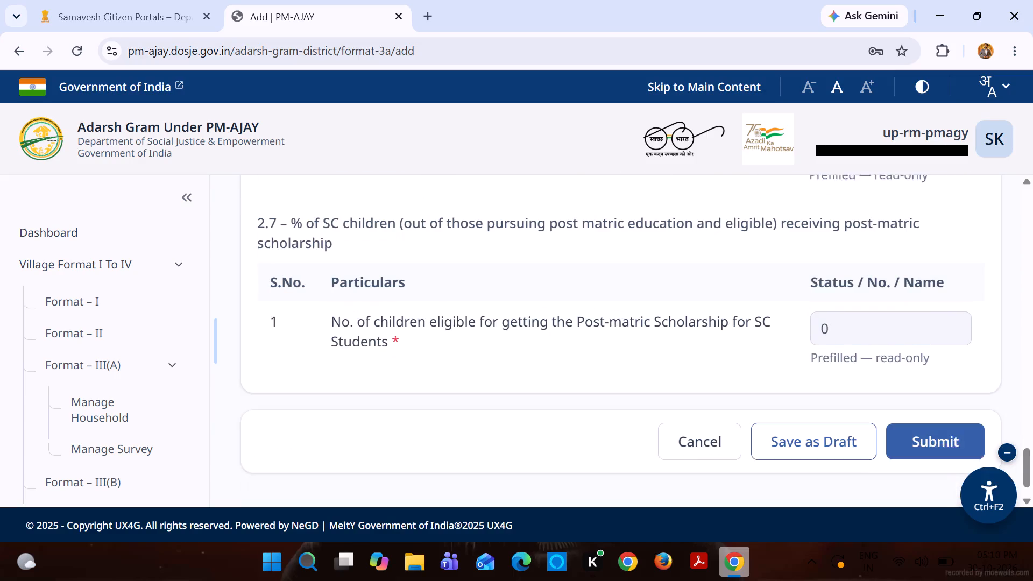
{"action": "scroll", "coordinate": [869, 316], "scroll_direction": "down", "scroll_amount": 5}
{"action": "left_click", "coordinate": [926, 390]}
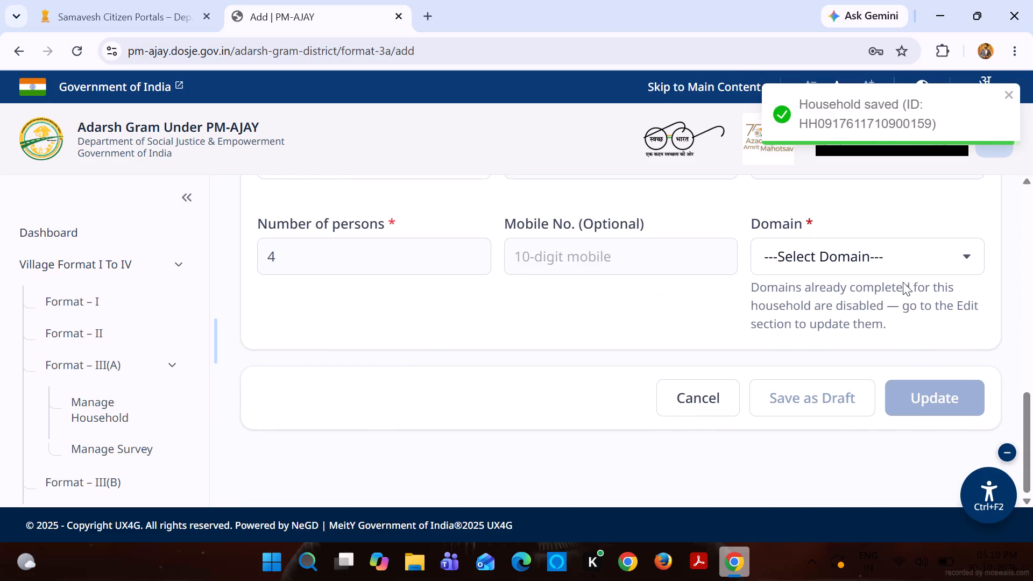
Select domain 3 – Health and Nutrition, answer Yes to Health Protection Scheme coverage in 3.1, and enter 0 pregnant women.
{"action": "left_click", "coordinate": [905, 246]}
{"action": "left_click", "coordinate": [766, 442]}
{"action": "scroll", "coordinate": [834, 391], "scroll_direction": "down", "scroll_amount": 3}
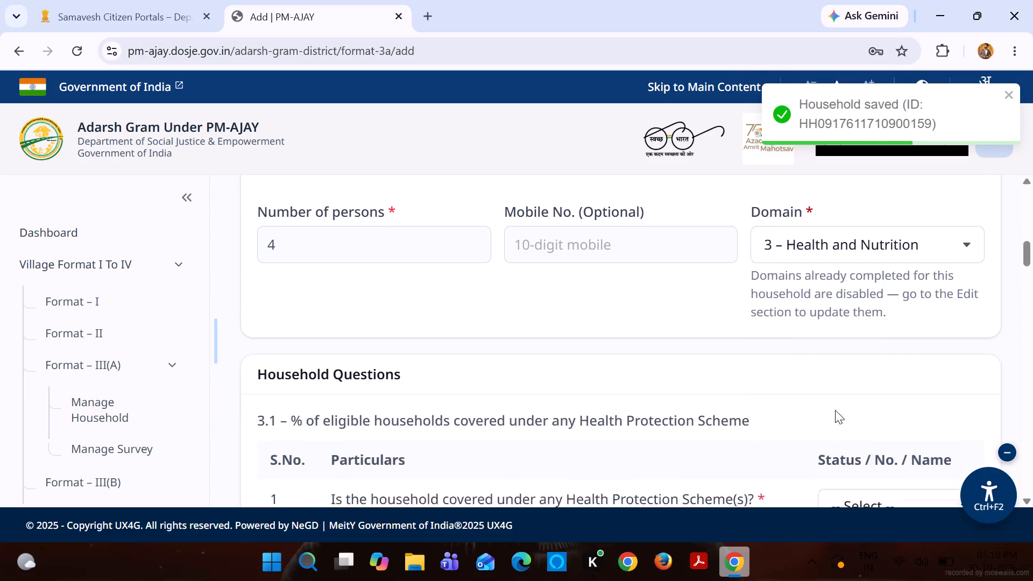
{"action": "left_click_drag", "start_coordinate": [911, 250], "coordinate": [910, 264]}
{"action": "left_click", "coordinate": [905, 274]}
{"action": "left_click", "coordinate": [871, 331]}
{"action": "scroll", "coordinate": [872, 343], "scroll_direction": "down", "scroll_amount": 1}
{"action": "left_click", "coordinate": [872, 343]}
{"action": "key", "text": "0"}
Enter 0 for deliveries in 3.4, children born in 3.5, children below one year in 3.6 and children aged 0-5 in 3.7.
{"action": "scroll", "coordinate": [869, 346], "scroll_direction": "down", "scroll_amount": 2}
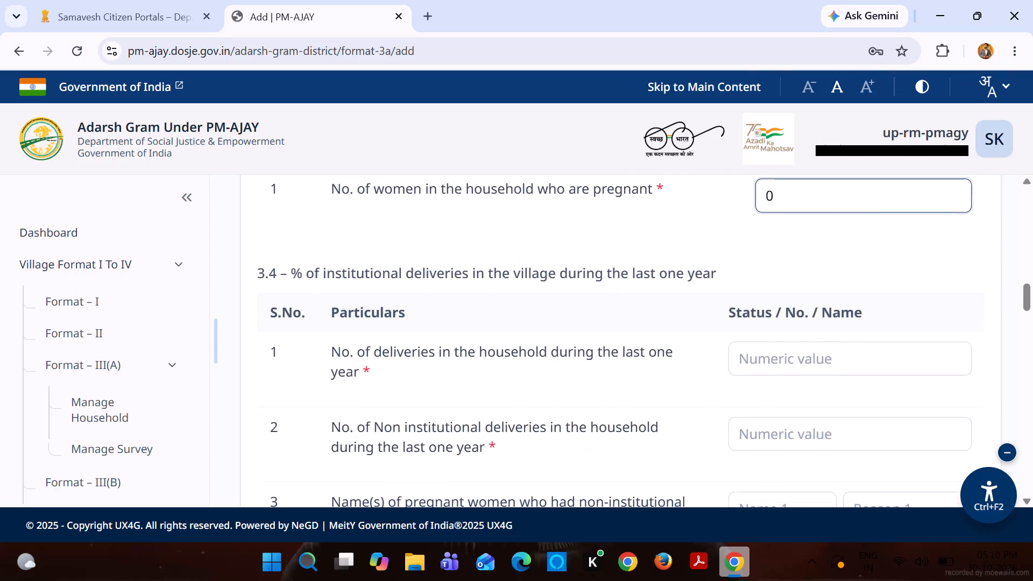
{"action": "left_click", "coordinate": [762, 356]}
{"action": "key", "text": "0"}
{"action": "scroll", "coordinate": [770, 349], "scroll_direction": "down", "scroll_amount": 3}
{"action": "left_click", "coordinate": [836, 277]}
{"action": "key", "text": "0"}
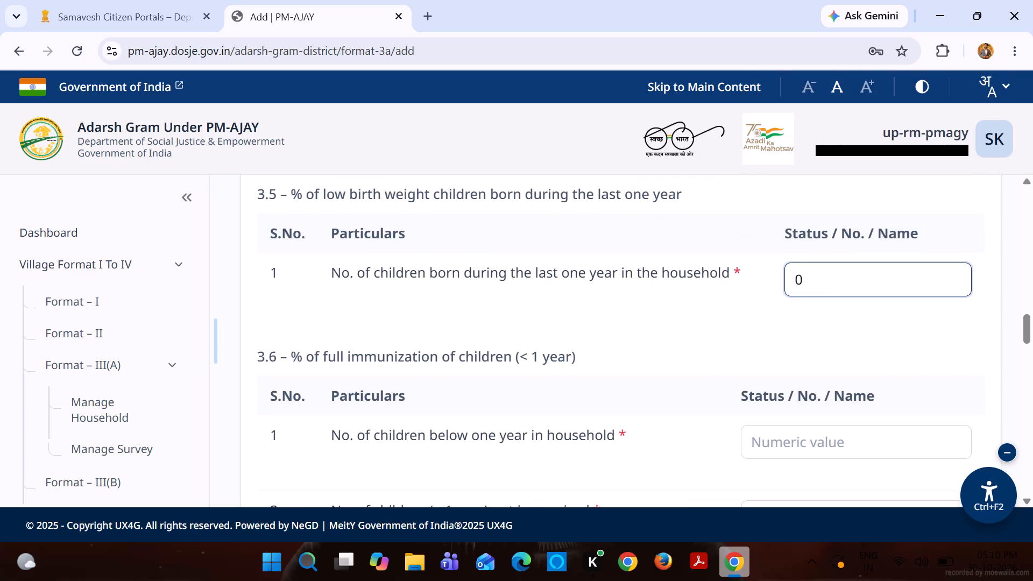
{"action": "left_click", "coordinate": [778, 443]}
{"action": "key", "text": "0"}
{"action": "scroll", "coordinate": [784, 432], "scroll_direction": "down", "scroll_amount": 3}
{"action": "left_click", "coordinate": [855, 343]}
{"action": "left_click", "coordinate": [853, 351]}
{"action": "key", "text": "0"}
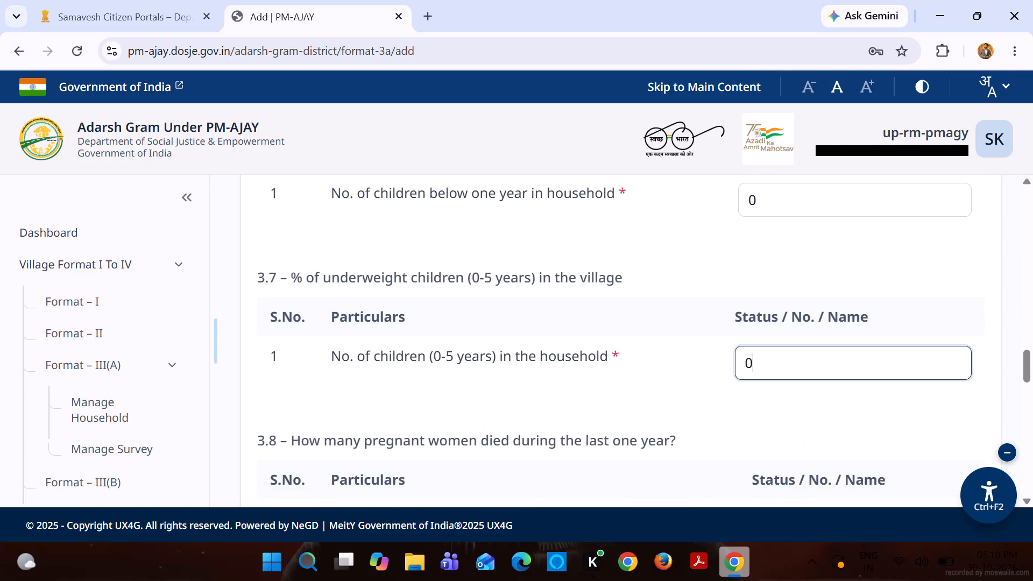
Enter 0 in 3.8, 0 children under 1 year in 3.9 and 0 members with communicable diseases in 3.10, and submit the domain.
{"action": "scroll", "coordinate": [857, 354], "scroll_direction": "down", "scroll_amount": 2}
{"action": "left_click", "coordinate": [848, 363]}
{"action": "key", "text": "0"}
{"action": "scroll", "coordinate": [848, 364], "scroll_direction": "down", "scroll_amount": 2}
{"action": "left_click", "coordinate": [832, 379]}
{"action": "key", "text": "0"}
{"action": "scroll", "coordinate": [832, 380], "scroll_direction": "down", "scroll_amount": 2}
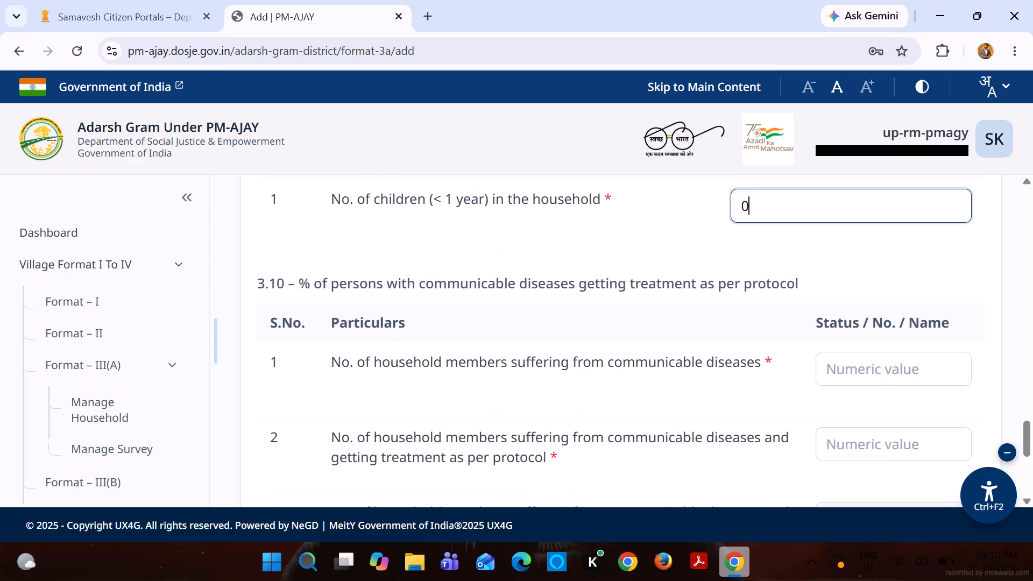
{"action": "left_click", "coordinate": [876, 374]}
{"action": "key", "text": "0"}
{"action": "scroll", "coordinate": [876, 375], "scroll_direction": "down", "scroll_amount": 2}
{"action": "left_click", "coordinate": [919, 389]}
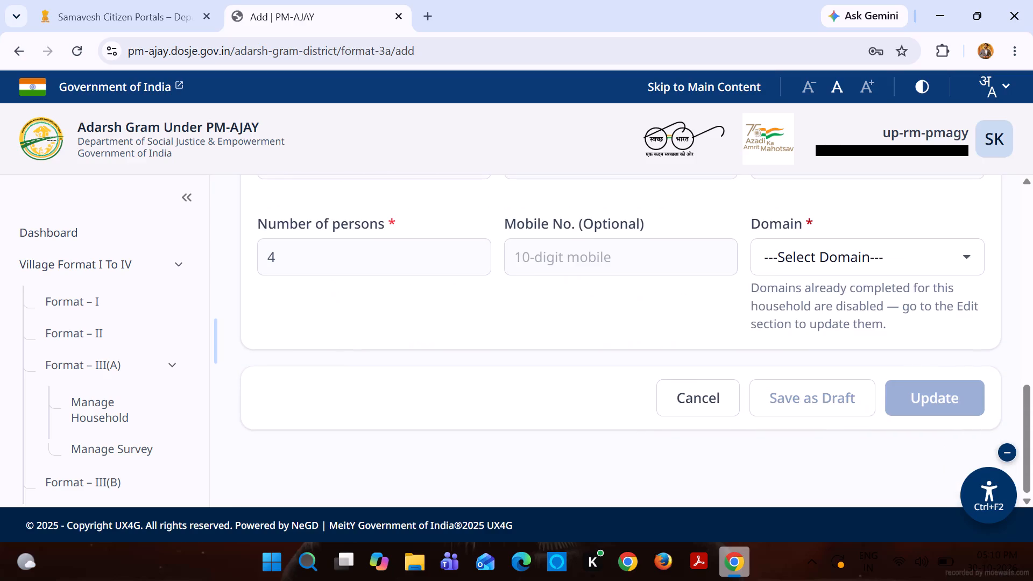
Select domain 4 – Social Security, enter 0 persons eligible for Widow, Old Age and Disability Pension in 4.1 to 4.3, and submit it.
{"action": "left_click", "coordinate": [910, 267]}
{"action": "left_click", "coordinate": [809, 483]}
{"action": "scroll", "coordinate": [833, 416], "scroll_direction": "down", "scroll_amount": 2}
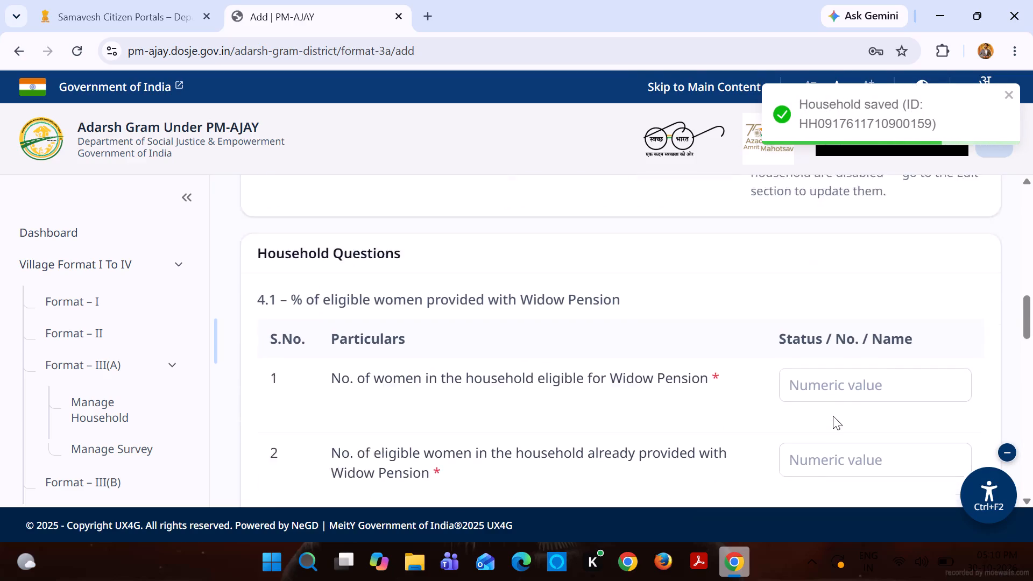
{"action": "left_click", "coordinate": [857, 370]}
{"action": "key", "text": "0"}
{"action": "scroll", "coordinate": [857, 370], "scroll_direction": "down", "scroll_amount": 2}
{"action": "left_click", "coordinate": [857, 372]}
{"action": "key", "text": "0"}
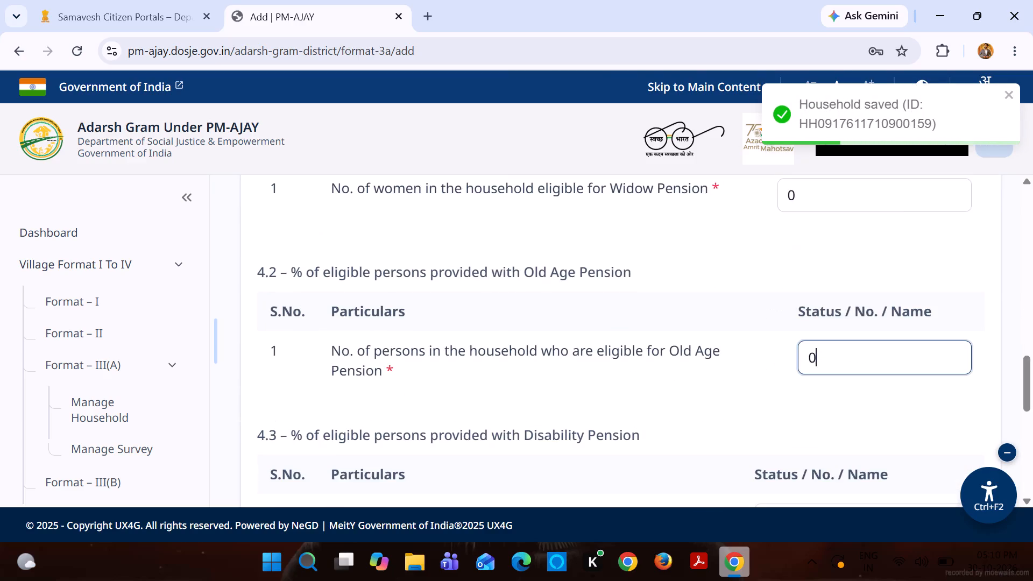
{"action": "scroll", "coordinate": [857, 373], "scroll_direction": "down", "scroll_amount": 1}
{"action": "left_click", "coordinate": [799, 438]}
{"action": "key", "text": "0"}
{"action": "scroll", "coordinate": [806, 426], "scroll_direction": "down", "scroll_amount": 2}
{"action": "left_click", "coordinate": [954, 419]}
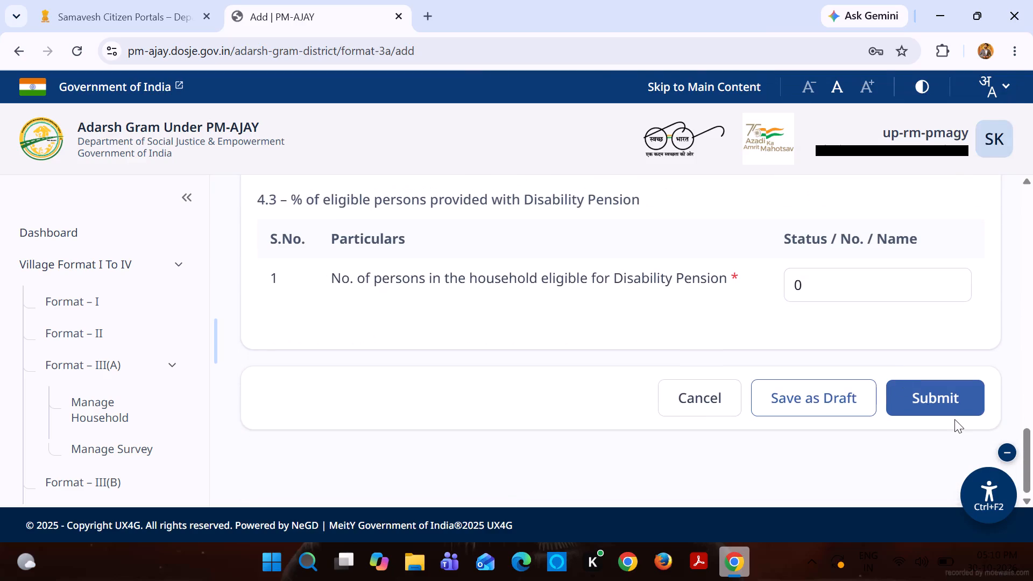
{"action": "left_click", "coordinate": [955, 411]}
Select domain 5, answer No to living in a Kachcha/unsafe house in 5.3, and submit it.
{"action": "left_click", "coordinate": [915, 265]}
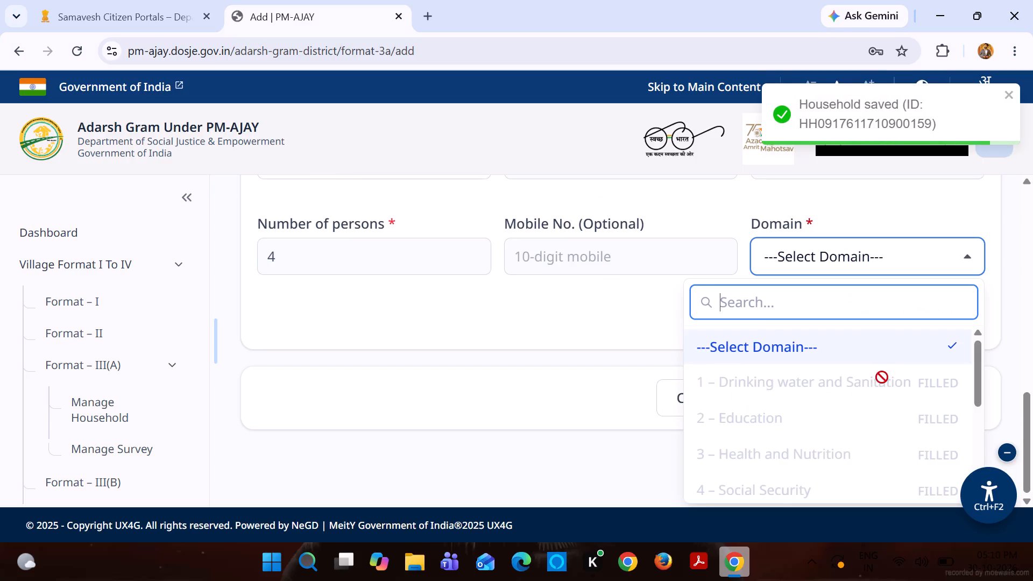
{"action": "scroll", "coordinate": [882, 378], "scroll_direction": "down", "scroll_amount": 1}
{"action": "left_click", "coordinate": [755, 447]}
{"action": "scroll", "coordinate": [808, 433], "scroll_direction": "down", "scroll_amount": 2}
{"action": "left_click", "coordinate": [904, 367]}
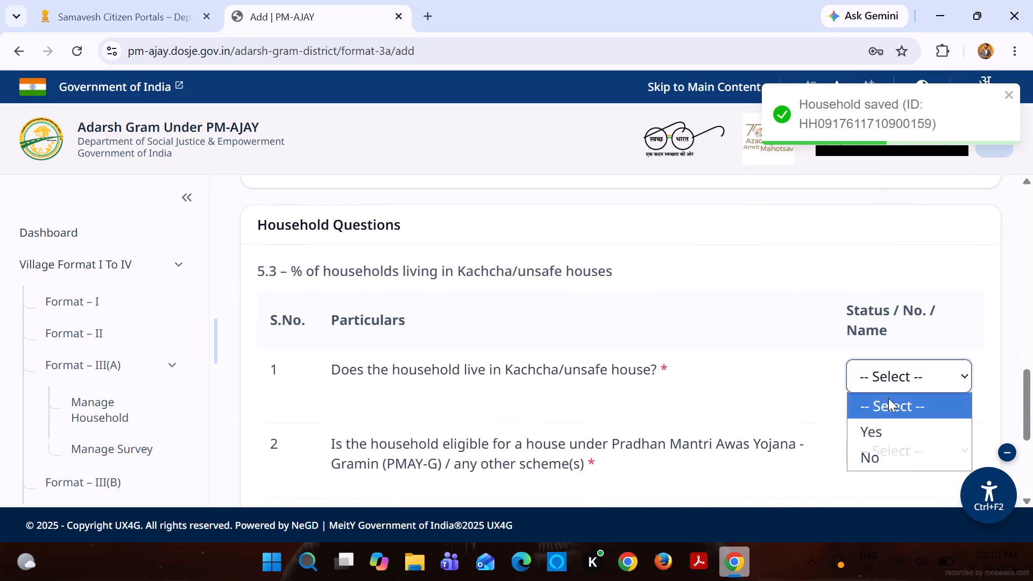
{"action": "left_click", "coordinate": [876, 458]}
{"action": "scroll", "coordinate": [880, 450], "scroll_direction": "down", "scroll_amount": 3}
{"action": "left_click", "coordinate": [921, 396]}
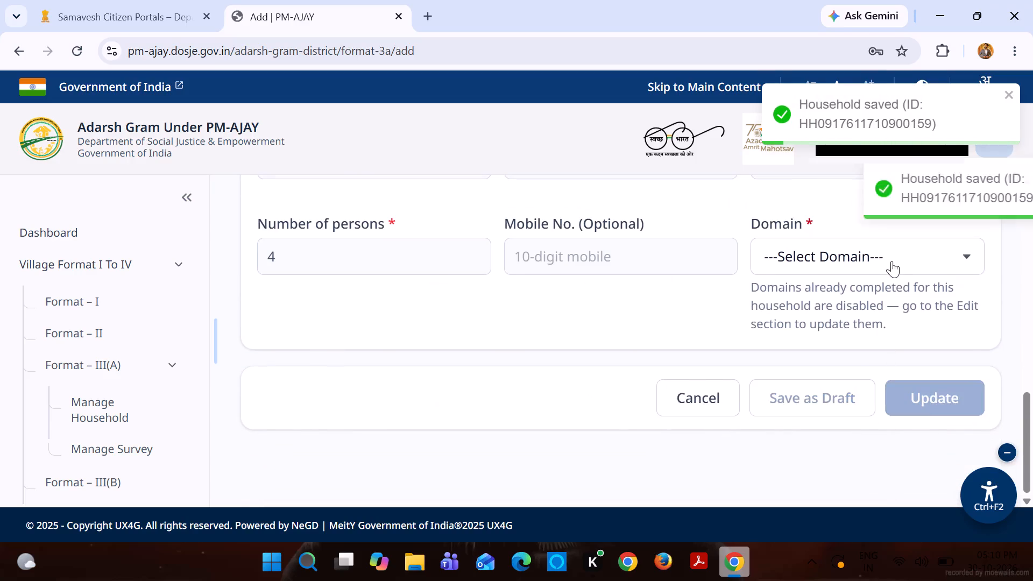
Select domain 6 – Electricity and Clean Fuel and answer Yes to having an electricity connection in both 6.2 and 6.3.
{"action": "left_click", "coordinate": [892, 257]}
{"action": "scroll", "coordinate": [853, 363], "scroll_direction": "down", "scroll_amount": 3}
{"action": "left_click", "coordinate": [818, 331]}
{"action": "scroll", "coordinate": [818, 338], "scroll_direction": "down", "scroll_amount": 3}
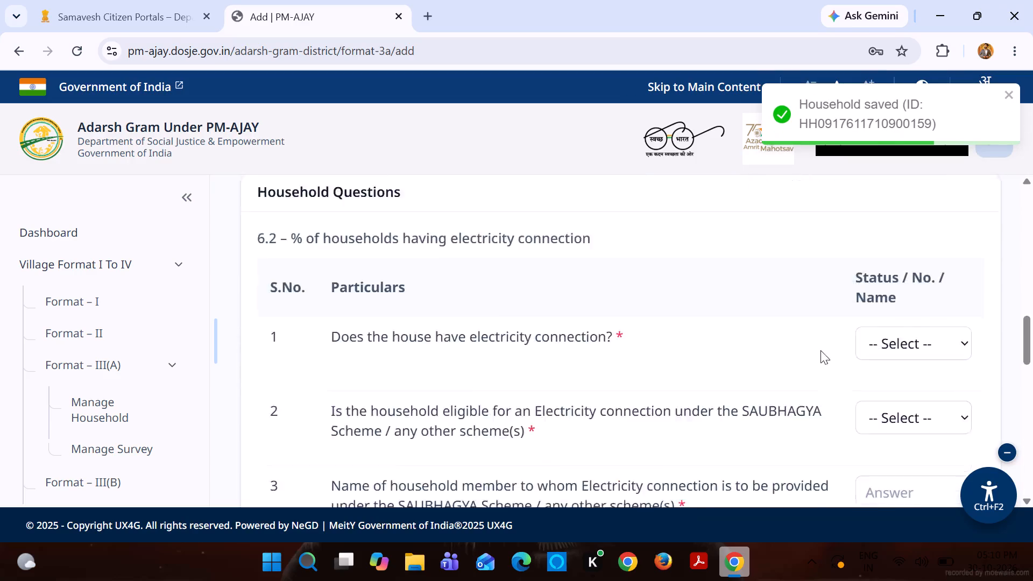
{"action": "left_click", "coordinate": [929, 294]}
{"action": "left_click", "coordinate": [912, 358]}
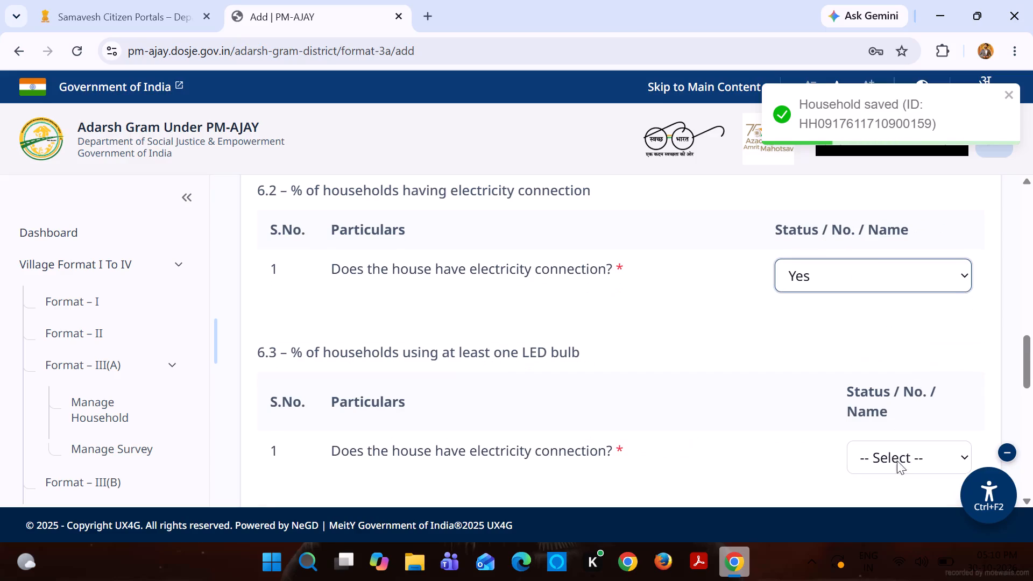
{"action": "left_click", "coordinate": [898, 465]}
{"action": "left_click", "coordinate": [903, 402]}
Answer Yes to using at least one LED bulb in 6.3 and Yes to clean fuel in 6.4, and submit the domain.
{"action": "scroll", "coordinate": [904, 399], "scroll_direction": "down", "scroll_amount": 3}
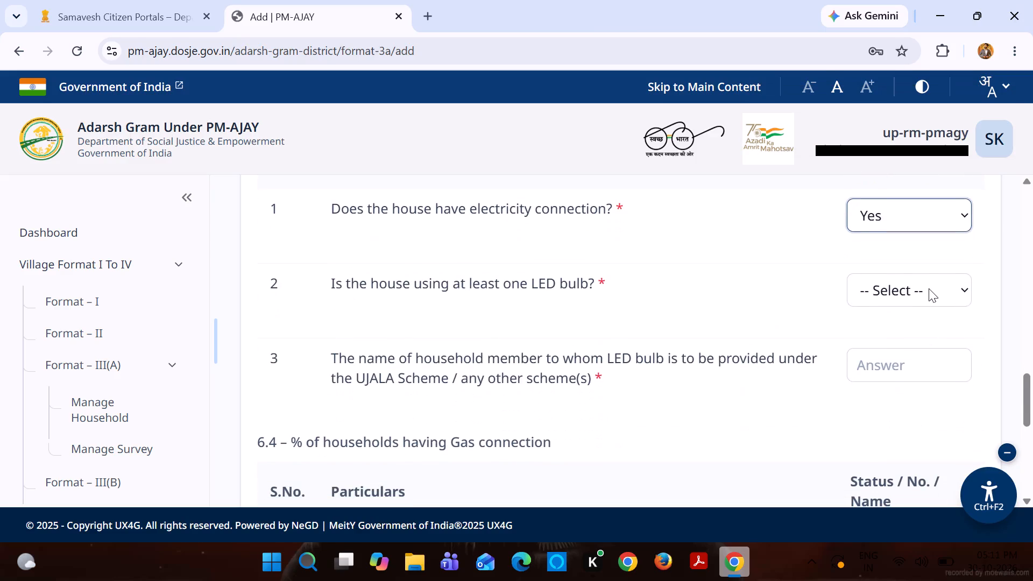
{"action": "left_click", "coordinate": [929, 288]}
{"action": "left_click", "coordinate": [907, 355]}
{"action": "left_click", "coordinate": [900, 437]}
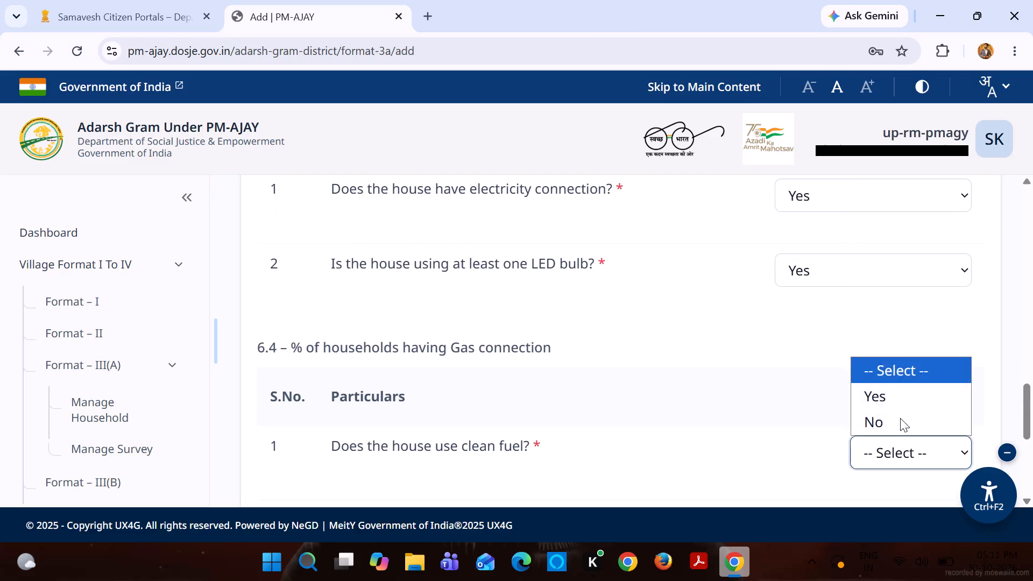
{"action": "left_click", "coordinate": [900, 408]}
{"action": "scroll", "coordinate": [902, 402], "scroll_direction": "down", "scroll_amount": 3}
{"action": "left_click", "coordinate": [928, 398]}
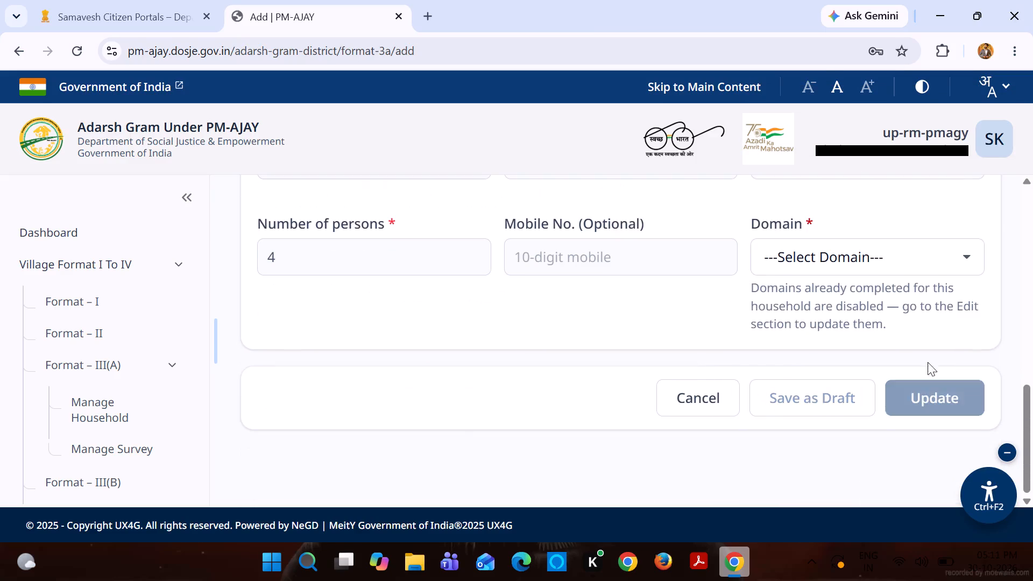
Select domain 7 – Agricultural Practices etc., answer No to the household being involved in farming in 7.1, and submit it.
{"action": "left_click", "coordinate": [935, 238]}
{"action": "scroll", "coordinate": [907, 386], "scroll_direction": "down", "scroll_amount": 3}
{"action": "left_click", "coordinate": [805, 351]}
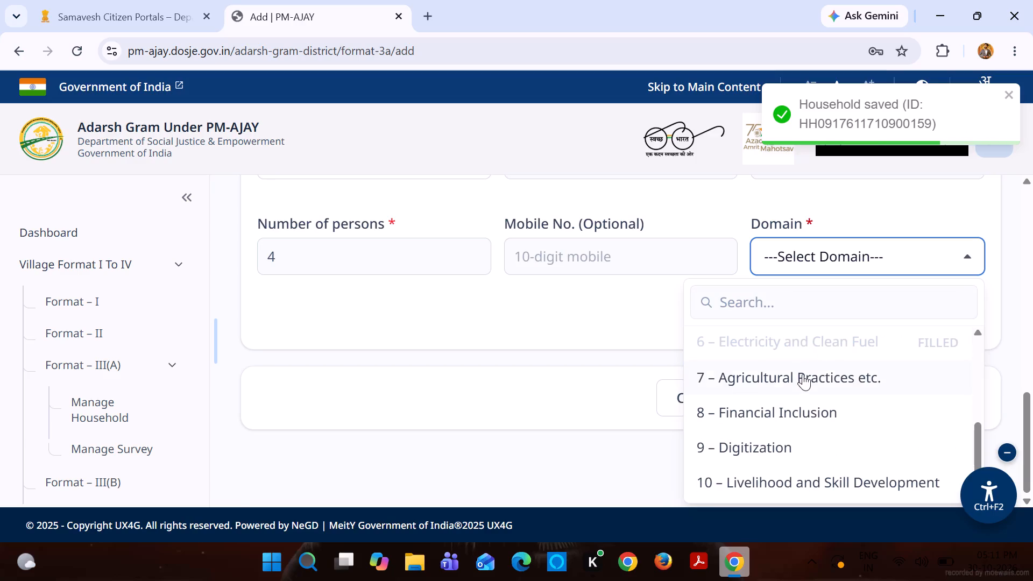
{"action": "left_click", "coordinate": [803, 376]}
{"action": "scroll", "coordinate": [803, 375], "scroll_direction": "down", "scroll_amount": 3}
{"action": "left_click", "coordinate": [923, 286]}
{"action": "left_click", "coordinate": [874, 365]}
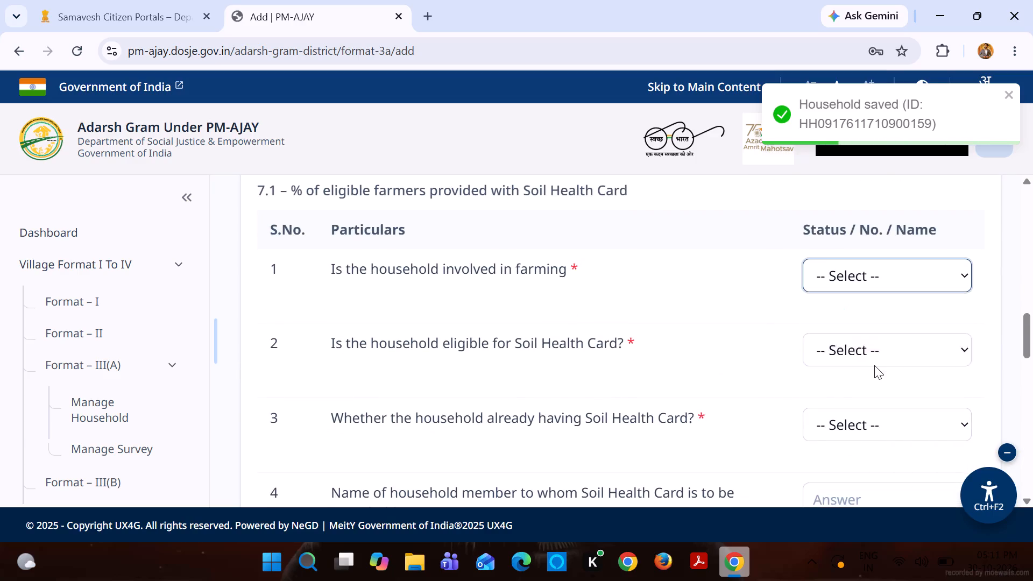
{"action": "scroll", "coordinate": [877, 362], "scroll_direction": "down", "scroll_amount": 4}
{"action": "left_click", "coordinate": [989, 376]}
{"action": "left_click", "coordinate": [950, 394]}
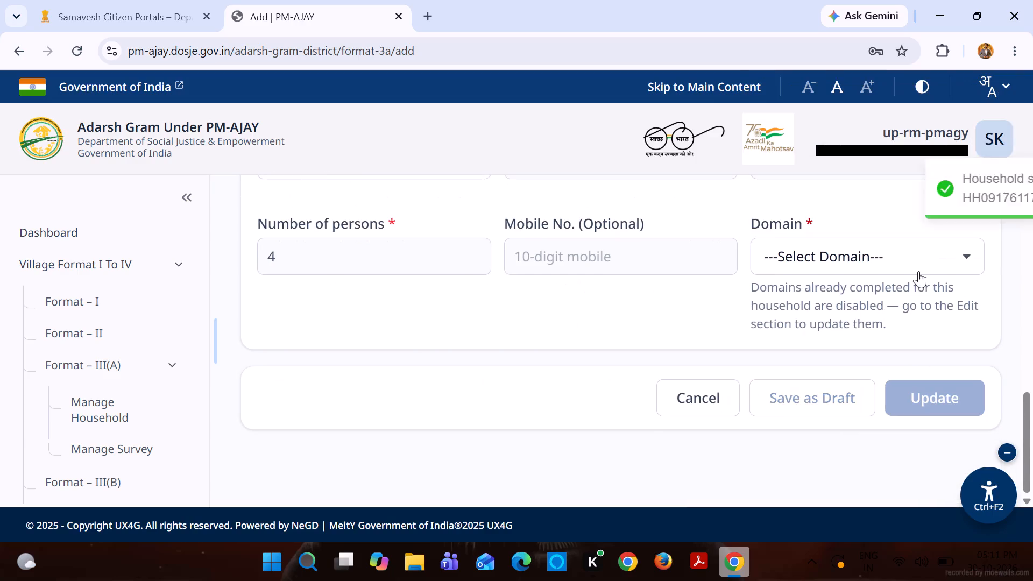
Select domain 8 – Financial Inclusion and enter 4 persons above 5 years and 4 members already having Aadhaar in 8.1.
{"action": "left_click", "coordinate": [918, 260]}
{"action": "scroll", "coordinate": [866, 382], "scroll_direction": "down", "scroll_amount": 3}
{"action": "left_click", "coordinate": [823, 416]}
{"action": "scroll", "coordinate": [826, 407], "scroll_direction": "down", "scroll_amount": 2}
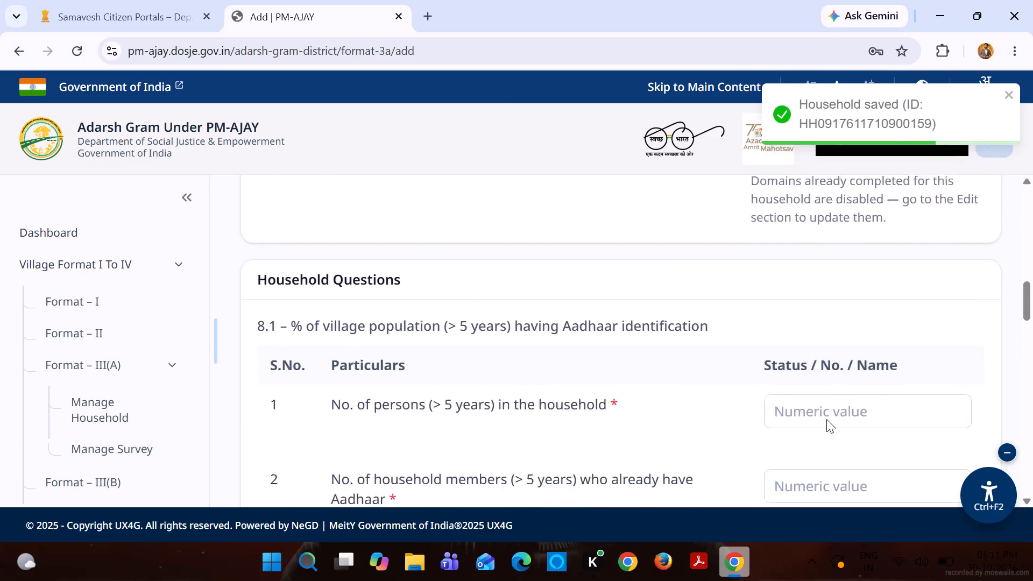
{"action": "left_click", "coordinate": [880, 359]}
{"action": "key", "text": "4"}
{"action": "left_click", "coordinate": [827, 420]}
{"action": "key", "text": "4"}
Enter 2 members eligible for a Banks/Post Office account and 2 members who have one in 8.2.
{"action": "middle_click", "coordinate": [829, 418]}
{"action": "scroll", "coordinate": [829, 418], "scroll_direction": "down", "scroll_amount": 2}
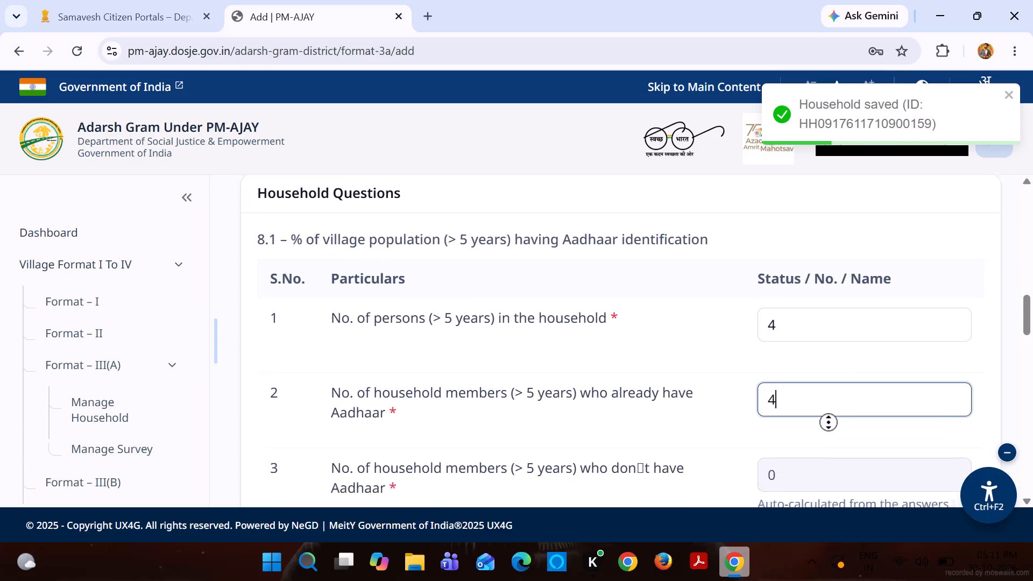
{"action": "scroll", "coordinate": [829, 422], "scroll_direction": "down", "scroll_amount": 1}
{"action": "scroll", "coordinate": [904, 393], "scroll_direction": "down", "scroll_amount": 3}
{"action": "left_click", "coordinate": [905, 391]}
{"action": "scroll", "coordinate": [903, 419], "scroll_direction": "down", "scroll_amount": 3}
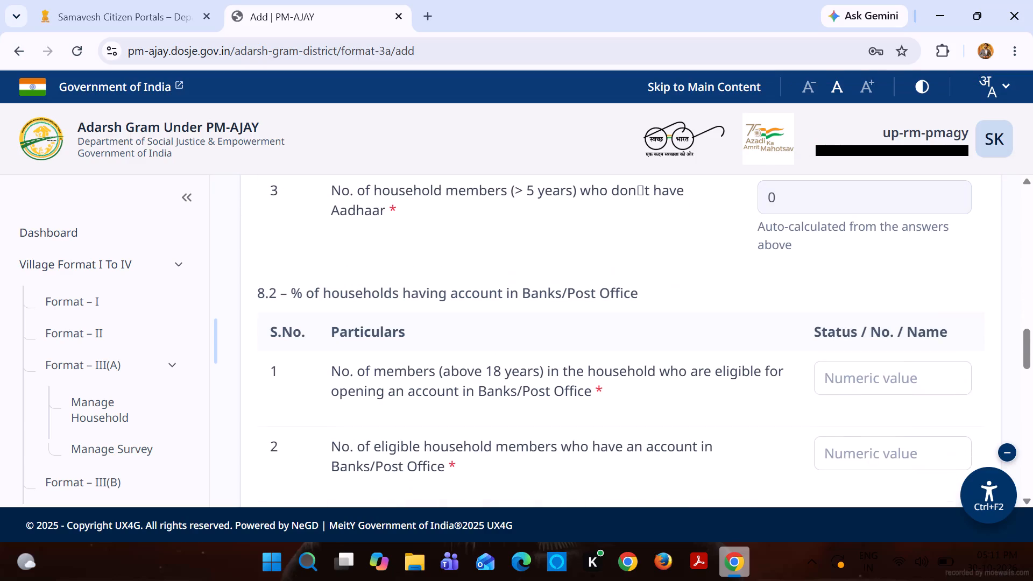
{"action": "left_click", "coordinate": [901, 384]}
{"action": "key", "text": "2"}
{"action": "left_click", "coordinate": [855, 454]}
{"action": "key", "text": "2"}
Enter 0 eligible persons for PMSBY in 8.3 and 0 eligible members for PMJJBY in 8.4, and submit the Financial Inclusion domain.
{"action": "scroll", "coordinate": [861, 446], "scroll_direction": "down", "scroll_amount": 3}
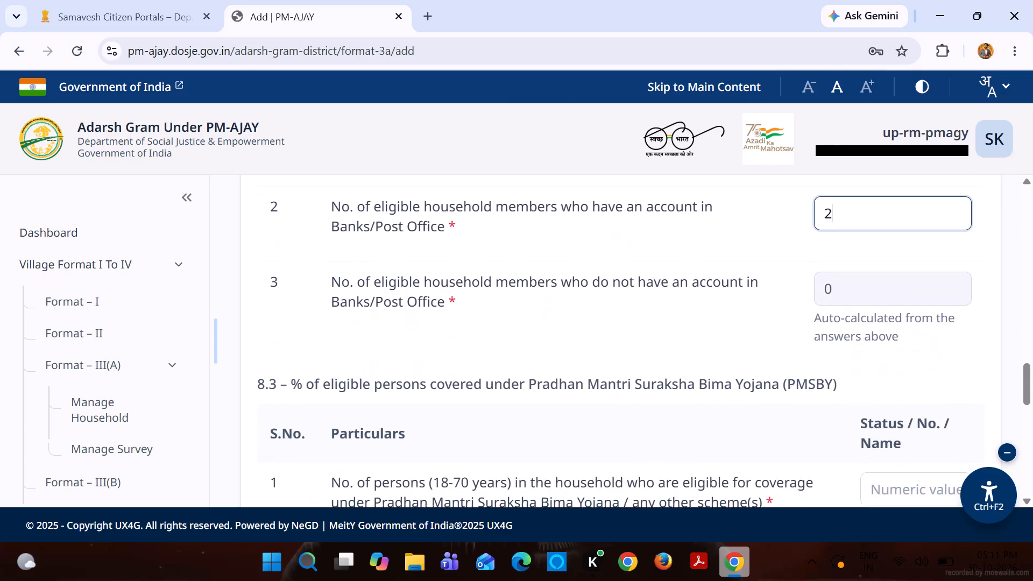
{"action": "scroll", "coordinate": [907, 436], "scroll_direction": "down", "scroll_amount": 2}
{"action": "left_click", "coordinate": [921, 322]}
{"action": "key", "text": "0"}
{"action": "scroll", "coordinate": [921, 322], "scroll_direction": "down", "scroll_amount": 2}
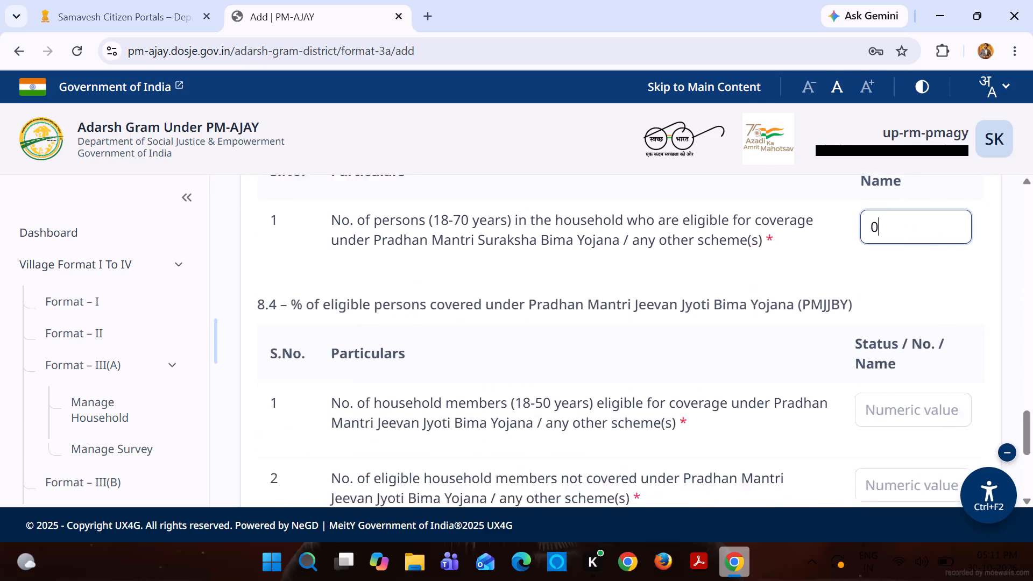
{"action": "left_click", "coordinate": [894, 362]}
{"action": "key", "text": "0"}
{"action": "scroll", "coordinate": [895, 362], "scroll_direction": "down", "scroll_amount": 4}
{"action": "left_click", "coordinate": [959, 407]}
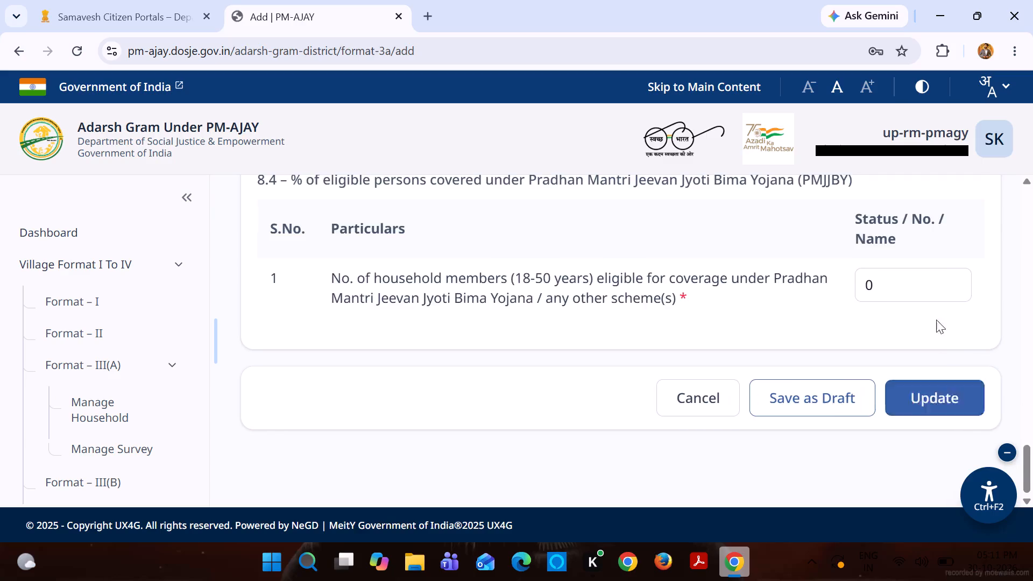
Select domain 9 – Digitization, enter 0 members eligible for PMGDISHA training in 9.3, and submit it.
{"action": "left_click", "coordinate": [939, 267]}
{"action": "scroll", "coordinate": [897, 359], "scroll_direction": "down", "scroll_amount": 4}
{"action": "left_click", "coordinate": [766, 455]}
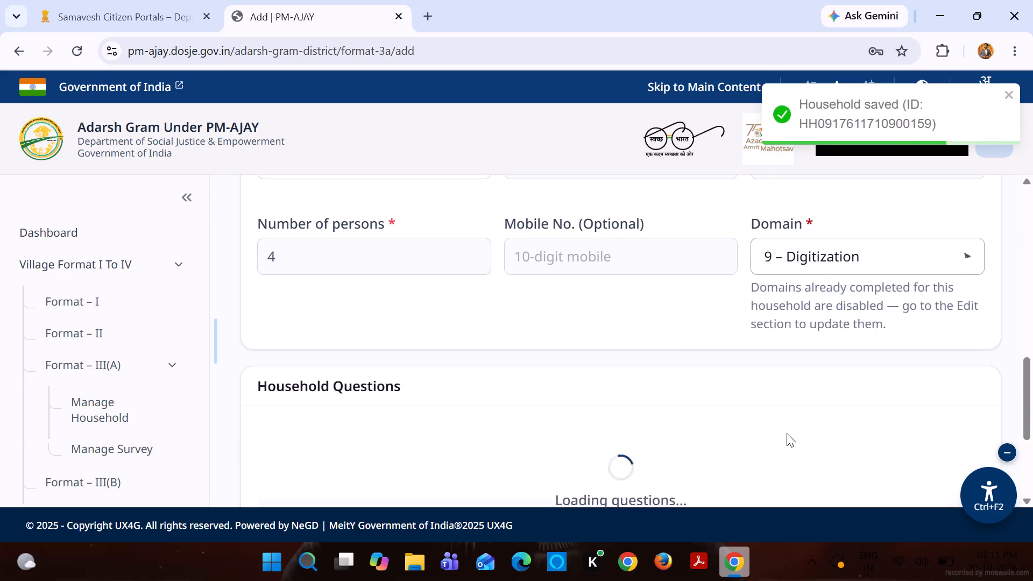
{"action": "scroll", "coordinate": [787, 432], "scroll_direction": "down", "scroll_amount": 3}
{"action": "left_click", "coordinate": [912, 310]}
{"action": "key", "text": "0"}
{"action": "left_click", "coordinate": [915, 413]}
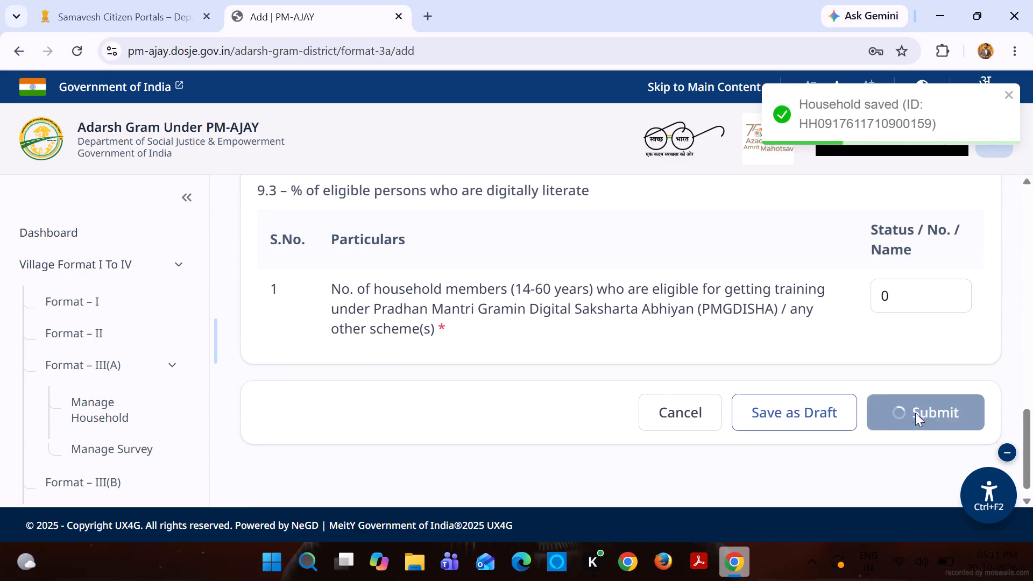
Select domain 10 – Livelihood and Skill Development and enter 0 youth eligible for skill training in 10.1 and 0 for bank linked loans in 10.2.
{"action": "left_click", "coordinate": [924, 275]}
{"action": "scroll", "coordinate": [888, 404], "scroll_direction": "down", "scroll_amount": 5}
{"action": "left_click", "coordinate": [863, 476]}
{"action": "scroll", "coordinate": [865, 470], "scroll_direction": "down", "scroll_amount": 2}
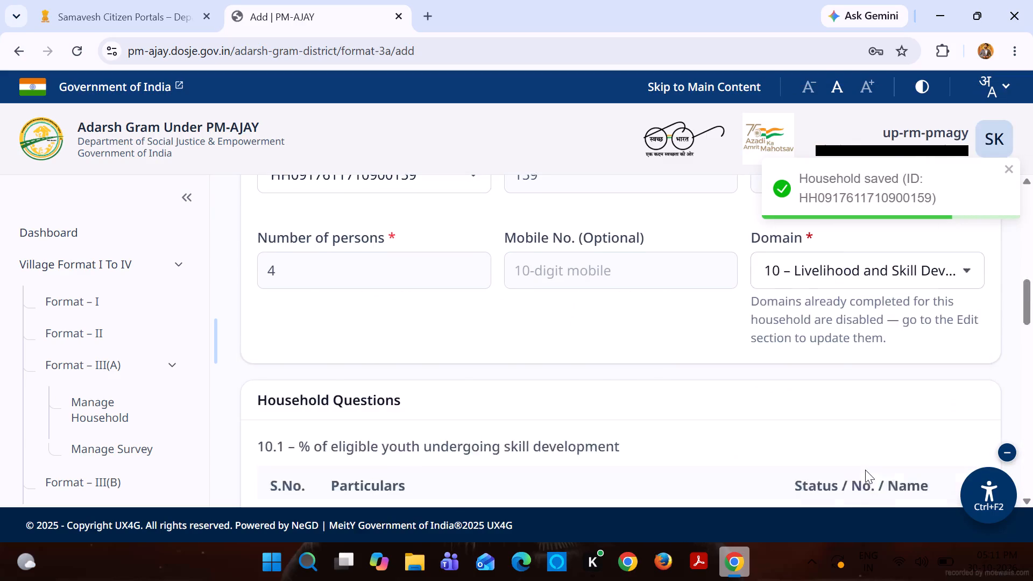
{"action": "scroll", "coordinate": [865, 470], "scroll_direction": "down", "scroll_amount": 1}
{"action": "left_click", "coordinate": [921, 282]}
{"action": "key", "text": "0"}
{"action": "left_click", "coordinate": [862, 471]}
{"action": "left_click", "coordinate": [867, 457]}
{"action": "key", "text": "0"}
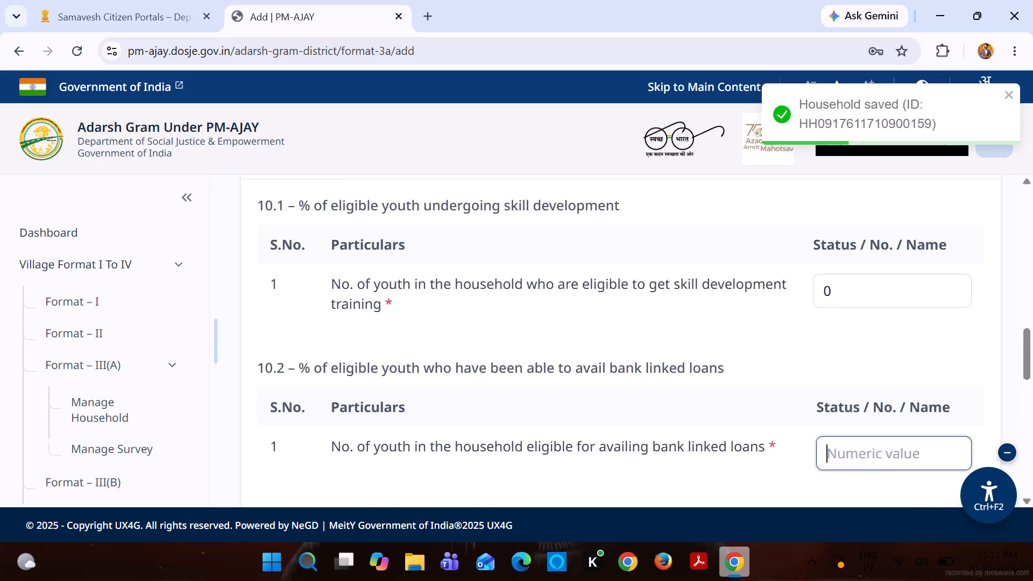
Answer Yes to a household member being in a self-help group in 10.3 and submit the Livelihood and Skill Development domain.
{"action": "scroll", "coordinate": [873, 450], "scroll_direction": "down", "scroll_amount": 3}
{"action": "left_click", "coordinate": [925, 363]}
{"action": "left_click", "coordinate": [870, 421]}
{"action": "scroll", "coordinate": [871, 419], "scroll_direction": "down", "scroll_amount": 2}
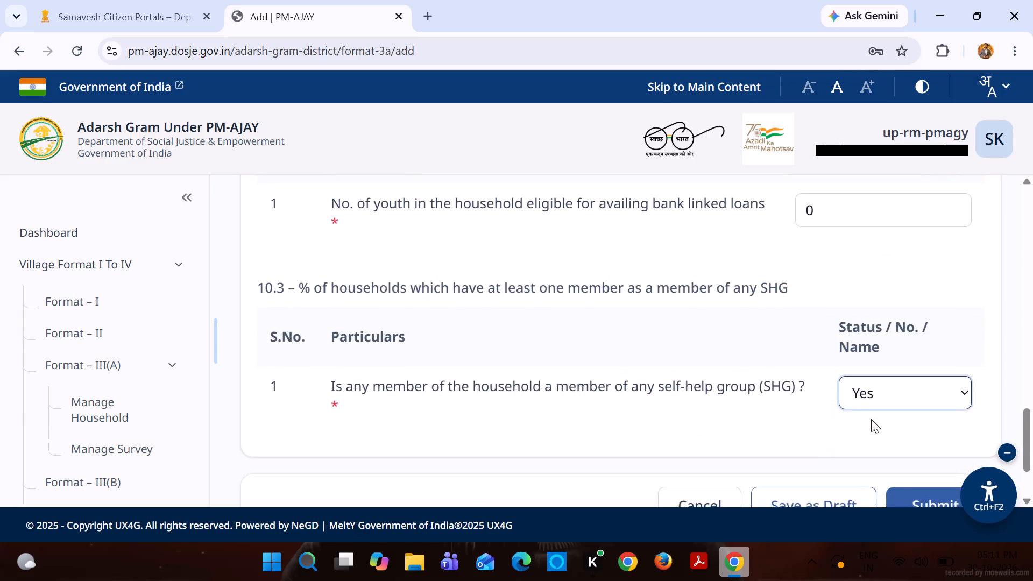
{"action": "left_click", "coordinate": [938, 409]}
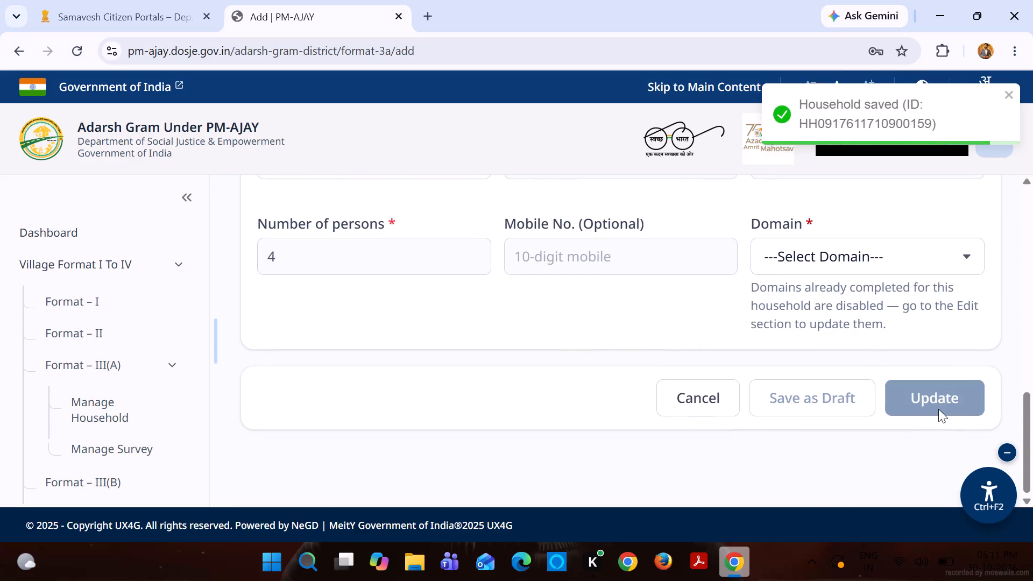
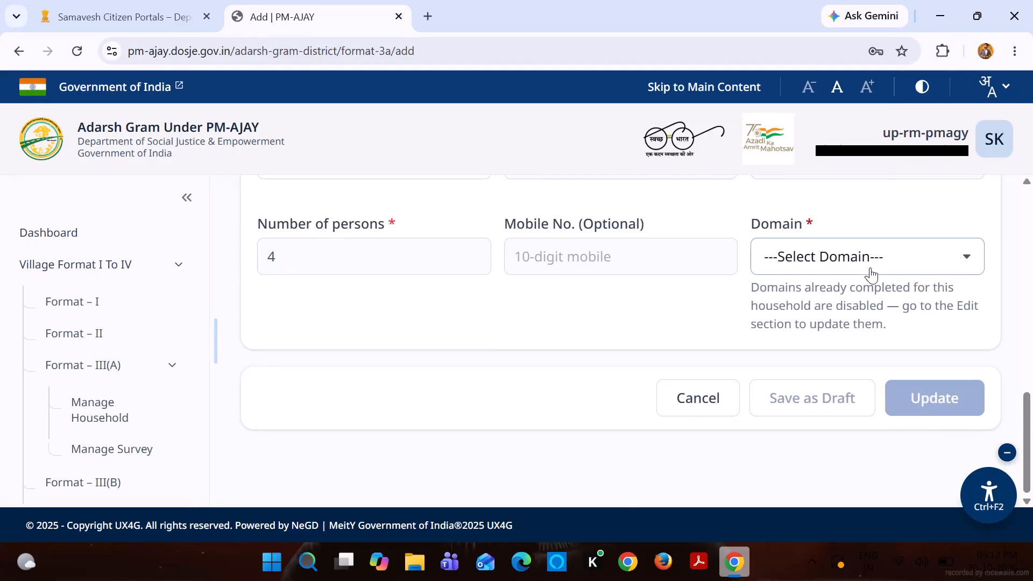
Start a new household record with block Shahabad - 1488, gram panchayat Boodpur - 84740, village Boodpur - 117109 and category Others.
{"action": "scroll", "coordinate": [874, 369], "scroll_direction": "down", "scroll_amount": 7}
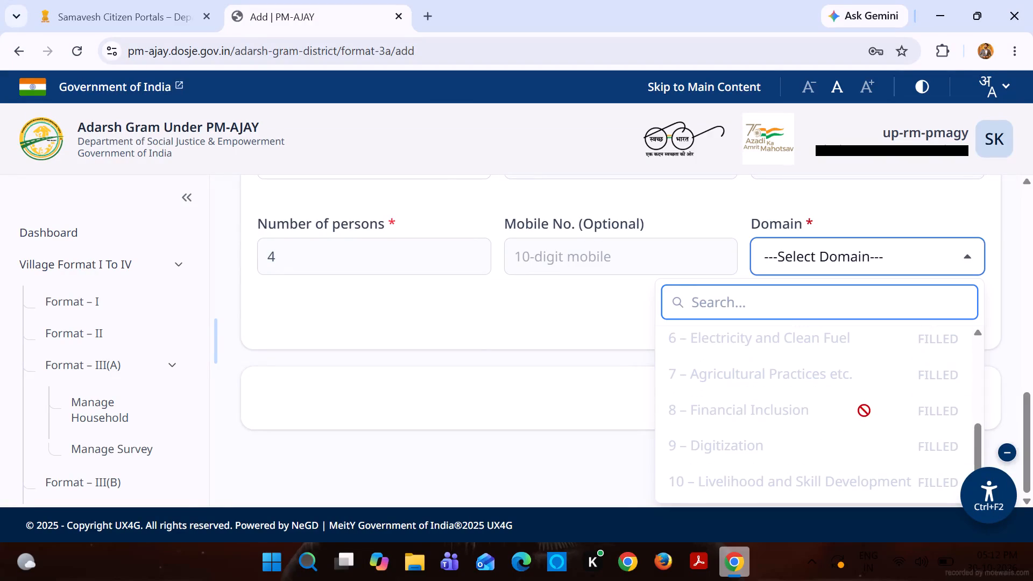
{"action": "scroll", "coordinate": [864, 410], "scroll_direction": "down", "scroll_amount": 3}
{"action": "left_click", "coordinate": [90, 420]}
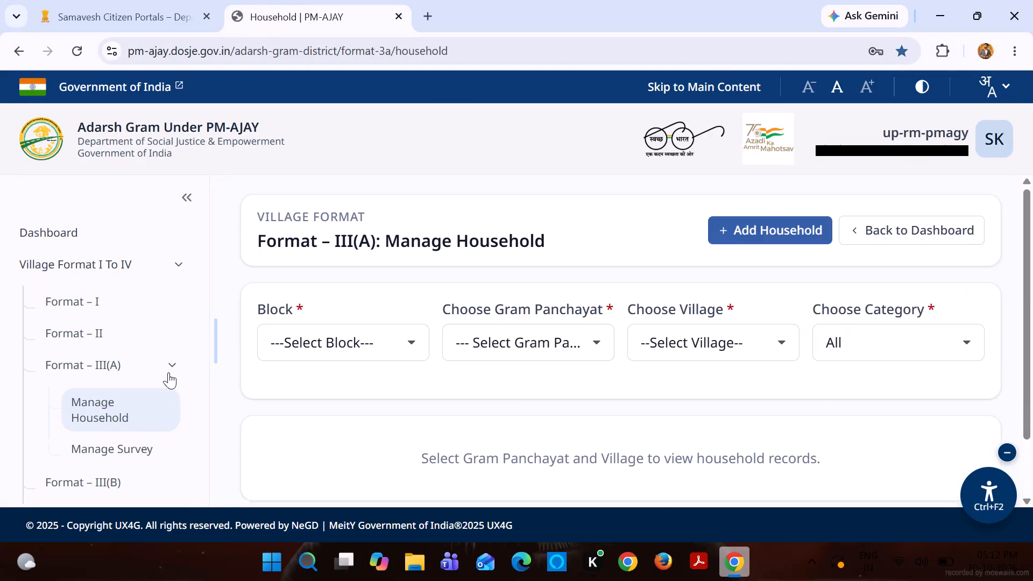
{"action": "left_click", "coordinate": [740, 229]}
{"action": "left_click", "coordinate": [758, 175]}
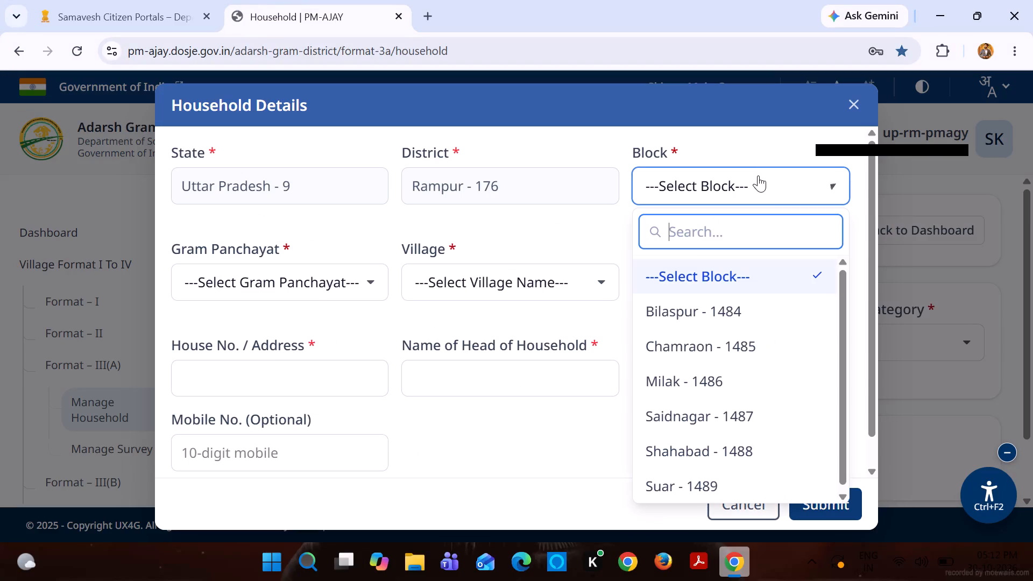
{"action": "left_click_drag", "start_coordinate": [722, 462], "coordinate": [719, 456]}
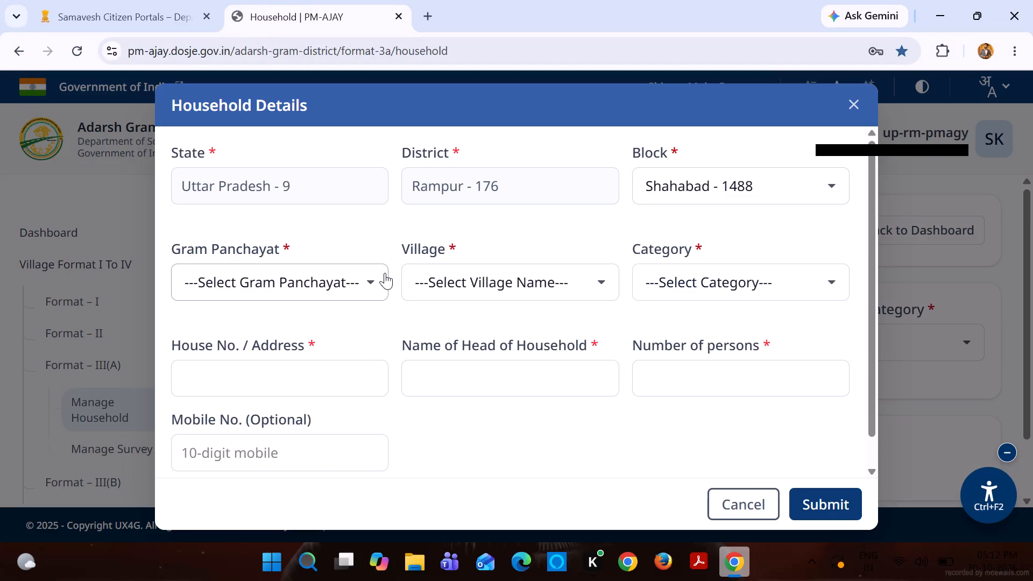
{"action": "left_click", "coordinate": [385, 273]}
{"action": "left_click", "coordinate": [224, 433]}
{"action": "left_click", "coordinate": [600, 285]}
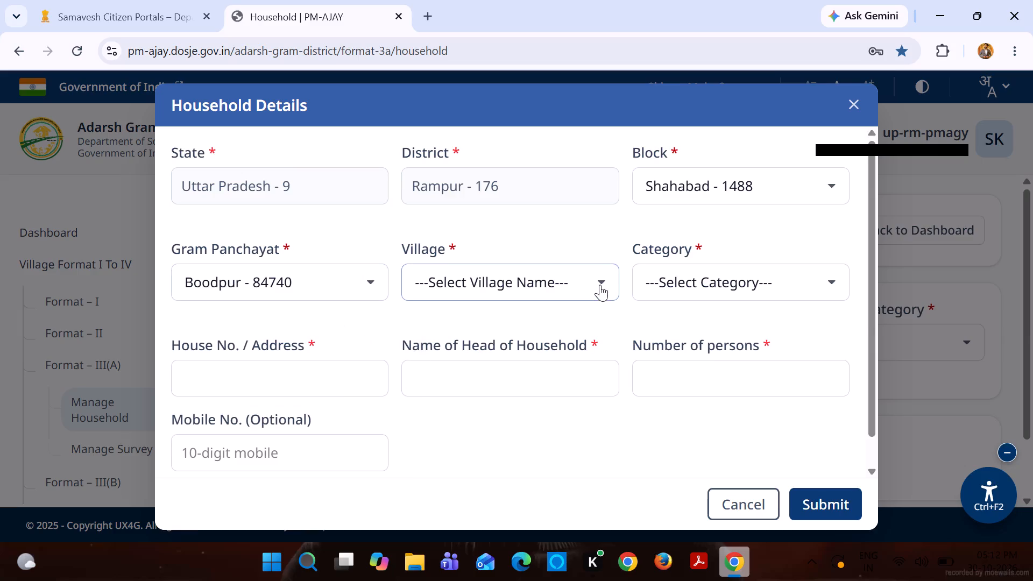
{"action": "left_click", "coordinate": [527, 348]}
{"action": "left_click", "coordinate": [750, 281]}
{"action": "left_click", "coordinate": [706, 429]}
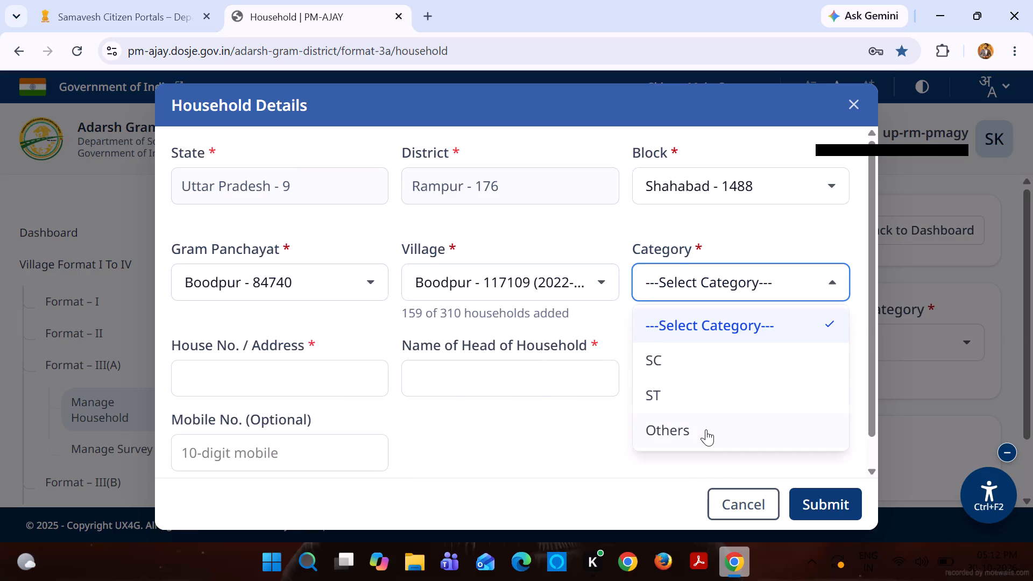
Enter 160 as the new household's house number and start the entry for the name of the head of household.
{"action": "left_click", "coordinate": [227, 366]}
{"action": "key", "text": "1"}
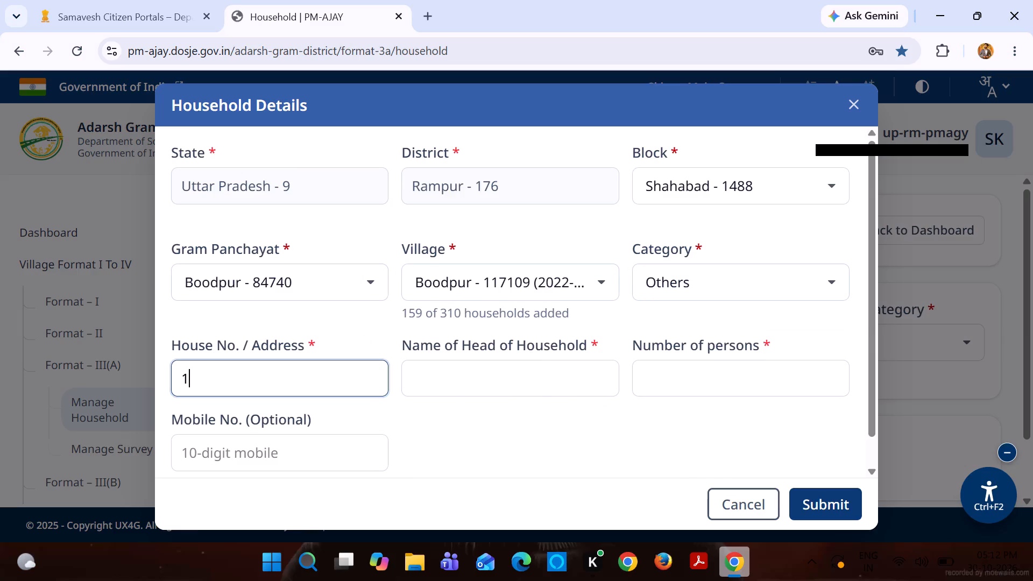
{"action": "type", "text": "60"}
{"action": "left_click", "coordinate": [466, 391]}
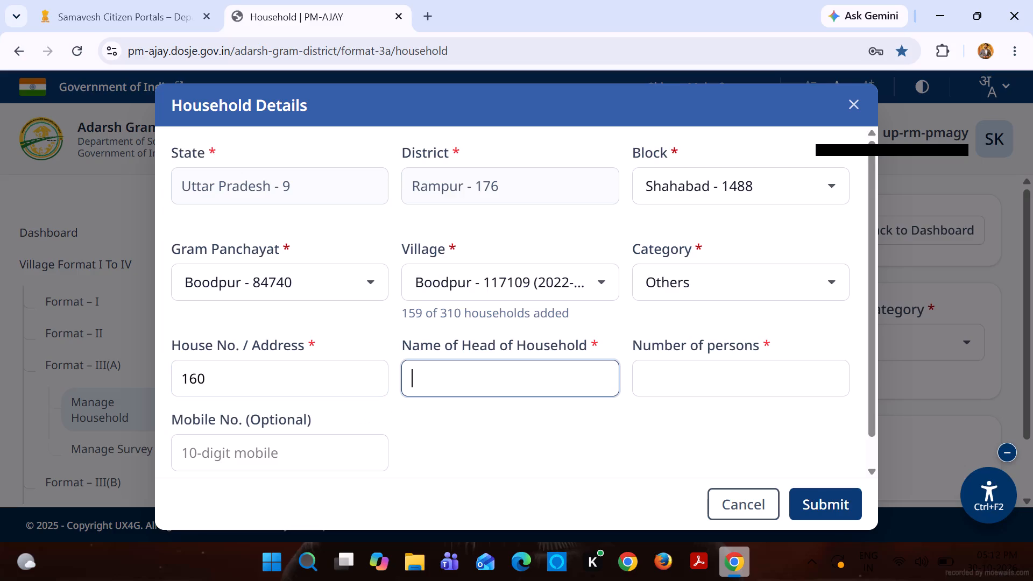
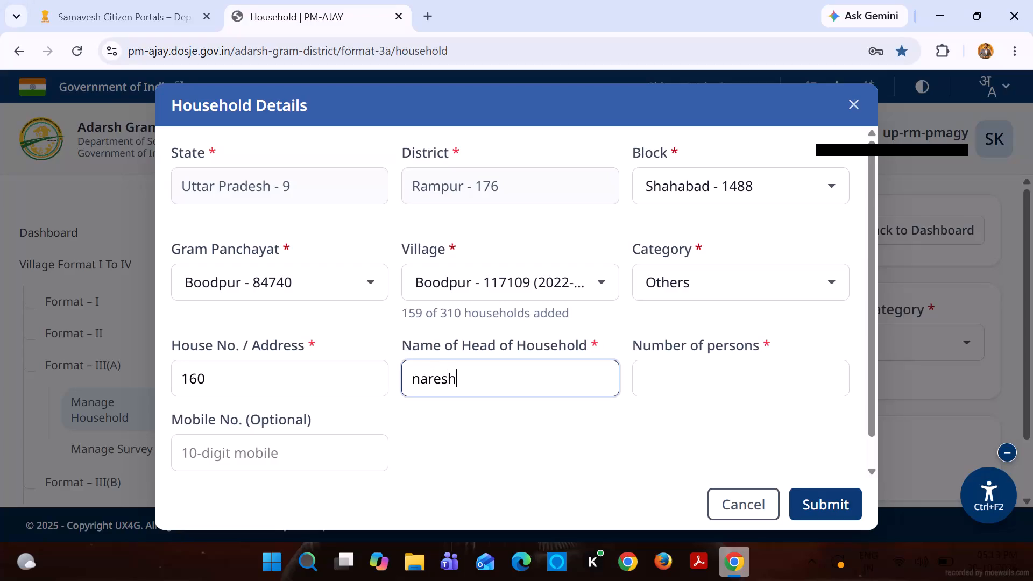
Set the number of persons to 4 for house 160 and submit the household record.
{"action": "left_click", "coordinate": [647, 381]}
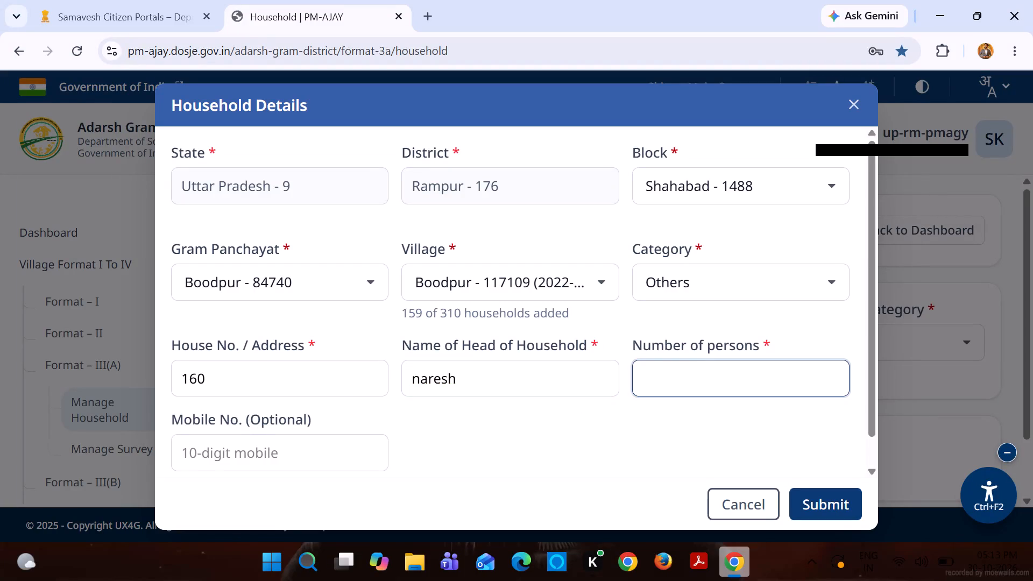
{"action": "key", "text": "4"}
{"action": "left_click", "coordinate": [809, 508]}
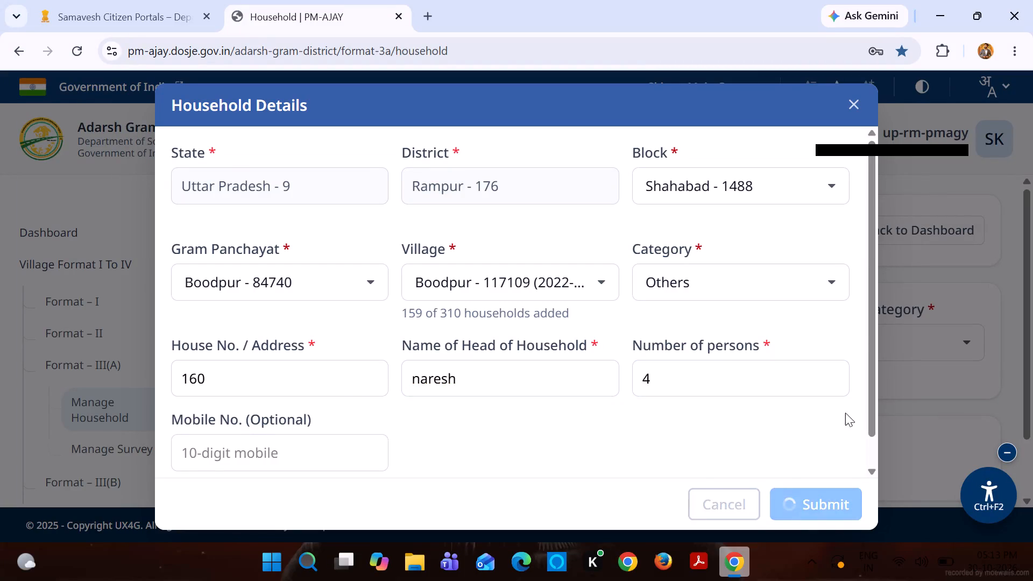
Fill in and submit the survey domain 1 – Drinking water and Sanitation, answering No to open defecation in section 1.5.
{"action": "scroll", "coordinate": [901, 331], "scroll_direction": "down", "scroll_amount": 9}
{"action": "left_click", "coordinate": [913, 285]}
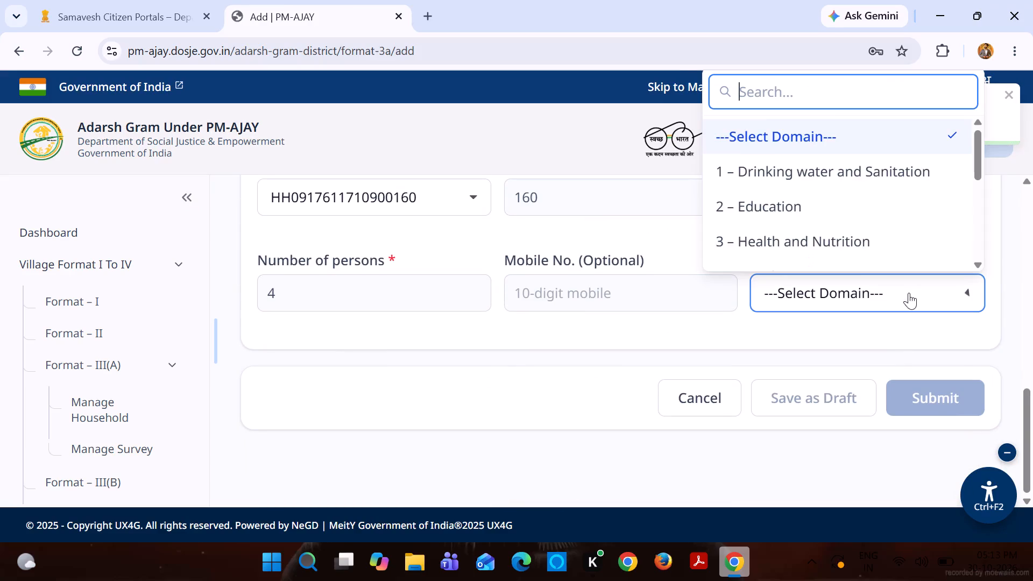
{"action": "left_click", "coordinate": [855, 152]}
{"action": "scroll", "coordinate": [811, 321], "scroll_direction": "down", "scroll_amount": 3}
{"action": "left_click", "coordinate": [933, 290]}
{"action": "left_click", "coordinate": [904, 351]}
{"action": "scroll", "coordinate": [903, 349], "scroll_direction": "down", "scroll_amount": 2}
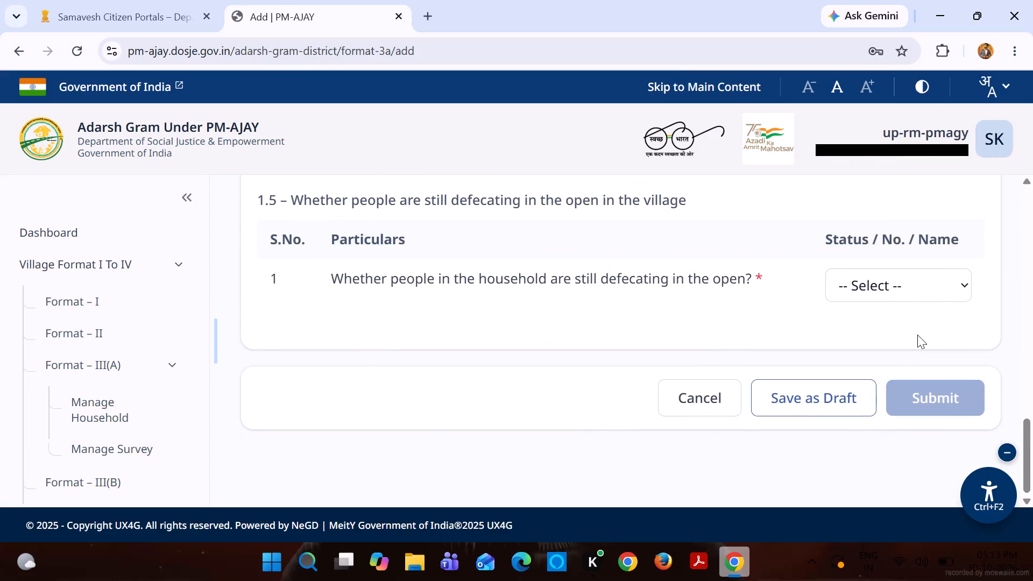
{"action": "left_click", "coordinate": [934, 275]}
{"action": "left_click", "coordinate": [886, 363]}
{"action": "left_click", "coordinate": [930, 386]}
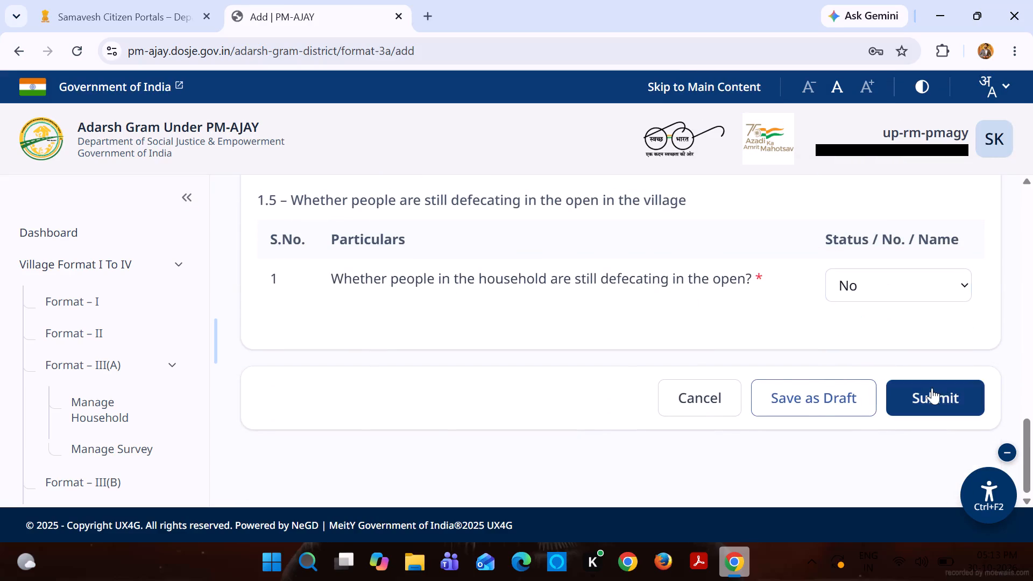
Choose domain 2 – Education; enter 0 children aged 6-10, then 1 child aged 11-13 and 1 attending middle school.
{"action": "left_click", "coordinate": [889, 252]}
{"action": "left_click", "coordinate": [793, 422]}
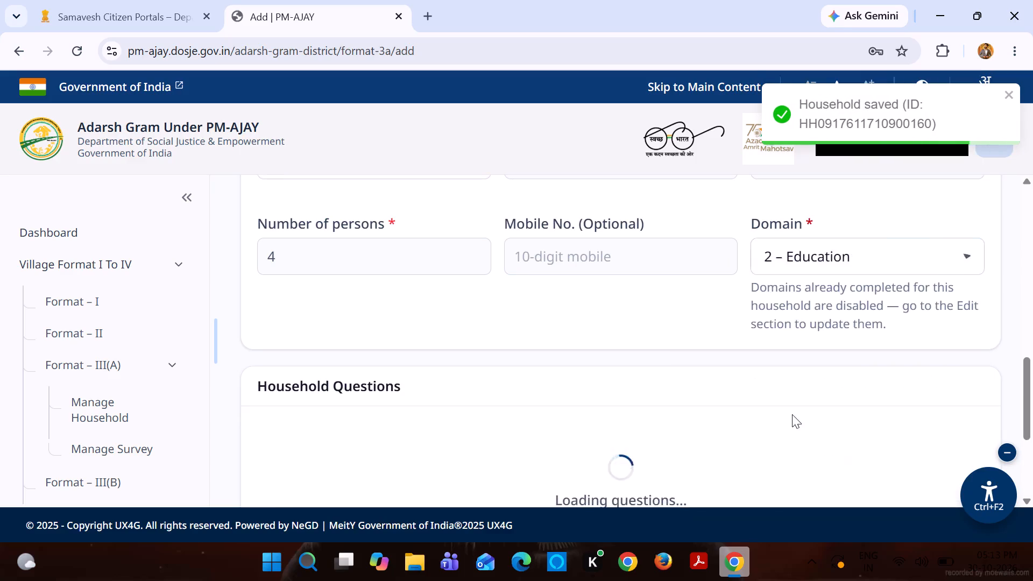
{"action": "scroll", "coordinate": [793, 420], "scroll_direction": "down", "scroll_amount": 2}
{"action": "left_click", "coordinate": [876, 359]}
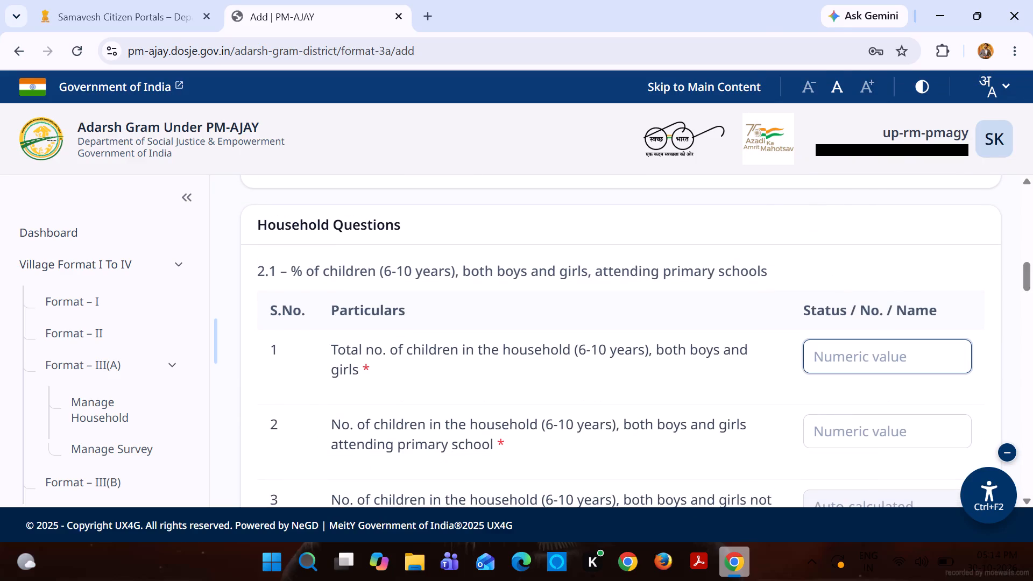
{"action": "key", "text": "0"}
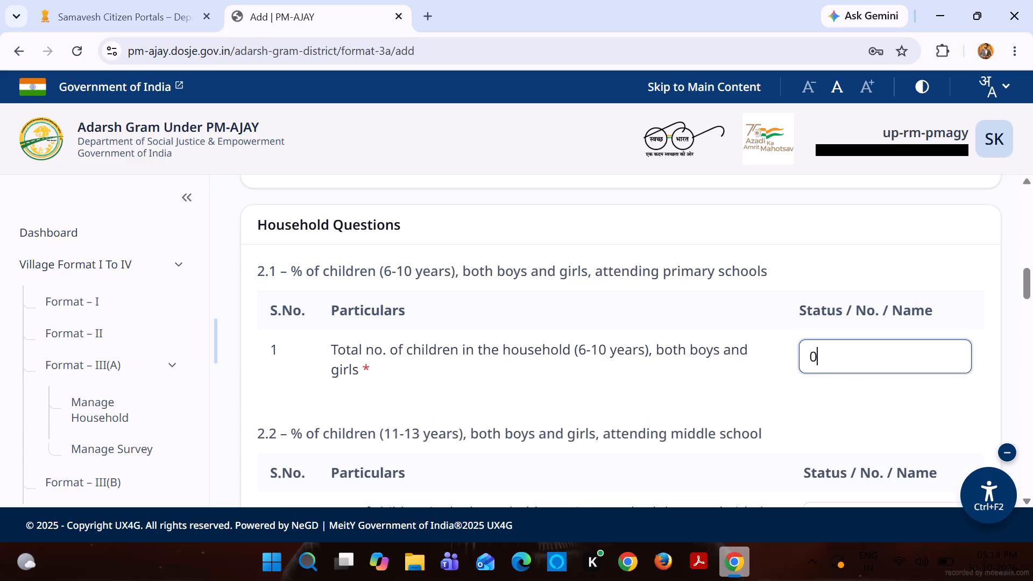
{"action": "scroll", "coordinate": [866, 361], "scroll_direction": "down", "scroll_amount": 2}
{"action": "left_click", "coordinate": [876, 363]}
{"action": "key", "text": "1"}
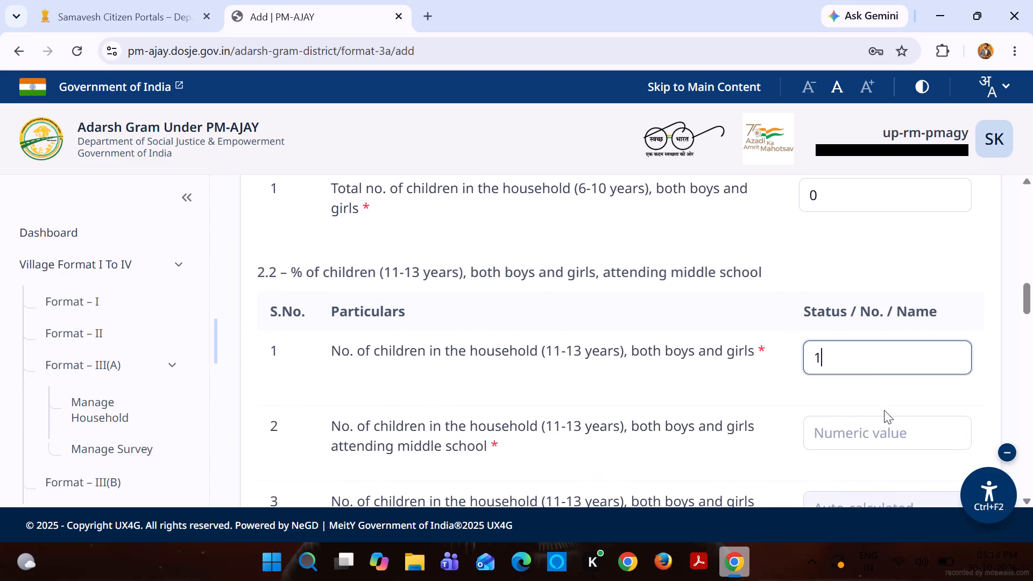
{"action": "left_click", "coordinate": [884, 415]}
{"action": "left_click", "coordinate": [865, 430]}
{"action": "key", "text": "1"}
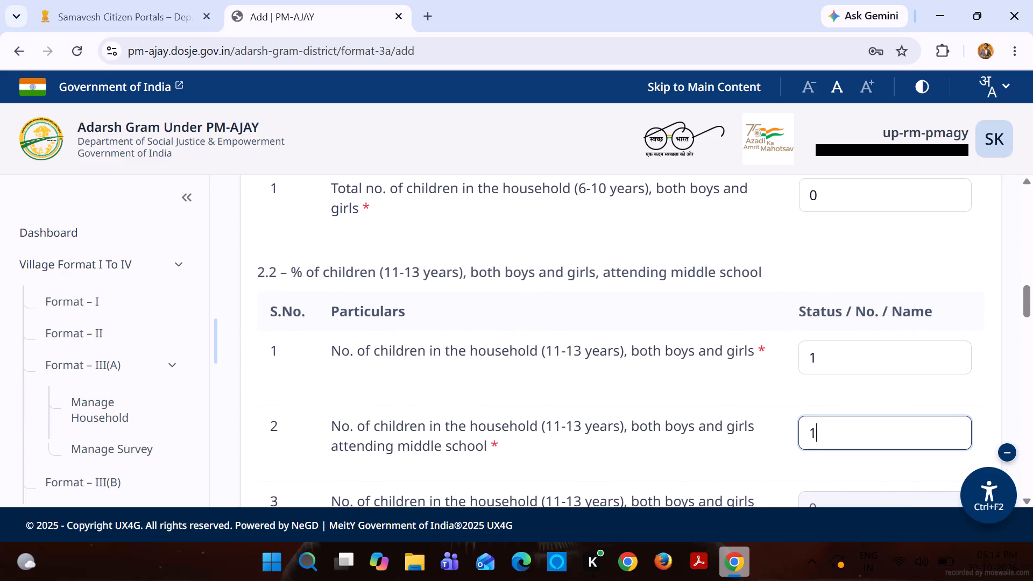
In section 2.3, enter 1 child aged 14-15 and 1 attending secondary school.
{"action": "scroll", "coordinate": [864, 429], "scroll_direction": "down", "scroll_amount": 3}
{"action": "left_click", "coordinate": [864, 428]}
{"action": "left_click", "coordinate": [856, 441]}
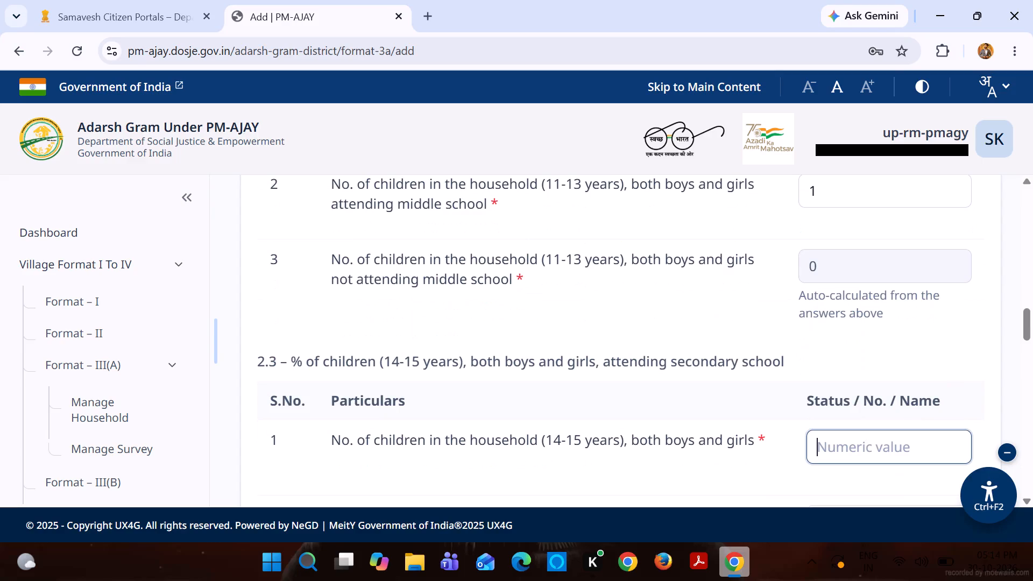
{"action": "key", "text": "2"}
{"action": "key", "text": "BackSpace"}
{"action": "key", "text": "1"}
{"action": "scroll", "coordinate": [846, 440], "scroll_direction": "down", "scroll_amount": 3}
{"action": "left_click", "coordinate": [889, 284]}
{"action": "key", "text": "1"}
Enter 0 for children aged 16-17 and 0 for children aged 18-23, and submit the Education domain.
{"action": "scroll", "coordinate": [886, 285], "scroll_direction": "down", "scroll_amount": 2}
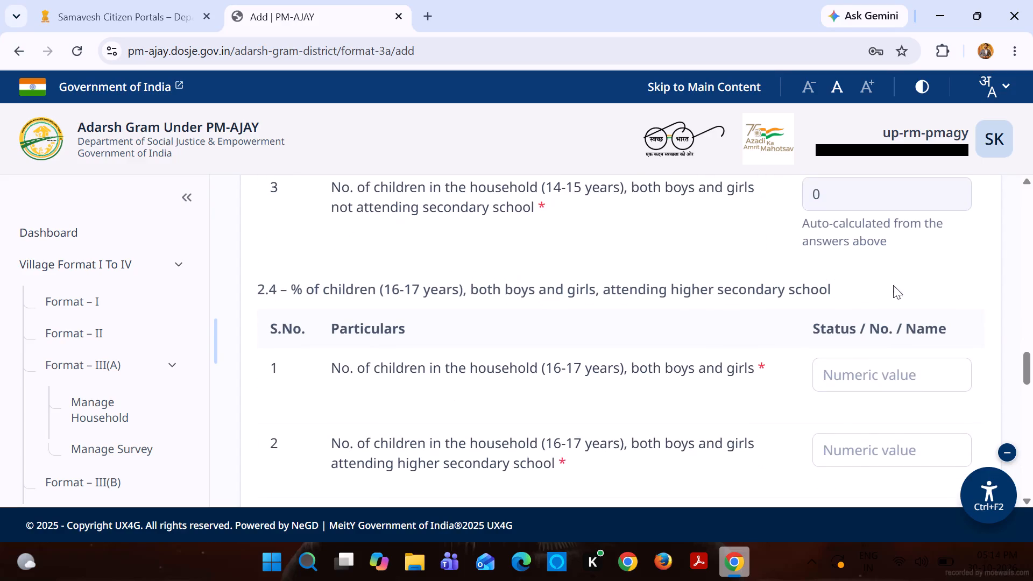
{"action": "left_click", "coordinate": [856, 385]}
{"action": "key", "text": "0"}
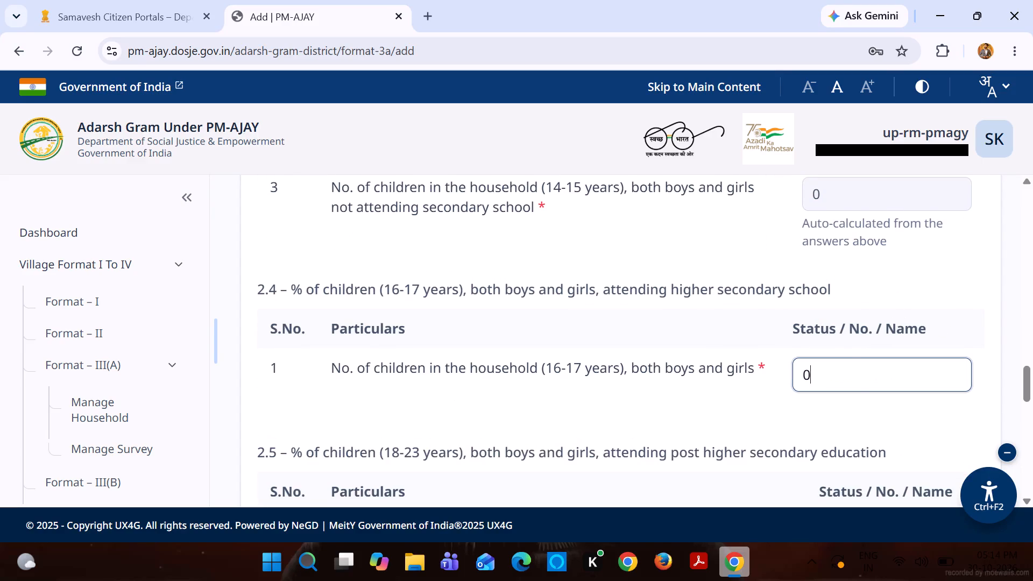
{"action": "scroll", "coordinate": [858, 388], "scroll_direction": "down", "scroll_amount": 2}
{"action": "left_click", "coordinate": [866, 382]}
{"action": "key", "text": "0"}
{"action": "scroll", "coordinate": [866, 380], "scroll_direction": "down", "scroll_amount": 2}
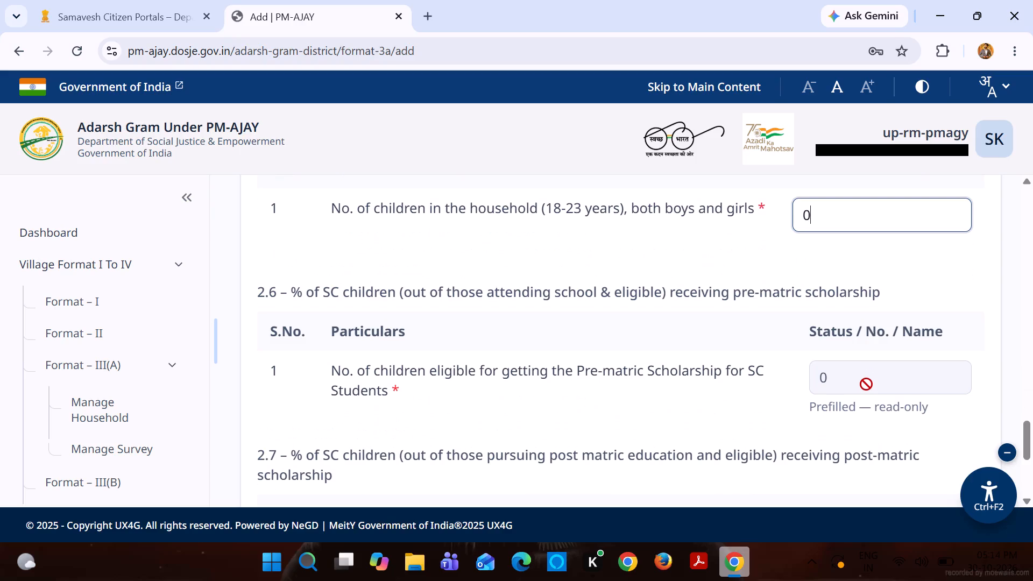
{"action": "scroll", "coordinate": [868, 380], "scroll_direction": "down", "scroll_amount": 5}
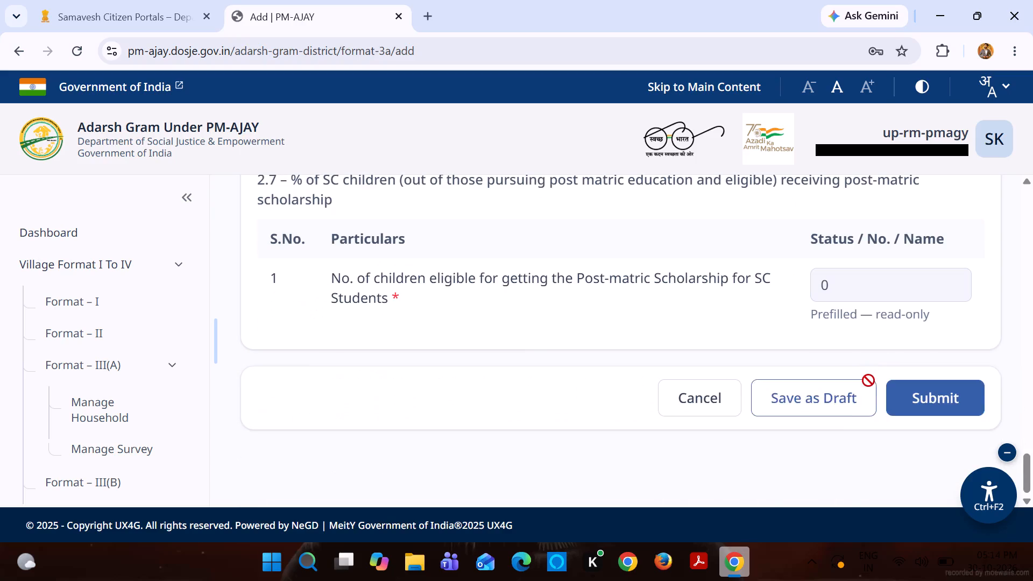
{"action": "left_click", "coordinate": [902, 391]}
Choose domain 3 – Health and Nutrition; answer Yes to health scheme coverage and enter 0 for pregnant women and deliveries.
{"action": "left_click", "coordinate": [928, 262]}
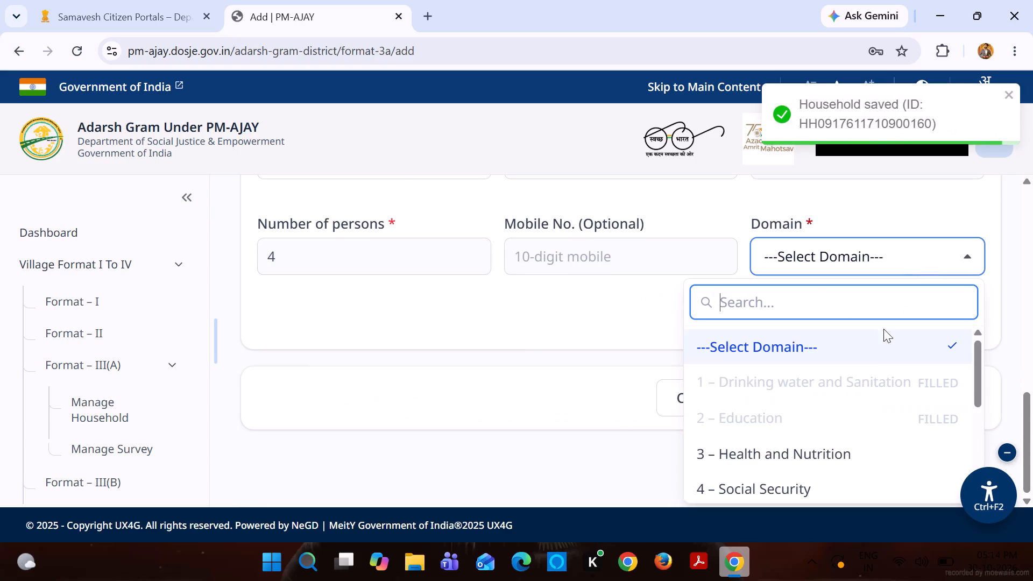
{"action": "left_click", "coordinate": [794, 459]}
{"action": "scroll", "coordinate": [810, 428], "scroll_direction": "down", "scroll_amount": 3}
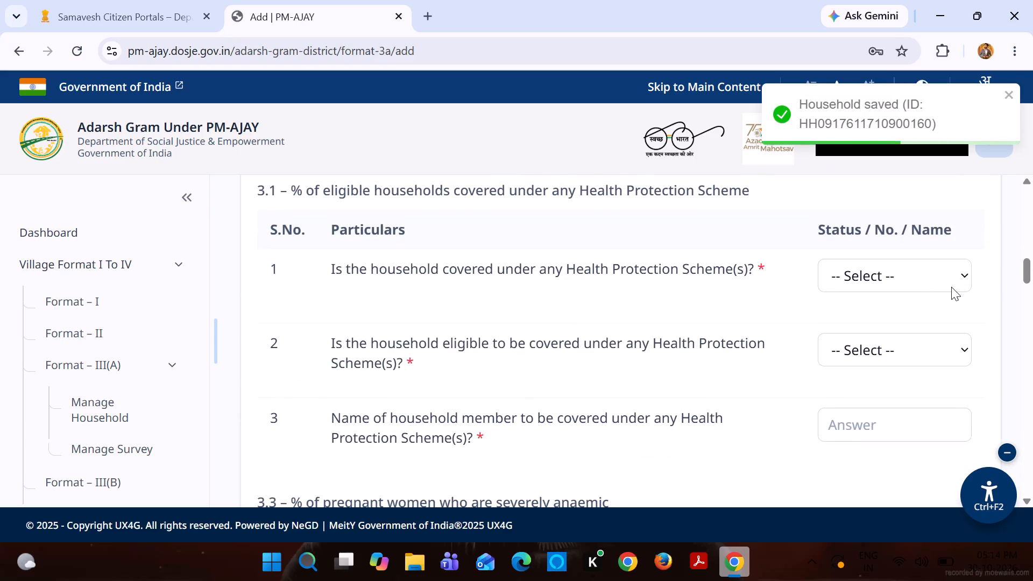
{"action": "left_click", "coordinate": [946, 274]}
{"action": "left_click", "coordinate": [910, 338]}
{"action": "scroll", "coordinate": [915, 338], "scroll_direction": "down", "scroll_amount": 2}
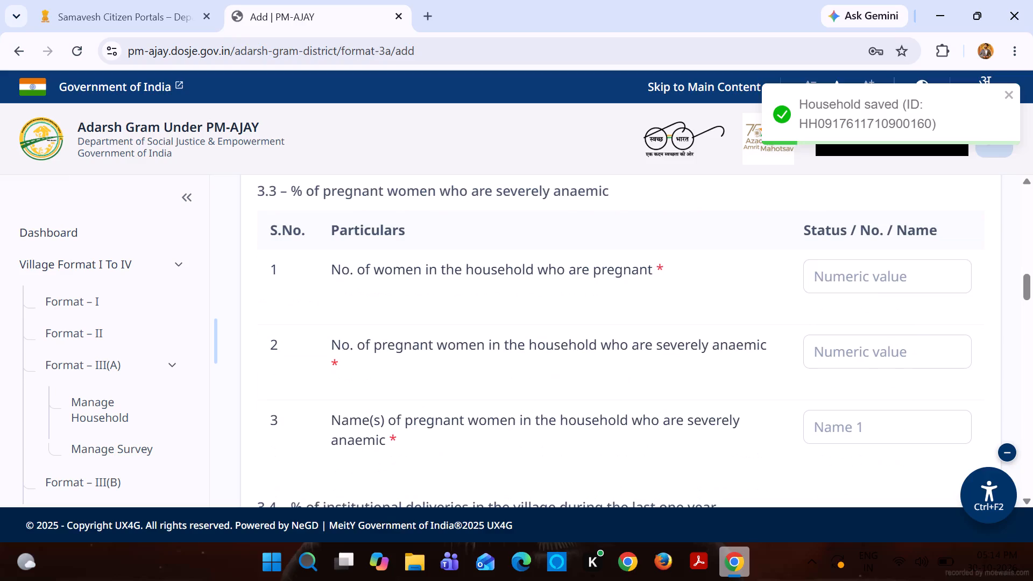
{"action": "left_click", "coordinate": [876, 274]}
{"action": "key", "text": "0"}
{"action": "scroll", "coordinate": [876, 274], "scroll_direction": "down", "scroll_amount": 2}
{"action": "left_click", "coordinate": [851, 276]}
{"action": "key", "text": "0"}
Enter 0 in sections 3.5 to 3.7 for children born last year, children below one year and children aged 0-5.
{"action": "scroll", "coordinate": [853, 276], "scroll_direction": "down", "scroll_amount": 2}
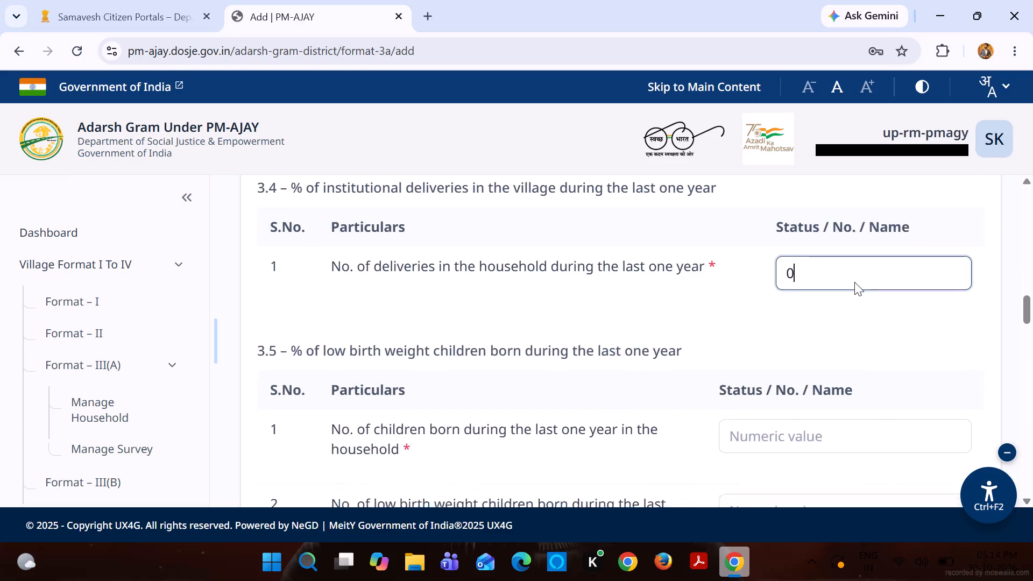
{"action": "scroll", "coordinate": [854, 282], "scroll_direction": "down", "scroll_amount": 1}
{"action": "left_click", "coordinate": [828, 190]}
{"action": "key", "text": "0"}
{"action": "left_click", "coordinate": [839, 349]}
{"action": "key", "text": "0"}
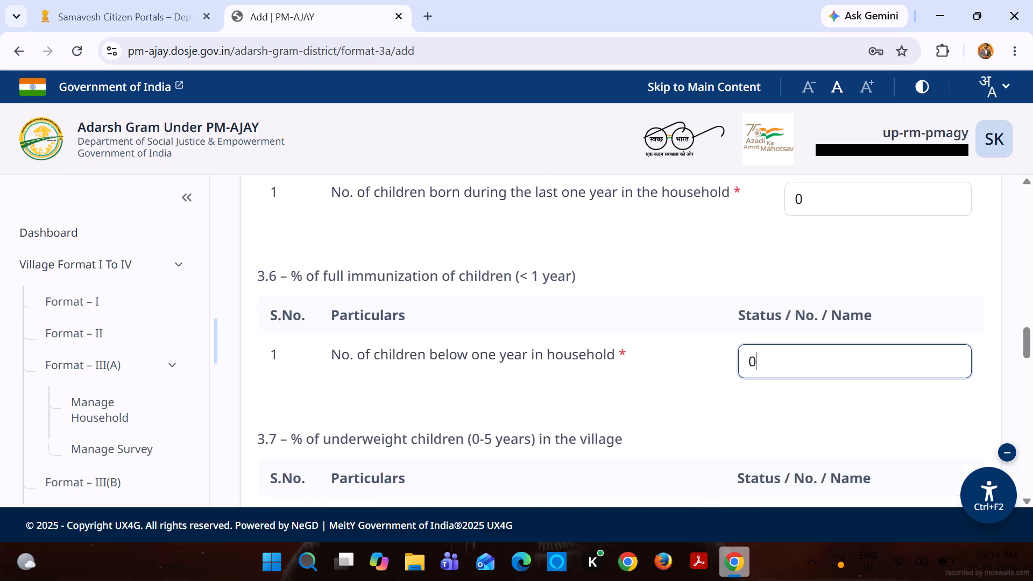
{"action": "scroll", "coordinate": [840, 349], "scroll_direction": "down", "scroll_amount": 2}
{"action": "left_click", "coordinate": [840, 353]}
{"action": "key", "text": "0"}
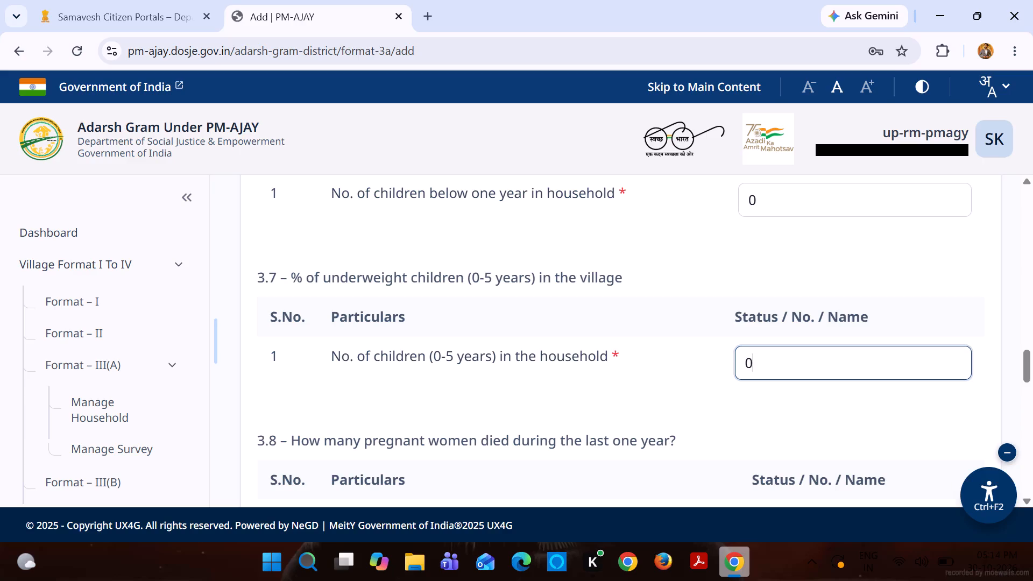
Enter 0 for the women, infant and communicable disease counts in sections 3.8 to 3.10, and submit the Health and Nutrition domain.
{"action": "scroll", "coordinate": [839, 356], "scroll_direction": "down", "scroll_amount": 2}
{"action": "left_click", "coordinate": [839, 356]}
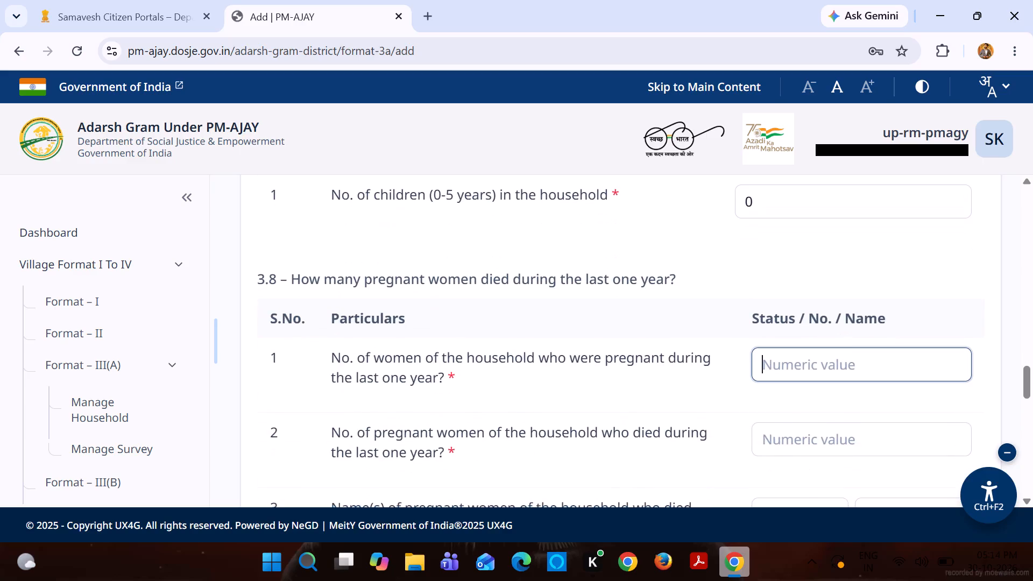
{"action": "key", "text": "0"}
{"action": "scroll", "coordinate": [840, 352], "scroll_direction": "down", "scroll_amount": 3}
{"action": "left_click", "coordinate": [828, 290]}
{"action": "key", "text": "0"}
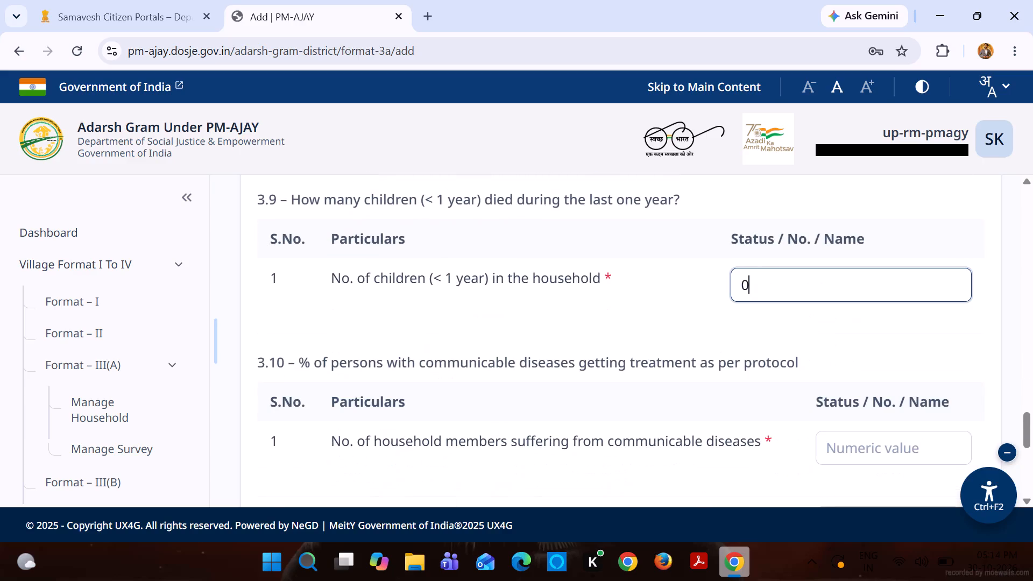
{"action": "scroll", "coordinate": [827, 292], "scroll_direction": "down", "scroll_amount": 1}
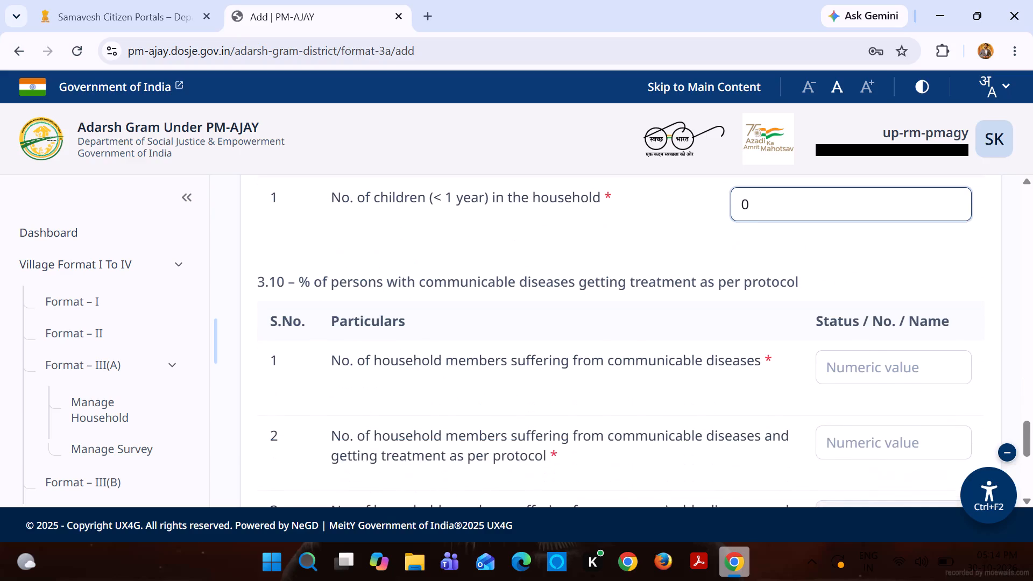
{"action": "left_click", "coordinate": [859, 352]}
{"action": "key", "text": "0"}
{"action": "scroll", "coordinate": [859, 349], "scroll_direction": "down", "scroll_amount": 3}
{"action": "left_click", "coordinate": [946, 386]}
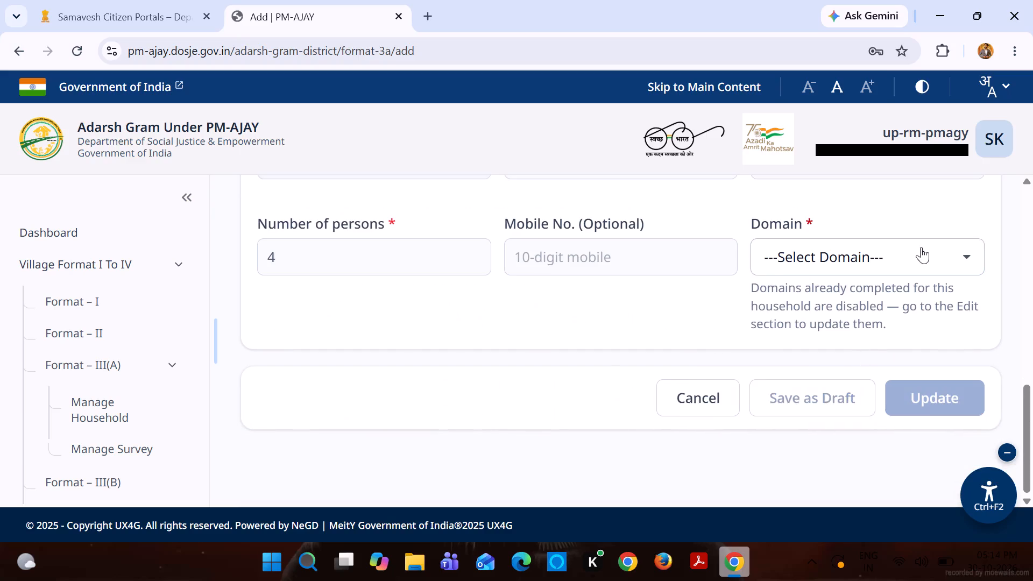
Complete and submit domain 4 – Social Security with 0 persons eligible for Widow, Old Age and Disability Pension.
{"action": "left_click", "coordinate": [921, 245]}
{"action": "scroll", "coordinate": [903, 351], "scroll_direction": "down", "scroll_amount": 1}
{"action": "left_click", "coordinate": [755, 403]}
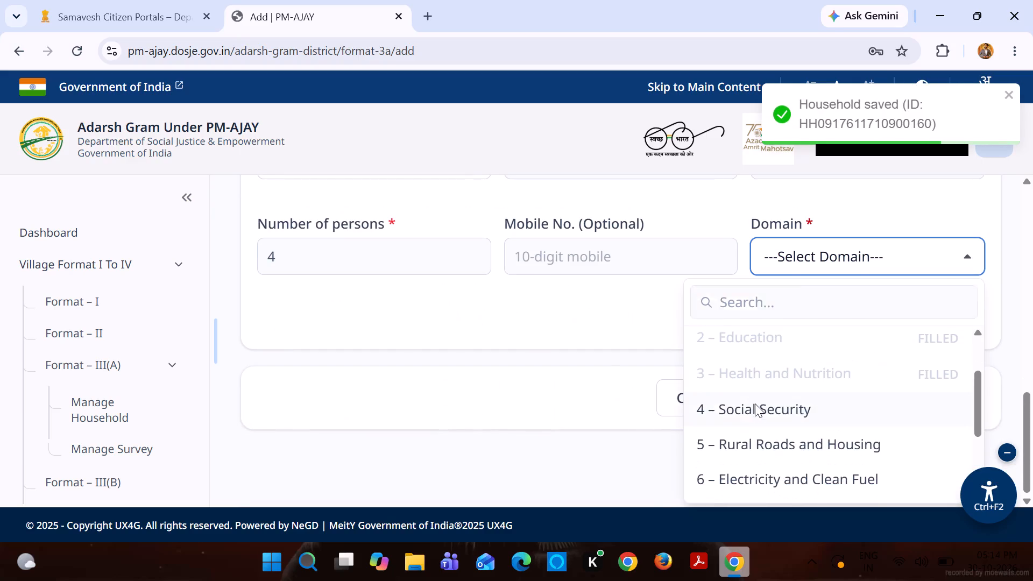
{"action": "scroll", "coordinate": [756, 403], "scroll_direction": "down", "scroll_amount": 2}
{"action": "left_click", "coordinate": [823, 350]}
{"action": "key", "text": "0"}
{"action": "scroll", "coordinate": [826, 351], "scroll_direction": "down", "scroll_amount": 2}
{"action": "left_click", "coordinate": [828, 347]}
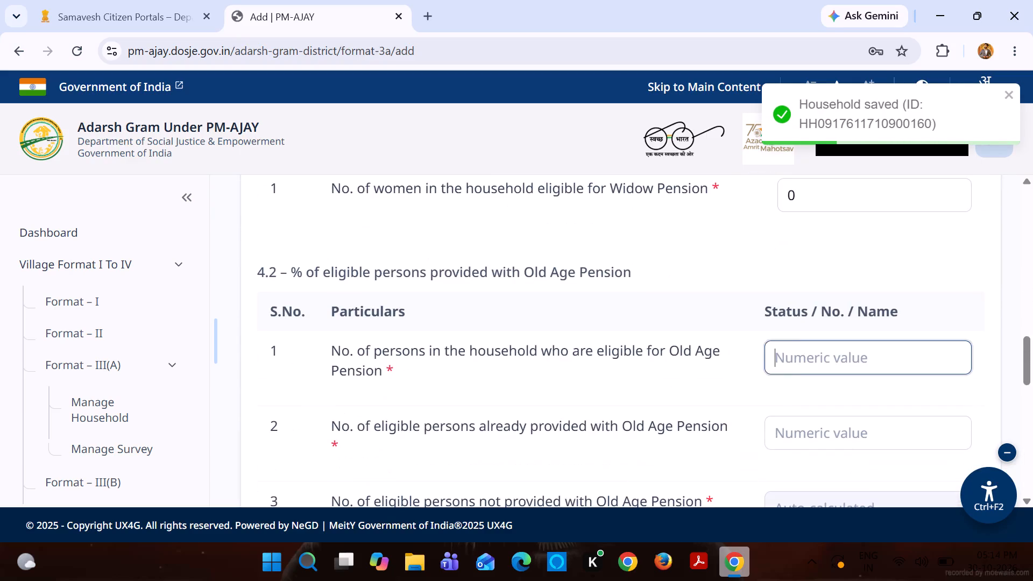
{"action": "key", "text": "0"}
{"action": "scroll", "coordinate": [827, 349], "scroll_direction": "down", "scroll_amount": 2}
{"action": "left_click", "coordinate": [868, 358]}
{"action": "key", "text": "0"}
{"action": "scroll", "coordinate": [868, 357], "scroll_direction": "down", "scroll_amount": 3}
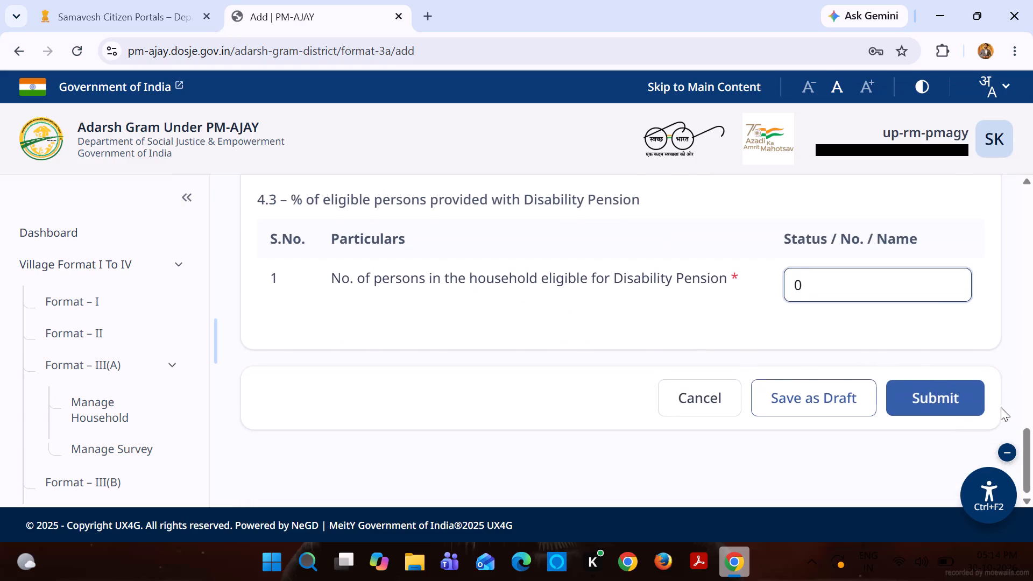
{"action": "left_click", "coordinate": [958, 393]}
Choose domain 6 – Electricity and Clean Fuel and answer Yes to the electricity connection question in section 6.2.
{"action": "left_click", "coordinate": [923, 265]}
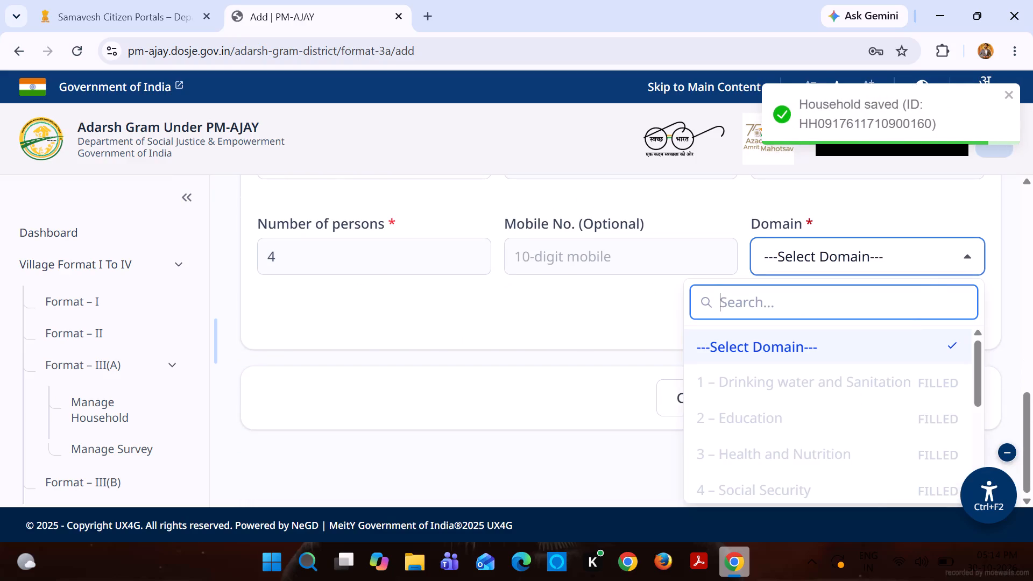
{"action": "scroll", "coordinate": [910, 329], "scroll_direction": "down", "scroll_amount": 3}
{"action": "scroll", "coordinate": [875, 322], "scroll_direction": "up", "scroll_amount": 2}
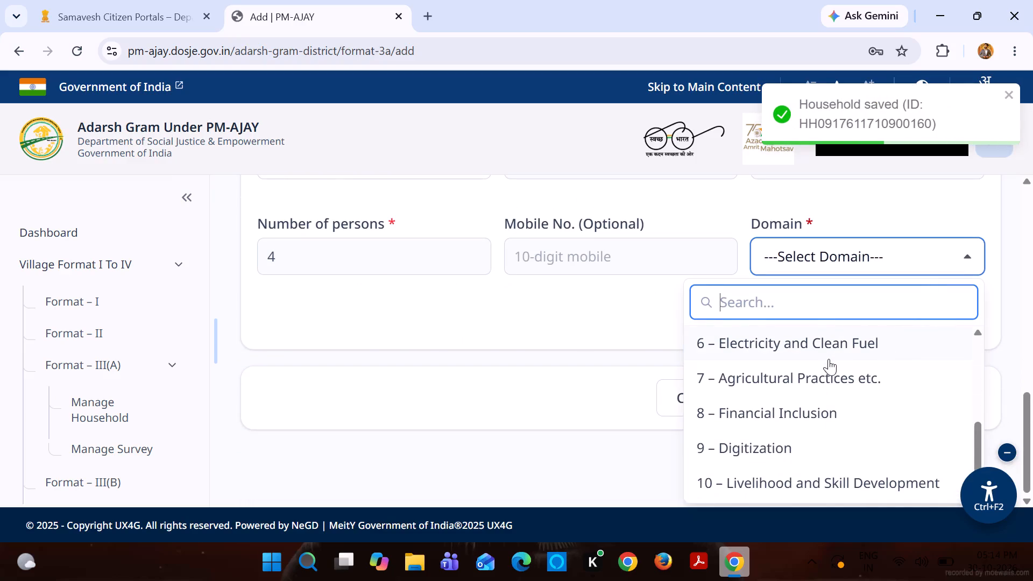
{"action": "left_click", "coordinate": [829, 342]}
{"action": "scroll", "coordinate": [833, 341], "scroll_direction": "down", "scroll_amount": 1}
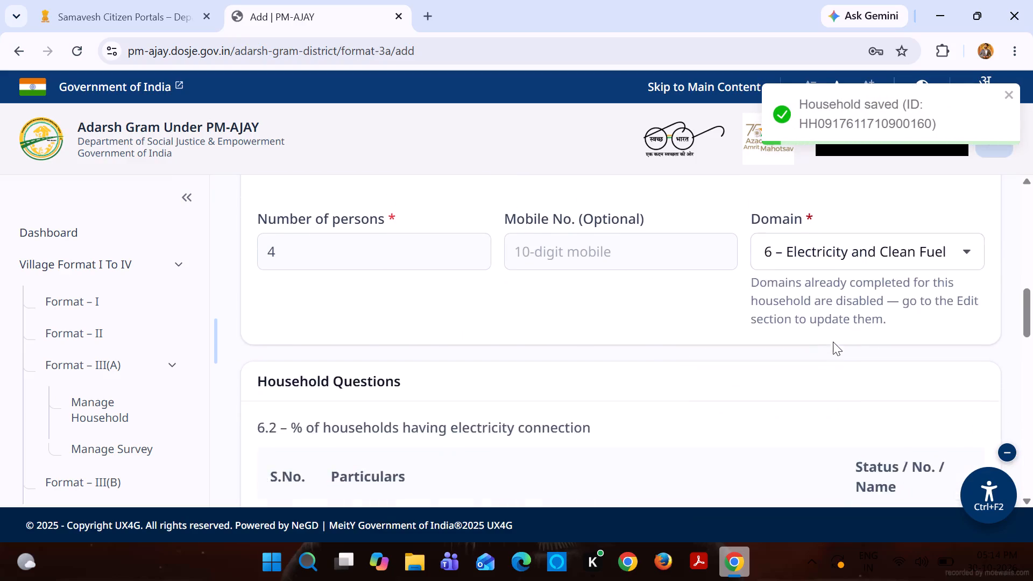
{"action": "scroll", "coordinate": [833, 342], "scroll_direction": "down", "scroll_amount": 1}
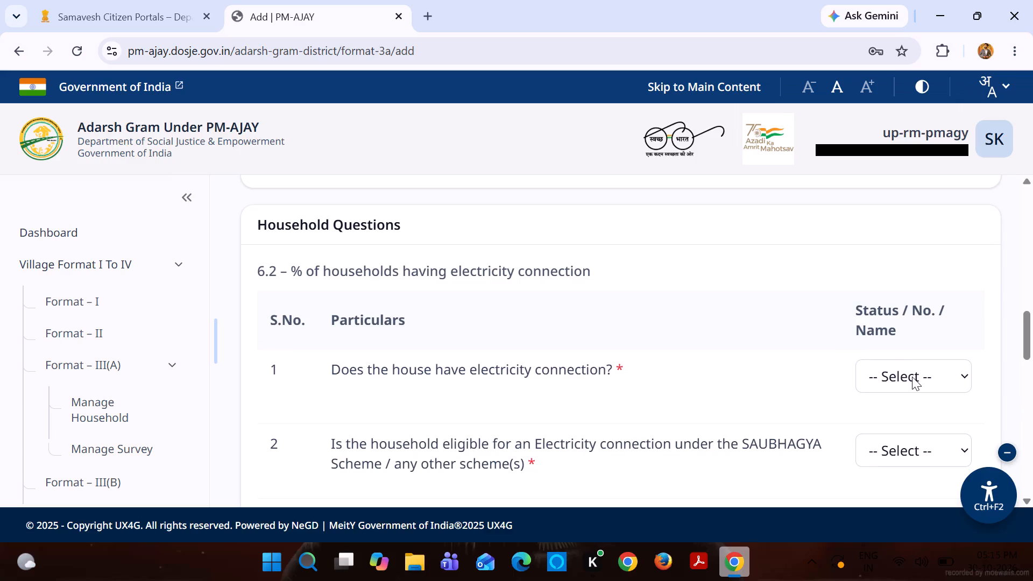
{"action": "left_click", "coordinate": [912, 377]}
{"action": "left_click", "coordinate": [902, 424]}
In section 6.3, answer Yes to having an electricity connection and Yes to using at least one LED bulb.
{"action": "scroll", "coordinate": [904, 420], "scroll_direction": "down", "scroll_amount": 2}
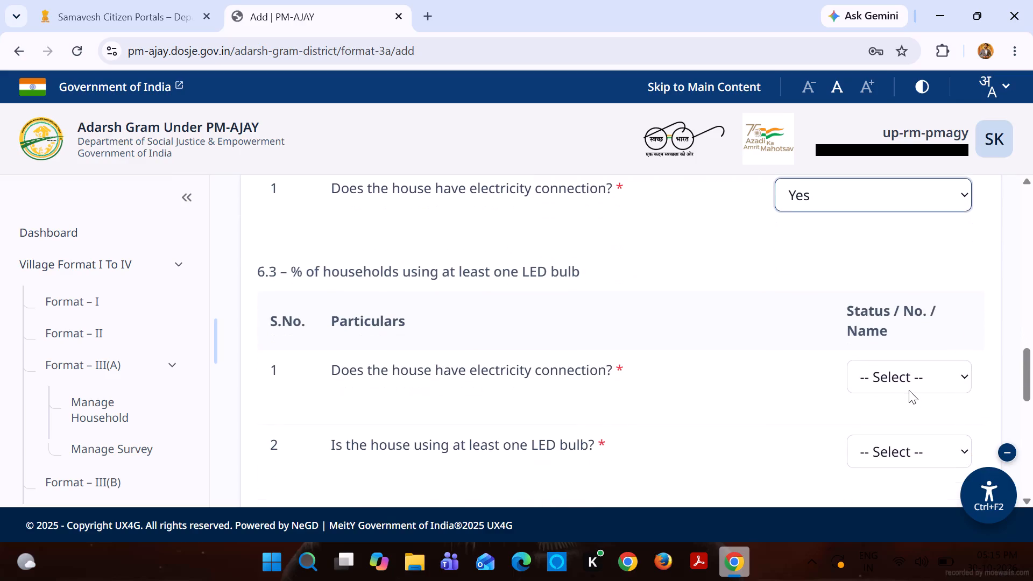
{"action": "left_click", "coordinate": [909, 388]}
{"action": "left_click", "coordinate": [907, 375]}
{"action": "left_click", "coordinate": [890, 431]}
{"action": "scroll", "coordinate": [893, 425], "scroll_direction": "down", "scroll_amount": 2}
{"action": "left_click", "coordinate": [910, 279]}
{"action": "left_click", "coordinate": [903, 342]}
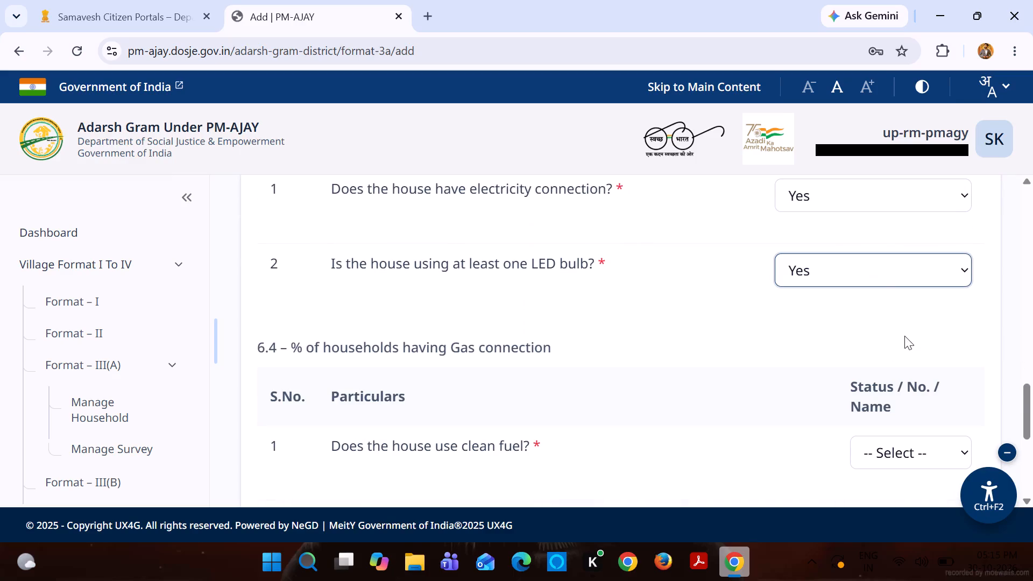
Answer Yes to the house using clean fuel in section 6.4 and submit the Electricity and Clean Fuel domain.
{"action": "scroll", "coordinate": [905, 333], "scroll_direction": "down", "scroll_amount": 2}
{"action": "left_click", "coordinate": [914, 297]}
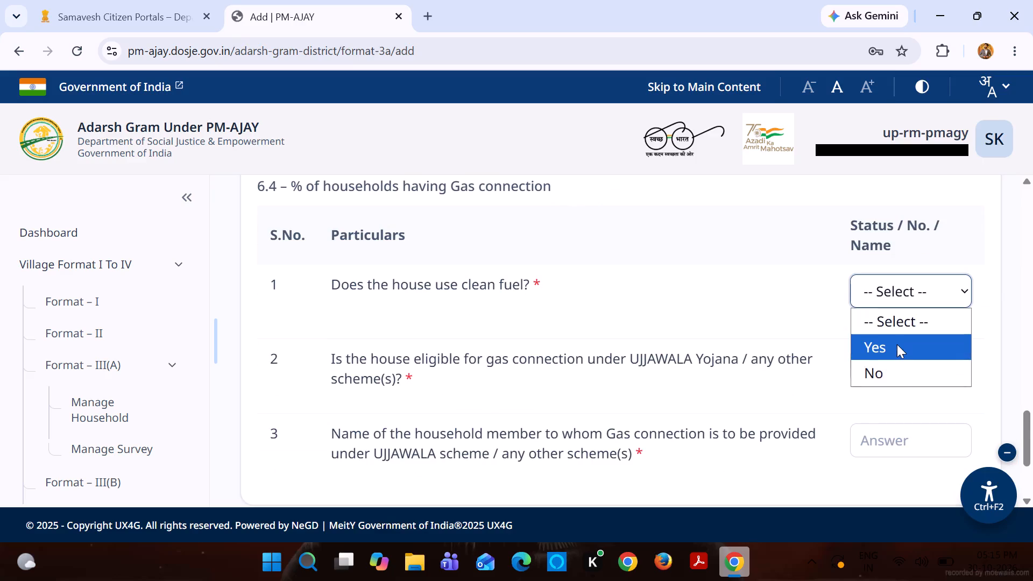
{"action": "left_click", "coordinate": [897, 344]}
{"action": "left_click", "coordinate": [944, 394]}
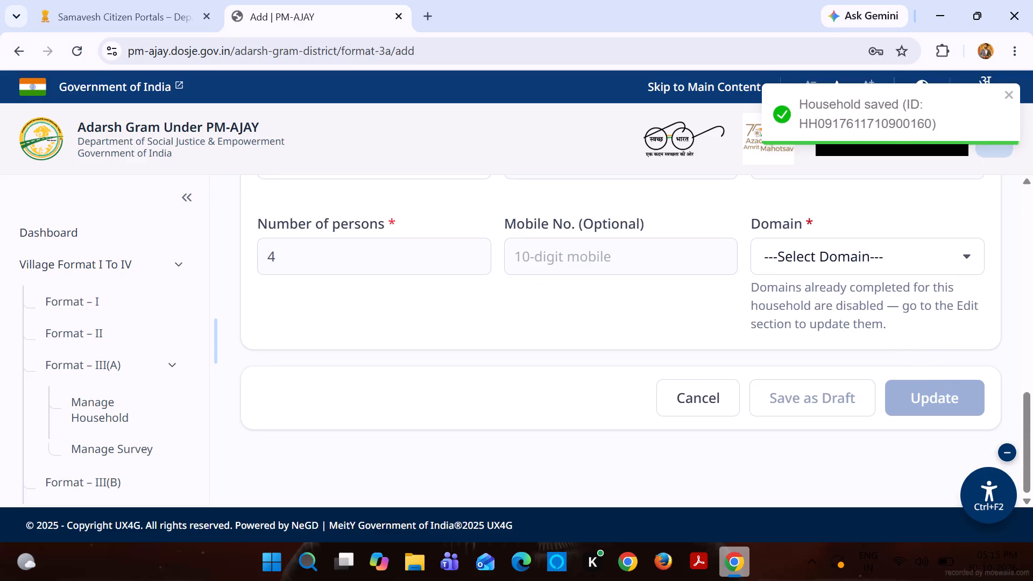
Choose domain 5 – Rural Roads and Housing, answer No to living in a Kachcha/unsafe house, and submit the domain.
{"action": "left_click", "coordinate": [938, 254]}
{"action": "scroll", "coordinate": [797, 423], "scroll_direction": "down", "scroll_amount": 1}
{"action": "left_click", "coordinate": [795, 424]}
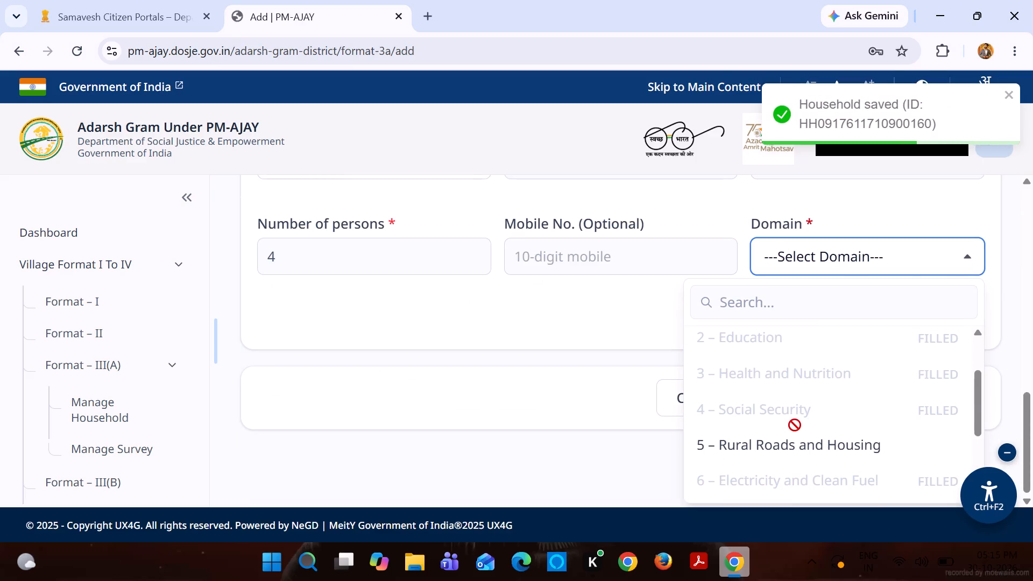
{"action": "left_click", "coordinate": [793, 431]}
{"action": "scroll", "coordinate": [800, 423], "scroll_direction": "down", "scroll_amount": 2}
{"action": "left_click", "coordinate": [912, 386]}
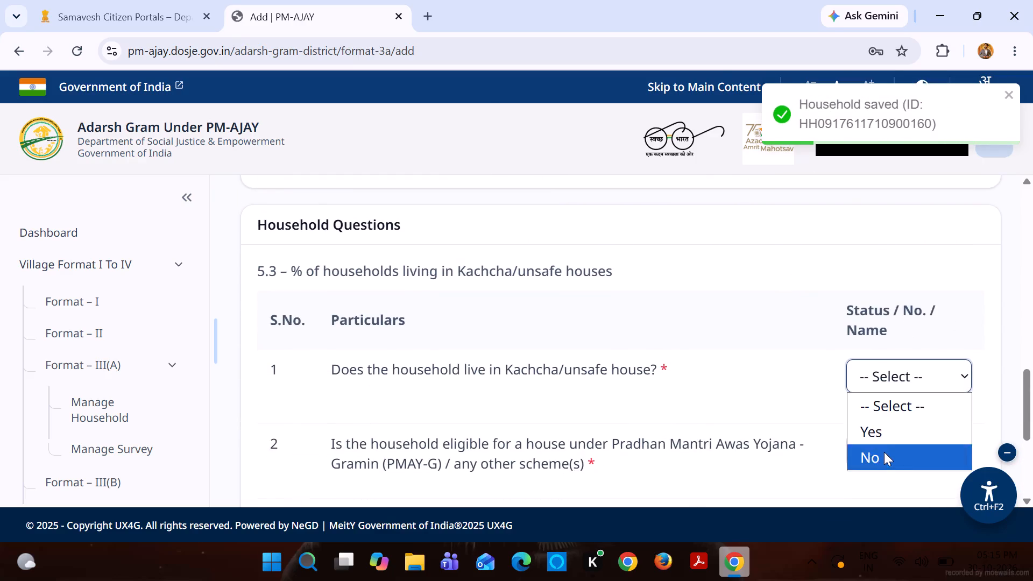
{"action": "left_click", "coordinate": [883, 455]}
{"action": "scroll", "coordinate": [890, 434], "scroll_direction": "down", "scroll_amount": 3}
{"action": "left_click", "coordinate": [931, 374]}
{"action": "left_click", "coordinate": [929, 401]}
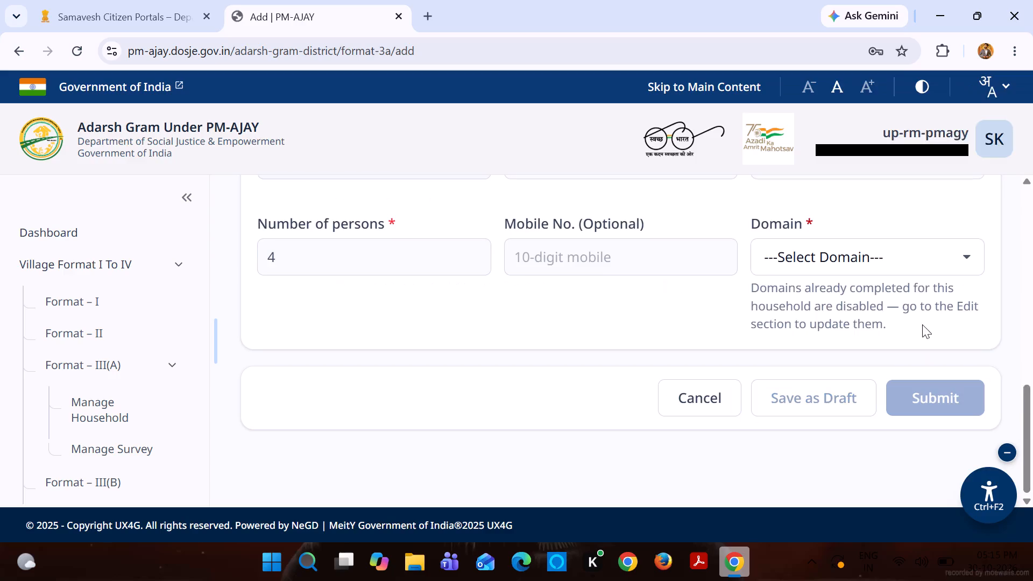
Choose domain 7 – Agricultural Practices etc., answer No to the household being involved in farming, and submit the domain.
{"action": "left_click", "coordinate": [923, 257]}
{"action": "scroll", "coordinate": [905, 380], "scroll_direction": "down", "scroll_amount": 3}
{"action": "left_click", "coordinate": [839, 377]}
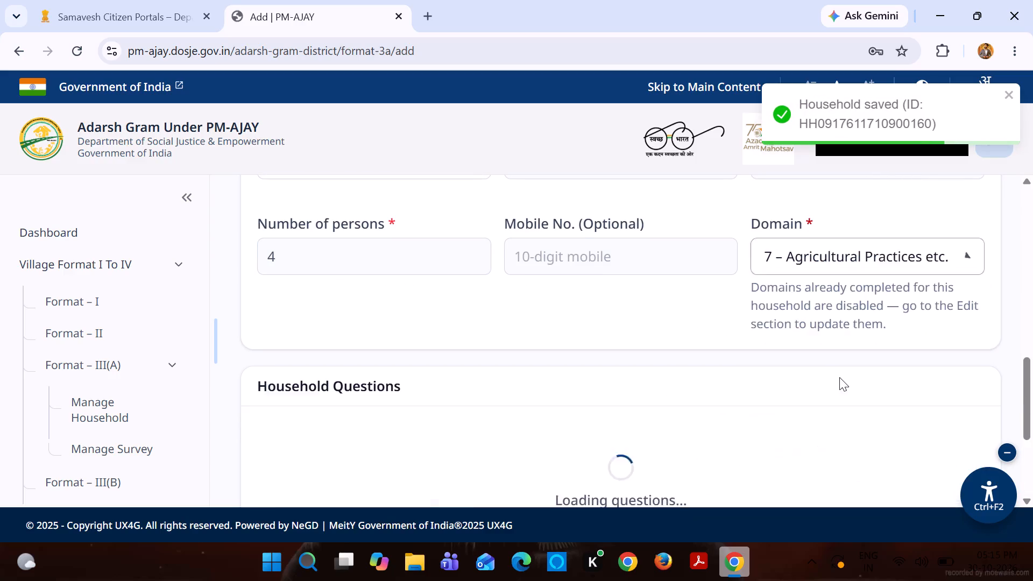
{"action": "scroll", "coordinate": [839, 380], "scroll_direction": "down", "scroll_amount": 2}
{"action": "left_click", "coordinate": [875, 342]}
{"action": "left_click", "coordinate": [863, 415]}
{"action": "scroll", "coordinate": [864, 404], "scroll_direction": "down", "scroll_amount": 3}
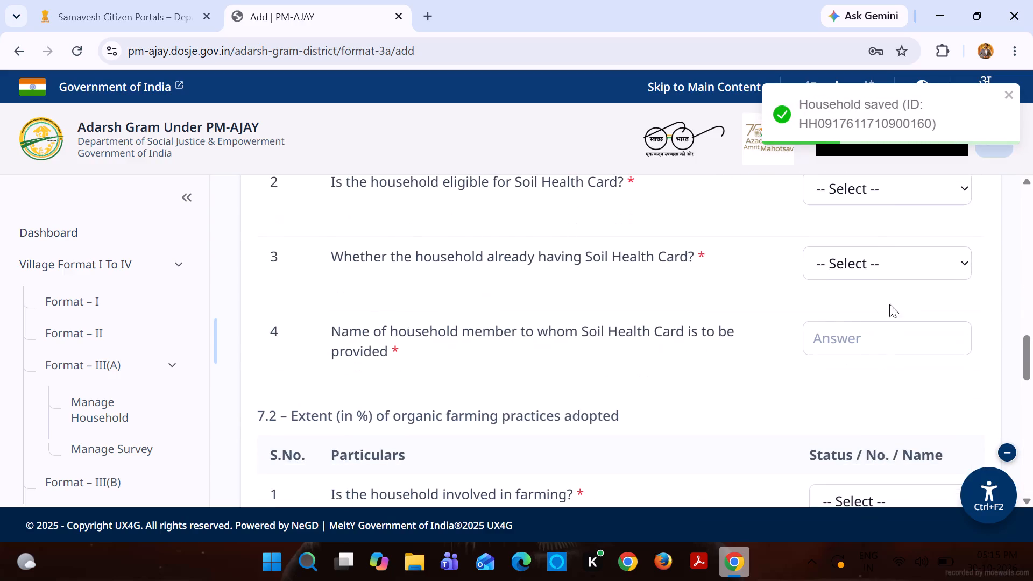
{"action": "scroll", "coordinate": [886, 189], "scroll_direction": "up", "scroll_amount": 1}
{"action": "left_click", "coordinate": [895, 194]}
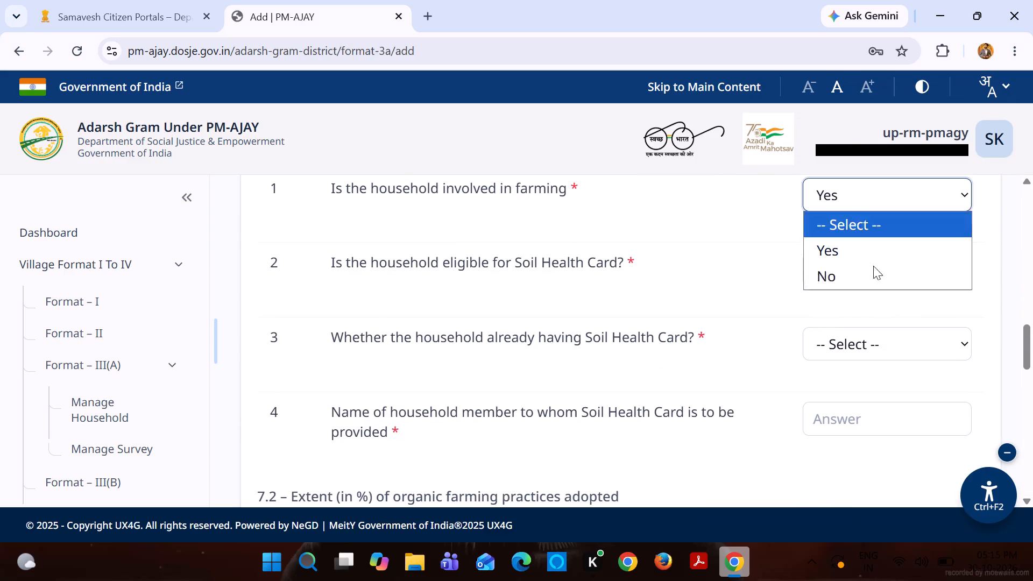
{"action": "left_click", "coordinate": [868, 279]}
{"action": "scroll", "coordinate": [873, 290], "scroll_direction": "down", "scroll_amount": 4}
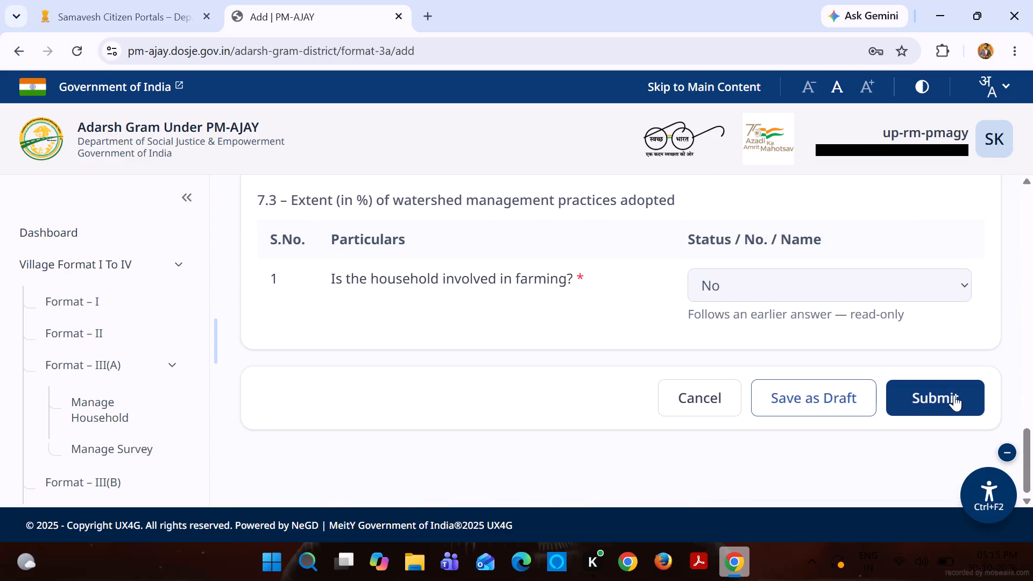
{"action": "left_click", "coordinate": [953, 395]}
Choose domain 8 – Financial Inclusion and enter 4 persons over 5 years and 4 members already having Aadhaar in section 8.1.
{"action": "left_click", "coordinate": [923, 259]}
{"action": "scroll", "coordinate": [902, 384], "scroll_direction": "down", "scroll_amount": 2}
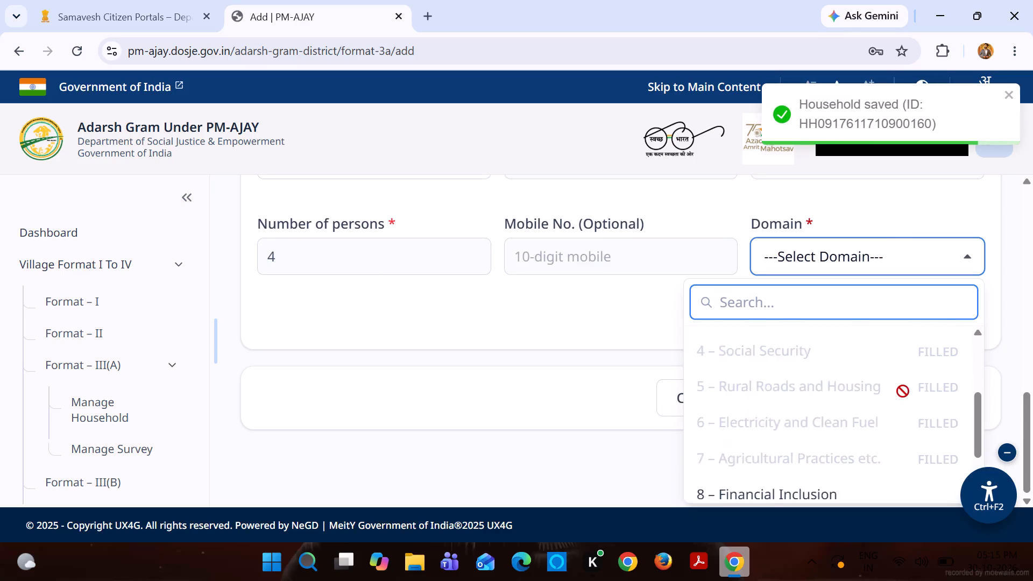
{"action": "left_click", "coordinate": [775, 472]}
{"action": "scroll", "coordinate": [782, 460], "scroll_direction": "down", "scroll_amount": 3}
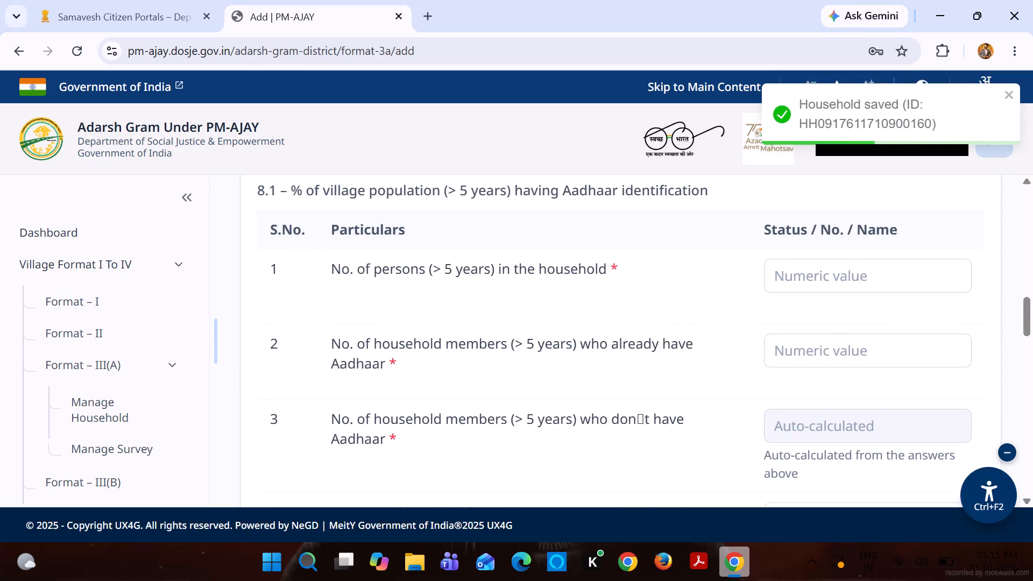
{"action": "left_click", "coordinate": [833, 272]}
{"action": "scroll", "coordinate": [833, 272], "scroll_direction": "up", "scroll_amount": 3}
{"action": "scroll", "coordinate": [833, 272], "scroll_direction": "down", "scroll_amount": 2}
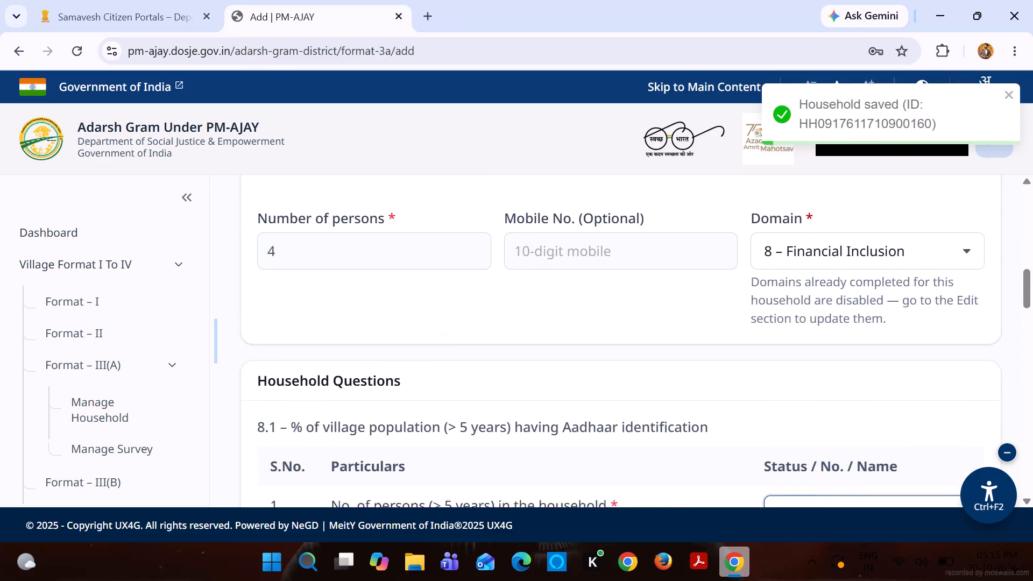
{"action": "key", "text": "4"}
{"action": "left_click", "coordinate": [796, 439]}
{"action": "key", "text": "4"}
In section 8.2, enter 2 members eligible for a bank or post office account and 2 who have one.
{"action": "scroll", "coordinate": [805, 438], "scroll_direction": "down", "scroll_amount": 2}
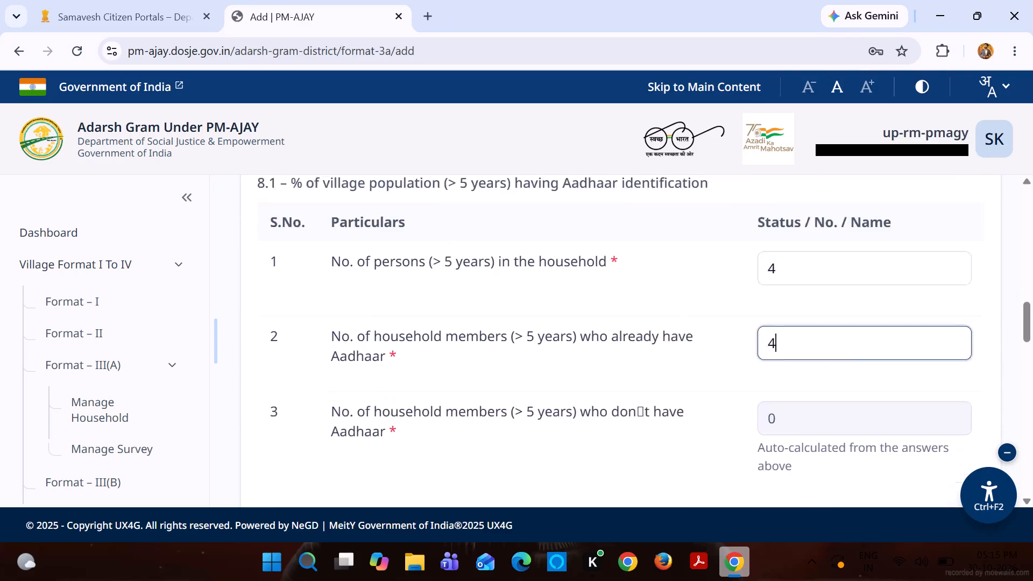
{"action": "scroll", "coordinate": [858, 426], "scroll_direction": "down", "scroll_amount": 2}
{"action": "left_click", "coordinate": [864, 370]}
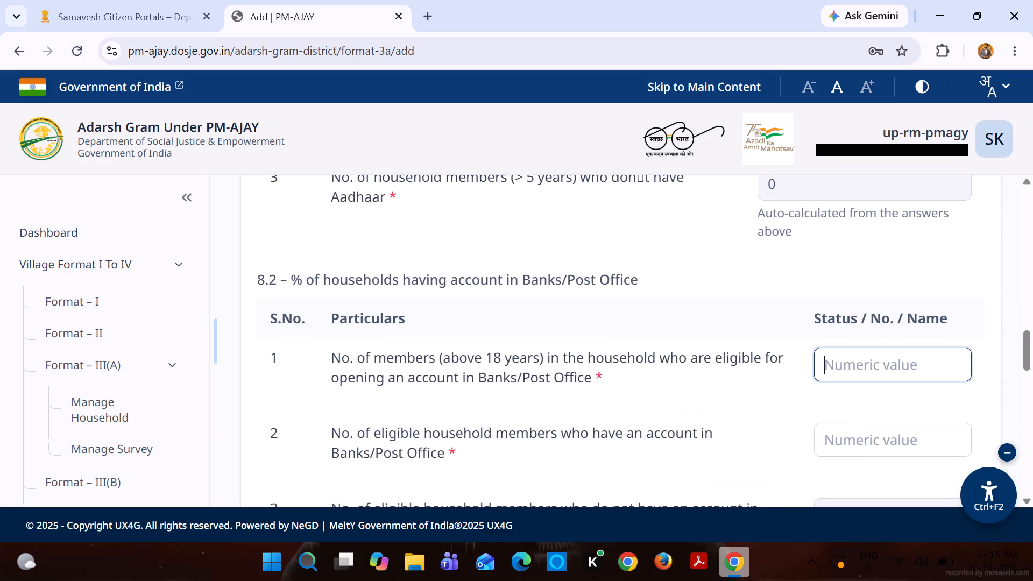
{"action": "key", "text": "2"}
{"action": "left_click", "coordinate": [857, 434]}
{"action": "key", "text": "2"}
Enter 0 persons eligible for Suraksha Bima Yojana in 8.3 and Jeevan Jyoti Bima Yojana in 8.4, and submit the Financial Inclusion domain.
{"action": "scroll", "coordinate": [862, 431], "scroll_direction": "down", "scroll_amount": 3}
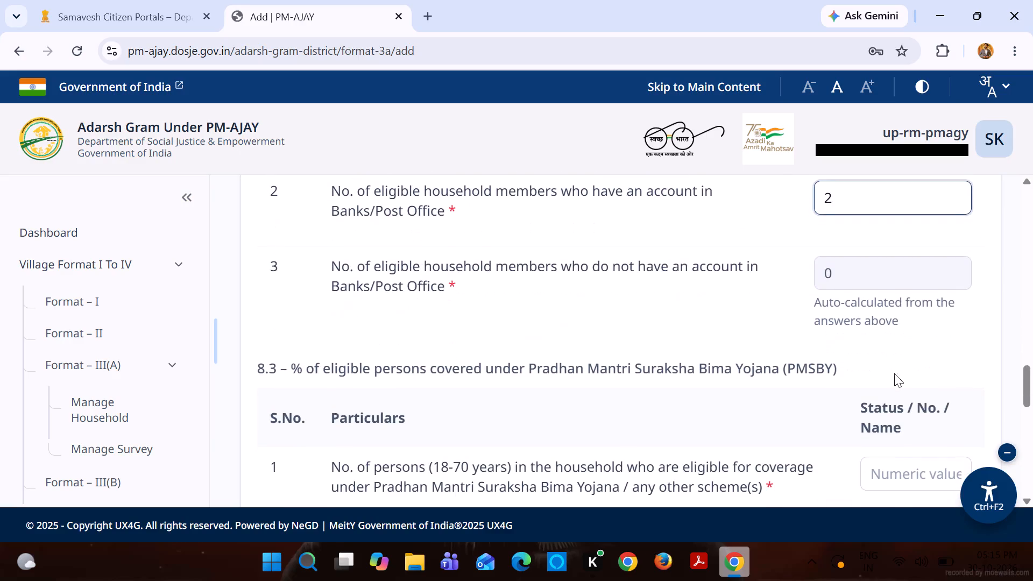
{"action": "left_click", "coordinate": [886, 480]}
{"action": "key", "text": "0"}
{"action": "scroll", "coordinate": [881, 464], "scroll_direction": "down", "scroll_amount": 3}
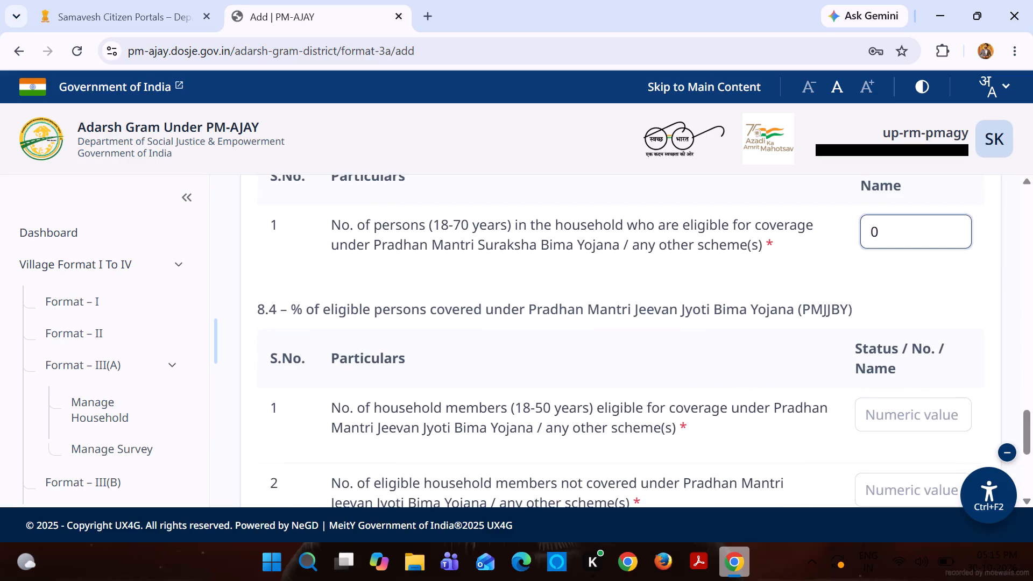
{"action": "left_click", "coordinate": [897, 416]}
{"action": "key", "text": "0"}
{"action": "scroll", "coordinate": [897, 414], "scroll_direction": "down", "scroll_amount": 3}
{"action": "left_click", "coordinate": [968, 391]}
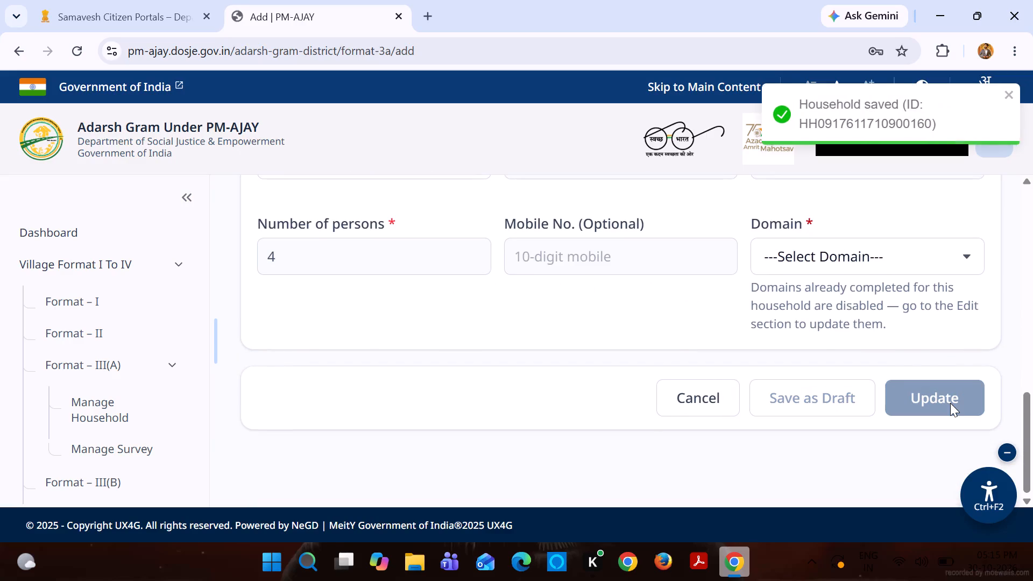
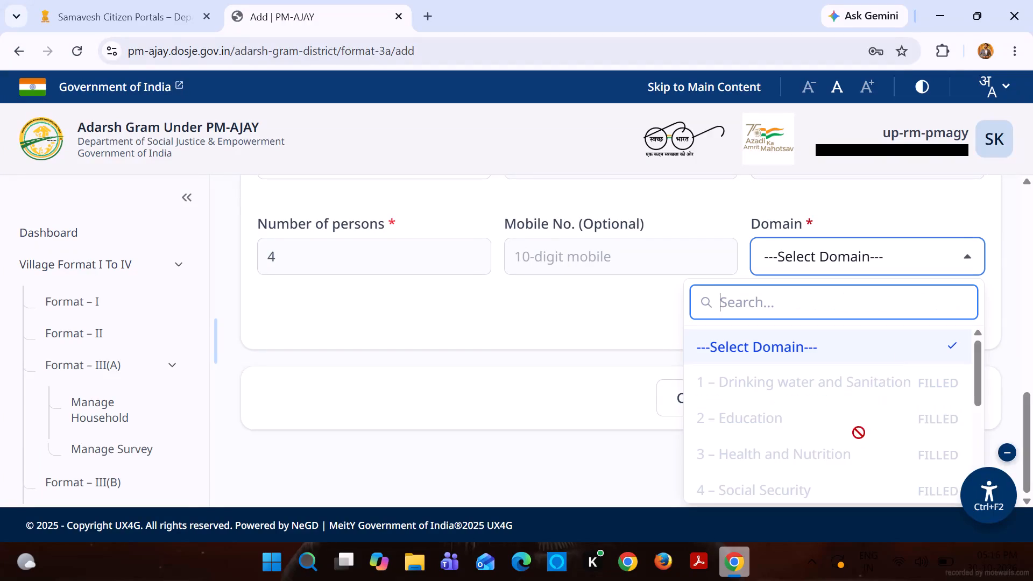
Choose domain 9 – Digitization, enter 0 members eligible for PMGDISHA digital training in section 9.3, and submit the domain.
{"action": "scroll", "coordinate": [864, 431], "scroll_direction": "down", "scroll_amount": 8}
{"action": "left_click", "coordinate": [859, 449]}
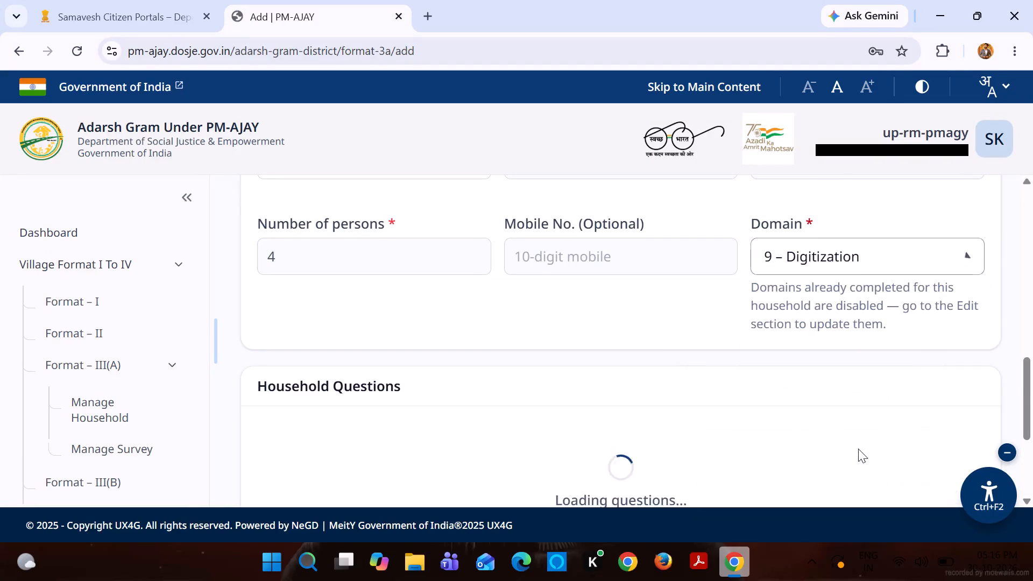
{"action": "scroll", "coordinate": [860, 446], "scroll_direction": "down", "scroll_amount": 3}
{"action": "left_click", "coordinate": [930, 293]}
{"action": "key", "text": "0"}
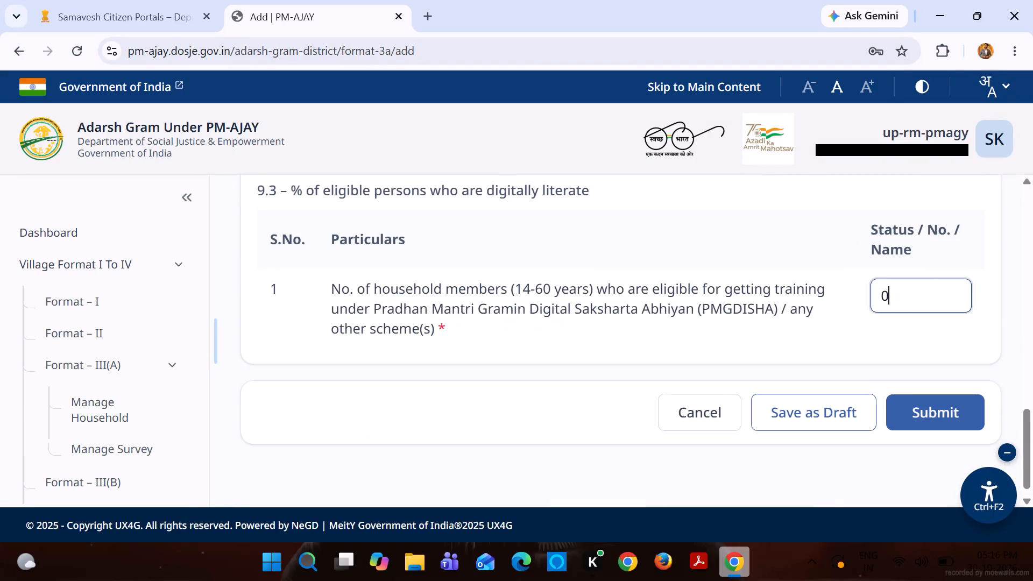
{"action": "left_click", "coordinate": [943, 421]}
Choose domain 10 – Livelihood and Skill Development and enter 0 youth eligible for skill development training in section 10.1.
{"action": "left_click", "coordinate": [929, 273]}
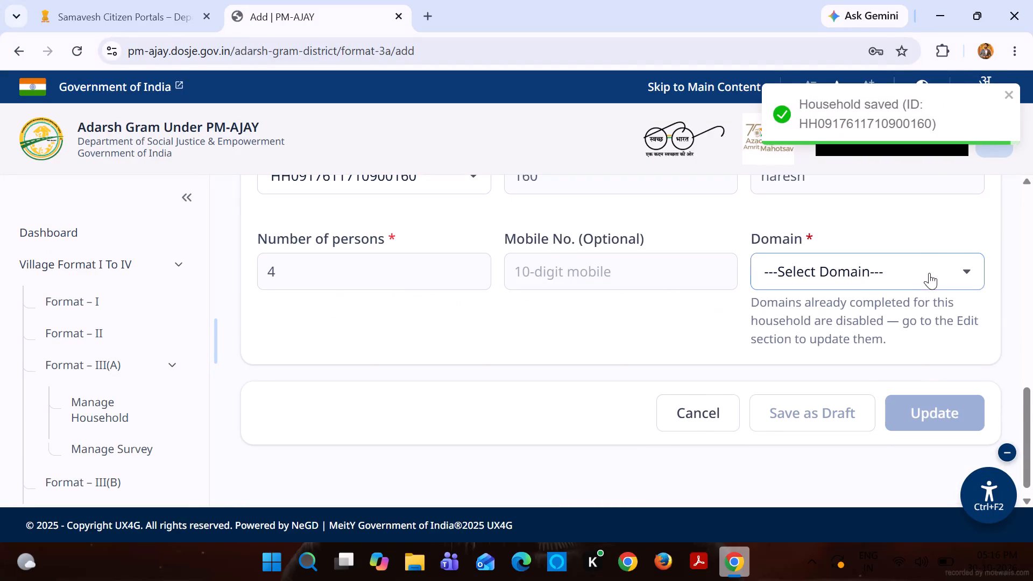
{"action": "scroll", "coordinate": [854, 427], "scroll_direction": "down", "scroll_amount": 7}
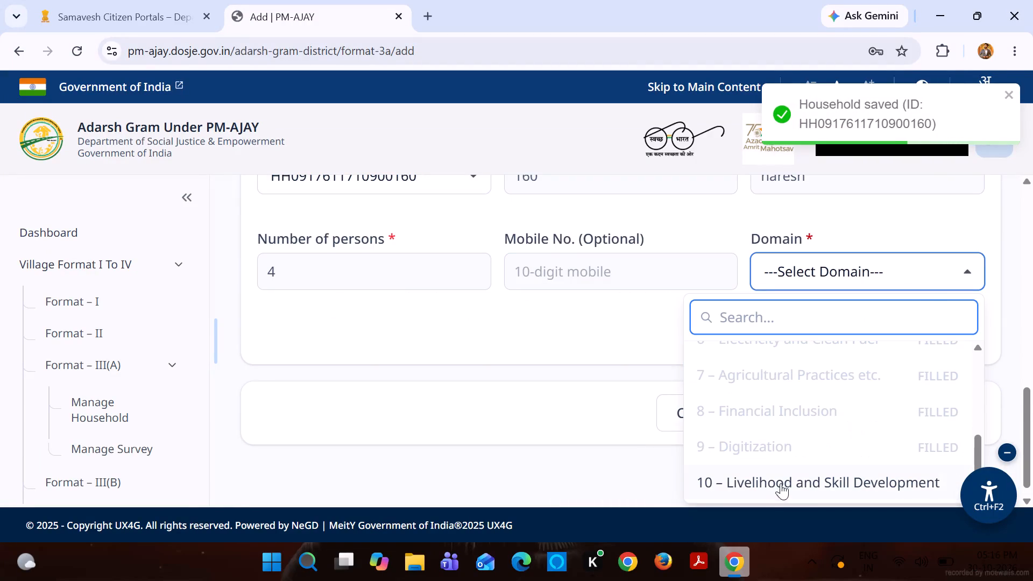
{"action": "left_click", "coordinate": [781, 483]}
{"action": "scroll", "coordinate": [795, 469], "scroll_direction": "down", "scroll_amount": 2}
{"action": "left_click_drag", "start_coordinate": [905, 348], "coordinate": [902, 366]}
{"action": "left_click", "coordinate": [899, 370]}
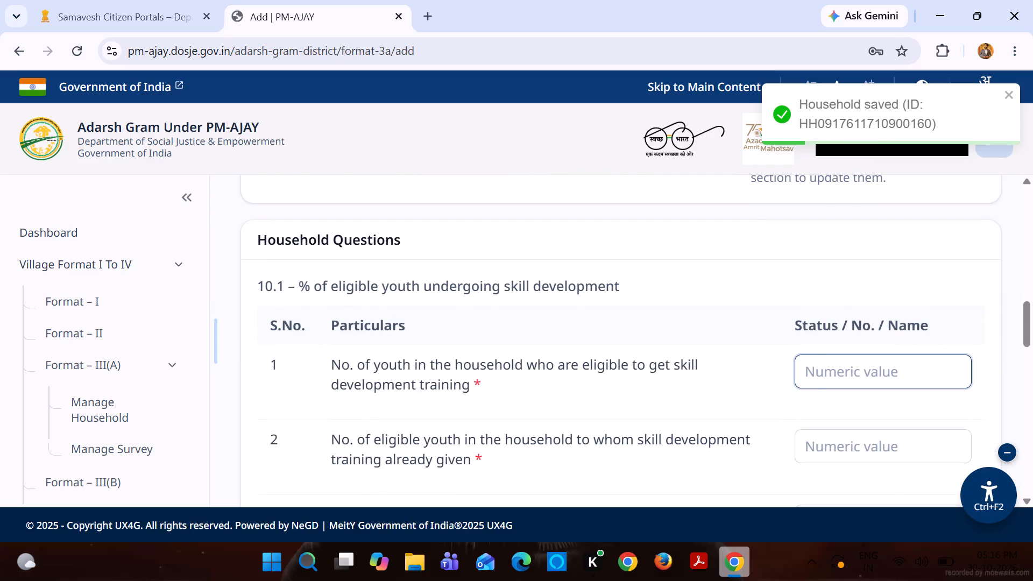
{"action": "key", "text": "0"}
Enter 0 youth eligible for bank linked loans in 10.2, answer Yes to self-help group membership in 10.3, and submit the domain.
{"action": "scroll", "coordinate": [892, 416], "scroll_direction": "down", "scroll_amount": 3}
{"action": "left_click", "coordinate": [860, 285]}
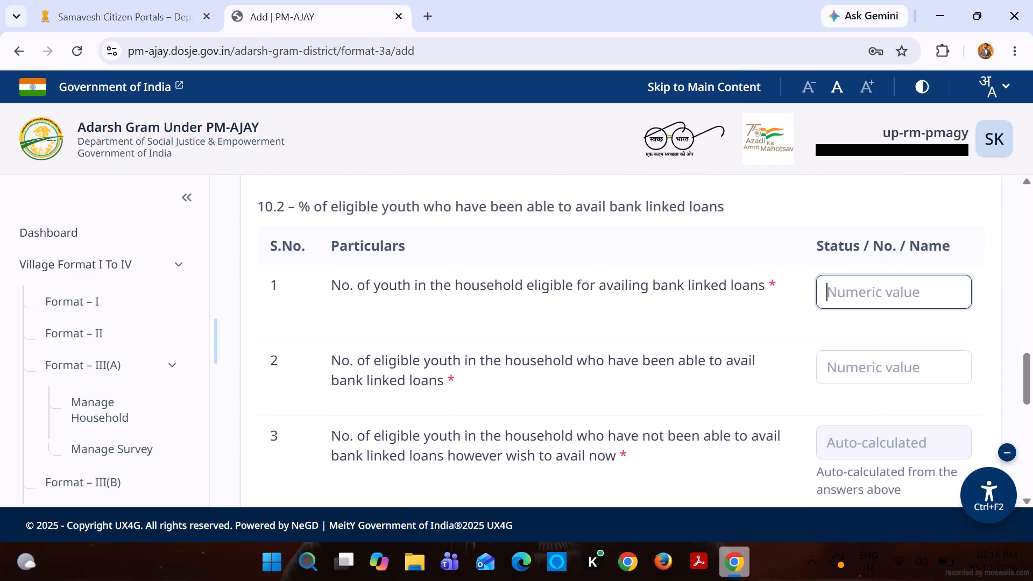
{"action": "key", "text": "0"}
{"action": "left_click", "coordinate": [883, 450]}
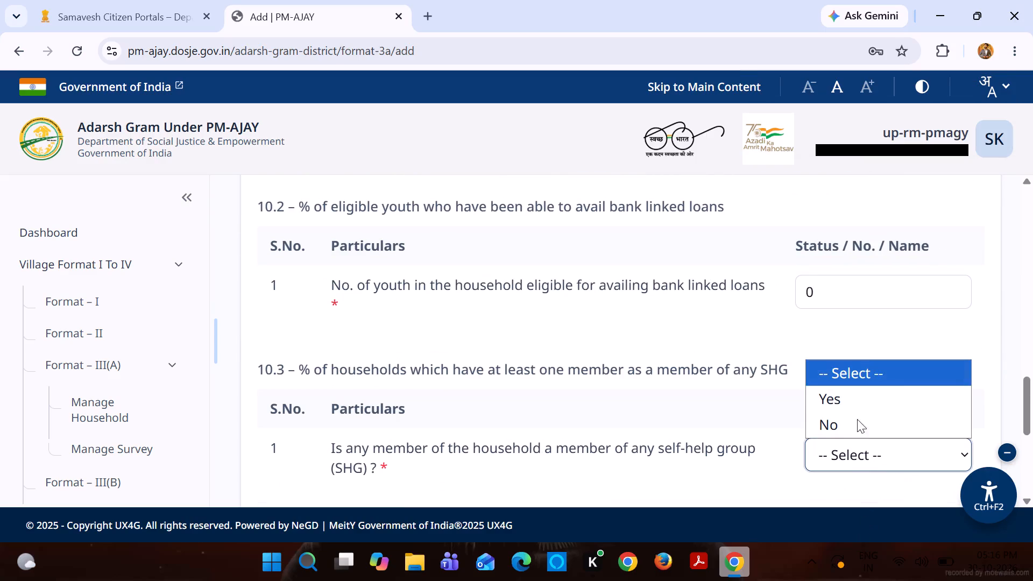
{"action": "left_click", "coordinate": [857, 402]}
{"action": "scroll", "coordinate": [857, 402], "scroll_direction": "down", "scroll_amount": 3}
{"action": "left_click", "coordinate": [936, 388]}
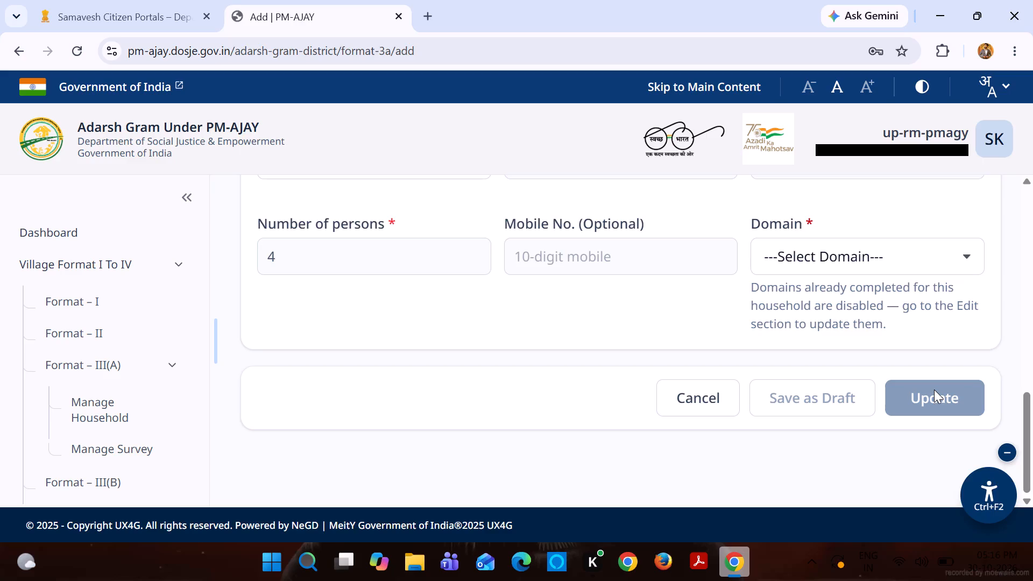
Start a new household record with block Shahabad - 1488, gram panchayat Boodpur - 84740, village Boodpur - 117109 and category Others.
{"action": "left_click", "coordinate": [97, 401]}
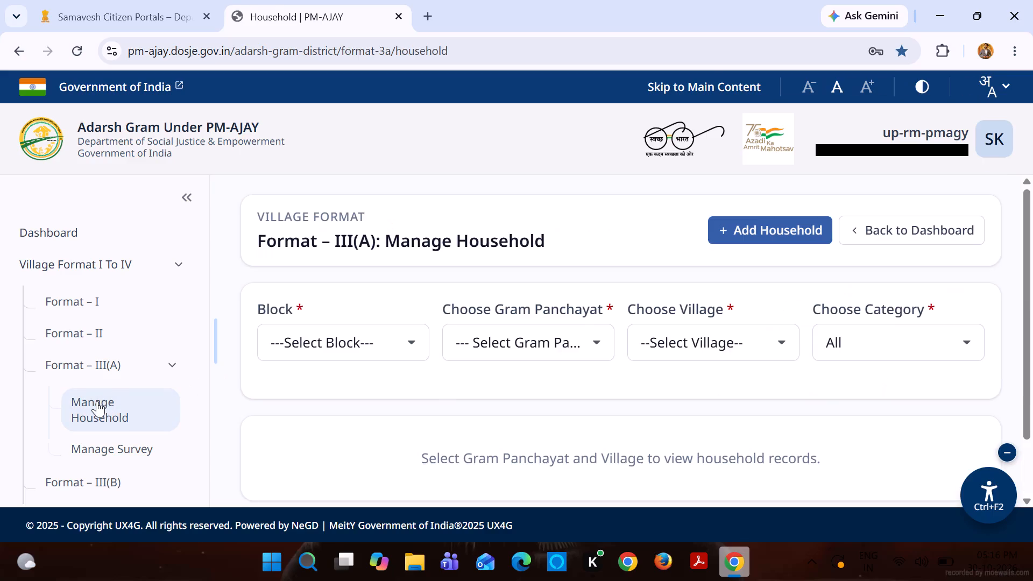
{"action": "left_click", "coordinate": [800, 243]}
{"action": "left_click", "coordinate": [765, 182]}
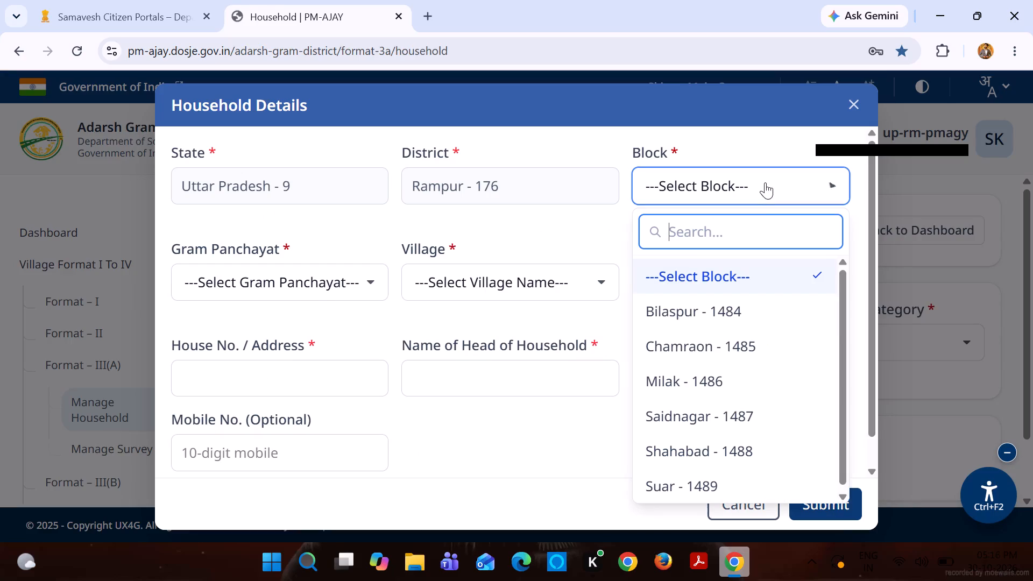
{"action": "left_click", "coordinate": [697, 447]}
{"action": "left_click", "coordinate": [342, 265]}
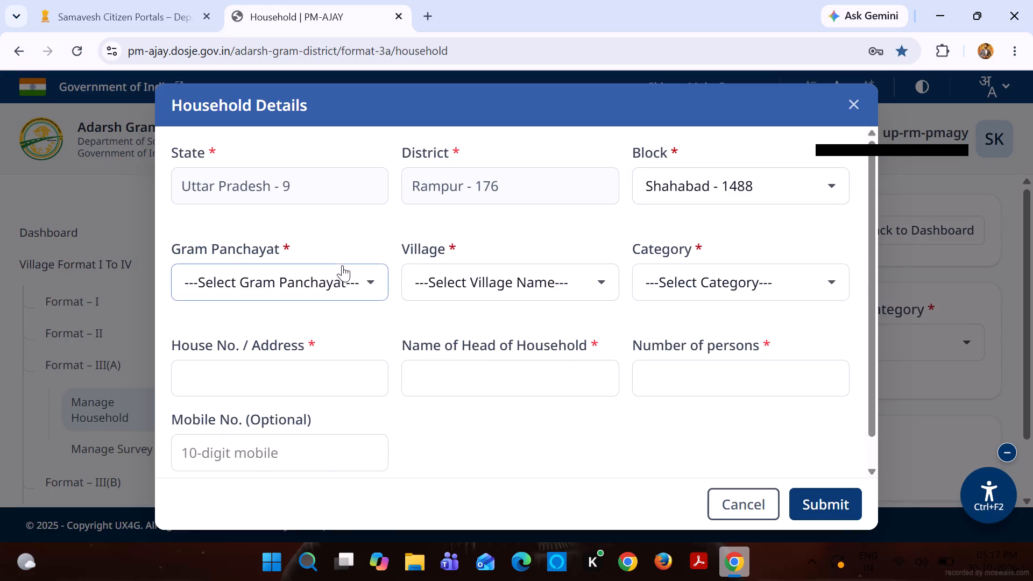
{"action": "left_click", "coordinate": [261, 451]}
{"action": "left_click", "coordinate": [555, 276]}
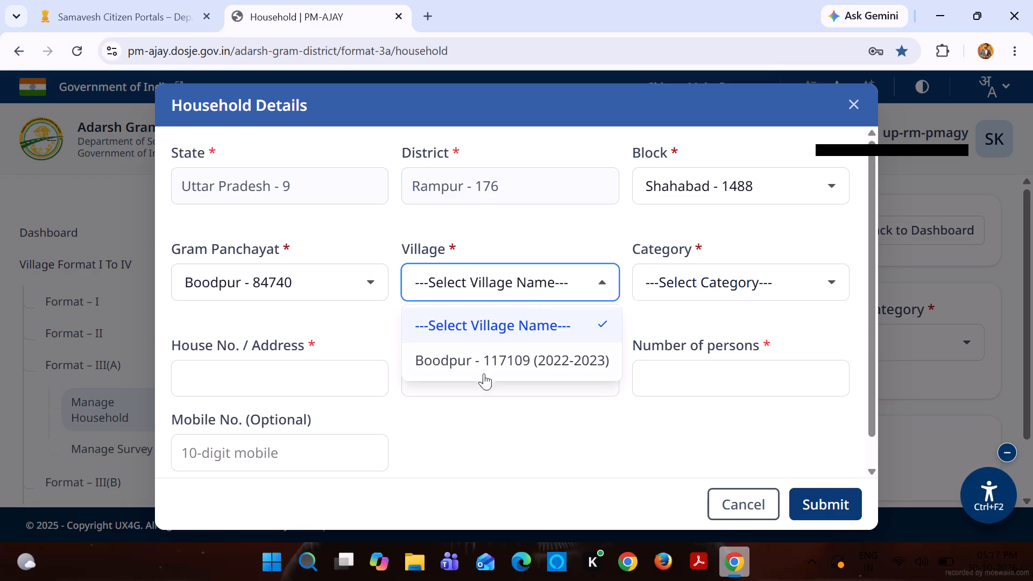
{"action": "left_click", "coordinate": [484, 357]}
{"action": "left_click", "coordinate": [773, 281]}
{"action": "left_click", "coordinate": [682, 430]}
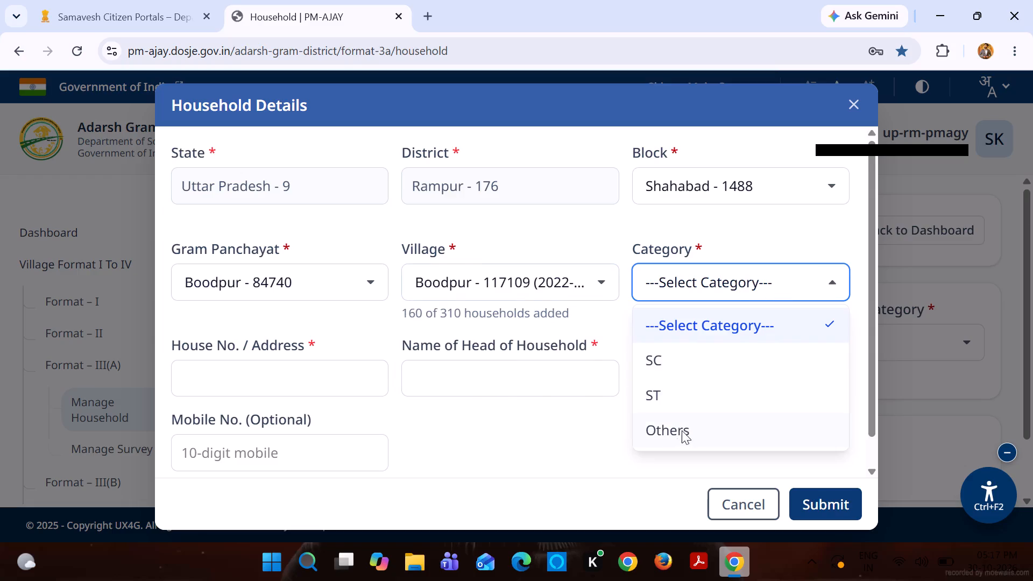
Enter house number 161, the name of the head of household and 3 persons, and submit the household details.
{"action": "left_click", "coordinate": [335, 379]}
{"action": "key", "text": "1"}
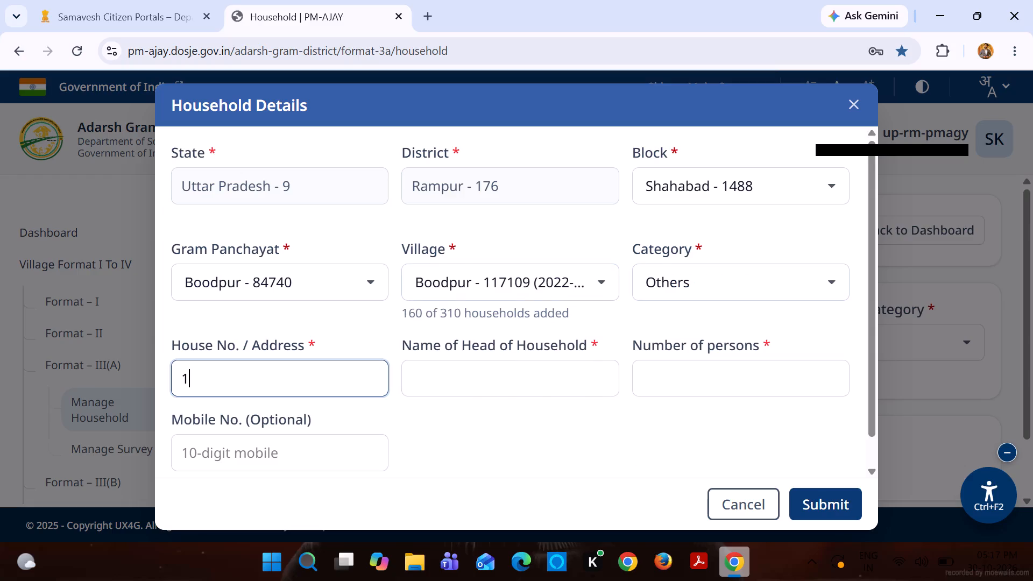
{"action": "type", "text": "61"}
{"action": "left_click", "coordinate": [517, 384]}
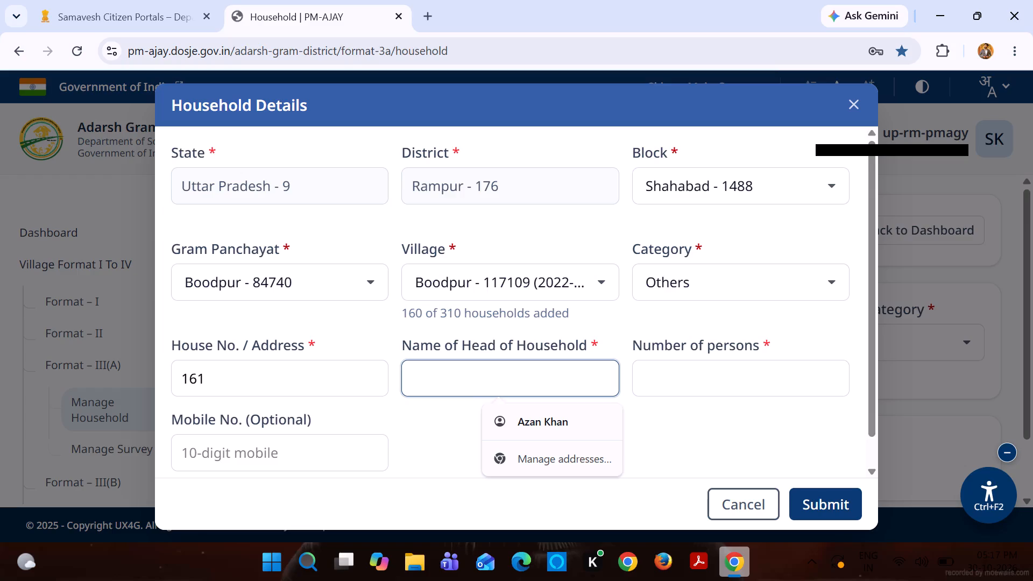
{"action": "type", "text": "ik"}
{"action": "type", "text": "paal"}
{"action": "left_click", "coordinate": [723, 387]}
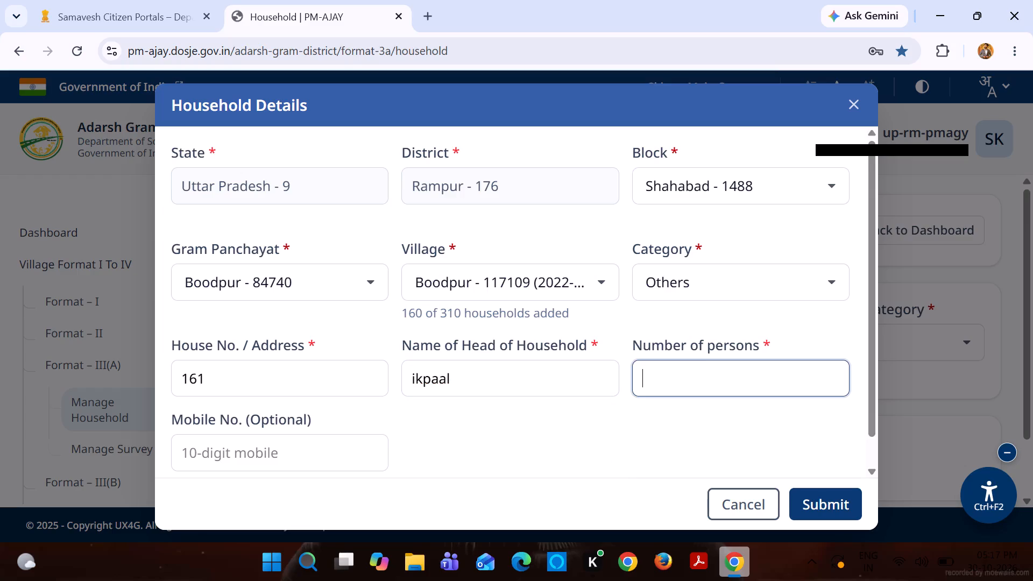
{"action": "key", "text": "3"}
{"action": "left_click", "coordinate": [851, 497]}
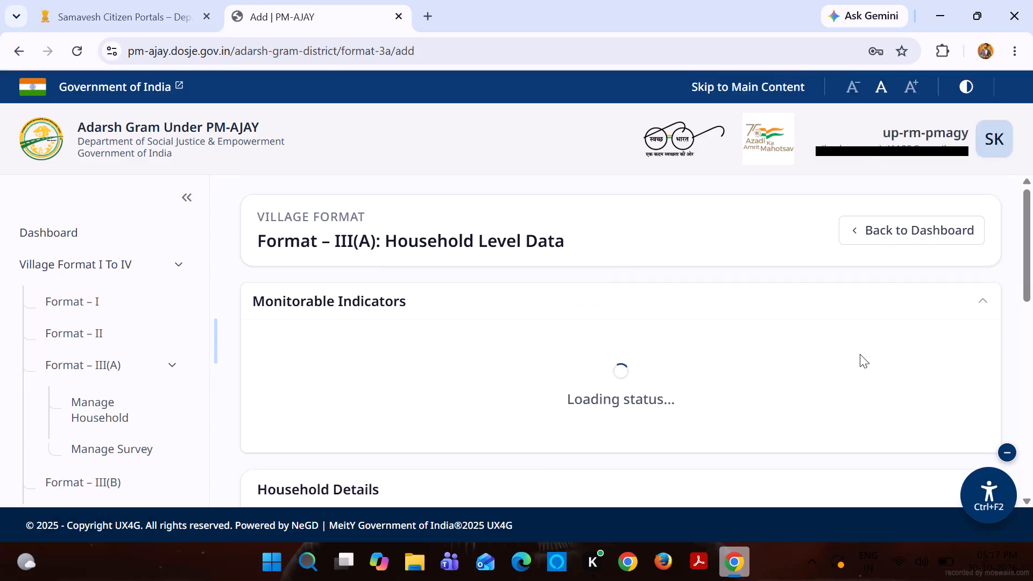
For domain 1 – Drinking water and Sanitation, answer Yes to having a household latrine and No to open defecation, and submit.
{"action": "scroll", "coordinate": [886, 285], "scroll_direction": "down", "scroll_amount": 11}
{"action": "middle_click_drag", "start_coordinate": [883, 291], "coordinate": [882, 317]}
{"action": "scroll", "coordinate": [898, 338], "scroll_direction": "down", "scroll_amount": 4}
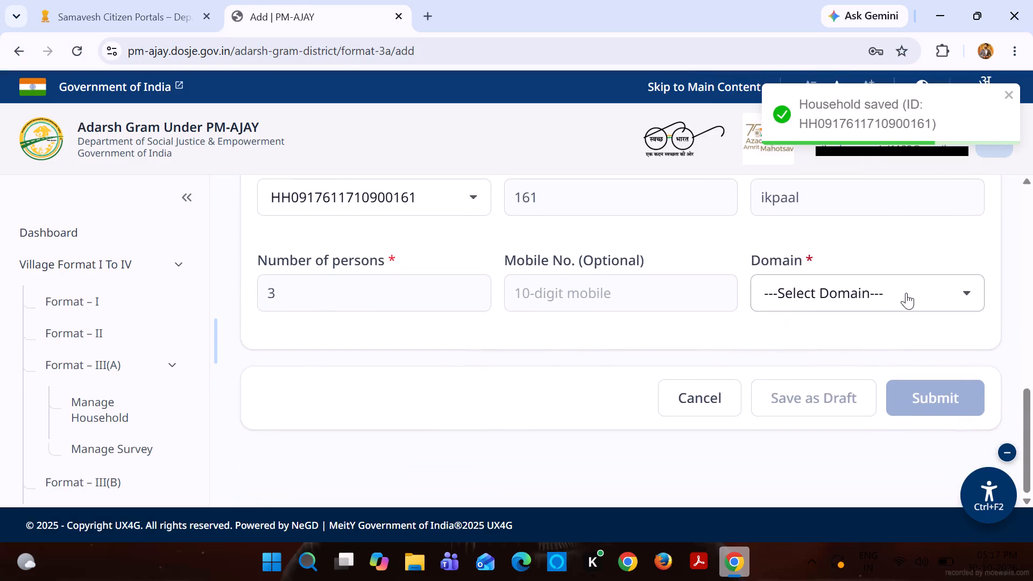
{"action": "left_click", "coordinate": [906, 292]}
{"action": "left_click", "coordinate": [752, 156]}
{"action": "scroll", "coordinate": [776, 331], "scroll_direction": "down", "scroll_amount": 3}
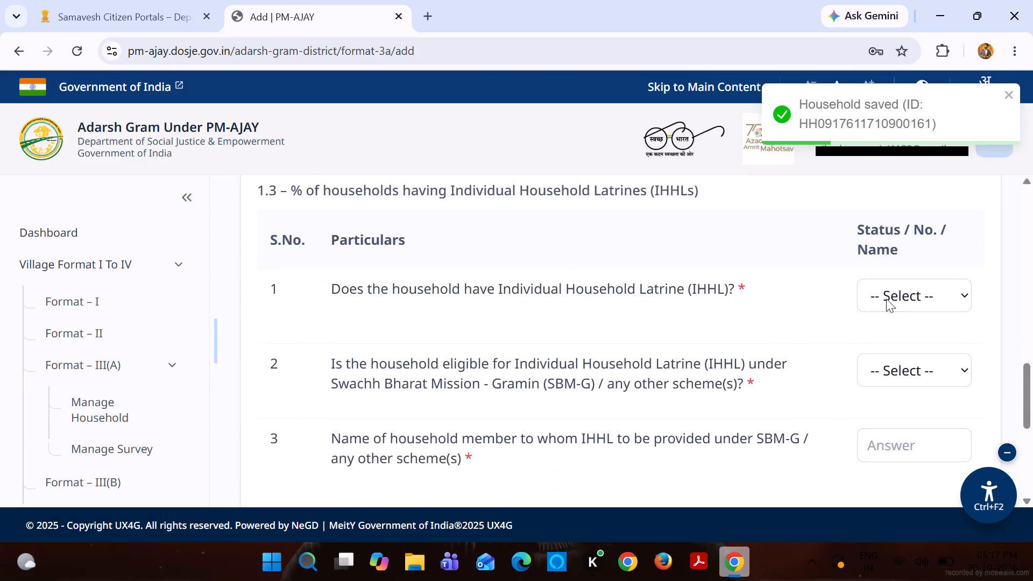
{"action": "left_click_drag", "start_coordinate": [895, 295], "coordinate": [893, 303]}
{"action": "left_click", "coordinate": [880, 357]}
{"action": "scroll", "coordinate": [882, 363], "scroll_direction": "down", "scroll_amount": 3}
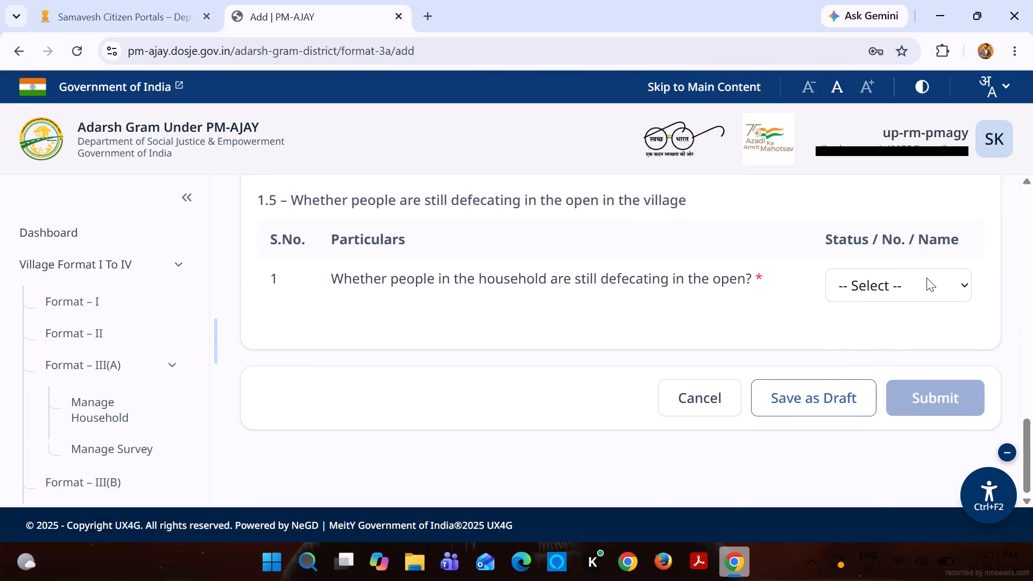
{"action": "left_click", "coordinate": [926, 278]}
{"action": "left_click", "coordinate": [887, 359]}
{"action": "left_click", "coordinate": [909, 400]}
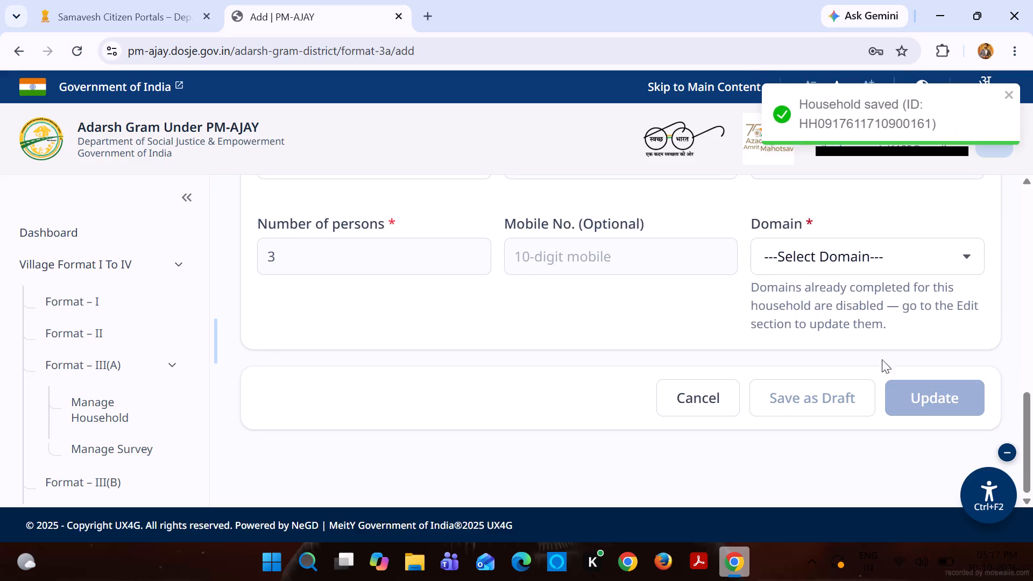
Choose domain 2 – Education and enter 0 children aged 6-10, 11-13 and 14-15 years in sections 2.1 to 2.3.
{"action": "left_click", "coordinate": [922, 267]}
{"action": "left_click", "coordinate": [782, 411]}
{"action": "scroll", "coordinate": [796, 417], "scroll_direction": "down", "scroll_amount": 1}
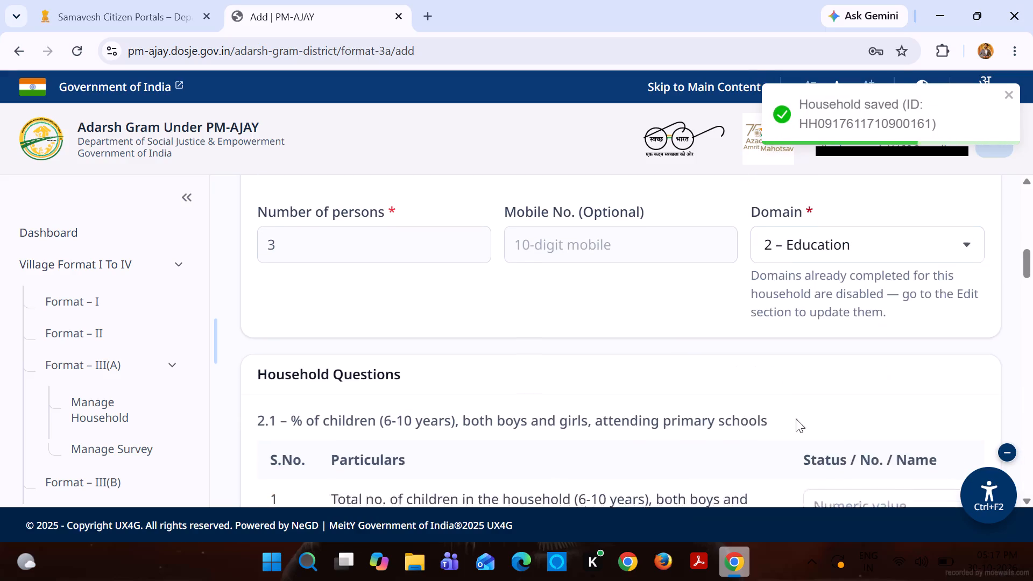
{"action": "scroll", "coordinate": [796, 419], "scroll_direction": "down", "scroll_amount": 1}
{"action": "left_click", "coordinate": [953, 349]}
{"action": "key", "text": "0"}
{"action": "scroll", "coordinate": [953, 349], "scroll_direction": "down", "scroll_amount": 2}
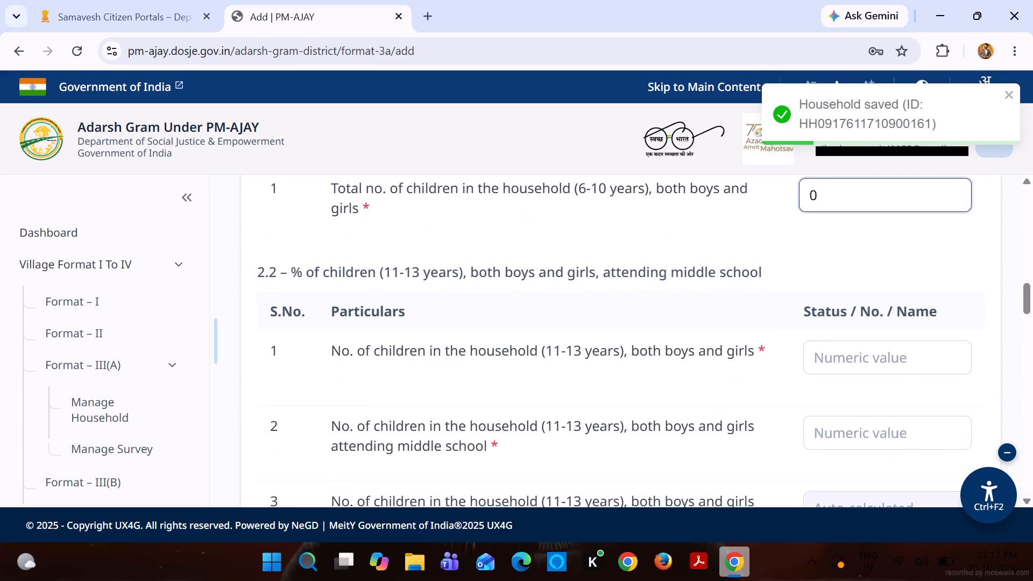
{"action": "left_click", "coordinate": [888, 360]}
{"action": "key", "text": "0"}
{"action": "scroll", "coordinate": [891, 365], "scroll_direction": "down", "scroll_amount": 2}
{"action": "left_click", "coordinate": [891, 366]}
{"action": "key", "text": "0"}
Enter 0 children aged 16-17 and 18-23 years in sections 2.4 and 2.5, and submit the Education domain.
{"action": "scroll", "coordinate": [891, 367], "scroll_direction": "down", "scroll_amount": 2}
{"action": "left_click", "coordinate": [891, 368]}
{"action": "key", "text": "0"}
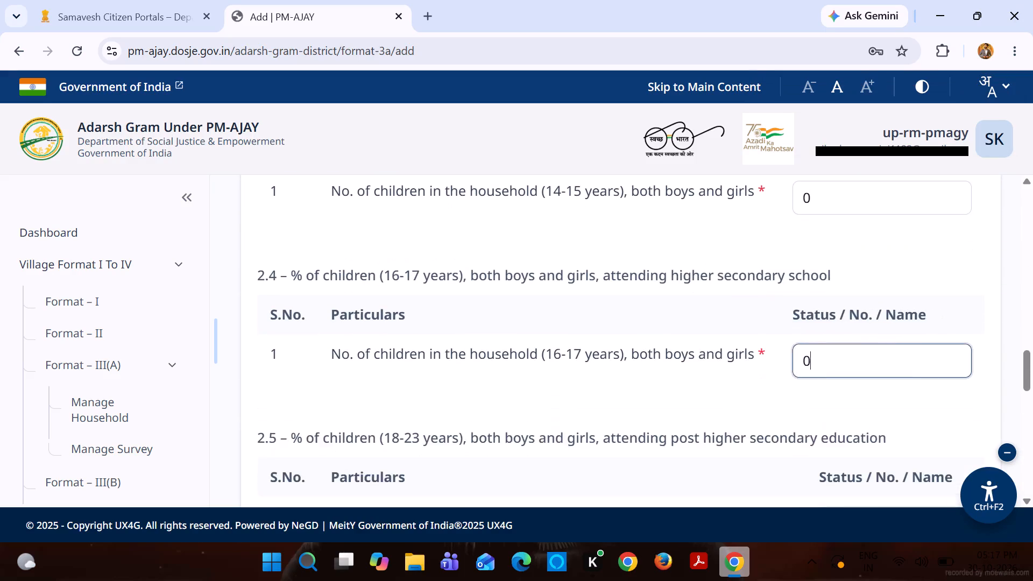
{"action": "scroll", "coordinate": [891, 369], "scroll_direction": "down", "scroll_amount": 2}
{"action": "left_click", "coordinate": [891, 369]}
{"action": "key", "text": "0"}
{"action": "scroll", "coordinate": [891, 369], "scroll_direction": "down", "scroll_amount": 2}
{"action": "left_click", "coordinate": [891, 369]}
{"action": "scroll", "coordinate": [891, 369], "scroll_direction": "down", "scroll_amount": 5}
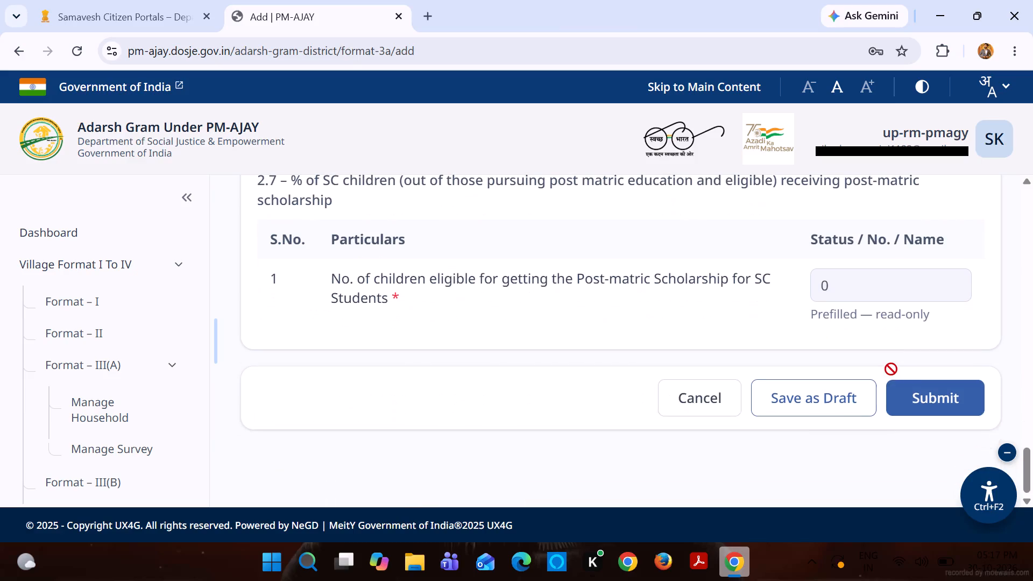
{"action": "scroll", "coordinate": [891, 369], "scroll_direction": "down", "scroll_amount": 4}
{"action": "left_click", "coordinate": [950, 391]}
Choose domain 3 – Health and Nutrition, answer Yes to Health Protection Scheme coverage, and enter 0 pregnant women in section 3.3.
{"action": "left_click", "coordinate": [875, 251]}
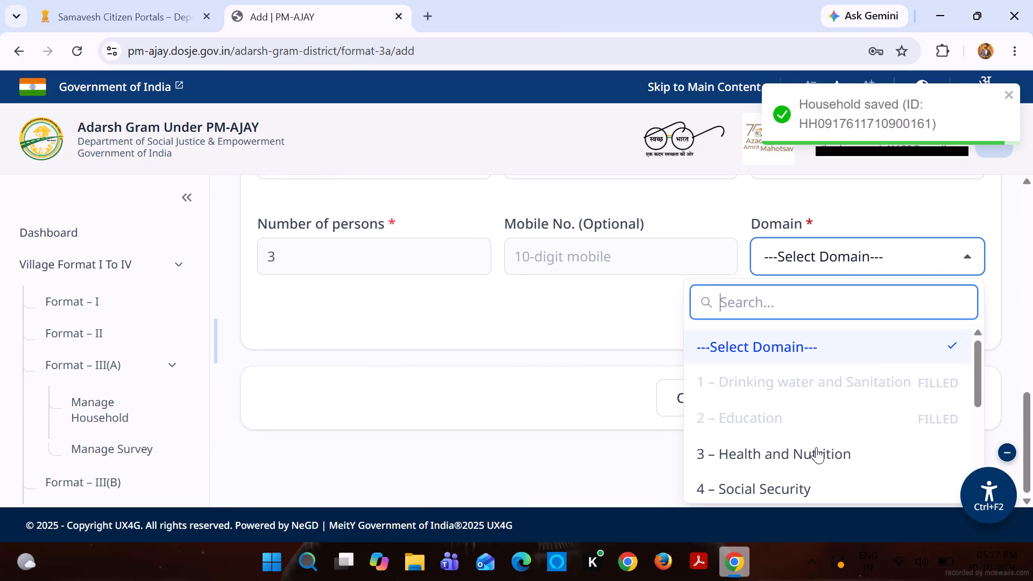
{"action": "left_click", "coordinate": [813, 458]}
{"action": "scroll", "coordinate": [816, 454], "scroll_direction": "down", "scroll_amount": 2}
{"action": "left_click", "coordinate": [882, 342]}
{"action": "left_click", "coordinate": [865, 405]}
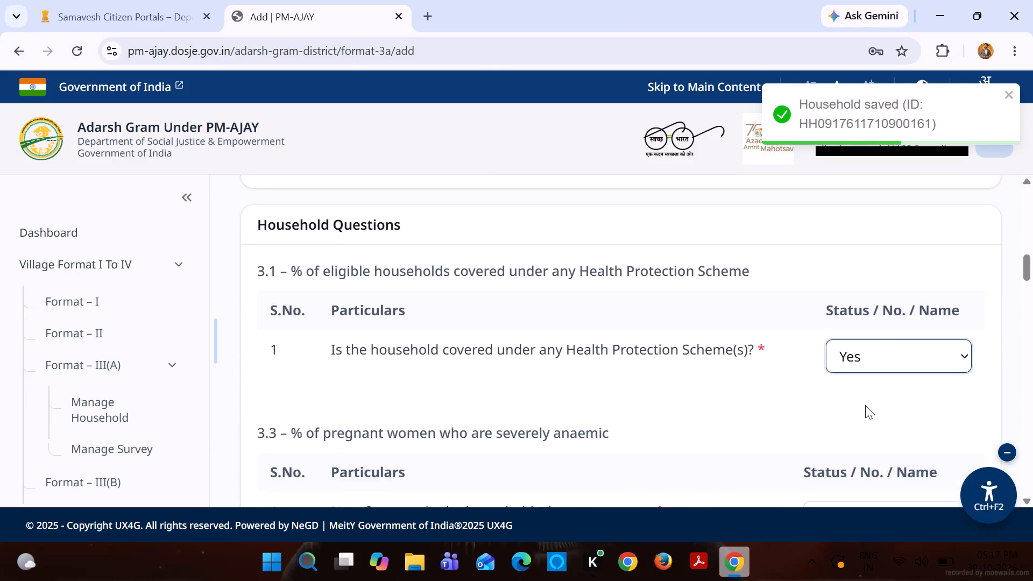
{"action": "scroll", "coordinate": [865, 406], "scroll_direction": "down", "scroll_amount": 2}
{"action": "left_click", "coordinate": [868, 375]}
{"action": "left_click", "coordinate": [868, 353]}
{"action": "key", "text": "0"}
In sections 3.4 to 3.7, enter 0 for deliveries, children born last year, children below one year and children aged 0-5.
{"action": "scroll", "coordinate": [869, 353], "scroll_direction": "down", "scroll_amount": 2}
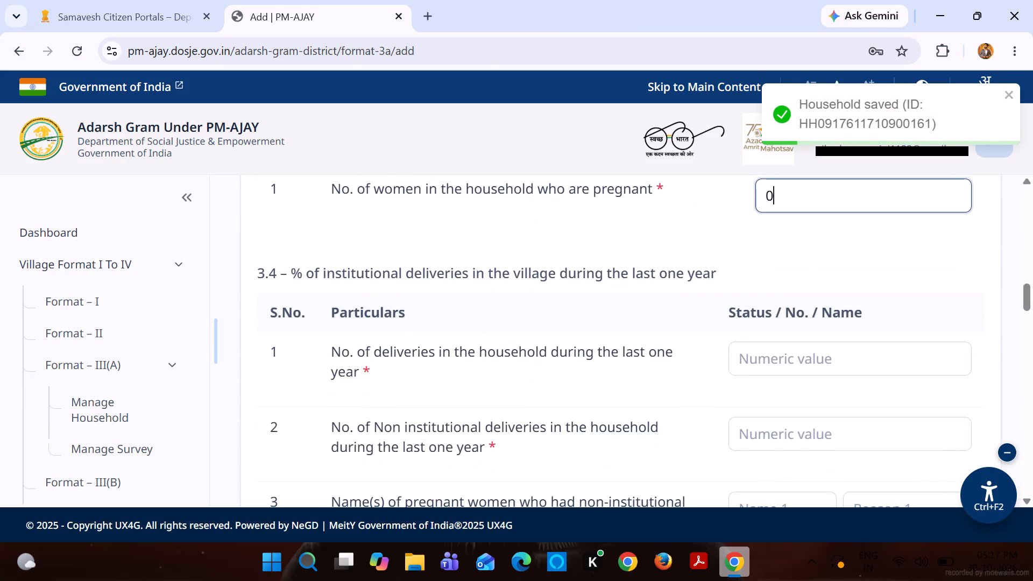
{"action": "left_click", "coordinate": [845, 372]}
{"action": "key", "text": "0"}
{"action": "scroll", "coordinate": [845, 372], "scroll_direction": "down", "scroll_amount": 1}
{"action": "left_click", "coordinate": [800, 438]}
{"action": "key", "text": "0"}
{"action": "scroll", "coordinate": [803, 429], "scroll_direction": "down", "scroll_amount": 3}
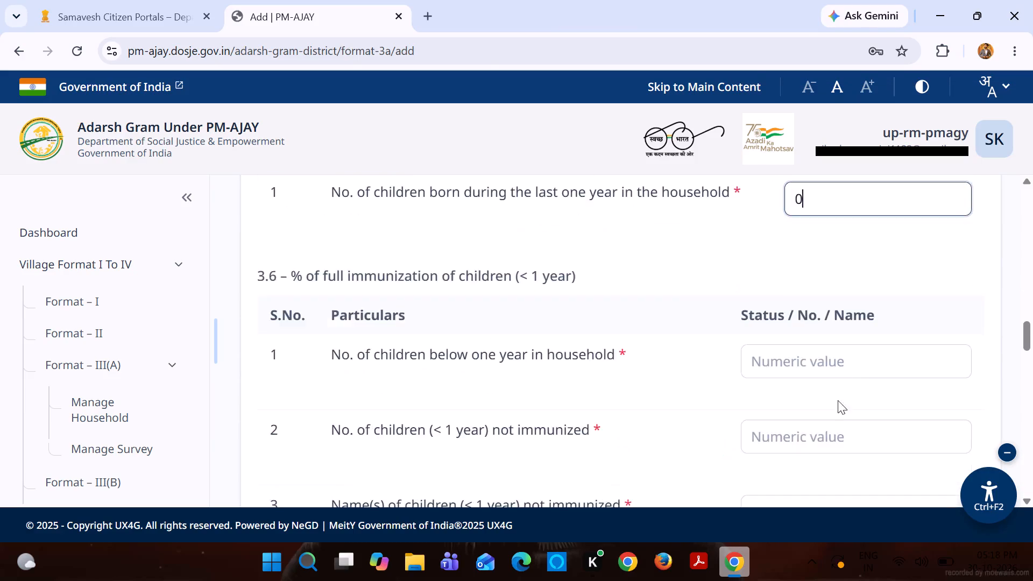
{"action": "left_click", "coordinate": [860, 359]}
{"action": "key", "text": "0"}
{"action": "scroll", "coordinate": [861, 360], "scroll_direction": "down", "scroll_amount": 2}
{"action": "left_click", "coordinate": [861, 360]}
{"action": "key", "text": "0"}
Enter 0 for women pregnant last year, children under one year and members with communicable diseases in 3.8 to 3.10, and submit the domain.
{"action": "scroll", "coordinate": [862, 361], "scroll_direction": "down", "scroll_amount": 2}
{"action": "left_click", "coordinate": [862, 361]}
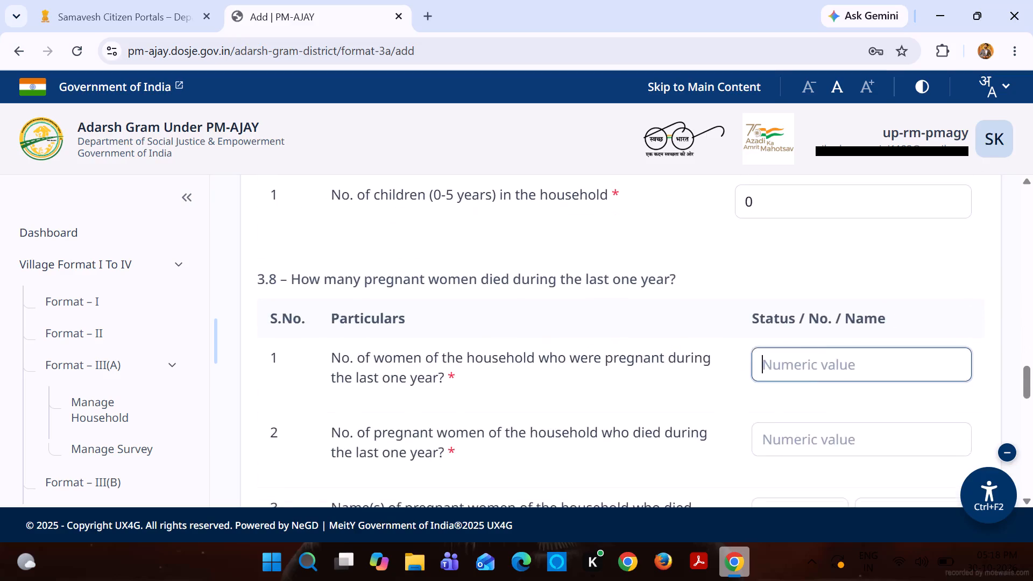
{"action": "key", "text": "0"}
{"action": "scroll", "coordinate": [862, 361], "scroll_direction": "down", "scroll_amount": 3}
{"action": "left_click", "coordinate": [839, 294]}
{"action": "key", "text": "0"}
{"action": "left_click", "coordinate": [856, 452]}
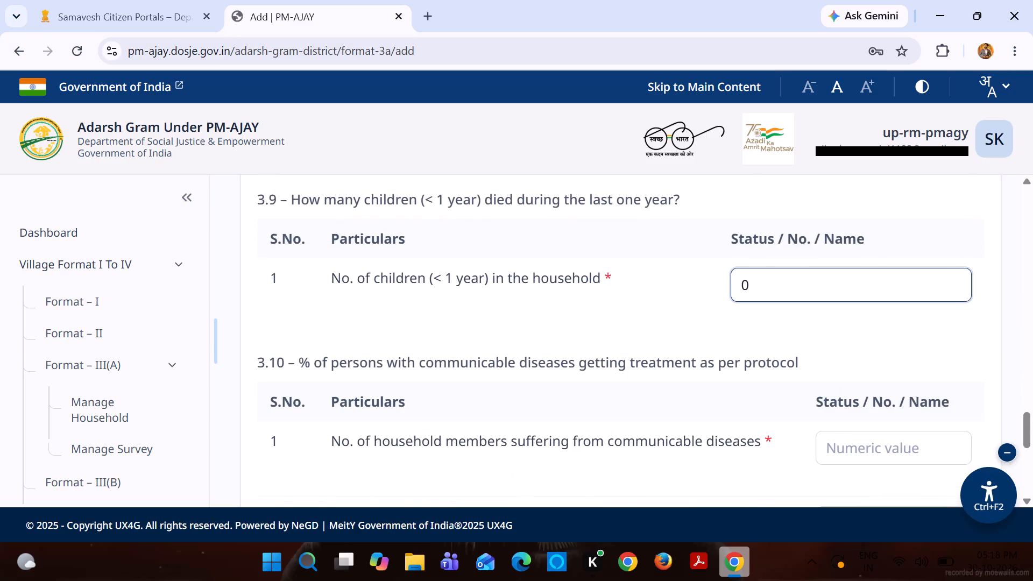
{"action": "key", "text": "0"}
{"action": "scroll", "coordinate": [857, 452], "scroll_direction": "down", "scroll_amount": 3}
{"action": "left_click", "coordinate": [919, 387]}
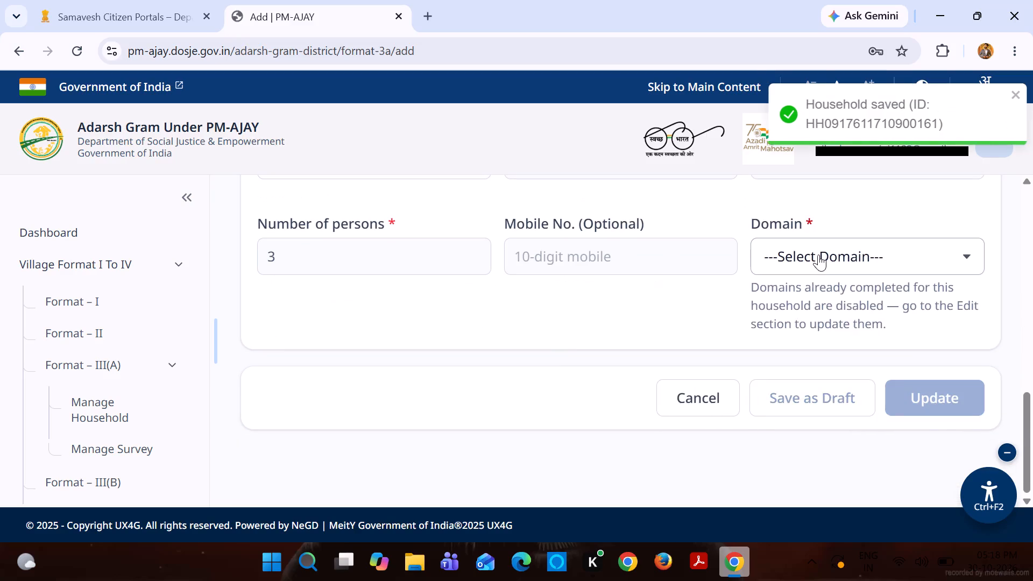
Choose domain 4 – Social Security and enter 0 persons eligible for Widow, Old Age and Disability Pension in sections 4.1 to 4.3.
{"action": "left_click", "coordinate": [818, 254]}
{"action": "left_click", "coordinate": [791, 479]}
{"action": "scroll", "coordinate": [796, 462], "scroll_direction": "down", "scroll_amount": 2}
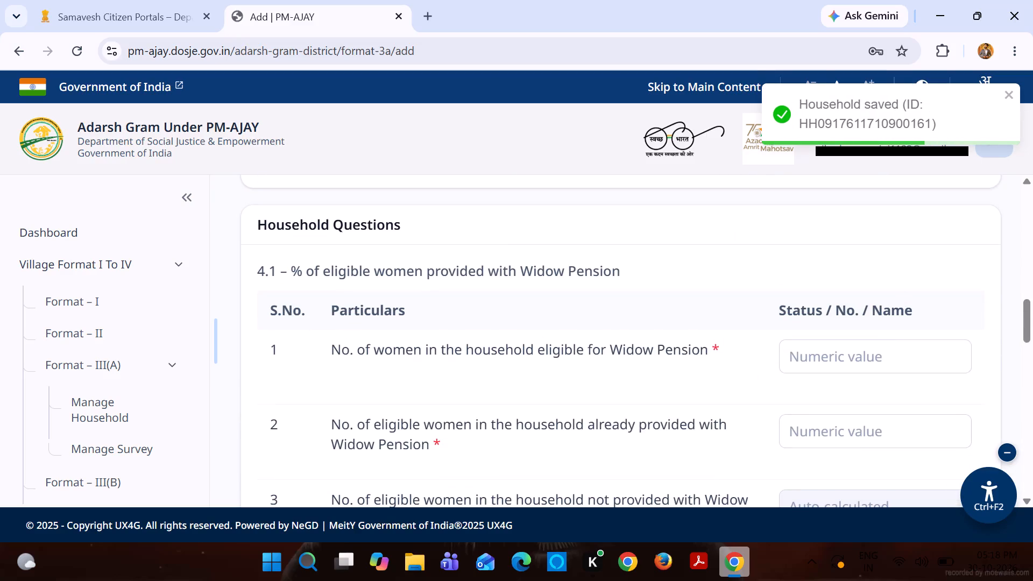
{"action": "left_click", "coordinate": [865, 363]}
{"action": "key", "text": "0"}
{"action": "scroll", "coordinate": [868, 368], "scroll_direction": "down", "scroll_amount": 2}
{"action": "left_click", "coordinate": [868, 370]}
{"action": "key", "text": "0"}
{"action": "scroll", "coordinate": [869, 370], "scroll_direction": "down", "scroll_amount": 2}
{"action": "left_click", "coordinate": [869, 370]}
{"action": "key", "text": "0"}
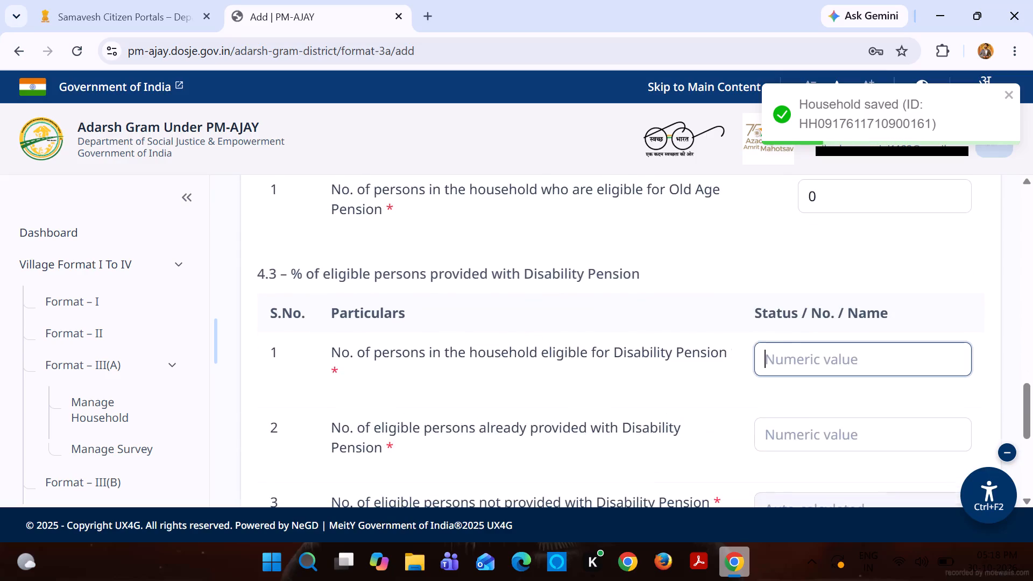
Submit the completed domain 4 – Social Security answers for house 161.
{"action": "scroll", "coordinate": [869, 367], "scroll_direction": "down", "scroll_amount": 3}
{"action": "left_click", "coordinate": [951, 386]}
Choose domain 5 – Rural Roads and Housing, answer No to living in a Kachcha/unsafe house in section 5.3, and submit the domain.
{"action": "left_click", "coordinate": [903, 263]}
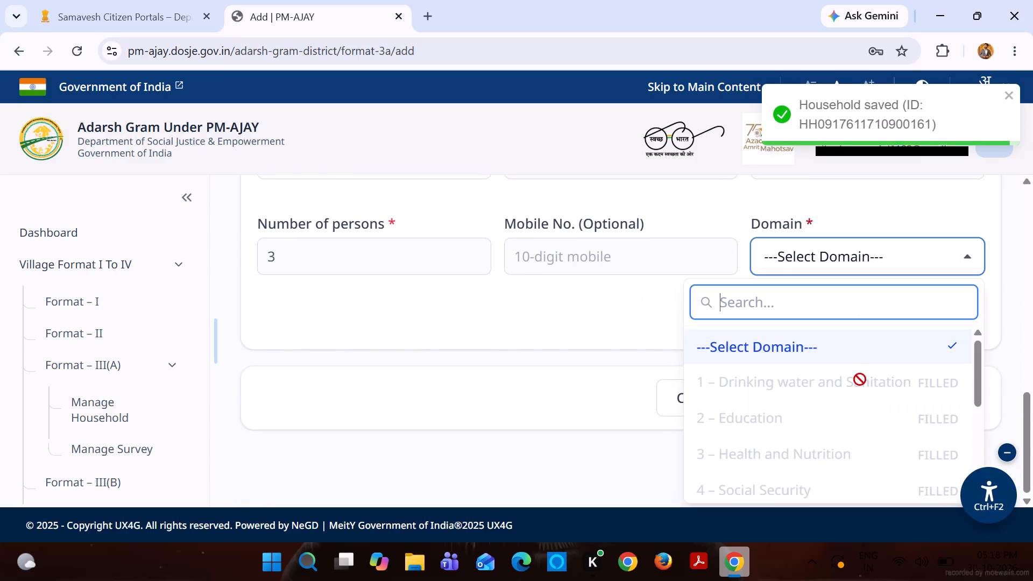
{"action": "scroll", "coordinate": [860, 380], "scroll_direction": "down", "scroll_amount": 2}
{"action": "left_click", "coordinate": [830, 359]}
{"action": "scroll", "coordinate": [830, 362], "scroll_direction": "down", "scroll_amount": 2}
{"action": "left_click_drag", "start_coordinate": [907, 356], "coordinate": [907, 363]}
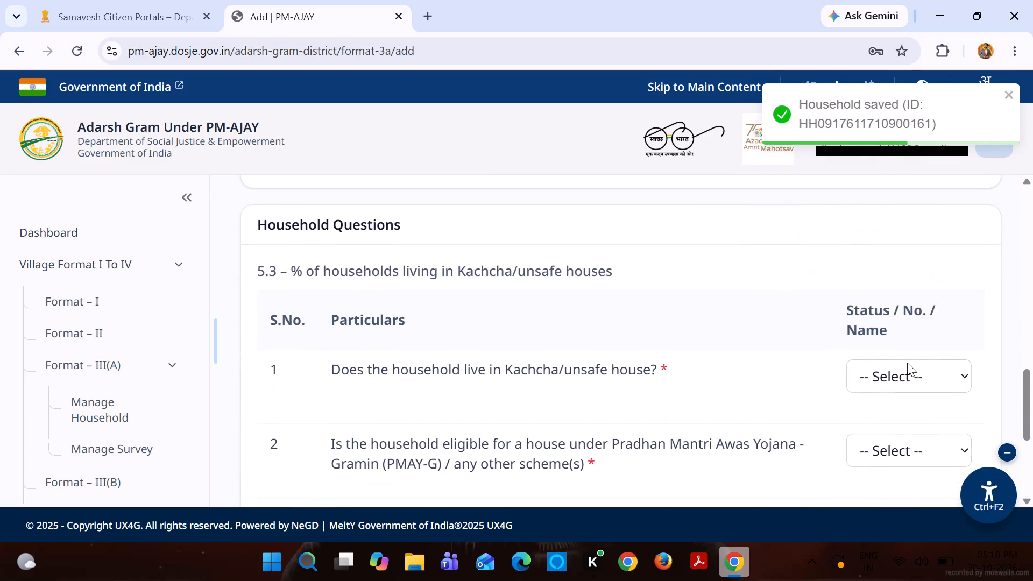
{"action": "left_click", "coordinate": [907, 364]}
{"action": "left_click", "coordinate": [882, 458]}
{"action": "scroll", "coordinate": [883, 443], "scroll_direction": "down", "scroll_amount": 2}
{"action": "left_click", "coordinate": [944, 402]}
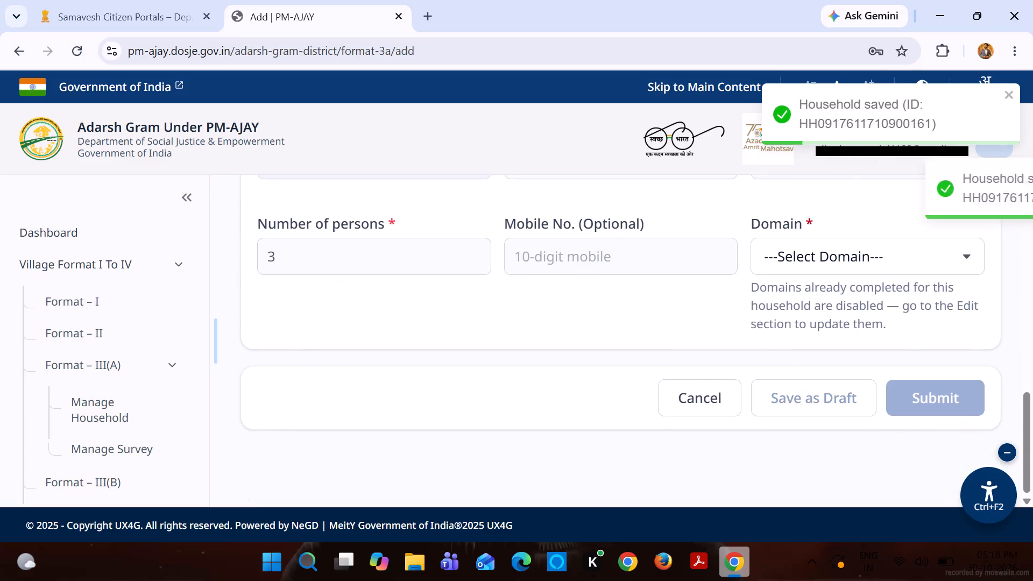
Choose domain 6 – Electricity and Clean Fuel and answer Yes to having an electricity connection in sections 6.2 and 6.3.
{"action": "left_click", "coordinate": [917, 258]}
{"action": "scroll", "coordinate": [875, 405], "scroll_direction": "down", "scroll_amount": 3}
{"action": "left_click", "coordinate": [809, 336]}
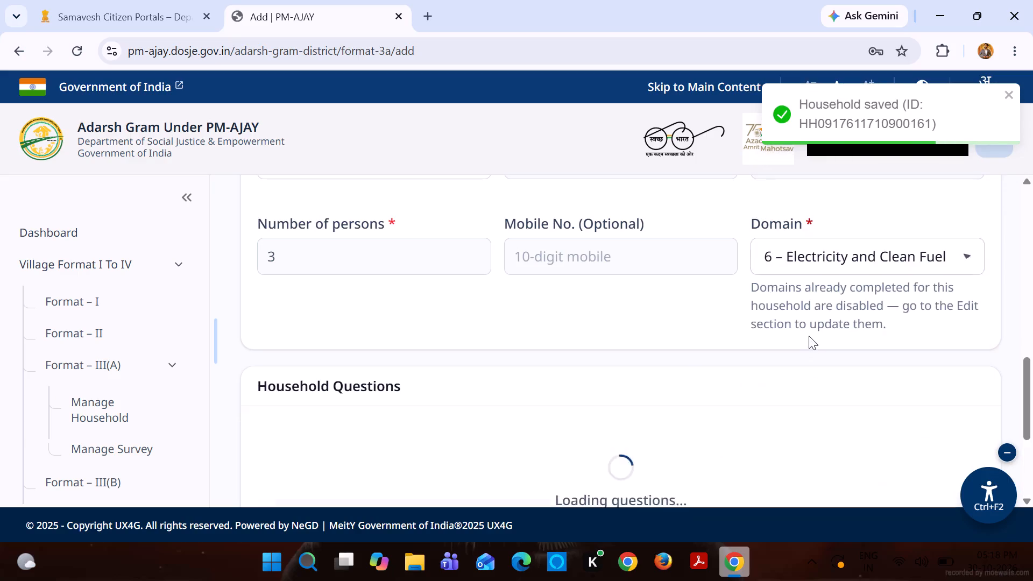
{"action": "scroll", "coordinate": [808, 342], "scroll_direction": "down", "scroll_amount": 2}
{"action": "left_click", "coordinate": [923, 360]}
{"action": "left_click", "coordinate": [892, 422]}
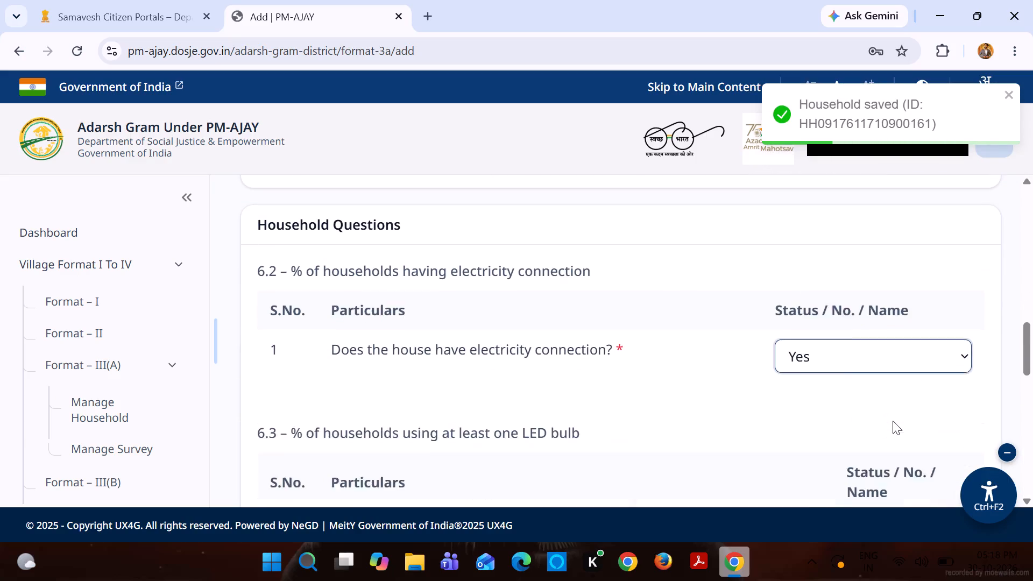
{"action": "scroll", "coordinate": [893, 420], "scroll_direction": "down", "scroll_amount": 2}
{"action": "left_click", "coordinate": [932, 384]}
{"action": "left_click", "coordinate": [901, 433]}
Answer Yes to using at least one LED bulb in 6.3 and to using clean fuel in 6.4, and submit the domain.
{"action": "scroll", "coordinate": [902, 426], "scroll_direction": "down", "scroll_amount": 1}
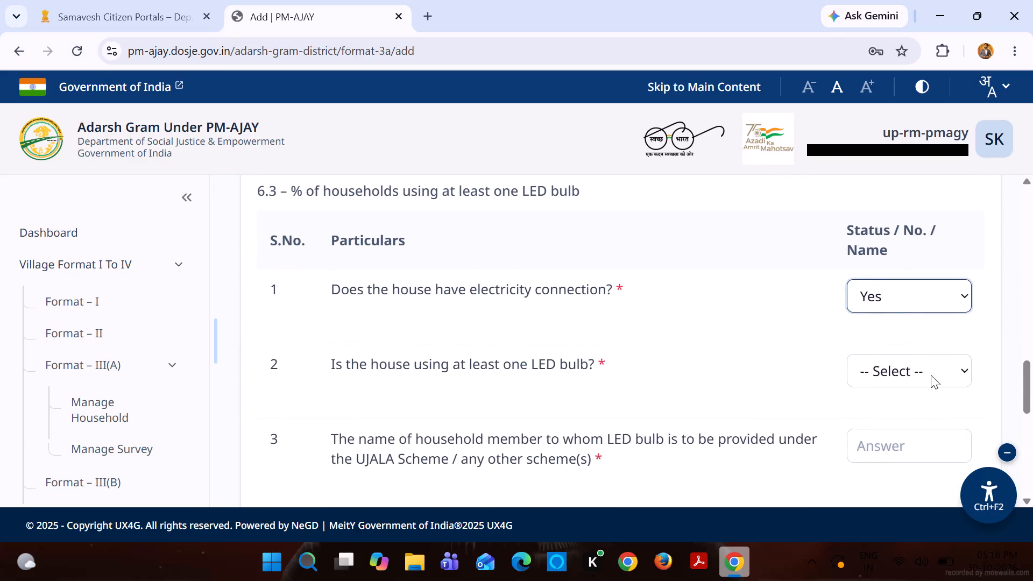
{"action": "left_click", "coordinate": [931, 375]}
{"action": "left_click", "coordinate": [896, 428]}
{"action": "scroll", "coordinate": [896, 427], "scroll_direction": "down", "scroll_amount": 2}
{"action": "left_click", "coordinate": [928, 374]}
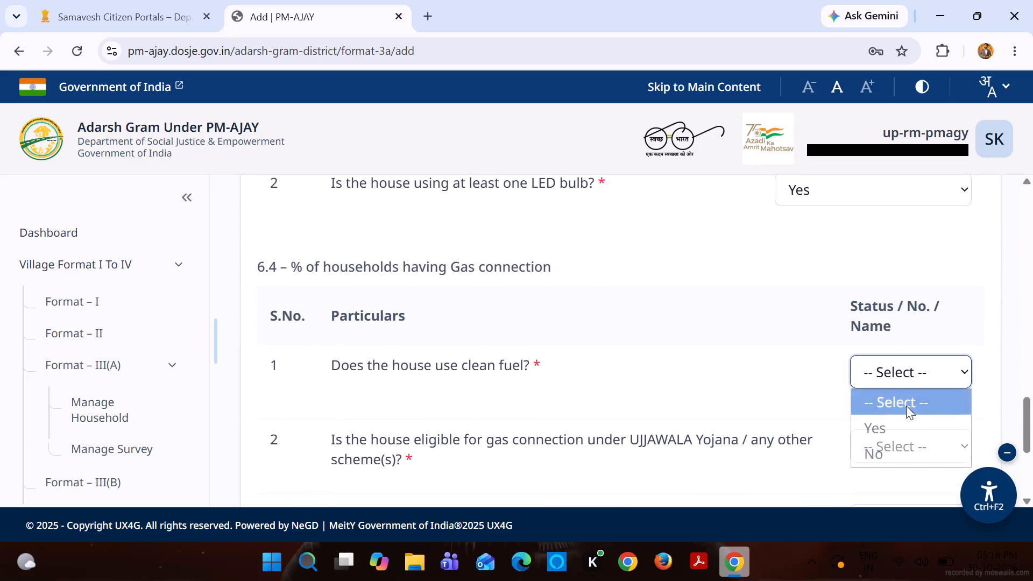
{"action": "left_click", "coordinate": [903, 412]}
{"action": "left_click", "coordinate": [916, 374]}
{"action": "left_click", "coordinate": [895, 422]}
{"action": "scroll", "coordinate": [897, 419], "scroll_direction": "down", "scroll_amount": 1}
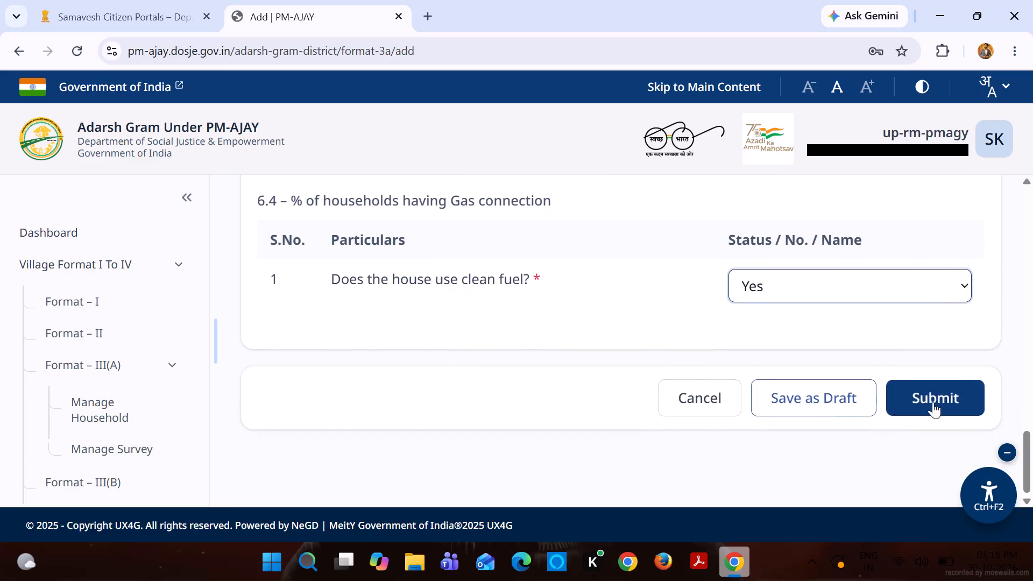
{"action": "left_click", "coordinate": [933, 402]}
Choose domain 7 – Agricultural Practices etc., answer No to household involvement in farming in section 7.1, and submit the domain.
{"action": "left_click", "coordinate": [868, 268]}
{"action": "scroll", "coordinate": [836, 422], "scroll_direction": "down", "scroll_amount": 1}
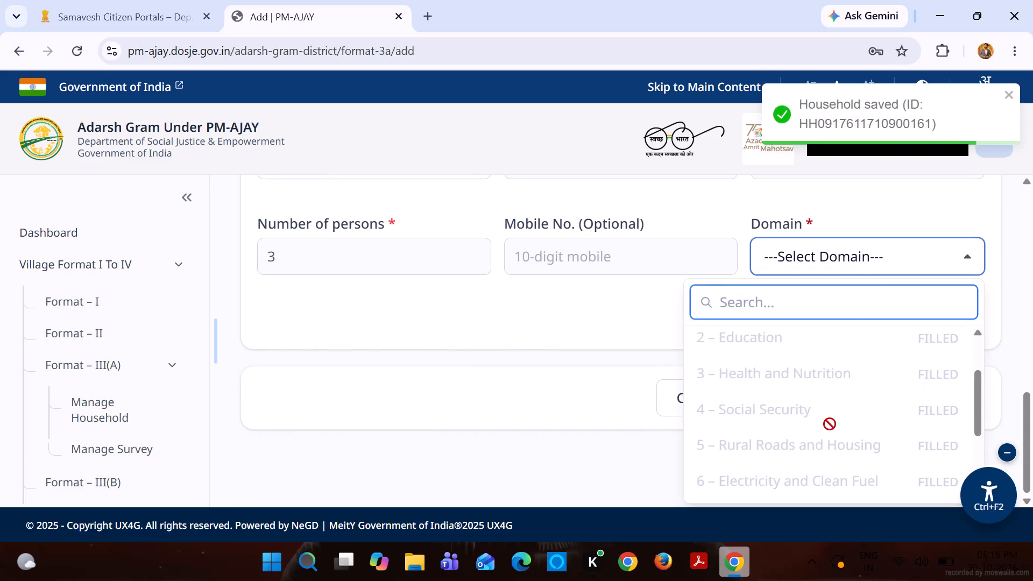
{"action": "scroll", "coordinate": [796, 429], "scroll_direction": "down", "scroll_amount": 1}
{"action": "left_click", "coordinate": [791, 431]}
{"action": "scroll", "coordinate": [795, 423], "scroll_direction": "down", "scroll_amount": 3}
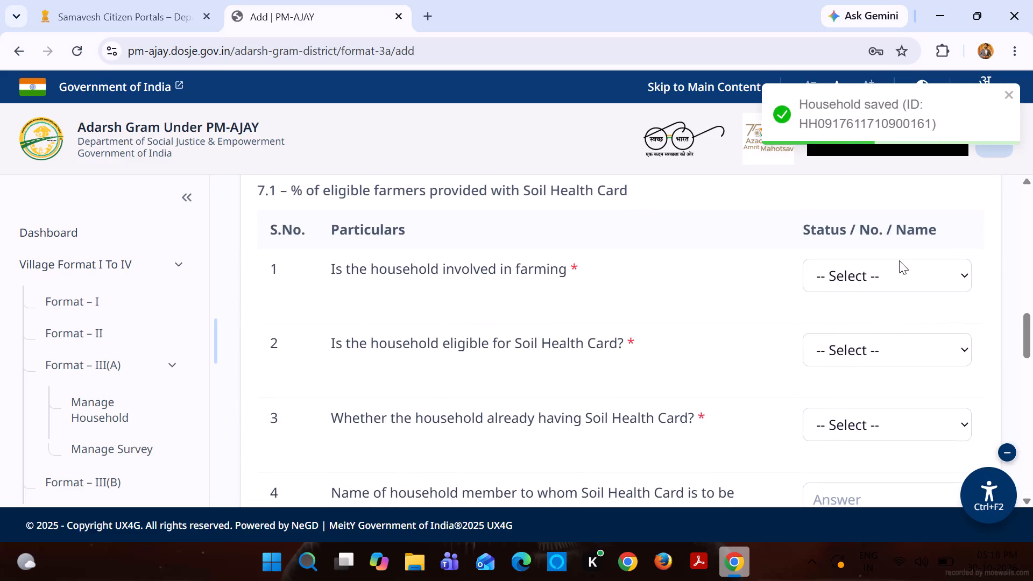
{"action": "left_click", "coordinate": [899, 260]}
{"action": "left_click", "coordinate": [849, 355]}
{"action": "scroll", "coordinate": [849, 358], "scroll_direction": "down", "scroll_amount": 3}
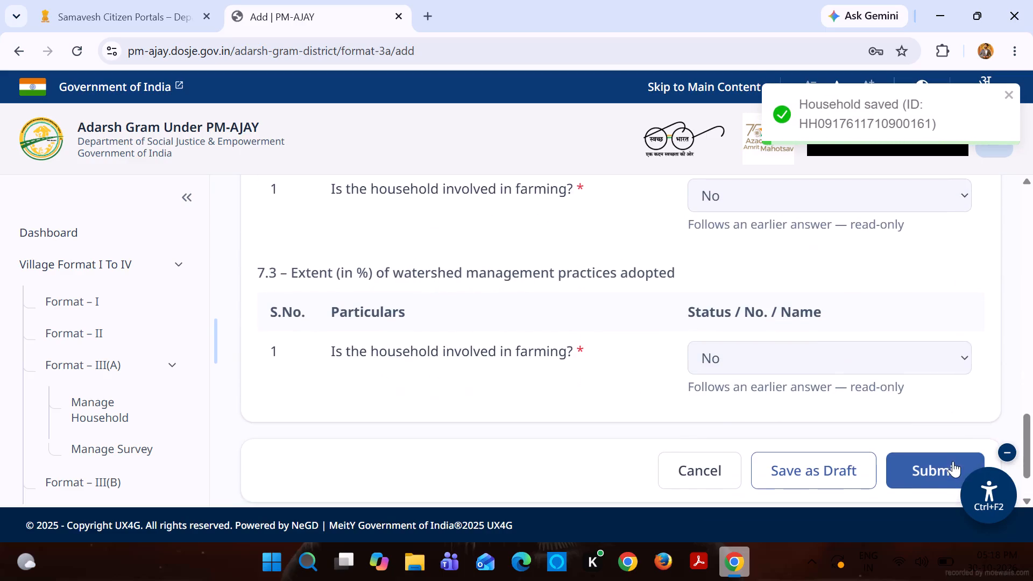
{"action": "left_click", "coordinate": [948, 469]}
Choose domain 8 – Financial Inclusion and enter 2 persons above 5 years and 2 already having Aadhaar in section 8.1.
{"action": "left_click_drag", "start_coordinate": [900, 371], "coordinate": [900, 365]}
{"action": "left_click", "coordinate": [903, 337]}
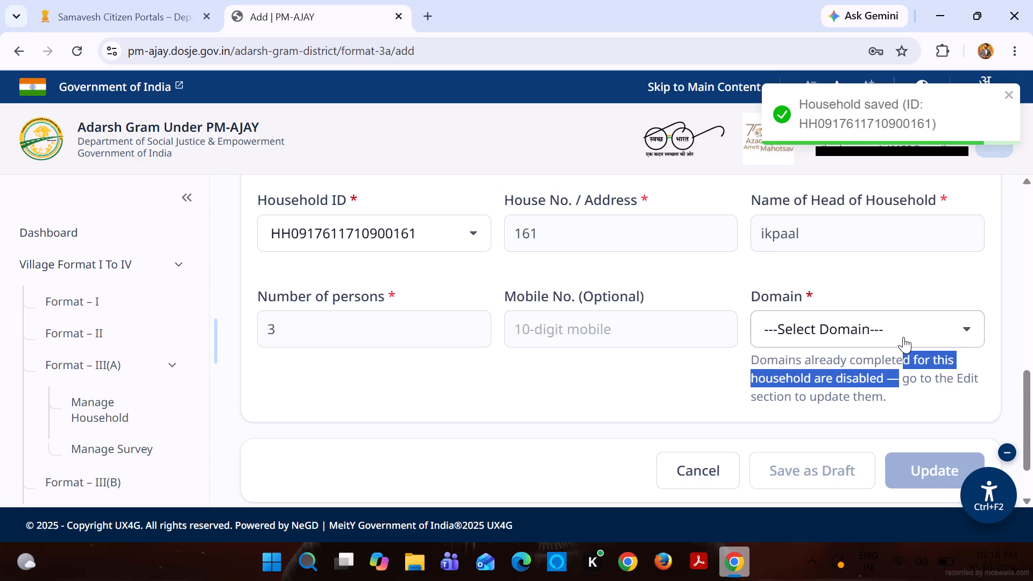
{"action": "scroll", "coordinate": [855, 263], "scroll_direction": "down", "scroll_amount": 4}
{"action": "left_click", "coordinate": [832, 216]}
{"action": "scroll", "coordinate": [834, 307], "scroll_direction": "down", "scroll_amount": 2}
{"action": "left_click", "coordinate": [810, 441]}
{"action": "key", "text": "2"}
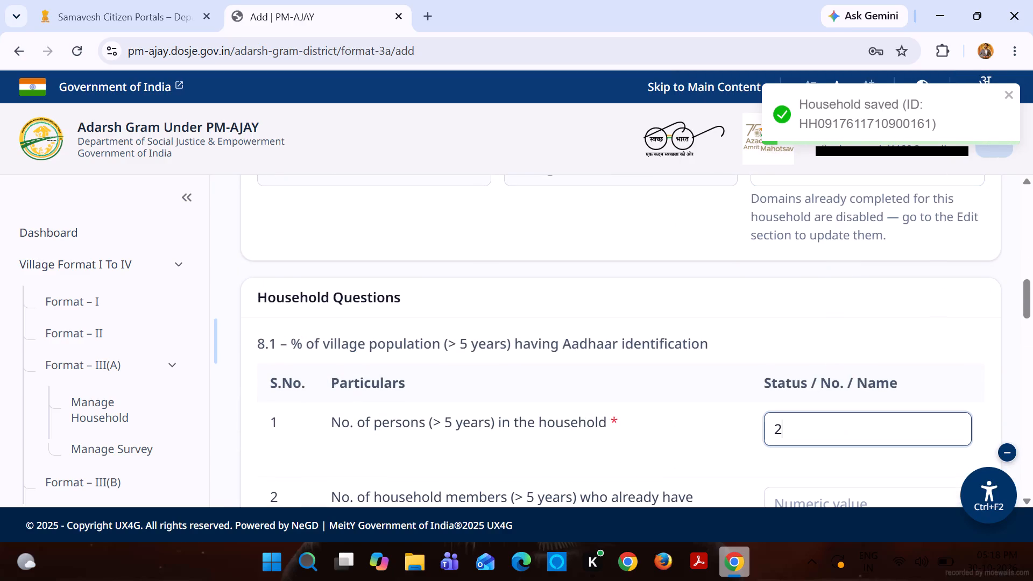
{"action": "scroll", "coordinate": [811, 445], "scroll_direction": "down", "scroll_amount": 2}
{"action": "left_click", "coordinate": [842, 334]}
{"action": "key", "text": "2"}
In section 8.2, enter 2 members eligible for a Bank/Post Office account and 2 who have an account.
{"action": "scroll", "coordinate": [843, 339], "scroll_direction": "down", "scroll_amount": 3}
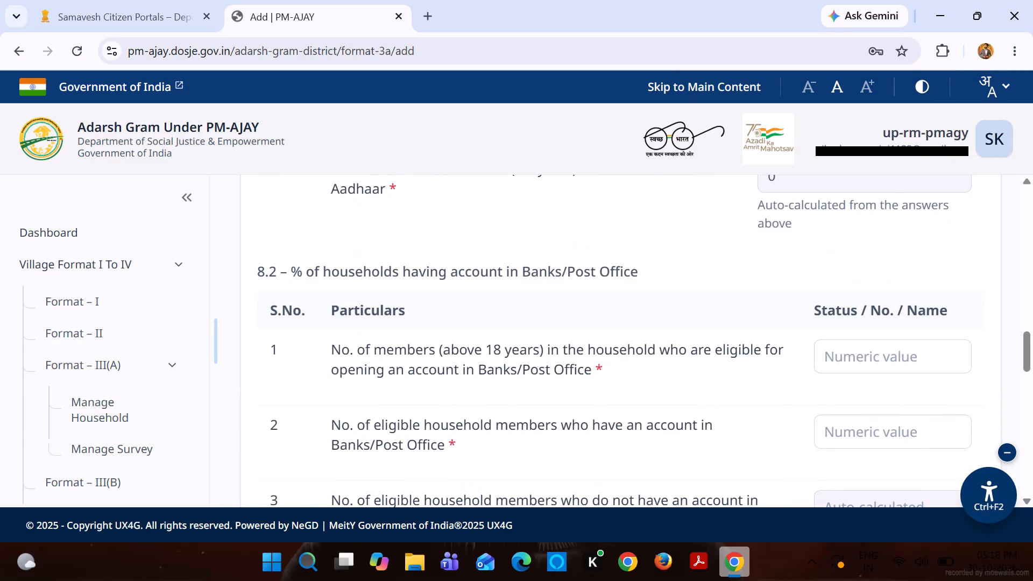
{"action": "left_click", "coordinate": [856, 358]}
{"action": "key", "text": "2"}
{"action": "scroll", "coordinate": [859, 358], "scroll_direction": "down", "scroll_amount": 2}
{"action": "left_click", "coordinate": [862, 274]}
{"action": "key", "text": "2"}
Enter 0 persons eligible for PMSBY in 8.3 and 0 for PMJJBY in 8.4, and submit the domain.
{"action": "scroll", "coordinate": [862, 274], "scroll_direction": "down", "scroll_amount": 2}
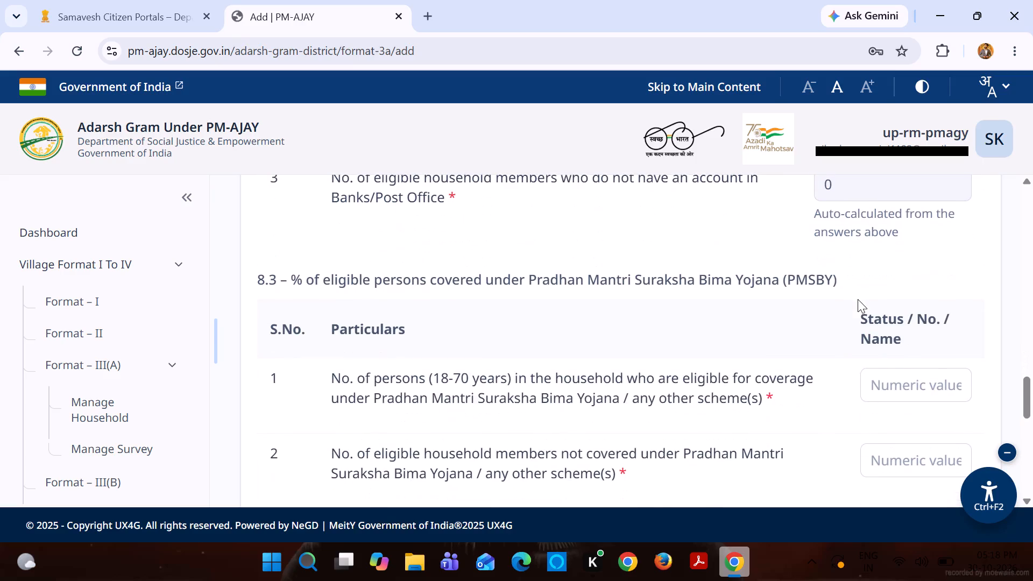
{"action": "left_click", "coordinate": [886, 388]}
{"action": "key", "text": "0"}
{"action": "scroll", "coordinate": [886, 399], "scroll_direction": "down", "scroll_amount": 2}
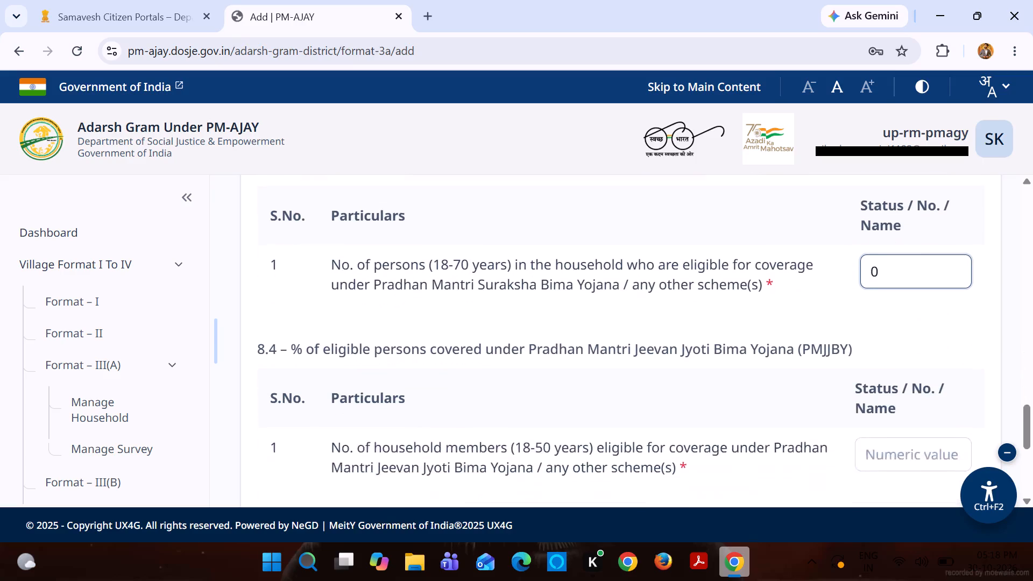
{"action": "left_click", "coordinate": [887, 398]}
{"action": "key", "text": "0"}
{"action": "scroll", "coordinate": [887, 398], "scroll_direction": "down", "scroll_amount": 2}
{"action": "left_click", "coordinate": [932, 378]}
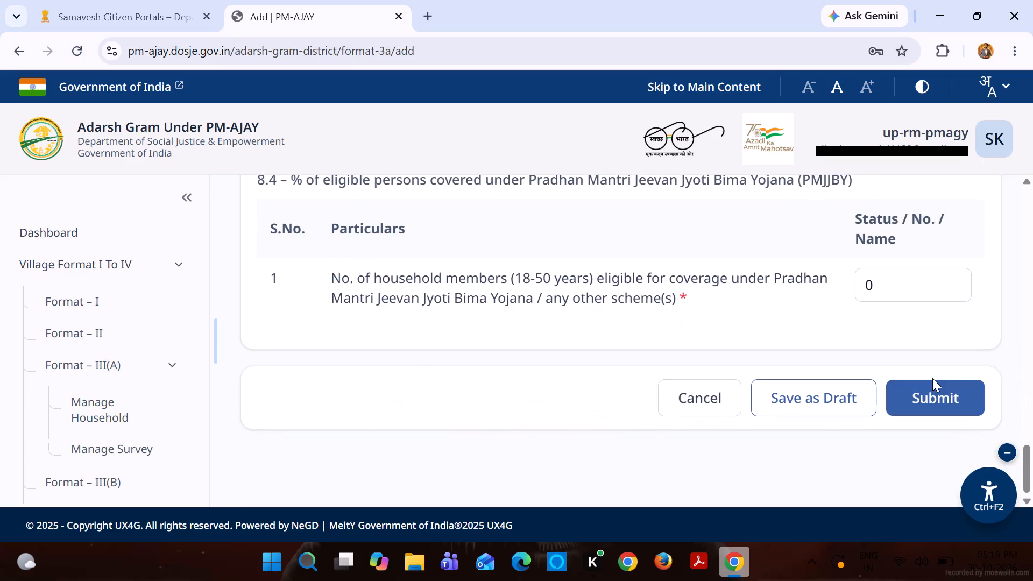
{"action": "left_click", "coordinate": [933, 402]}
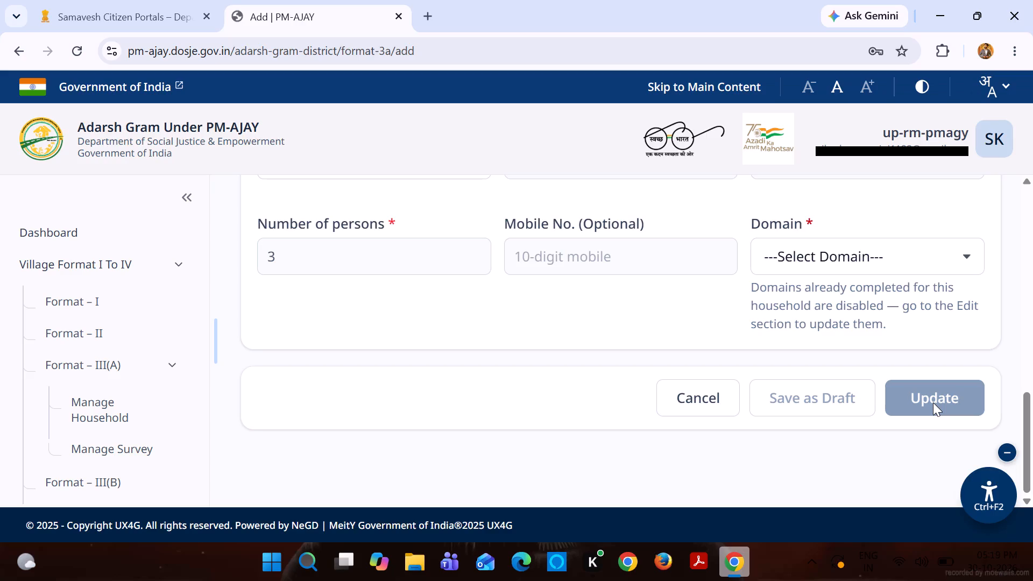
Choose domain 9 – Digitization, enter 0 members eligible for PMGDISHA training in section 9.3, and save the domain.
{"action": "left_click", "coordinate": [922, 238]}
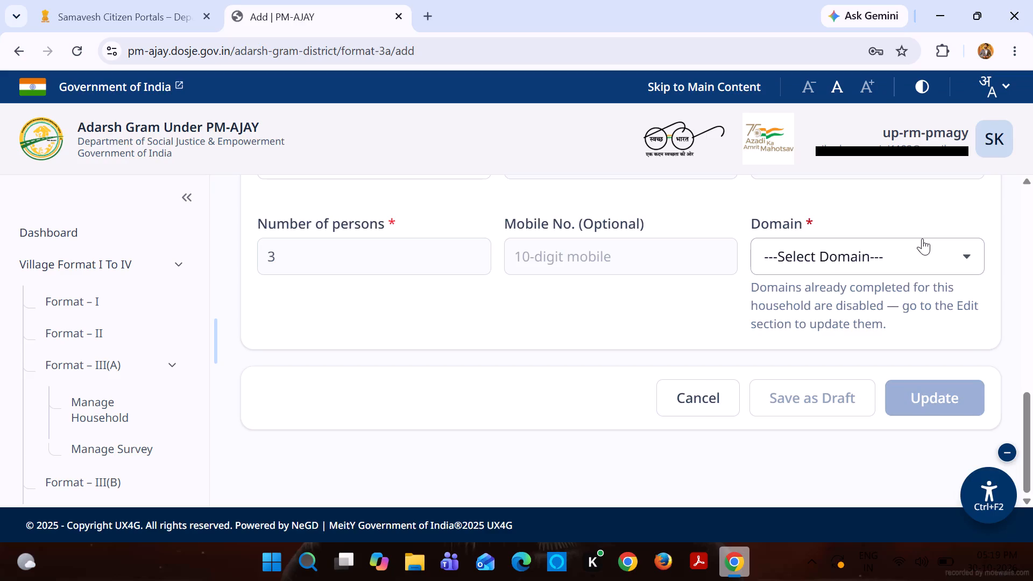
{"action": "scroll", "coordinate": [912, 437], "scroll_direction": "down", "scroll_amount": 10}
{"action": "left_click", "coordinate": [815, 434]}
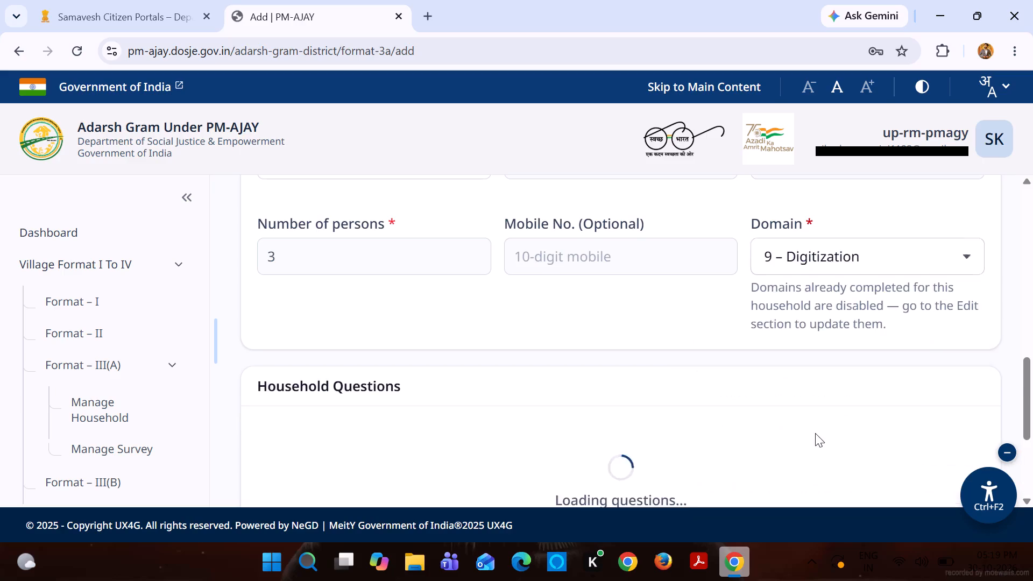
{"action": "scroll", "coordinate": [815, 433], "scroll_direction": "down", "scroll_amount": 4}
{"action": "left_click", "coordinate": [890, 232]}
{"action": "left_click_drag", "start_coordinate": [897, 181], "coordinate": [897, 200]}
{"action": "left_click", "coordinate": [897, 203]}
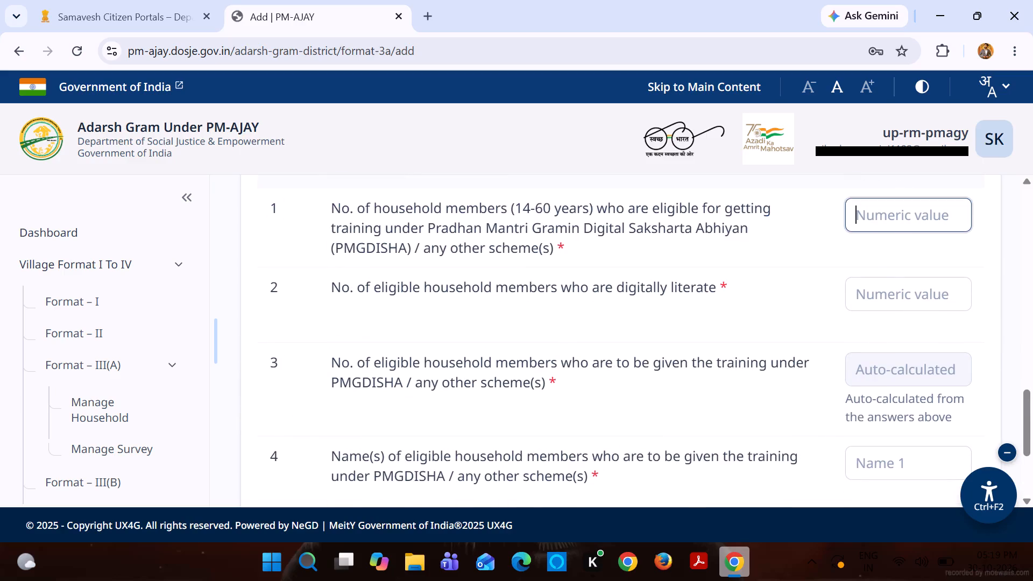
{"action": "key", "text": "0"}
{"action": "scroll", "coordinate": [896, 233], "scroll_direction": "down", "scroll_amount": 2}
{"action": "left_click", "coordinate": [931, 397]}
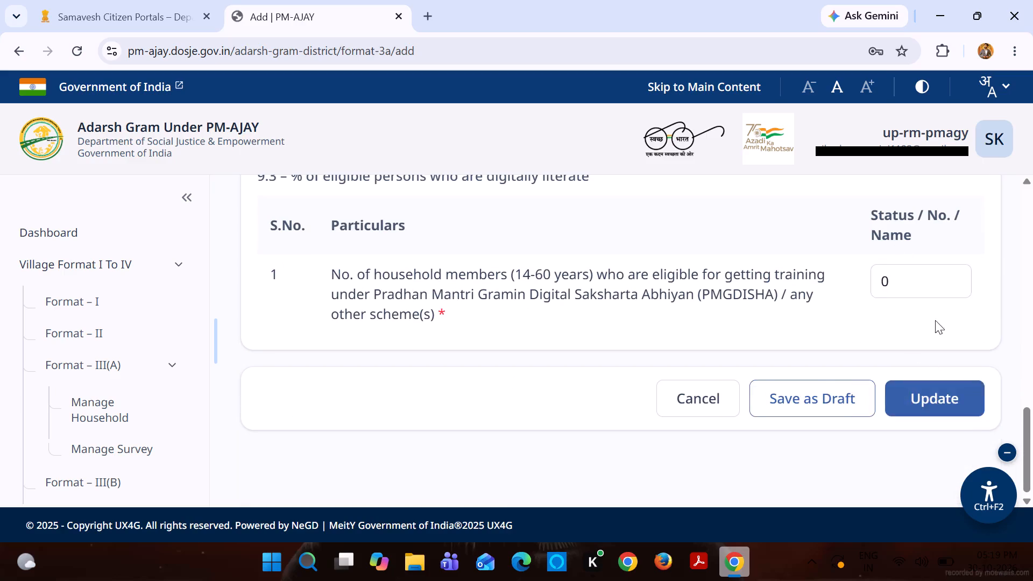
Choose domain 10 – Livelihood and Skill Development and enter 0 youth eligible for skill training in 10.1 and bank linked loans in 10.2.
{"action": "left_click", "coordinate": [943, 259]}
{"action": "scroll", "coordinate": [895, 374], "scroll_direction": "down", "scroll_amount": 5}
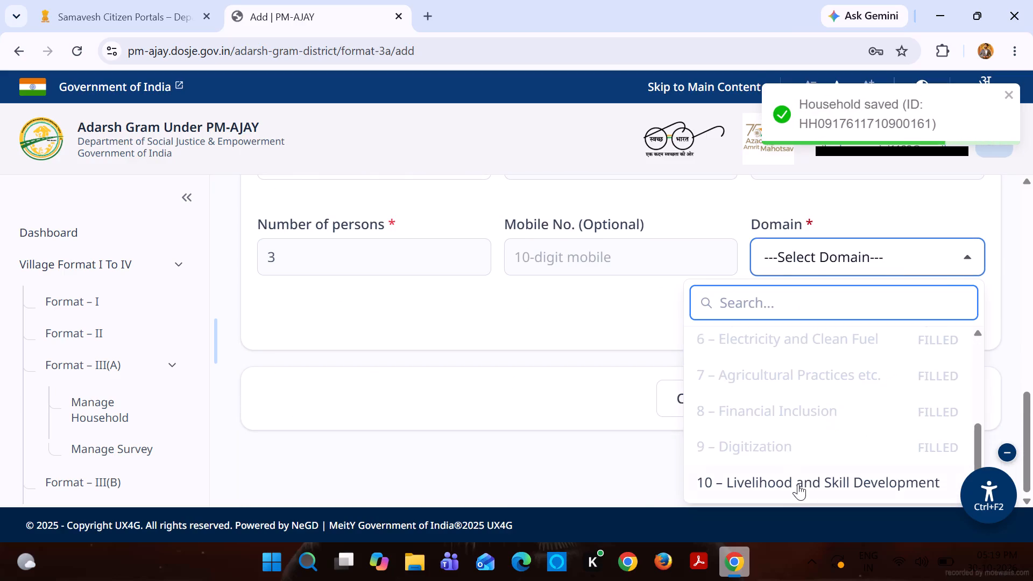
{"action": "left_click", "coordinate": [798, 484]}
{"action": "scroll", "coordinate": [803, 475], "scroll_direction": "down", "scroll_amount": 3}
{"action": "left_click", "coordinate": [857, 278]}
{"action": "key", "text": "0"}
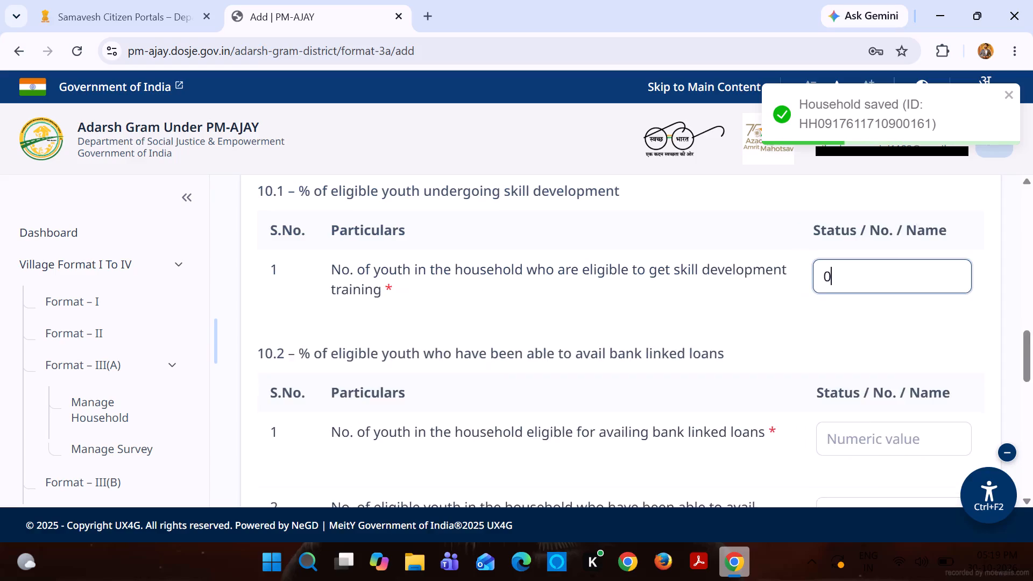
{"action": "scroll", "coordinate": [858, 285], "scroll_direction": "down", "scroll_amount": 2}
{"action": "left_click", "coordinate": [866, 289]}
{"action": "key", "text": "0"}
Answer Yes to self-help group membership in section 10.3 and save the domain.
{"action": "scroll", "coordinate": [866, 289], "scroll_direction": "down", "scroll_amount": 2}
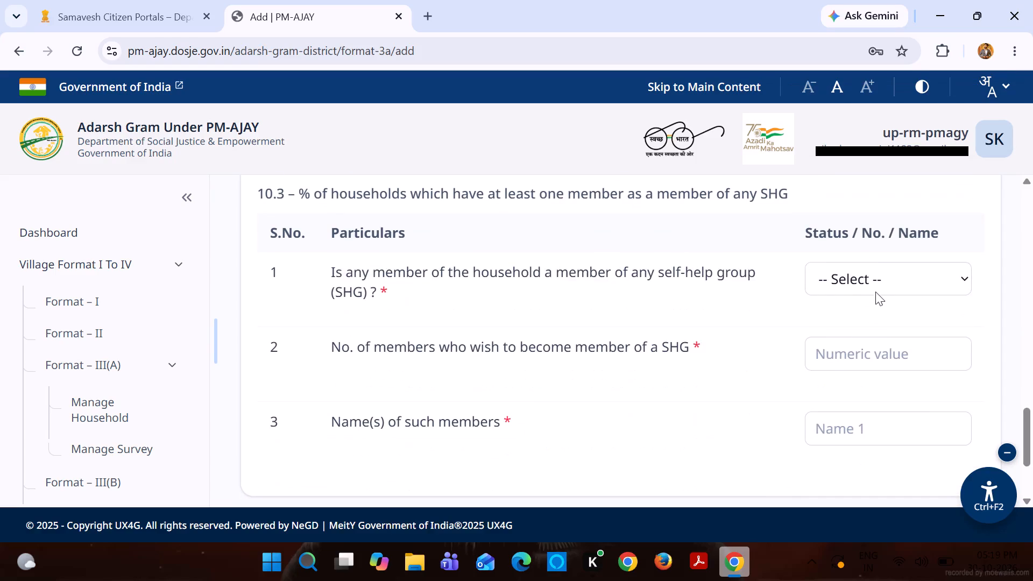
{"action": "left_click", "coordinate": [875, 291]}
{"action": "left_click", "coordinate": [845, 329]}
{"action": "scroll", "coordinate": [845, 327], "scroll_direction": "down", "scroll_amount": 1}
{"action": "left_click", "coordinate": [923, 387]}
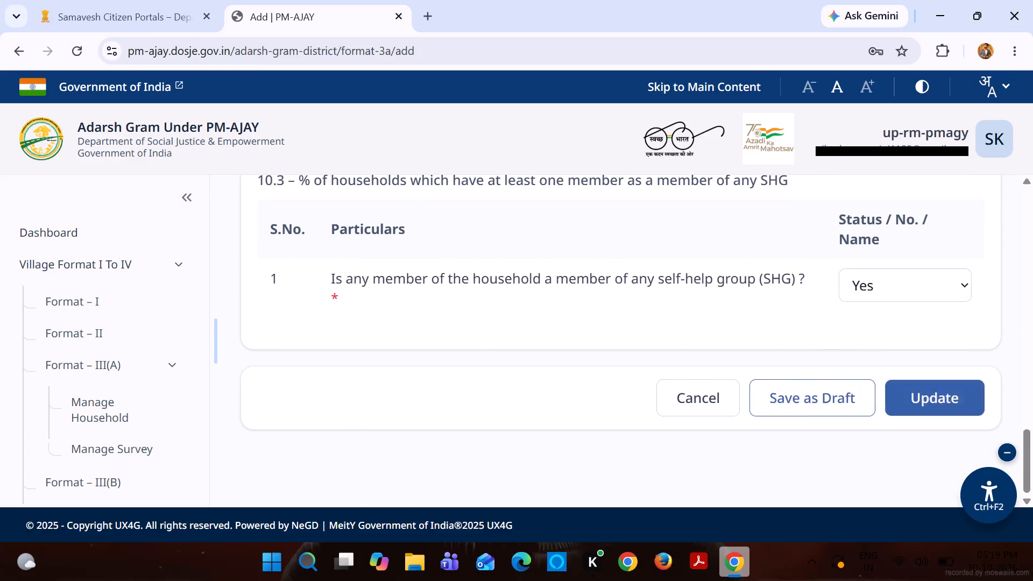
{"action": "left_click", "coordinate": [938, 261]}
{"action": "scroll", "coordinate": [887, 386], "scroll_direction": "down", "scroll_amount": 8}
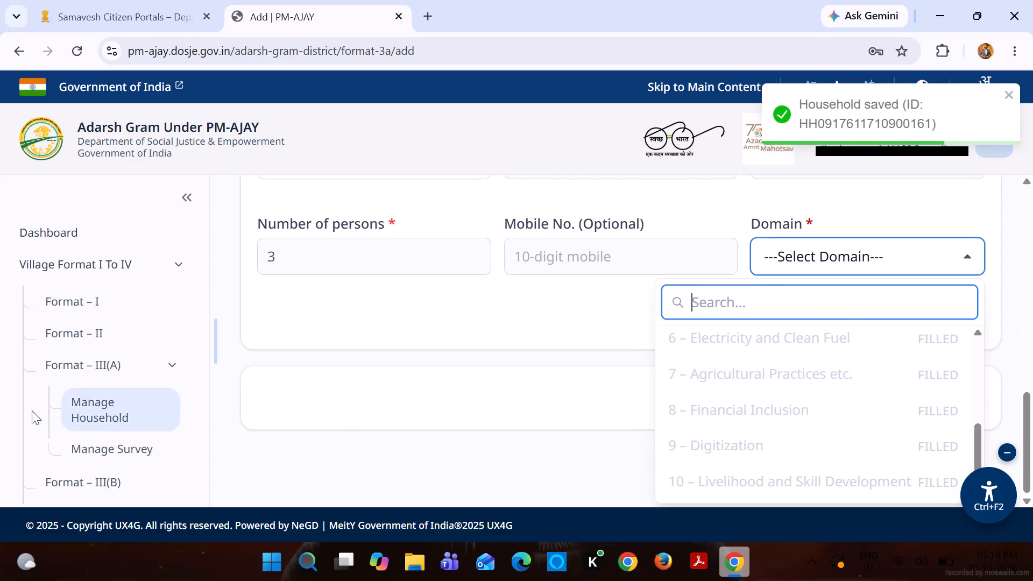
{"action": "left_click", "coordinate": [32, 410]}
Start a new household in Manage Household with block Shahabad - 1488, Gram Panchayat Boodpur - 84740 and village Boodpur - 117109.
{"action": "left_click", "coordinate": [96, 410]}
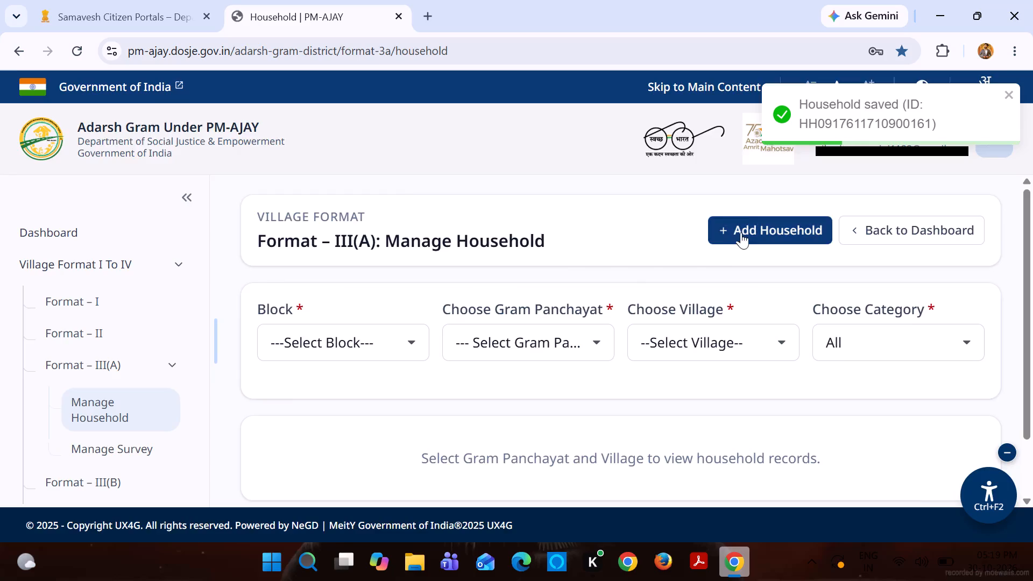
{"action": "left_click", "coordinate": [742, 232]}
{"action": "left_click", "coordinate": [773, 174]}
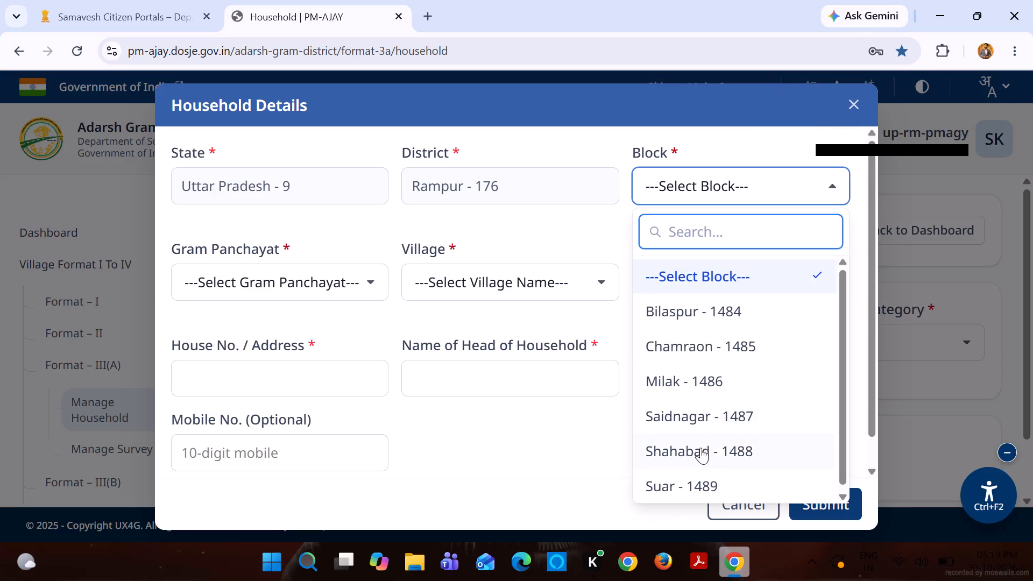
{"action": "left_click", "coordinate": [701, 448]}
{"action": "left_click", "coordinate": [369, 272]}
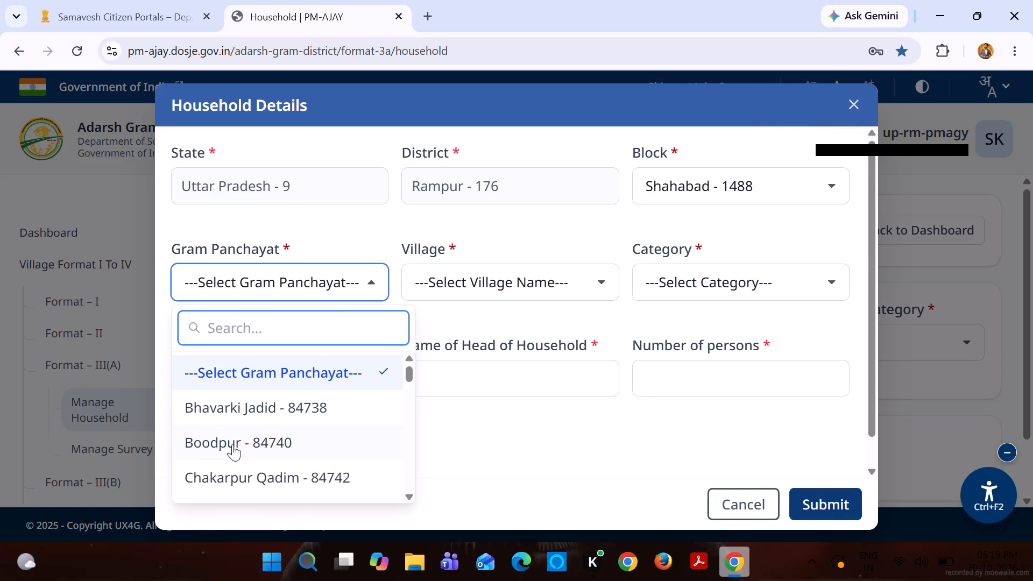
{"action": "left_click", "coordinate": [232, 435]}
{"action": "left_click", "coordinate": [599, 275]}
{"action": "left_click", "coordinate": [466, 369]}
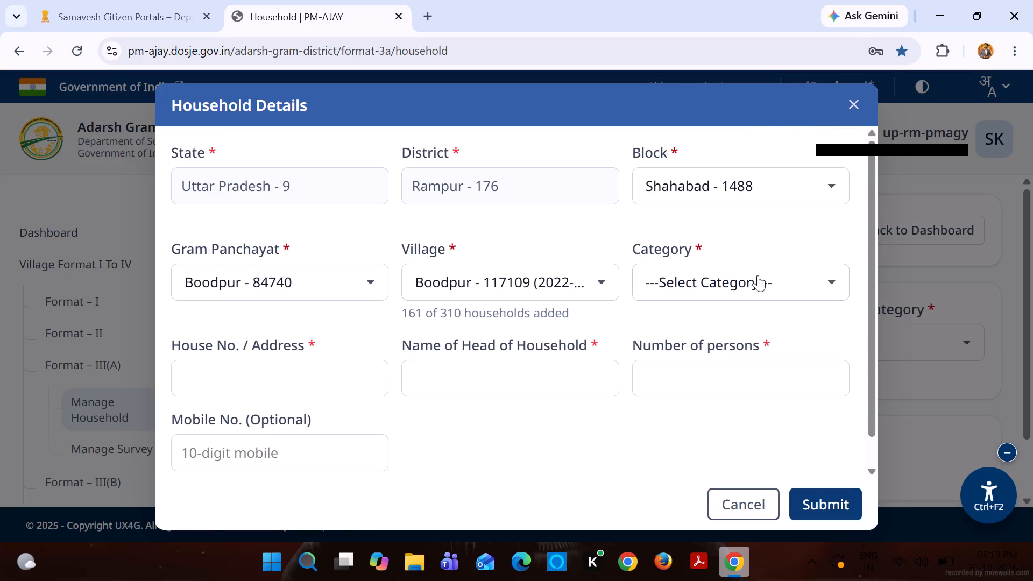
Set the category to Others, enter house number 162, the head of household's name and 2 persons, and submit the household.
{"action": "left_click", "coordinate": [782, 270]}
{"action": "left_click_drag", "start_coordinate": [661, 431], "coordinate": [657, 426]}
{"action": "left_click", "coordinate": [310, 386]}
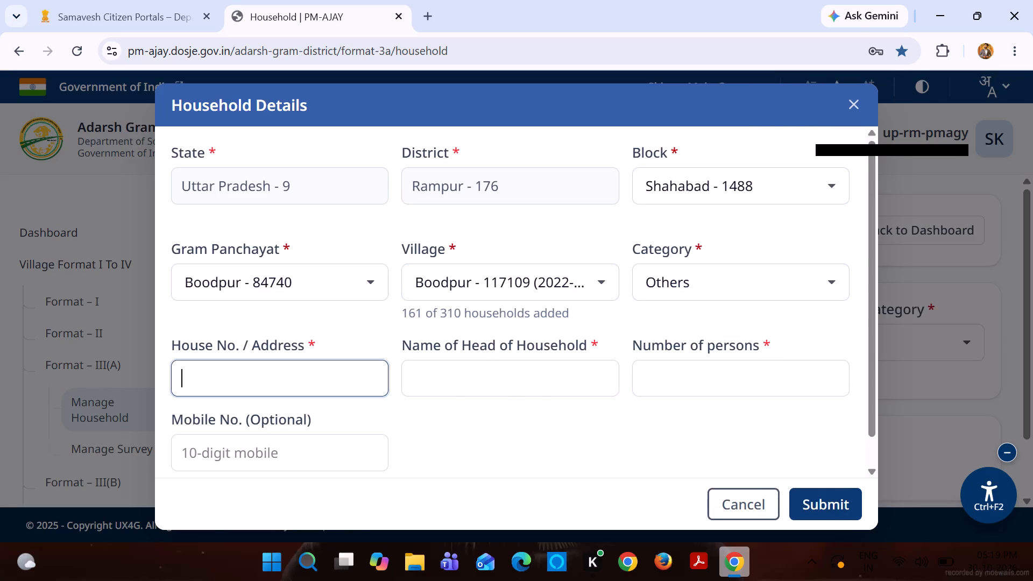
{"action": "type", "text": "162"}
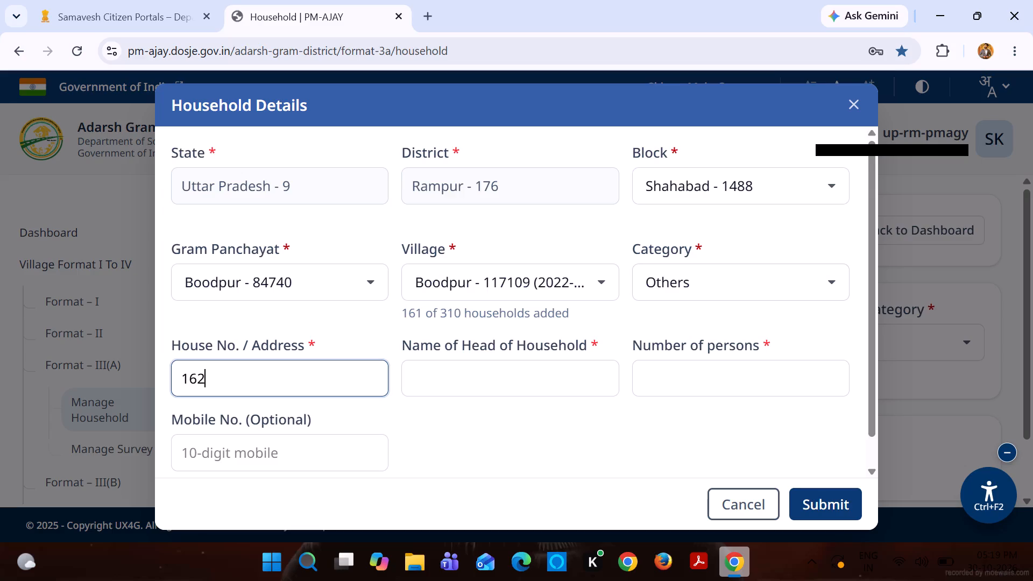
{"action": "left_click", "coordinate": [436, 378]}
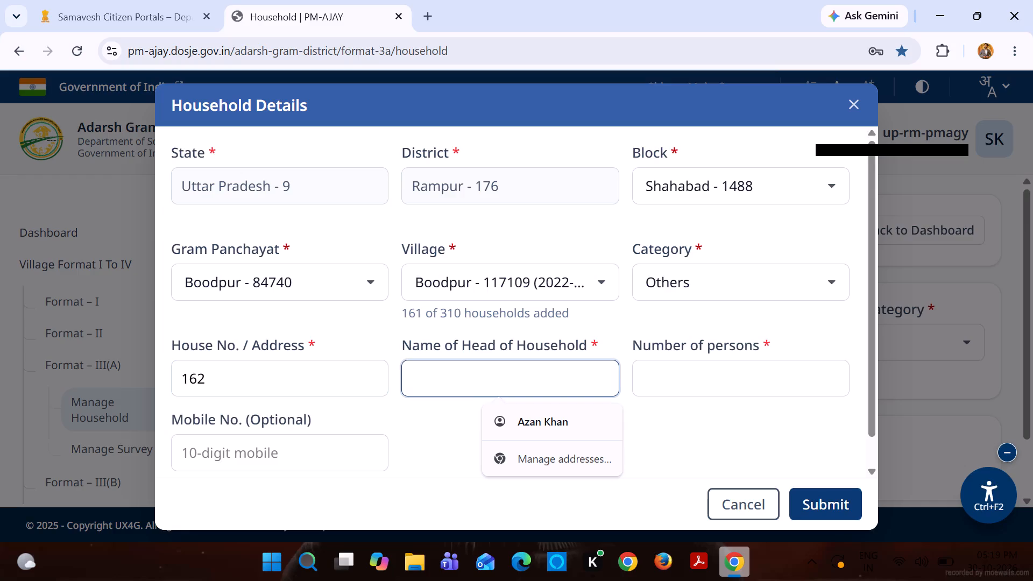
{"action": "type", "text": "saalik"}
{"action": "left_click", "coordinate": [704, 377]}
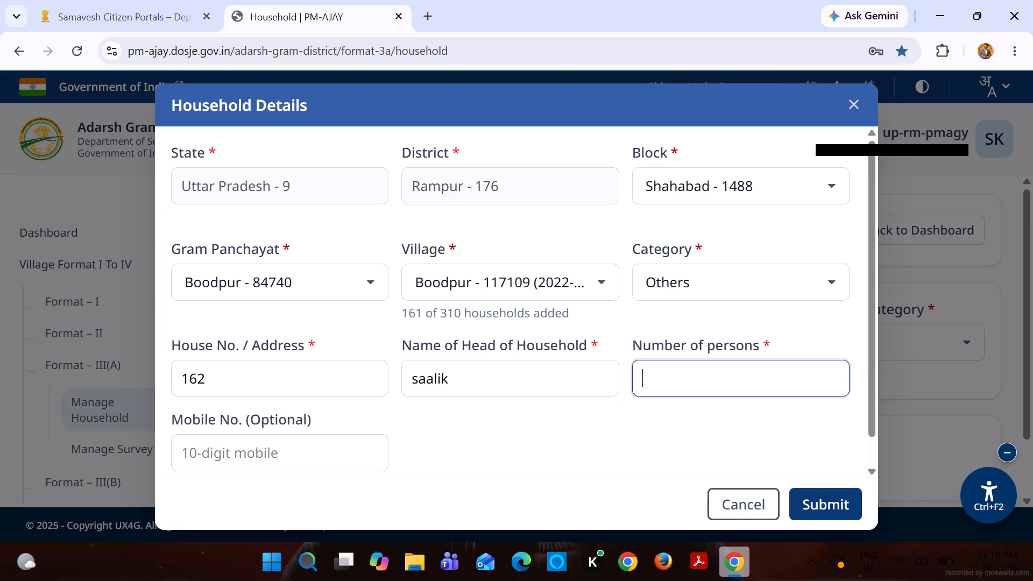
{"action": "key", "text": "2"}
{"action": "left_click_drag", "start_coordinate": [846, 507], "coordinate": [842, 494]}
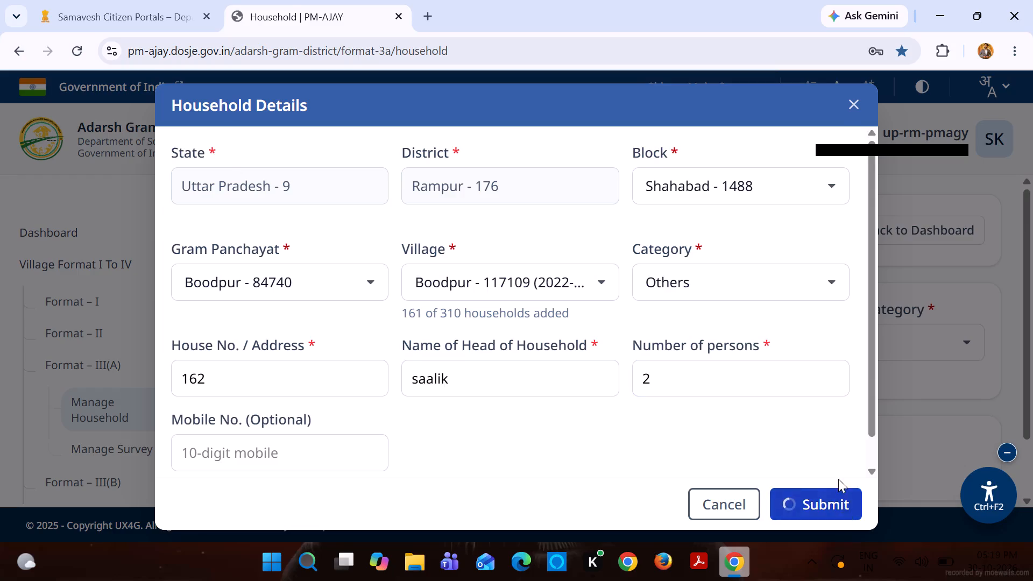
For domain 1 – Drinking water and Sanitation, answer Yes to household latrine and No to open defecation, and save the domain.
{"action": "scroll", "coordinate": [885, 317], "scroll_direction": "down", "scroll_amount": 13}
{"action": "left_click_drag", "start_coordinate": [934, 259], "coordinate": [932, 274]}
{"action": "left_click", "coordinate": [930, 278]}
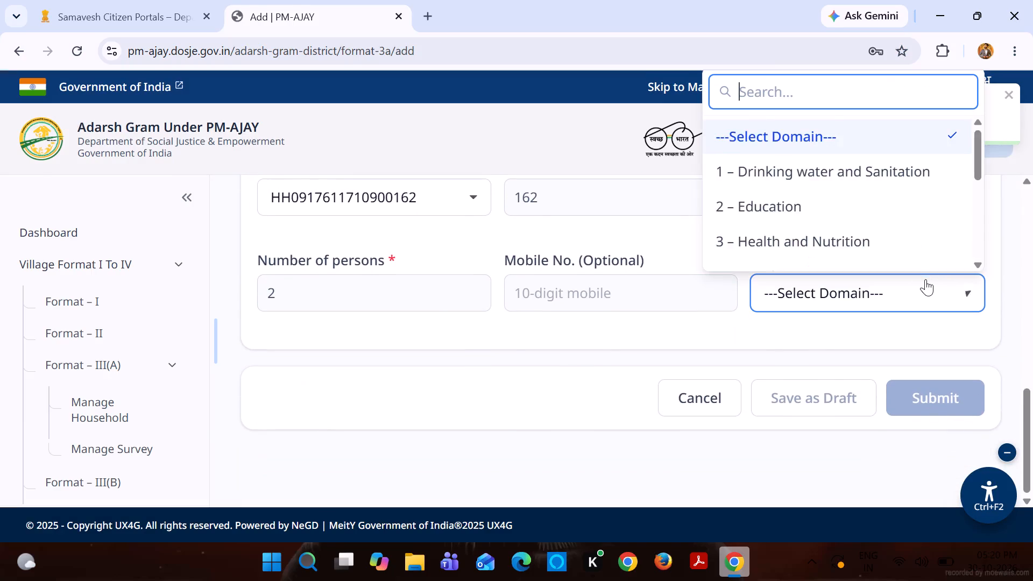
{"action": "left_click", "coordinate": [863, 158]}
{"action": "scroll", "coordinate": [857, 272], "scroll_direction": "down", "scroll_amount": 4}
{"action": "left_click", "coordinate": [914, 218]}
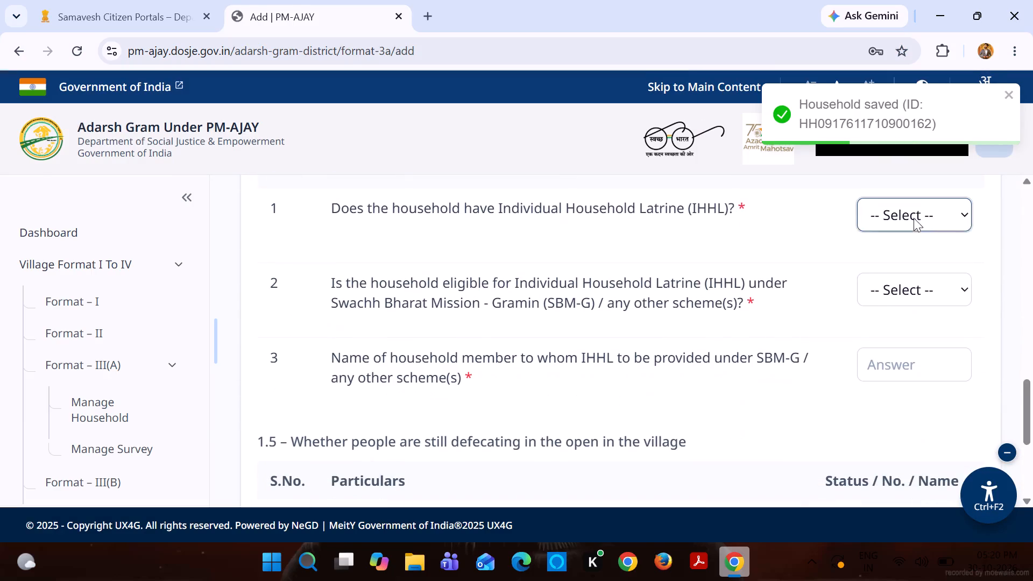
{"action": "left_click", "coordinate": [892, 260]}
{"action": "left_click", "coordinate": [923, 345]}
{"action": "left_click", "coordinate": [885, 442]}
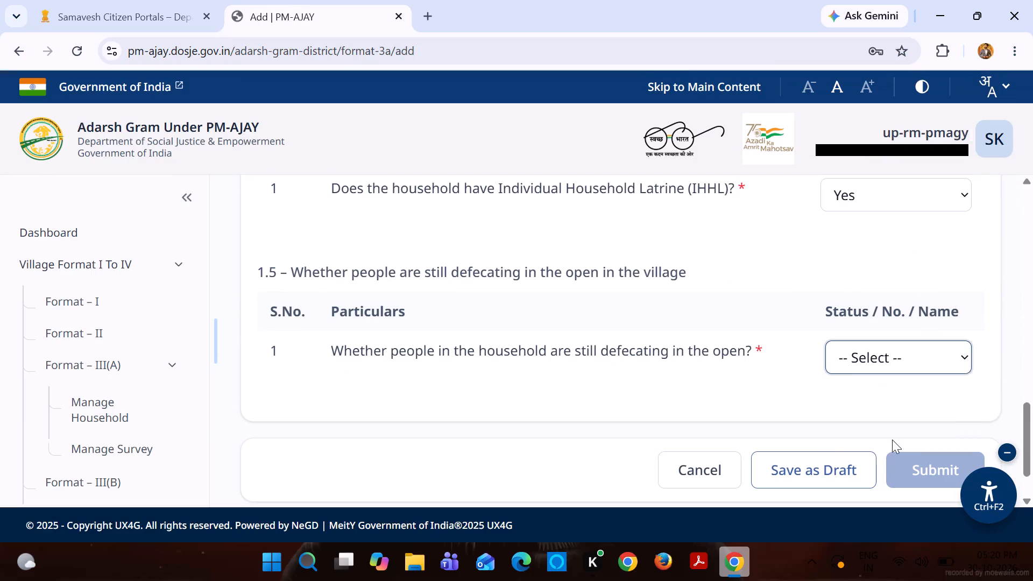
{"action": "left_click", "coordinate": [936, 473]}
Choose domain 2 – Education and enter 0 children in each age group of sections 2.1, 2.2 and 2.3.
{"action": "left_click", "coordinate": [919, 330]}
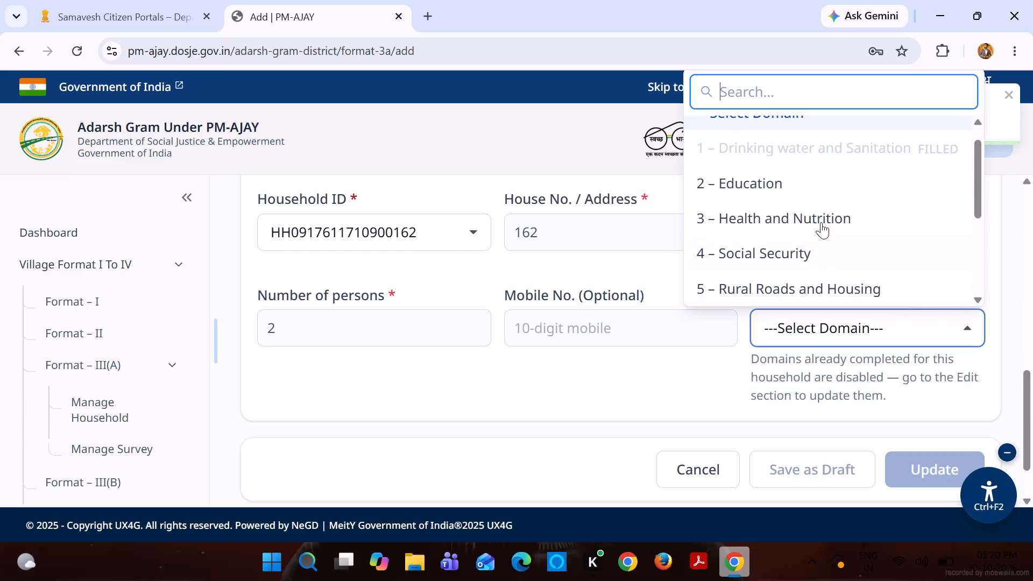
{"action": "left_click", "coordinate": [808, 187]}
{"action": "scroll", "coordinate": [791, 278], "scroll_direction": "down", "scroll_amount": 3}
{"action": "left_click", "coordinate": [904, 329]}
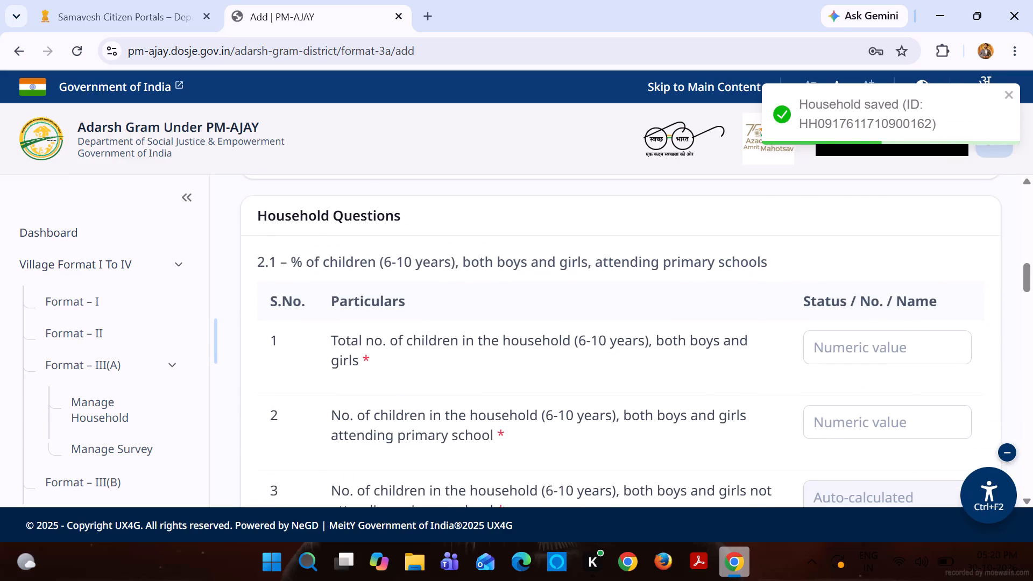
{"action": "left_click", "coordinate": [875, 360]}
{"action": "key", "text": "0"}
{"action": "scroll", "coordinate": [876, 371], "scroll_direction": "down", "scroll_amount": 3}
{"action": "left_click_drag", "start_coordinate": [837, 224], "coordinate": [837, 268]}
{"action": "left_click", "coordinate": [837, 275]}
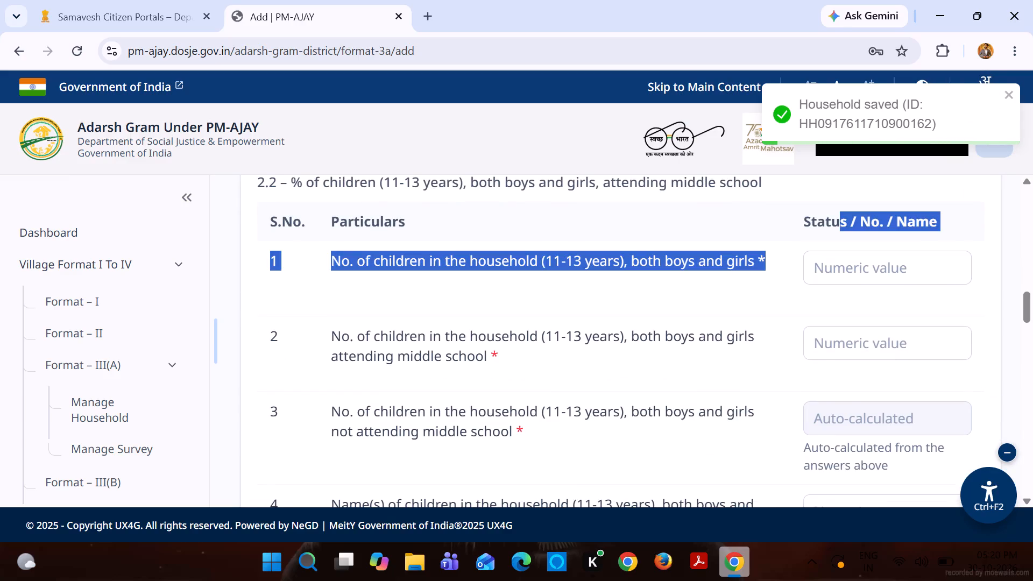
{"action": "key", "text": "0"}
{"action": "scroll", "coordinate": [838, 277], "scroll_direction": "down", "scroll_amount": 2}
{"action": "left_click", "coordinate": [864, 289]}
{"action": "left_click", "coordinate": [861, 266]}
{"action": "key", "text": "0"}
Enter 0 children aged 16-17 in section 2.4 and 0 aged 18-23 in section 2.5, and save the Education domain.
{"action": "scroll", "coordinate": [861, 270], "scroll_direction": "down", "scroll_amount": 2}
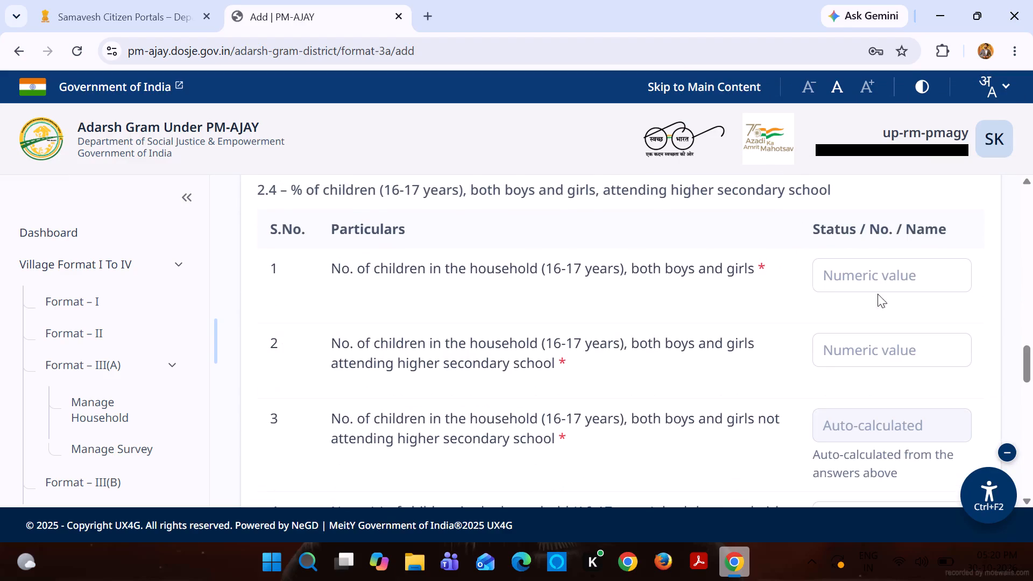
{"action": "left_click", "coordinate": [870, 267]}
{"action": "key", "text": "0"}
{"action": "scroll", "coordinate": [870, 267], "scroll_direction": "down", "scroll_amount": 1}
{"action": "left_click", "coordinate": [857, 339]}
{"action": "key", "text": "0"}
{"action": "scroll", "coordinate": [860, 344], "scroll_direction": "down", "scroll_amount": 1}
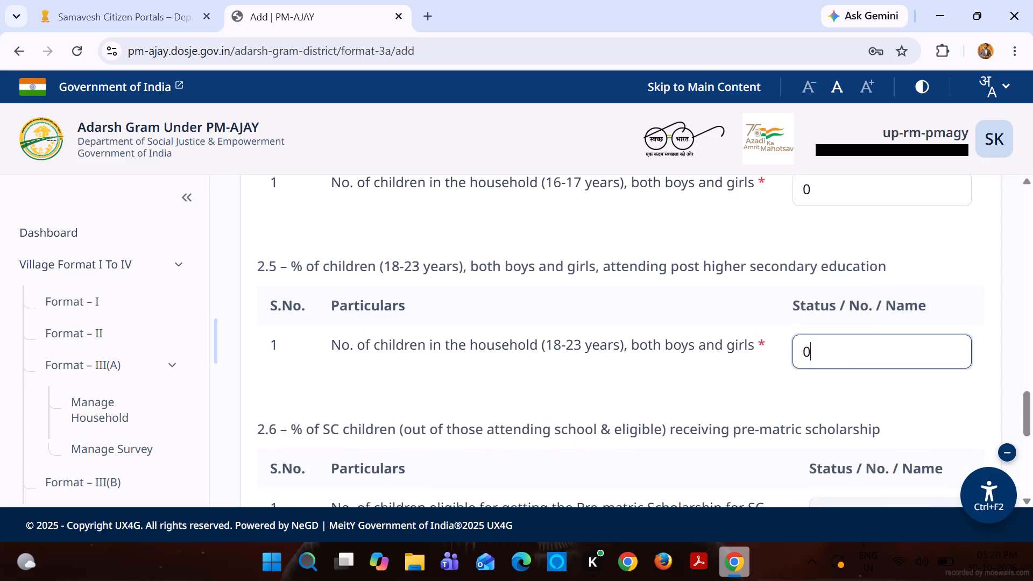
{"action": "scroll", "coordinate": [850, 391], "scroll_direction": "down", "scroll_amount": 8}
{"action": "left_click", "coordinate": [929, 390]}
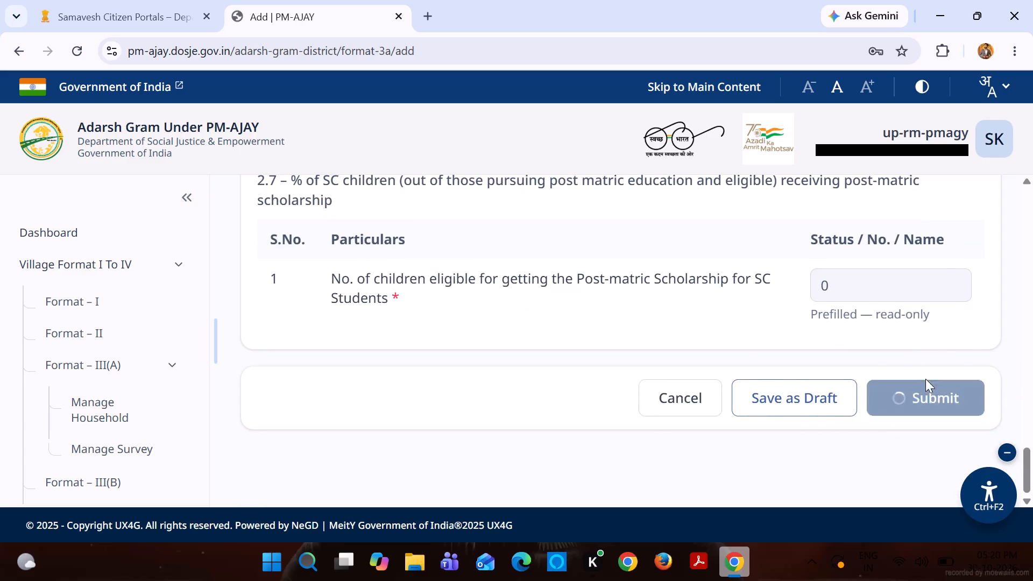
Choose domain 3 – Health and Nutrition, answer Yes to Health Protection Scheme coverage in 3.1, and enter 0 pregnant women in 3.3.
{"action": "left_click", "coordinate": [917, 254]}
{"action": "scroll", "coordinate": [867, 359], "scroll_direction": "down", "scroll_amount": 1}
{"action": "left_click", "coordinate": [852, 362]}
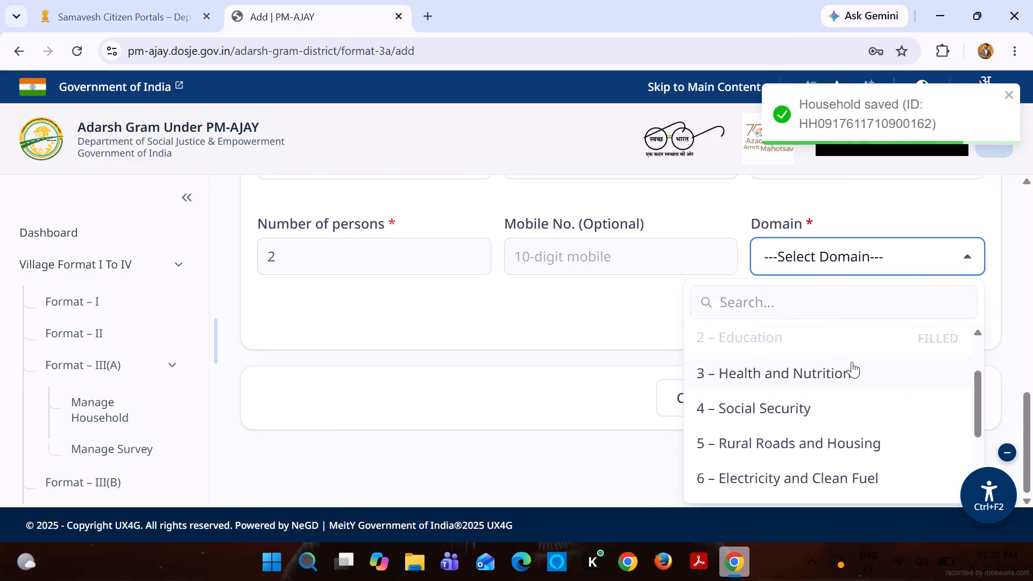
{"action": "scroll", "coordinate": [851, 363], "scroll_direction": "down", "scroll_amount": 2}
{"action": "left_click", "coordinate": [896, 352]}
{"action": "left_click", "coordinate": [866, 408]}
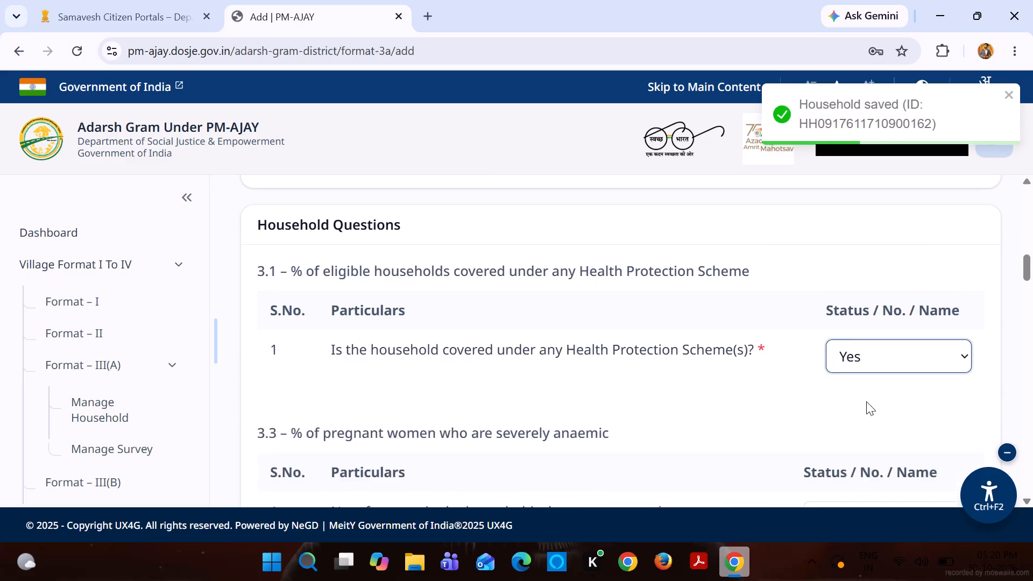
{"action": "scroll", "coordinate": [866, 401], "scroll_direction": "down", "scroll_amount": 2}
{"action": "left_click", "coordinate": [883, 349]}
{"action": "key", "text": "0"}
Enter 0 for deliveries in 3.4, children born in 3.5, children below one year in 3.6 and children aged 0-5 in 3.7.
{"action": "scroll", "coordinate": [883, 349], "scroll_direction": "down", "scroll_amount": 2}
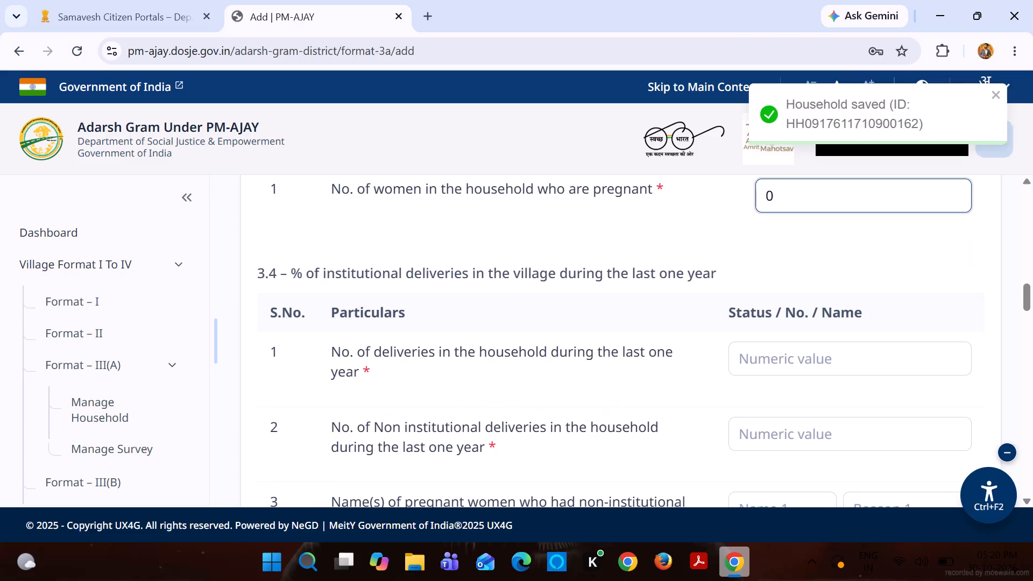
{"action": "left_click", "coordinate": [829, 359]}
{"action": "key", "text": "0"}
{"action": "scroll", "coordinate": [829, 357], "scroll_direction": "down", "scroll_amount": 2}
{"action": "left_click", "coordinate": [832, 355]}
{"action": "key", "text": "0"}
{"action": "scroll", "coordinate": [832, 353], "scroll_direction": "down", "scroll_amount": 2}
{"action": "left_click", "coordinate": [849, 342]}
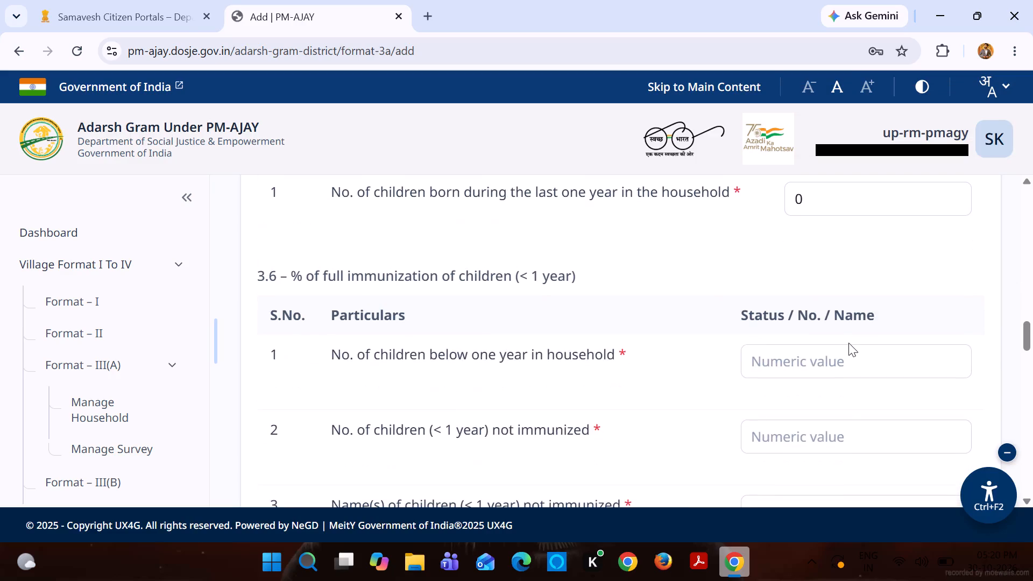
{"action": "left_click", "coordinate": [839, 350]}
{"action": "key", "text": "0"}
{"action": "scroll", "coordinate": [838, 351], "scroll_direction": "down", "scroll_amount": 2}
{"action": "left_click", "coordinate": [850, 343]}
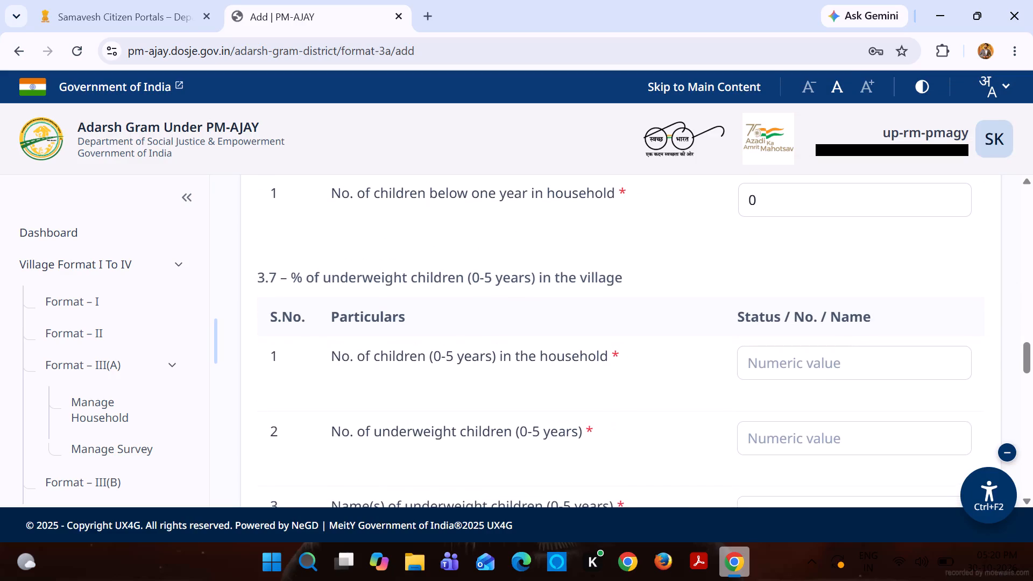
{"action": "left_click", "coordinate": [816, 375]}
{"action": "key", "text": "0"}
Enter 0 for last year's pregnancies in 3.8, children under one in 3.9 and communicable diseases in 3.10, and save the domain.
{"action": "scroll", "coordinate": [816, 372], "scroll_direction": "down", "scroll_amount": 2}
{"action": "left_click", "coordinate": [875, 353]}
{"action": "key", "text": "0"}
{"action": "scroll", "coordinate": [873, 357], "scroll_direction": "down", "scroll_amount": 2}
{"action": "left_click", "coordinate": [848, 365]}
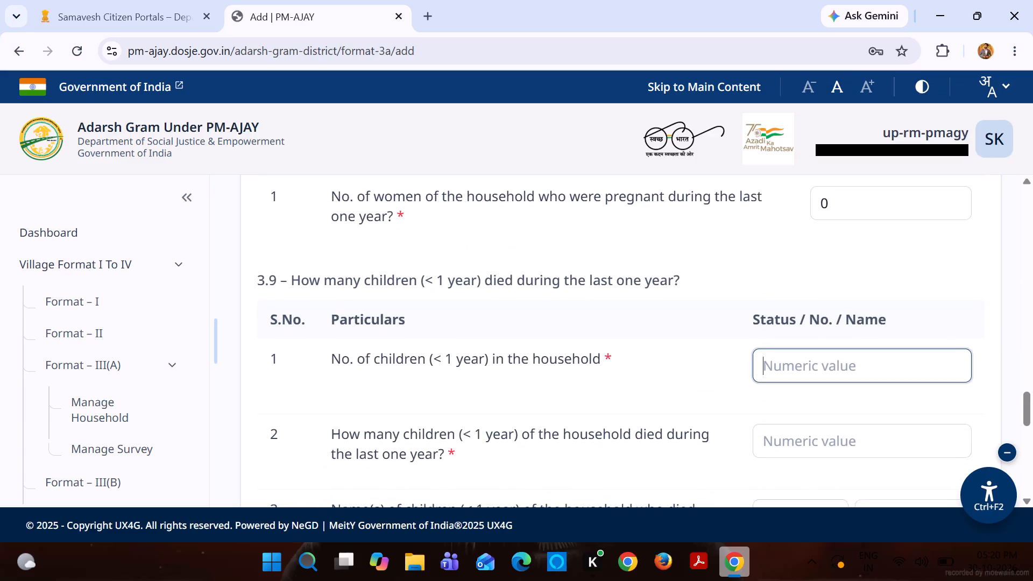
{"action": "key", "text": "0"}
{"action": "scroll", "coordinate": [846, 364], "scroll_direction": "down", "scroll_amount": 2}
{"action": "left_click", "coordinate": [901, 382]}
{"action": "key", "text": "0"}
{"action": "scroll", "coordinate": [901, 375], "scroll_direction": "down", "scroll_amount": 2}
{"action": "left_click", "coordinate": [928, 395]}
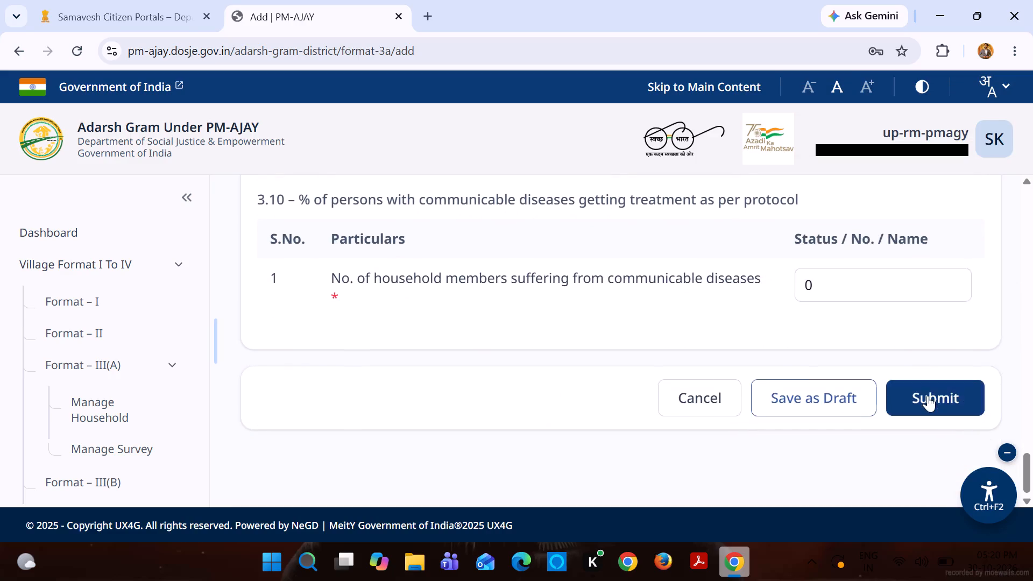
Choose domain 4 – Social Security, enter 0 members eligible for Widow, Old Age and Disability Pension, and save the domain.
{"action": "left_click", "coordinate": [889, 261]}
{"action": "left_click", "coordinate": [798, 482]}
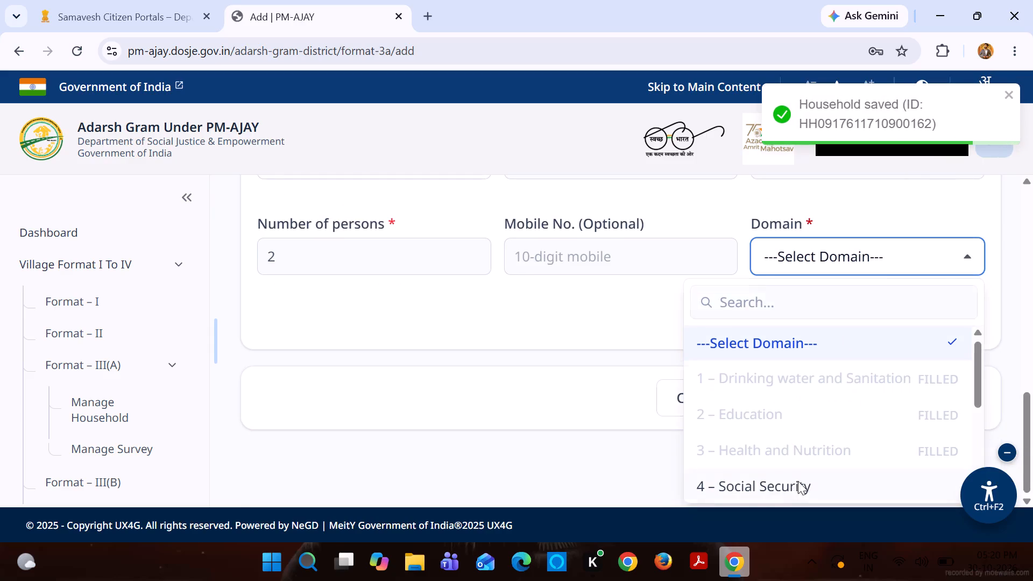
{"action": "scroll", "coordinate": [803, 467], "scroll_direction": "down", "scroll_amount": 2}
{"action": "left_click", "coordinate": [846, 342]}
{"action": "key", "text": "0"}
{"action": "scroll", "coordinate": [846, 342], "scroll_direction": "down", "scroll_amount": 1}
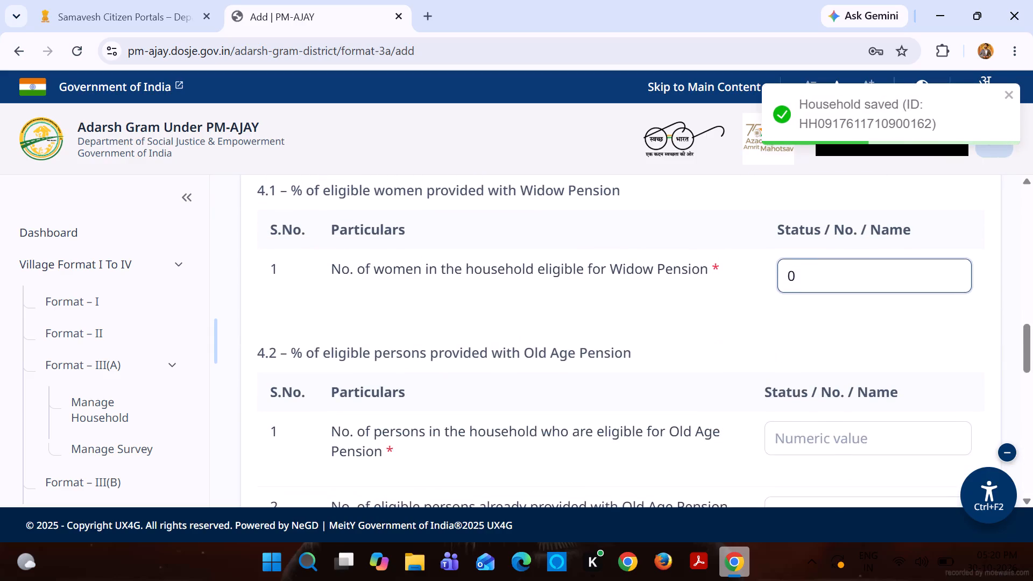
{"action": "left_click", "coordinate": [837, 434]}
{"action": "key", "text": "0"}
{"action": "scroll", "coordinate": [838, 433], "scroll_direction": "down", "scroll_amount": 2}
{"action": "left_click", "coordinate": [836, 444]}
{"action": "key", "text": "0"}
{"action": "scroll", "coordinate": [838, 437], "scroll_direction": "down", "scroll_amount": 3}
{"action": "left_click", "coordinate": [926, 396]}
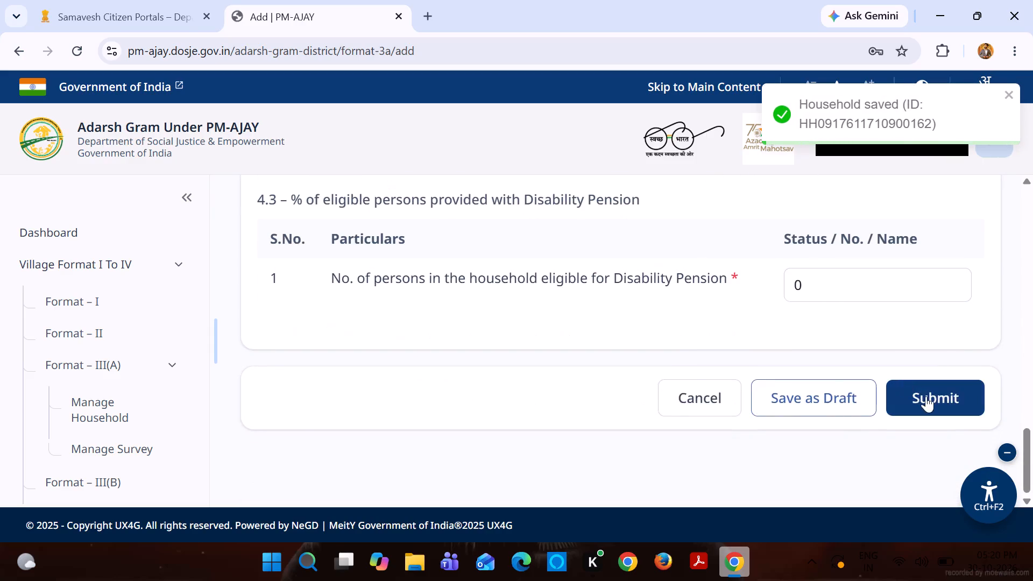
Choose domain 5 – Rural Roads and Housing, answer No to living in a Kachcha/unsafe house in section 5.3, and save the domain.
{"action": "left_click", "coordinate": [904, 270]}
{"action": "scroll", "coordinate": [879, 345], "scroll_direction": "down", "scroll_amount": 1}
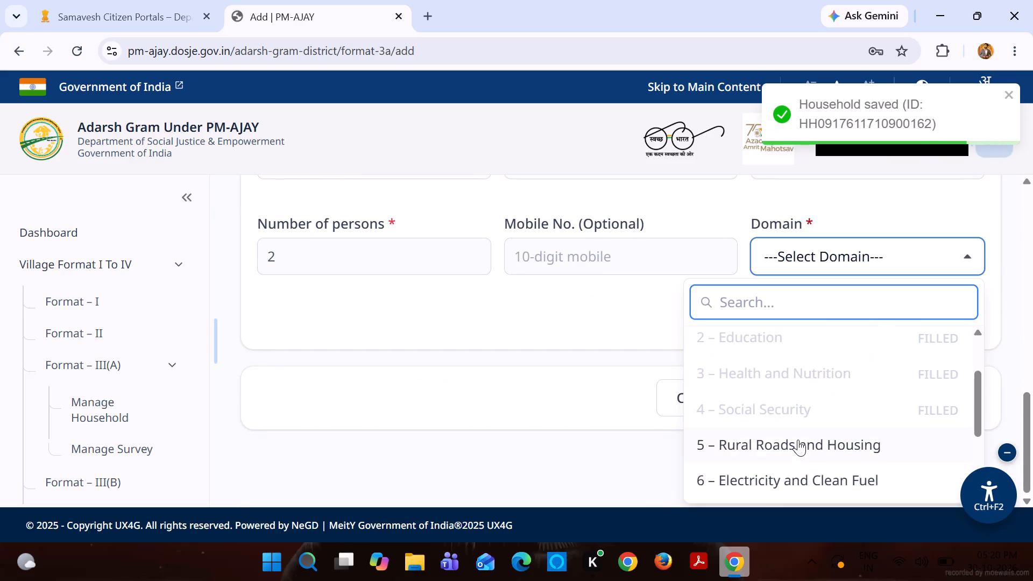
{"action": "left_click", "coordinate": [798, 440]}
{"action": "scroll", "coordinate": [797, 430], "scroll_direction": "down", "scroll_amount": 2}
{"action": "left_click", "coordinate": [924, 370]}
{"action": "left_click", "coordinate": [905, 458]}
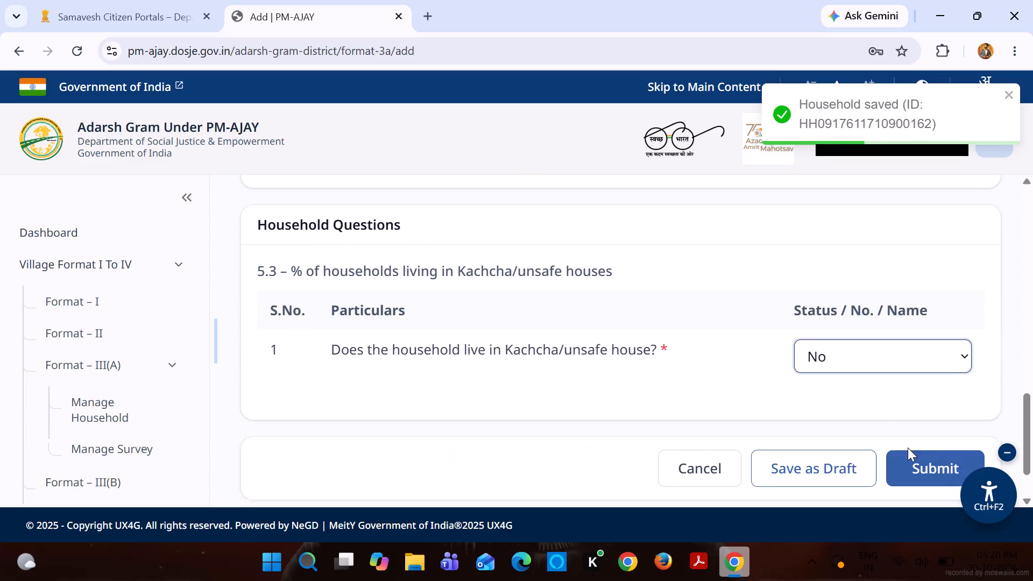
{"action": "scroll", "coordinate": [909, 443], "scroll_direction": "down", "scroll_amount": 2}
{"action": "left_click", "coordinate": [933, 403]}
Choose domain 6 – Electricity and Clean Fuel and answer Yes to having an electricity connection in section 6.2.
{"action": "left_click", "coordinate": [893, 267]}
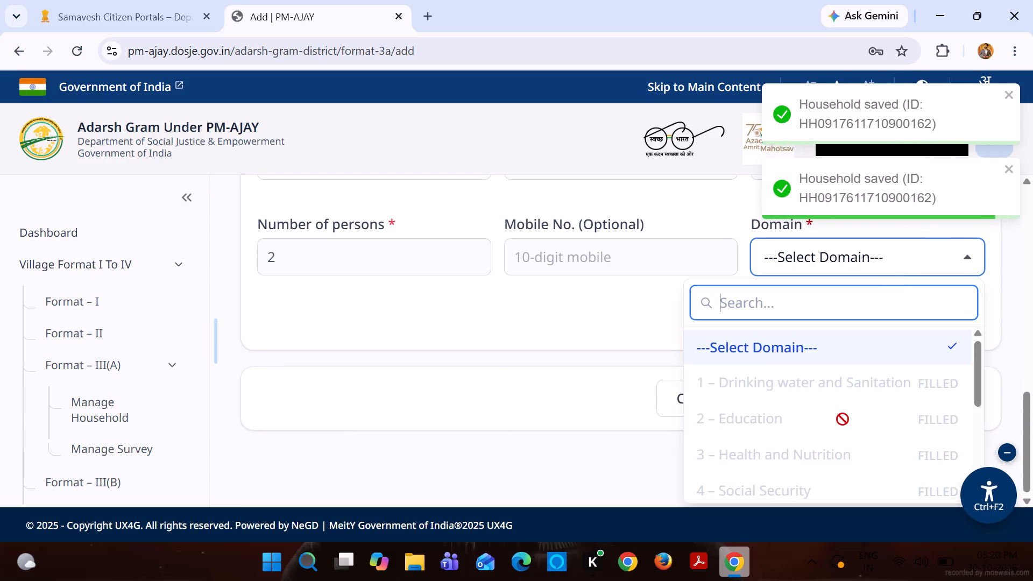
{"action": "scroll", "coordinate": [843, 419], "scroll_direction": "down", "scroll_amount": 2}
{"action": "left_click", "coordinate": [815, 403]}
{"action": "scroll", "coordinate": [816, 398], "scroll_direction": "down", "scroll_amount": 2}
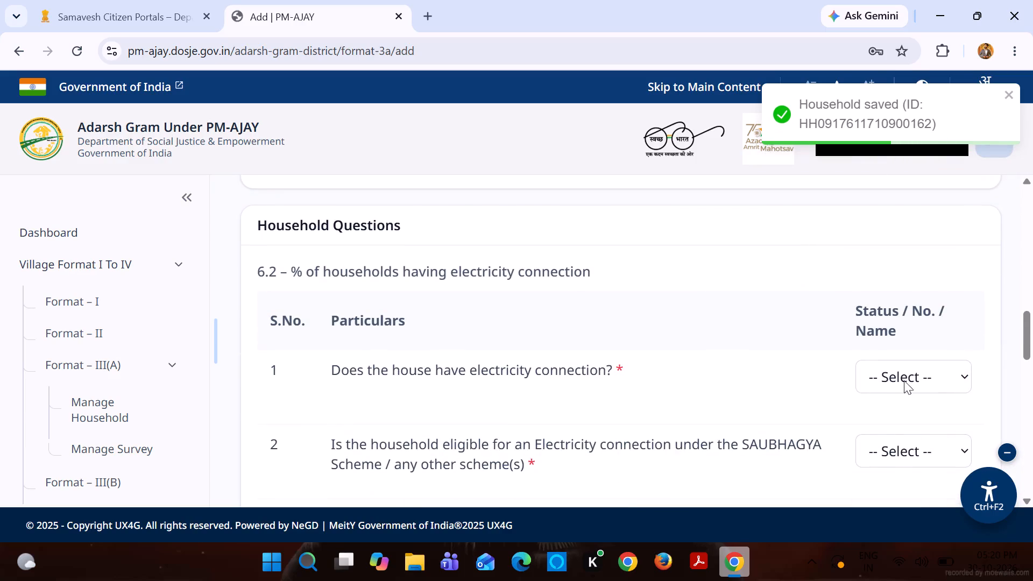
{"action": "left_click", "coordinate": [904, 380]}
{"action": "left_click", "coordinate": [888, 416]}
{"action": "left_click", "coordinate": [892, 382]}
{"action": "left_click", "coordinate": [879, 434]}
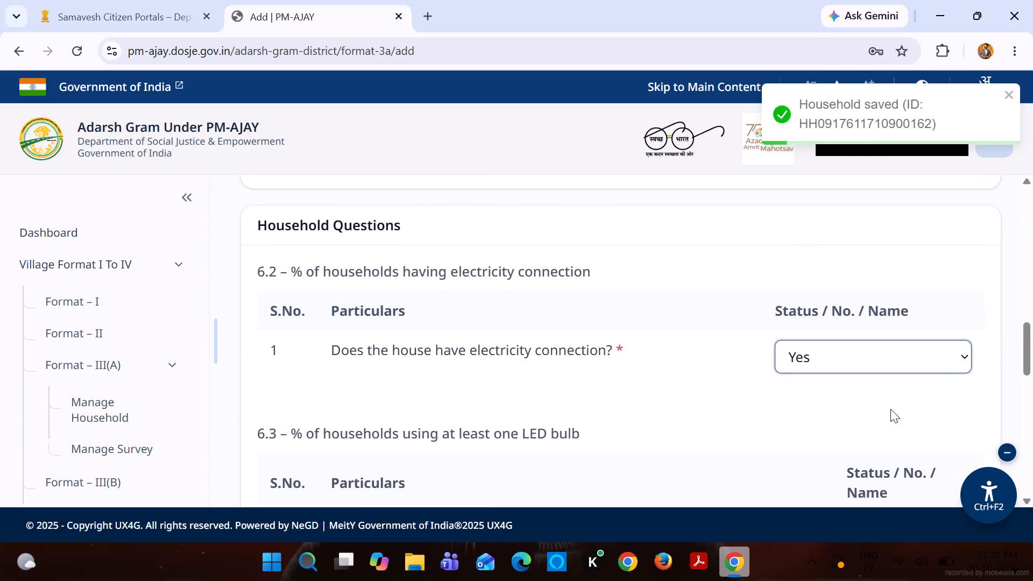
Answer Yes to electricity connection and LED bulb use in 6.3 and to clean fuel in 6.4, and save the domain.
{"action": "scroll", "coordinate": [890, 409], "scroll_direction": "down", "scroll_amount": 2}
{"action": "left_click", "coordinate": [914, 359]}
{"action": "left_click", "coordinate": [912, 380]}
{"action": "left_click", "coordinate": [882, 437]}
{"action": "scroll", "coordinate": [885, 431], "scroll_direction": "down", "scroll_amount": 2}
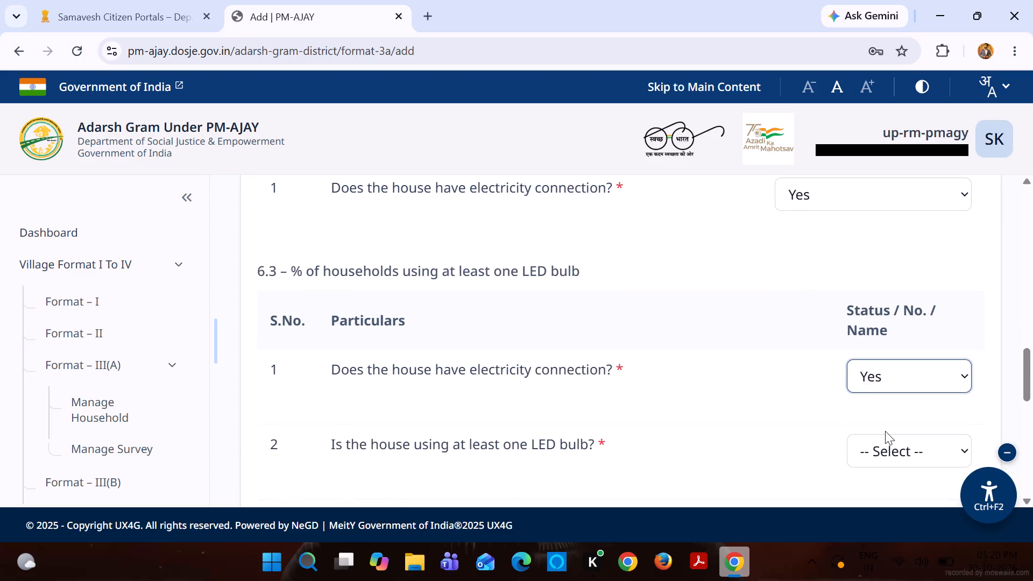
{"action": "left_click", "coordinate": [917, 294]}
{"action": "left_click", "coordinate": [888, 350]}
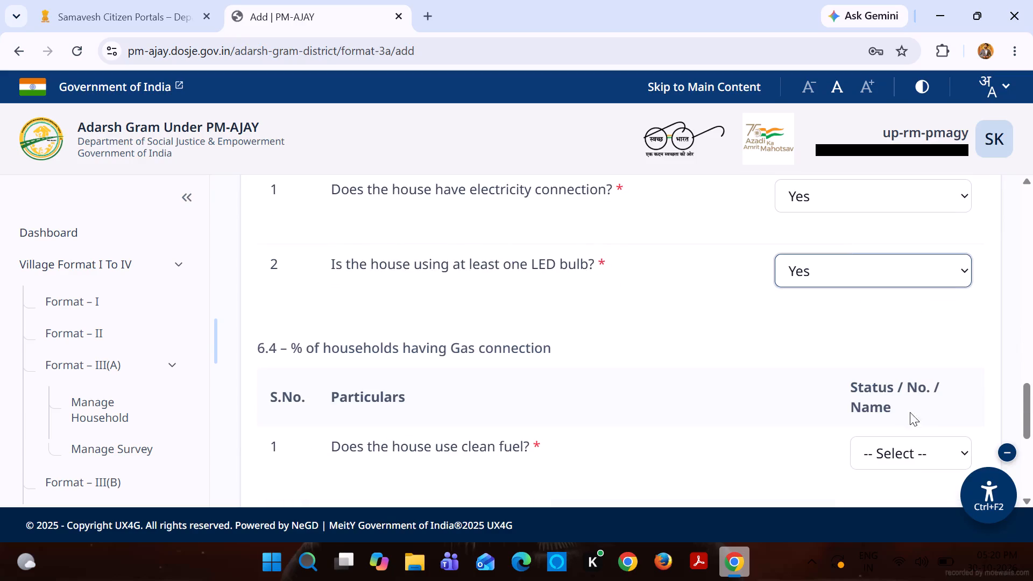
{"action": "left_click", "coordinate": [905, 453]}
{"action": "left_click", "coordinate": [903, 405]}
{"action": "scroll", "coordinate": [903, 405], "scroll_direction": "down", "scroll_amount": 2}
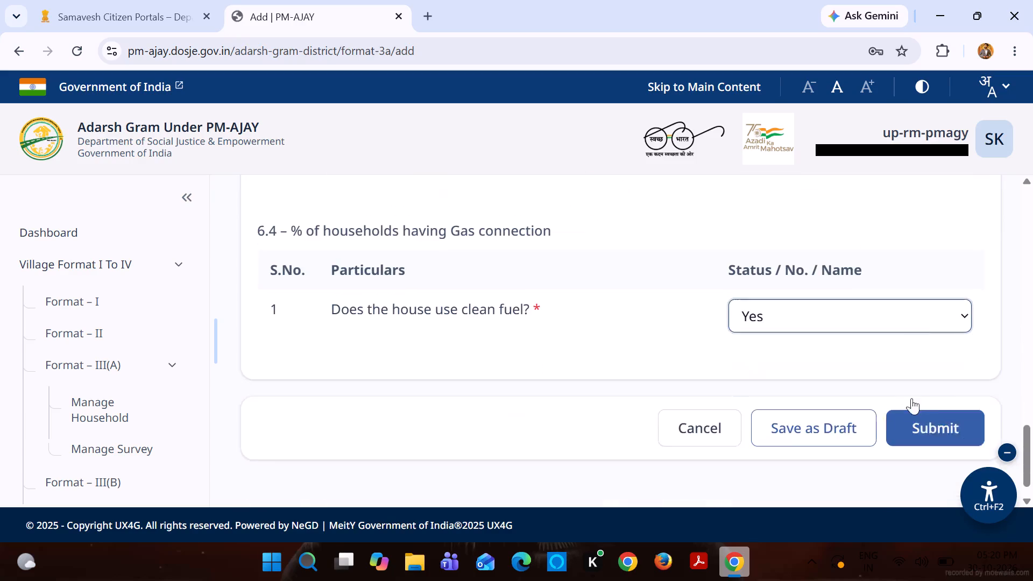
{"action": "left_click", "coordinate": [953, 403]}
Choose domain 7 – Agricultural Practices etc., answer No to the household being involved in farming in section 7.1, and save the domain.
{"action": "left_click", "coordinate": [877, 258]}
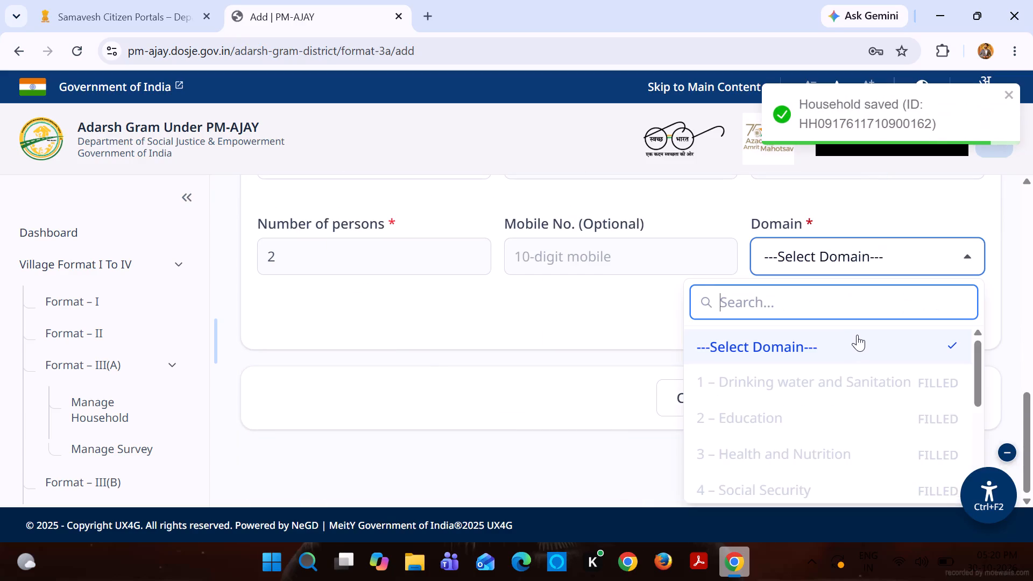
{"action": "scroll", "coordinate": [857, 335], "scroll_direction": "down", "scroll_amount": 3}
{"action": "left_click", "coordinate": [792, 371]}
{"action": "scroll", "coordinate": [795, 365], "scroll_direction": "down", "scroll_amount": 2}
{"action": "left_click", "coordinate": [903, 343]}
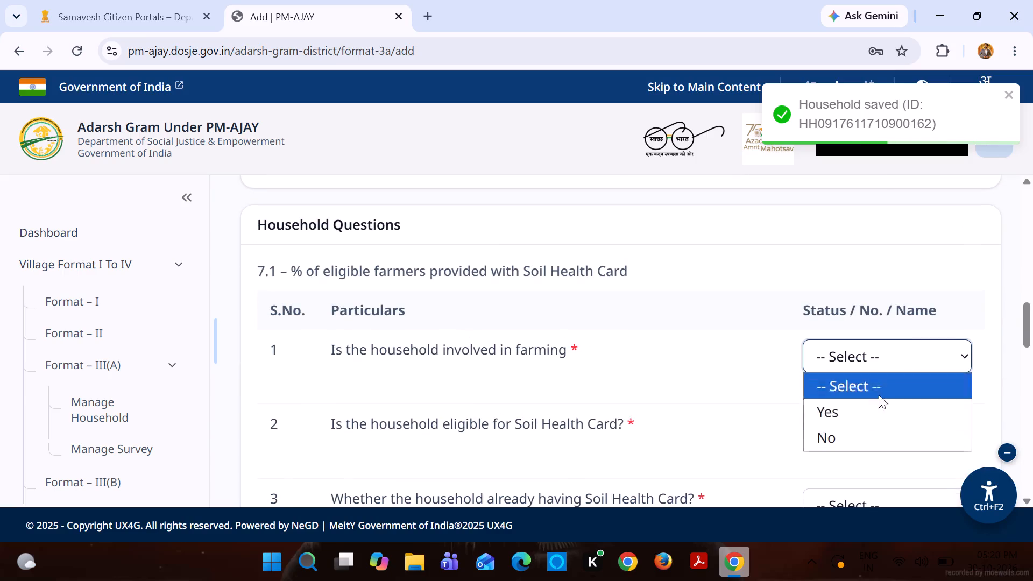
{"action": "left_click", "coordinate": [861, 440]}
{"action": "scroll", "coordinate": [878, 423], "scroll_direction": "down", "scroll_amount": 3}
{"action": "scroll", "coordinate": [922, 394], "scroll_direction": "down", "scroll_amount": 4}
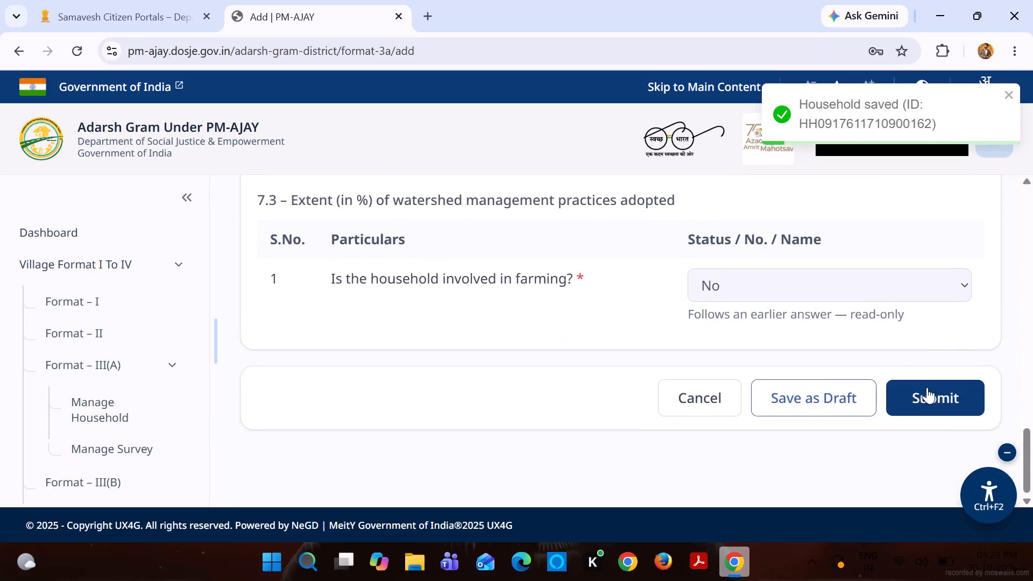
{"action": "left_click", "coordinate": [933, 389]}
Choose domain 8 – Financial Inclusion and enter 2 persons above 5 years and 2 members already having Aadhaar in section 8.1.
{"action": "left_click", "coordinate": [896, 254]}
{"action": "scroll", "coordinate": [882, 370], "scroll_direction": "down", "scroll_amount": 4}
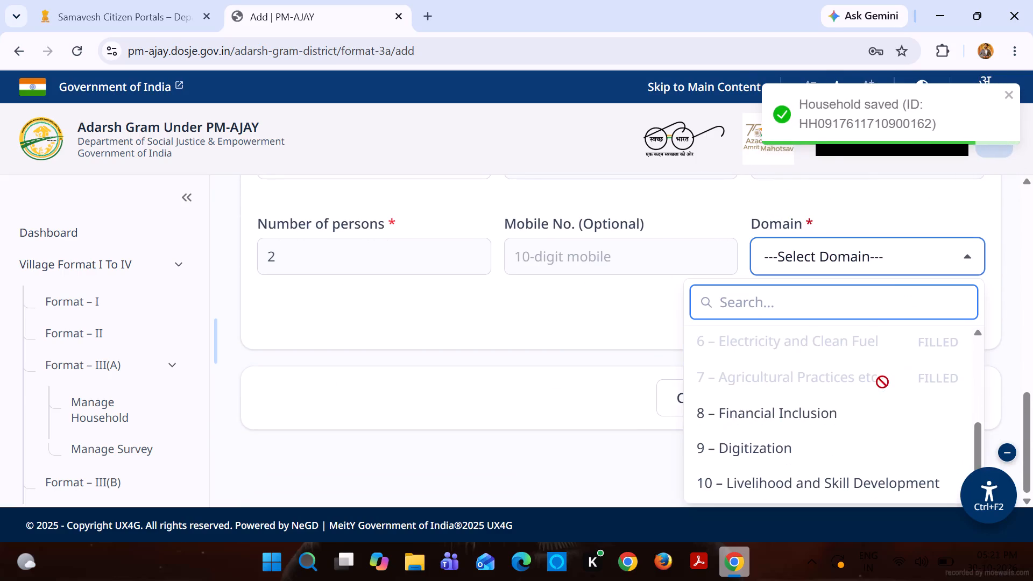
{"action": "left_click", "coordinate": [830, 408]}
{"action": "scroll", "coordinate": [831, 403], "scroll_direction": "down", "scroll_amount": 3}
{"action": "left_click", "coordinate": [841, 264]}
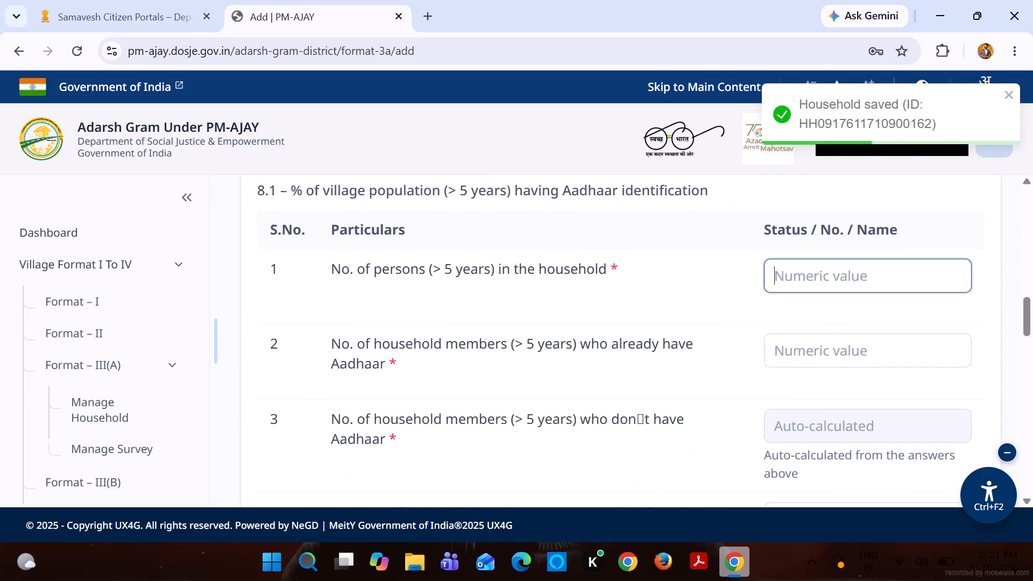
{"action": "scroll", "coordinate": [838, 279], "scroll_direction": "down", "scroll_amount": 2}
{"action": "scroll", "coordinate": [837, 282], "scroll_direction": "up", "scroll_amount": 4}
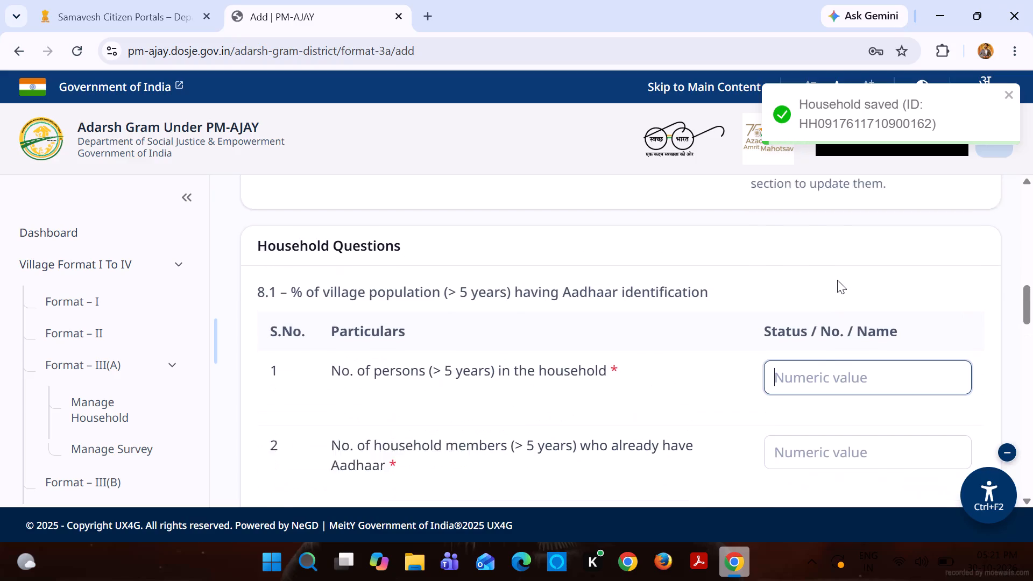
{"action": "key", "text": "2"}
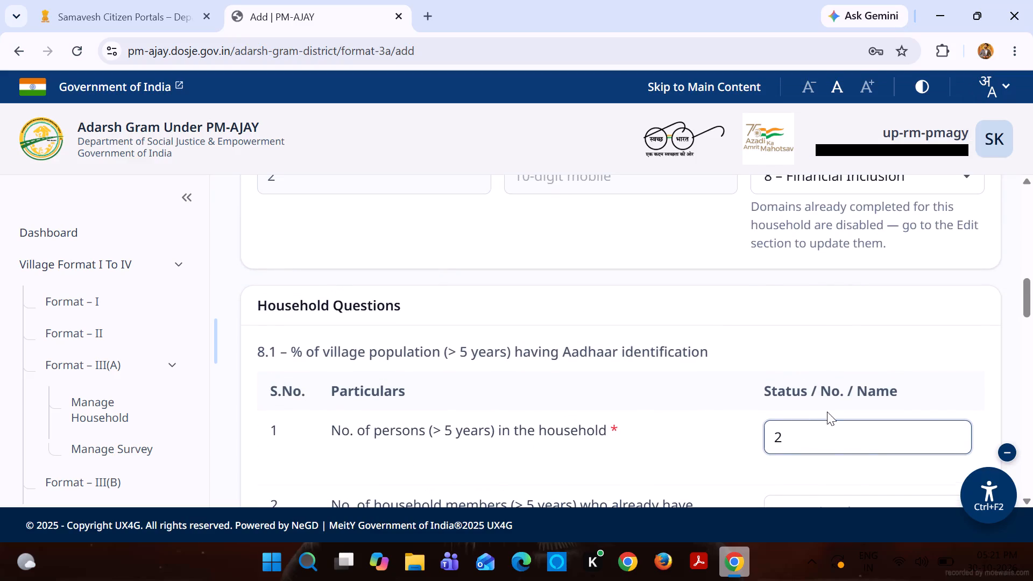
{"action": "left_click_drag", "start_coordinate": [829, 417], "coordinate": [830, 427]}
{"action": "scroll", "coordinate": [830, 419], "scroll_direction": "down", "scroll_amount": 1}
{"action": "left_click", "coordinate": [830, 419]}
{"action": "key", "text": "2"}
In section 8.2, enter 2 members eligible for a Banks/Post Office account and 2 who have one.
{"action": "scroll", "coordinate": [830, 417], "scroll_direction": "down", "scroll_amount": 3}
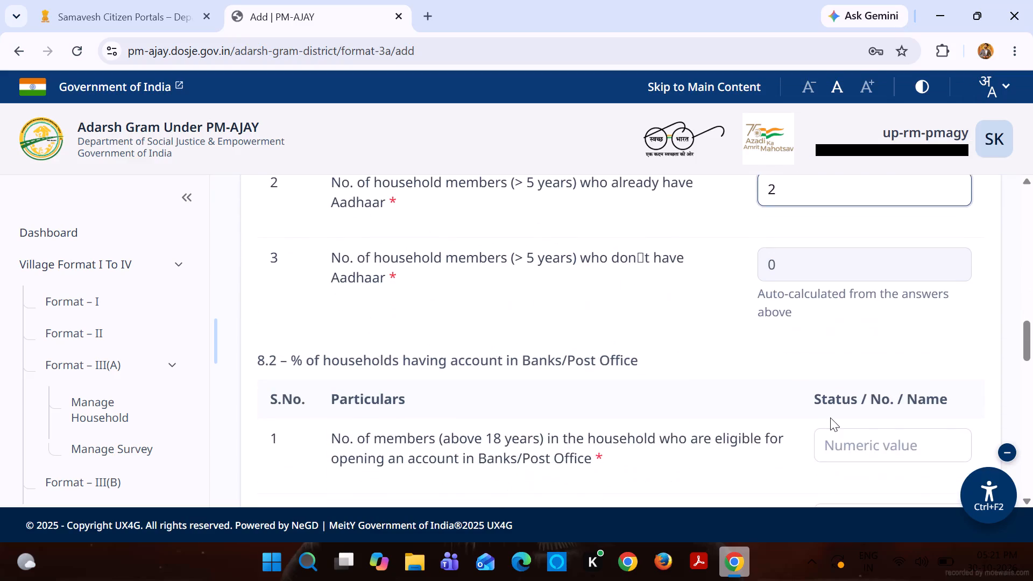
{"action": "scroll", "coordinate": [830, 417], "scroll_direction": "down", "scroll_amount": 1}
{"action": "left_click", "coordinate": [866, 375]}
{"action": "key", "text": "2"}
{"action": "left_click", "coordinate": [864, 415]}
{"action": "left_click", "coordinate": [858, 438]}
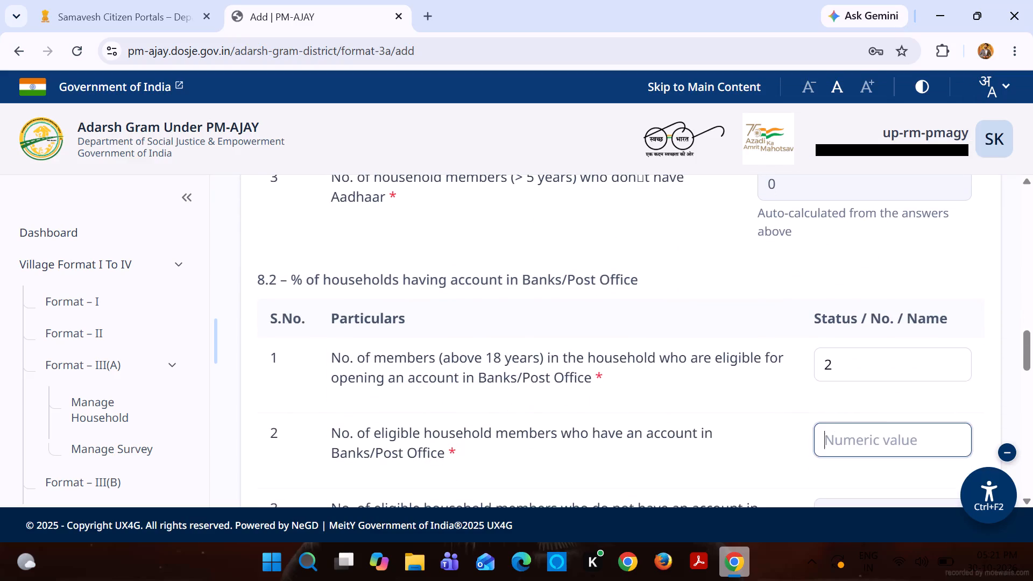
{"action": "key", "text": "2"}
Enter 0 persons eligible for PMSBY in section 8.3 and 0 in the following eligibility question, and save the domain.
{"action": "scroll", "coordinate": [858, 435], "scroll_direction": "up", "scroll_amount": 1}
{"action": "scroll", "coordinate": [858, 435], "scroll_direction": "down", "scroll_amount": 4}
{"action": "left_click", "coordinate": [896, 459]}
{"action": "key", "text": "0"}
{"action": "scroll", "coordinate": [896, 449], "scroll_direction": "down", "scroll_amount": 2}
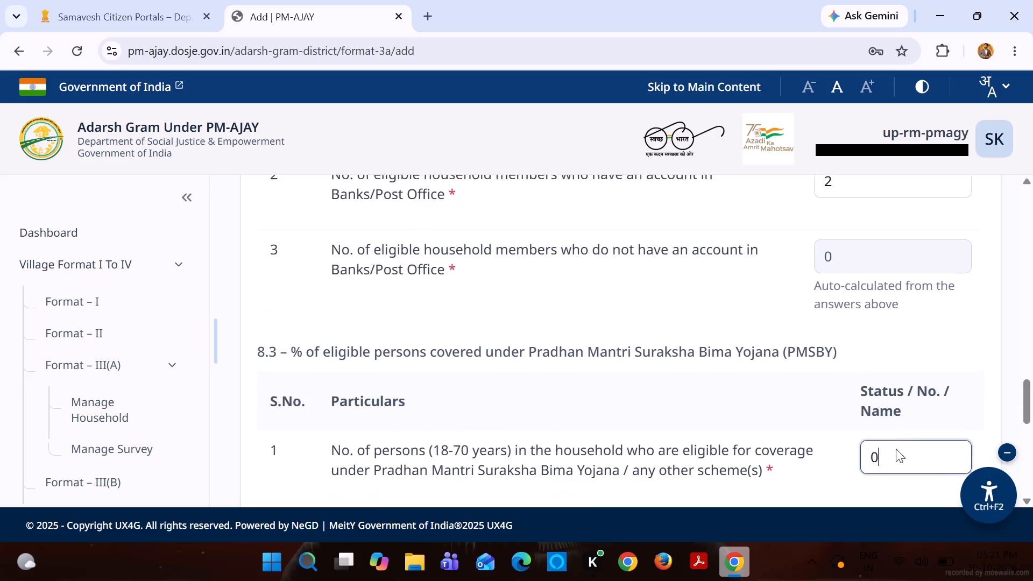
{"action": "scroll", "coordinate": [896, 449], "scroll_direction": "down", "scroll_amount": 2}
{"action": "left_click", "coordinate": [901, 340]}
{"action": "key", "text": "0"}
{"action": "left_click", "coordinate": [922, 442]}
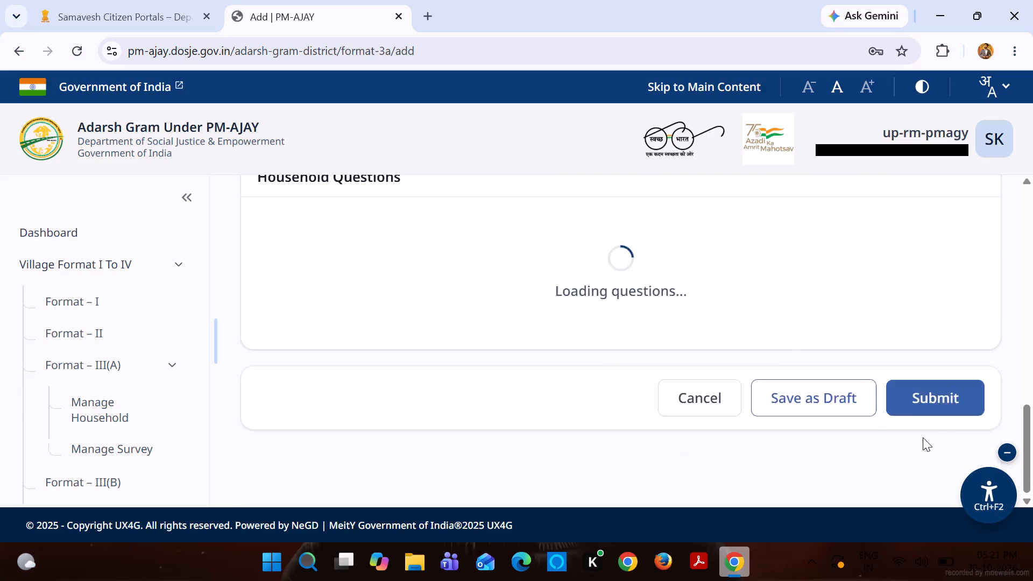
Choose domain 9 – Digitization, enter 0 members eligible for PMGDISHA training in section 9.3, and save the domain.
{"action": "left_click", "coordinate": [901, 306]}
{"action": "scroll", "coordinate": [864, 158], "scroll_direction": "down", "scroll_amount": 5}
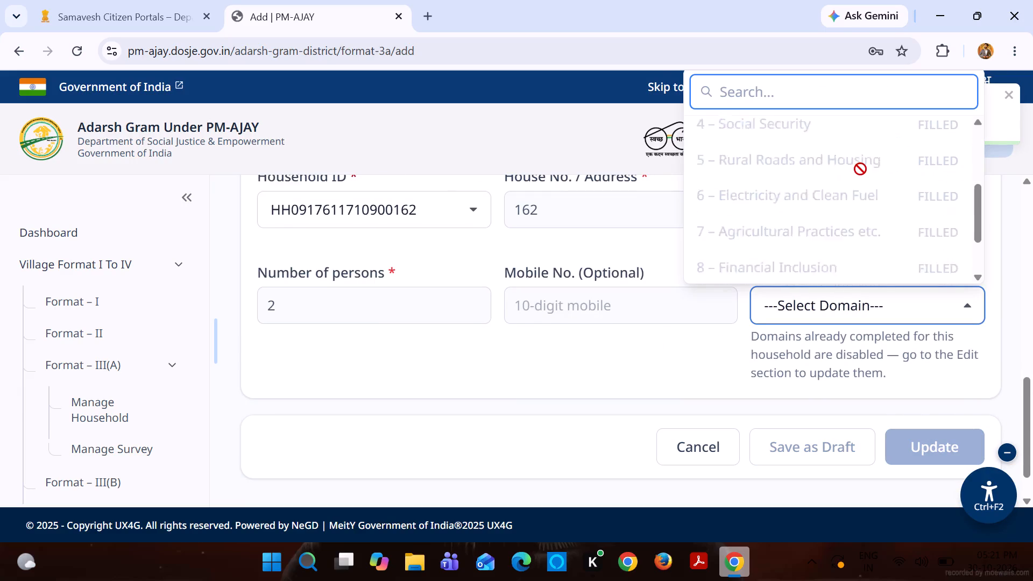
{"action": "scroll", "coordinate": [860, 169], "scroll_direction": "down", "scroll_amount": 1}
{"action": "left_click", "coordinate": [815, 222]}
{"action": "scroll", "coordinate": [815, 222], "scroll_direction": "down", "scroll_amount": 3}
{"action": "left_click", "coordinate": [899, 344]}
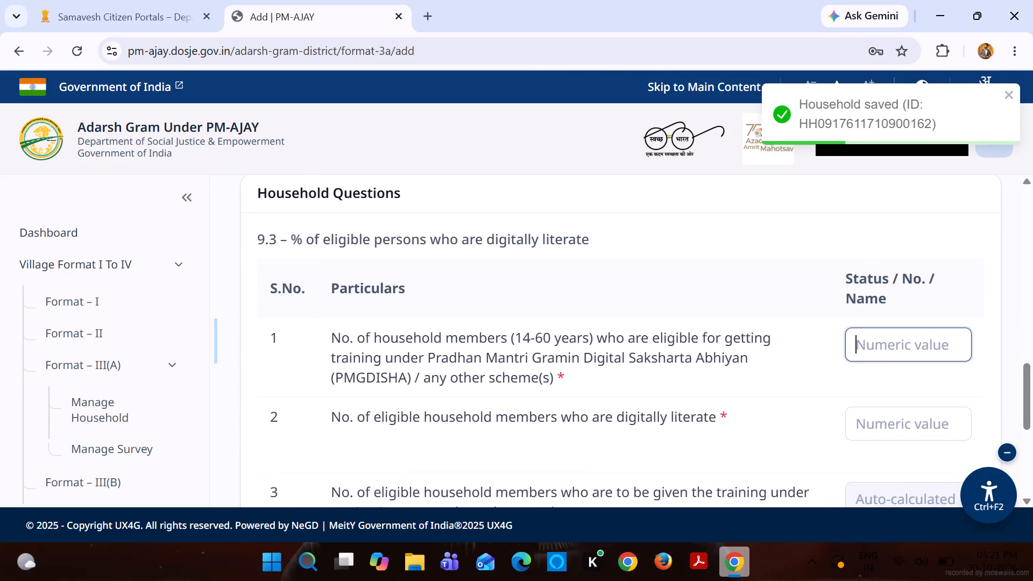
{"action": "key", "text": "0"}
{"action": "scroll", "coordinate": [899, 344], "scroll_direction": "down", "scroll_amount": 4}
{"action": "left_click_drag", "start_coordinate": [953, 384], "coordinate": [951, 389]}
Choose domain 10 – Livelihood and Skill Development, enter 0 eligible youth in 10.1 and 10.2, answer Yes to SHG membership, and save the domain.
{"action": "left_click", "coordinate": [908, 262]}
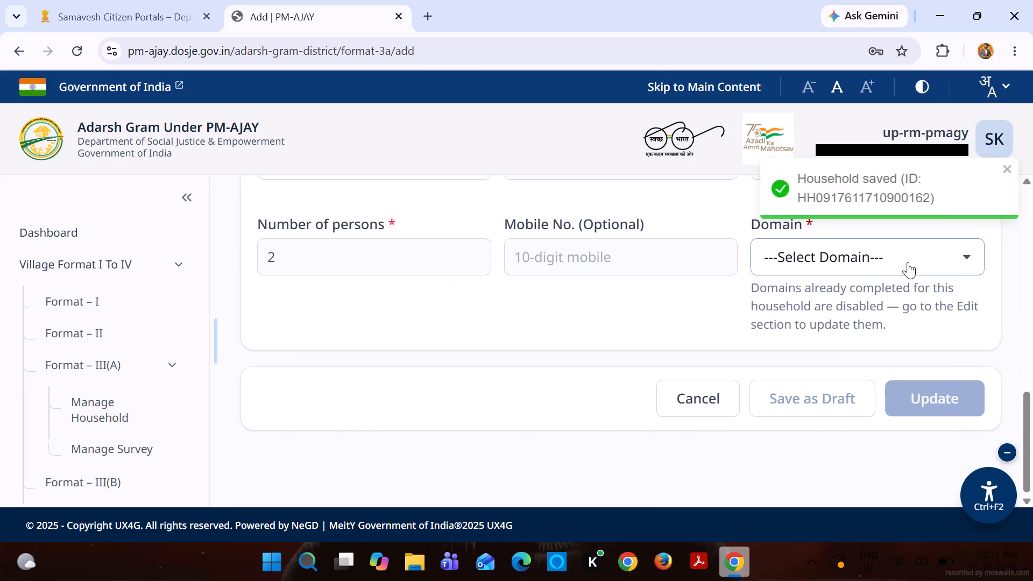
{"action": "scroll", "coordinate": [864, 373], "scroll_direction": "down", "scroll_amount": 6}
{"action": "left_click", "coordinate": [796, 488]}
{"action": "scroll", "coordinate": [869, 387], "scroll_direction": "down", "scroll_amount": 1}
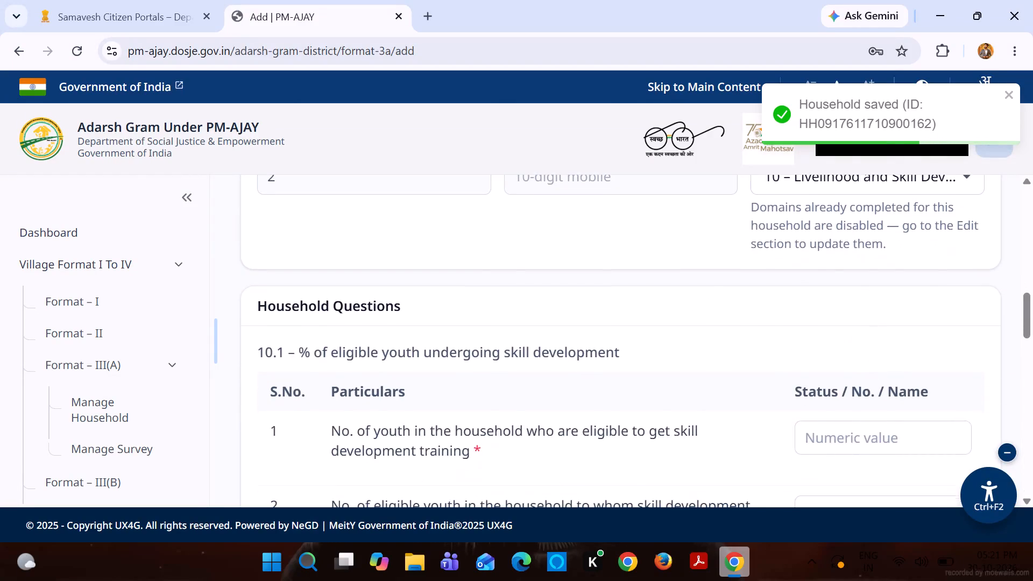
{"action": "scroll", "coordinate": [869, 387], "scroll_direction": "down", "scroll_amount": 1}
{"action": "left_click", "coordinate": [866, 363]}
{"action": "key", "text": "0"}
{"action": "scroll", "coordinate": [866, 363], "scroll_direction": "down", "scroll_amount": 3}
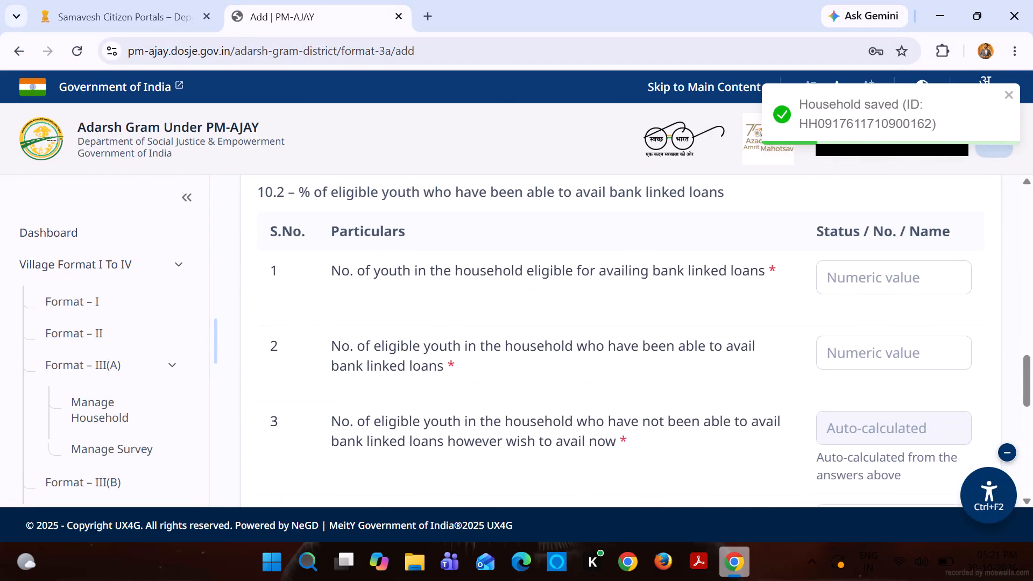
{"action": "left_click", "coordinate": [910, 292]}
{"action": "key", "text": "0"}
{"action": "left_click", "coordinate": [860, 437]}
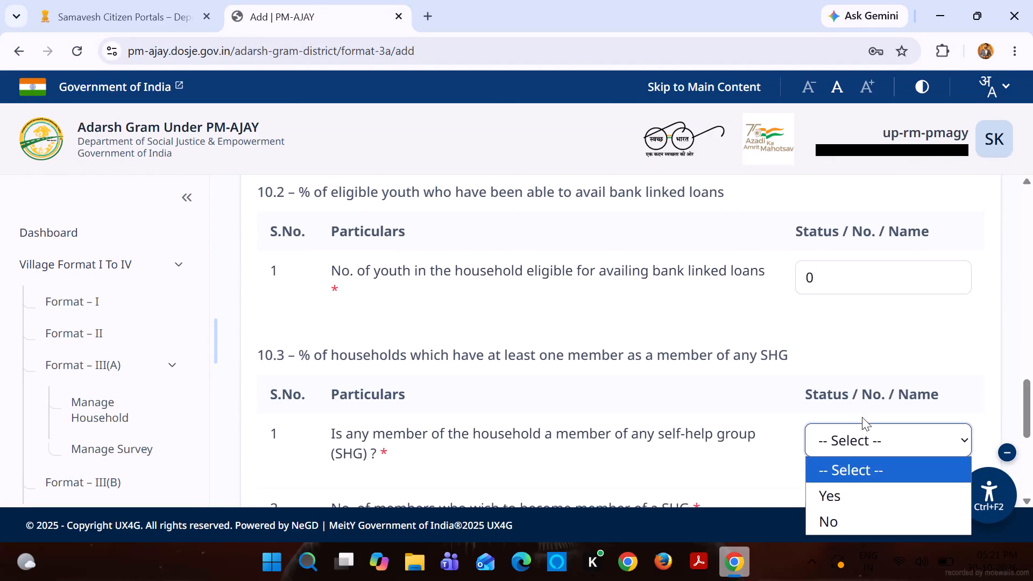
{"action": "left_click", "coordinate": [850, 505]}
{"action": "scroll", "coordinate": [866, 460], "scroll_direction": "down", "scroll_amount": 4}
{"action": "left_click", "coordinate": [931, 391]}
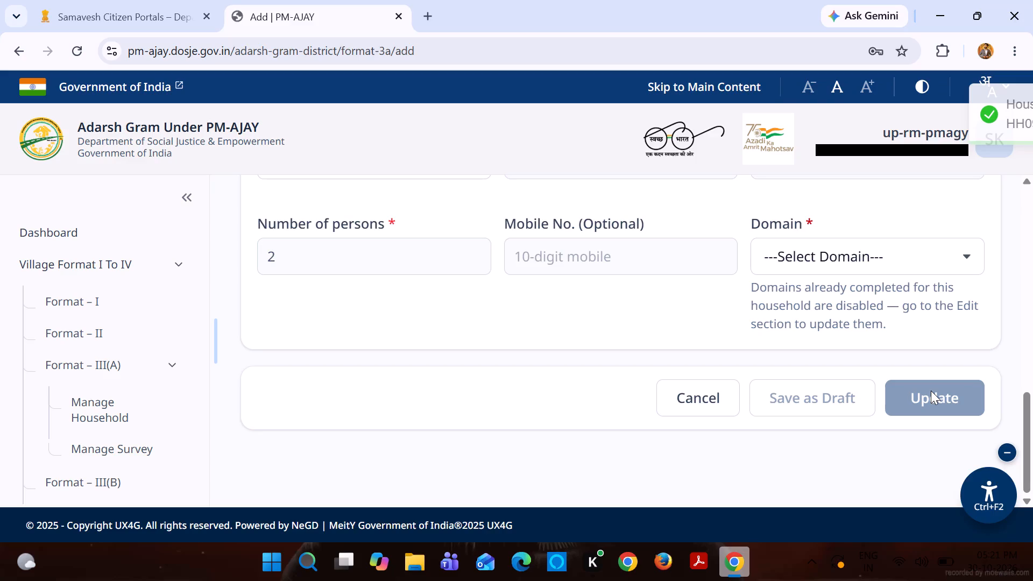
{"action": "left_click", "coordinate": [954, 254]}
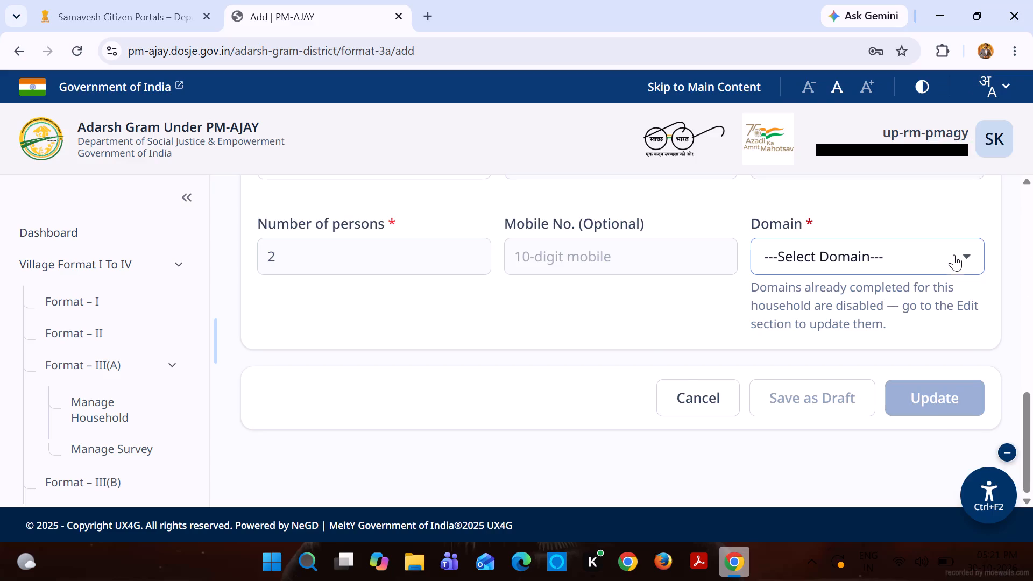
{"action": "scroll", "coordinate": [931, 410], "scroll_direction": "down", "scroll_amount": 9}
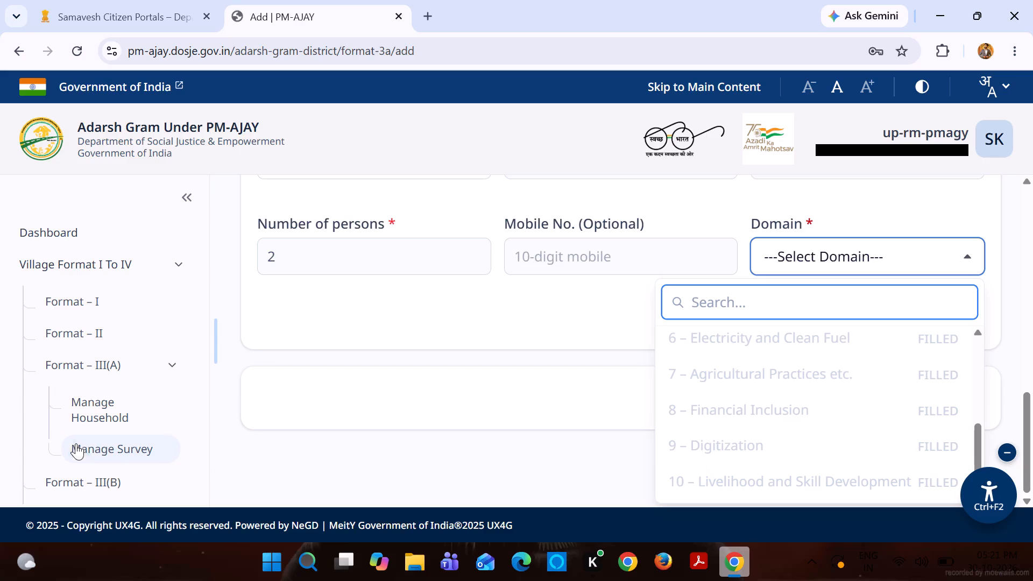
{"action": "left_click", "coordinate": [91, 419]}
{"action": "left_click", "coordinate": [803, 230]}
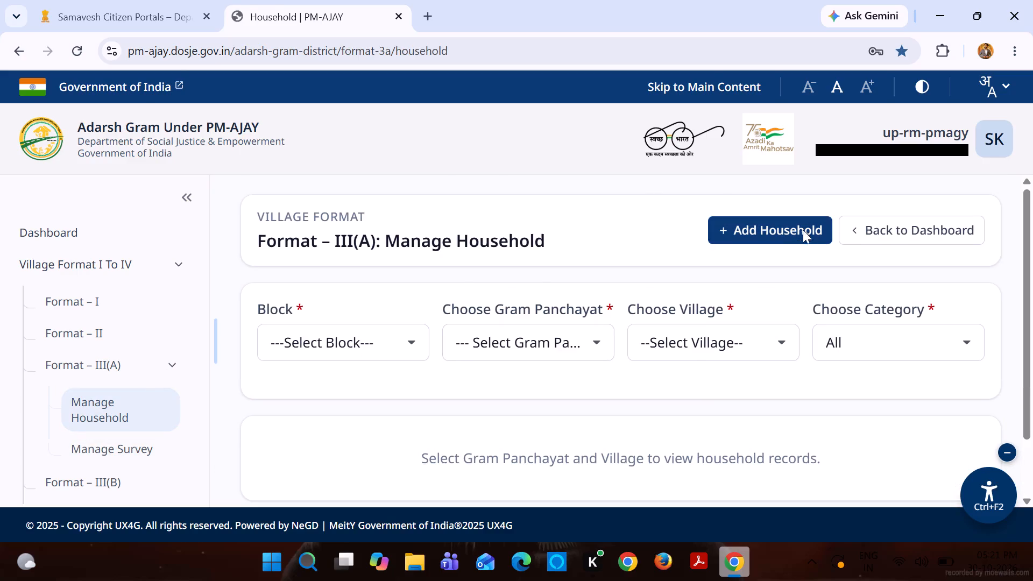
{"action": "left_click", "coordinate": [809, 189]}
{"action": "left_click", "coordinate": [677, 442]}
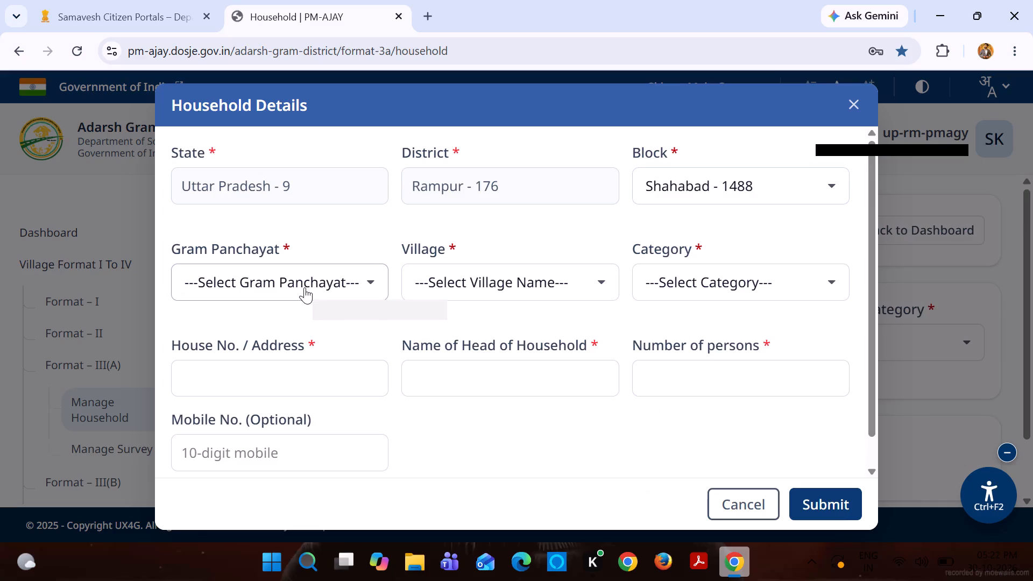
{"action": "left_click", "coordinate": [305, 287]}
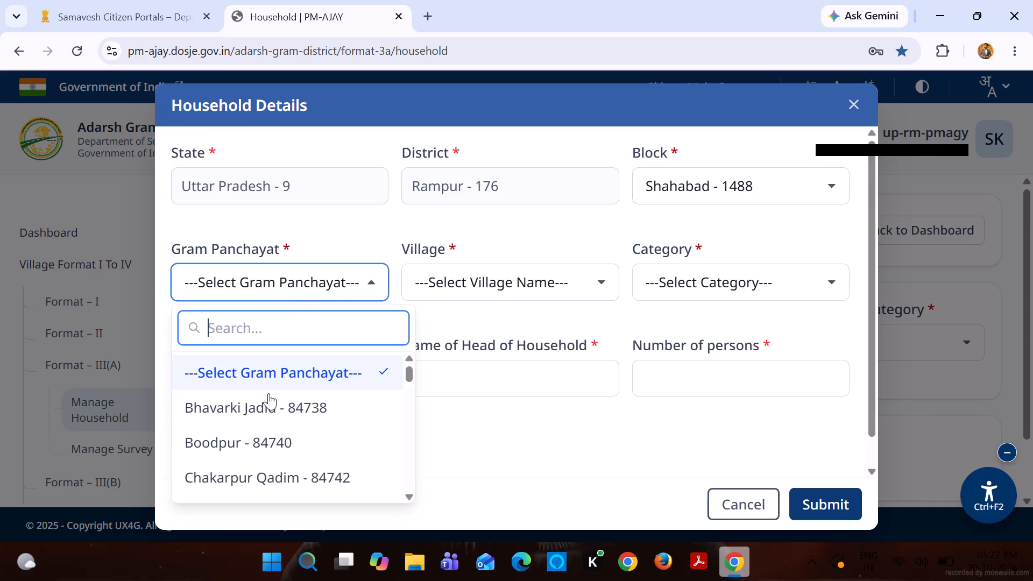
{"action": "left_click", "coordinate": [247, 441]}
{"action": "left_click", "coordinate": [516, 288]}
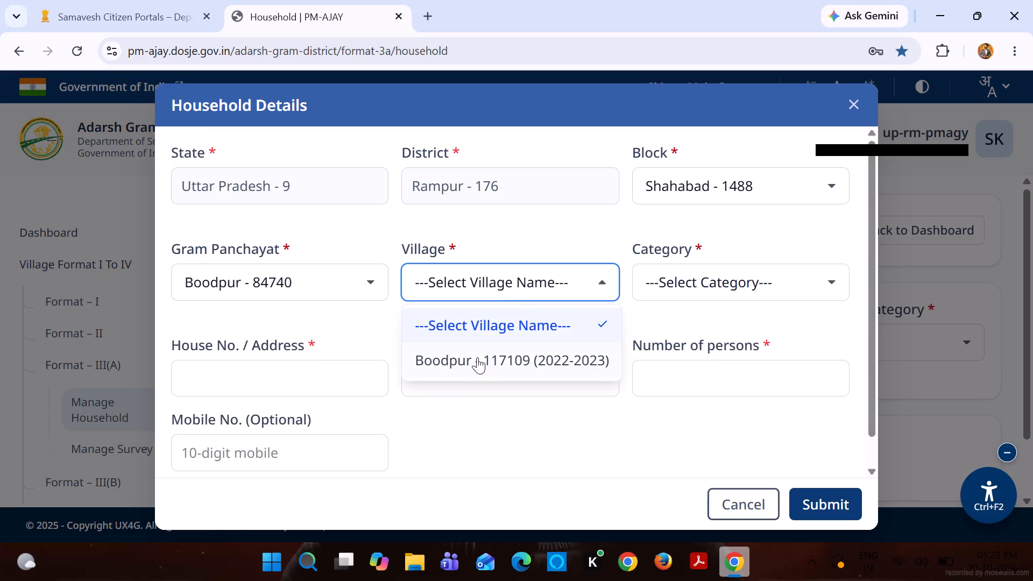
{"action": "left_click", "coordinate": [477, 357]}
{"action": "left_click", "coordinate": [721, 278]}
{"action": "left_click", "coordinate": [681, 424]}
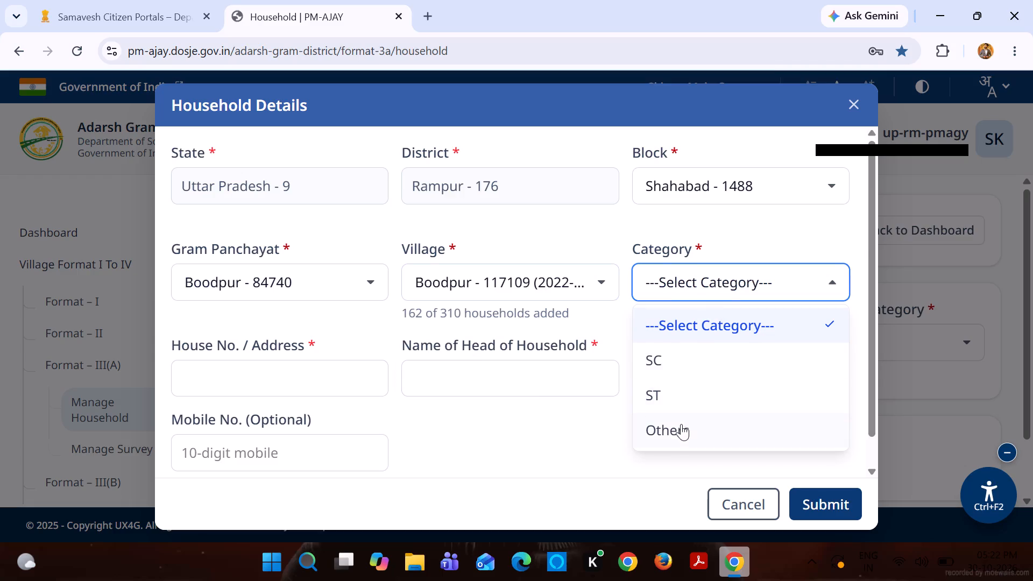
Enter house number 163, the head of household's name and 5 persons, and submit the household details.
{"action": "left_click", "coordinate": [252, 365]}
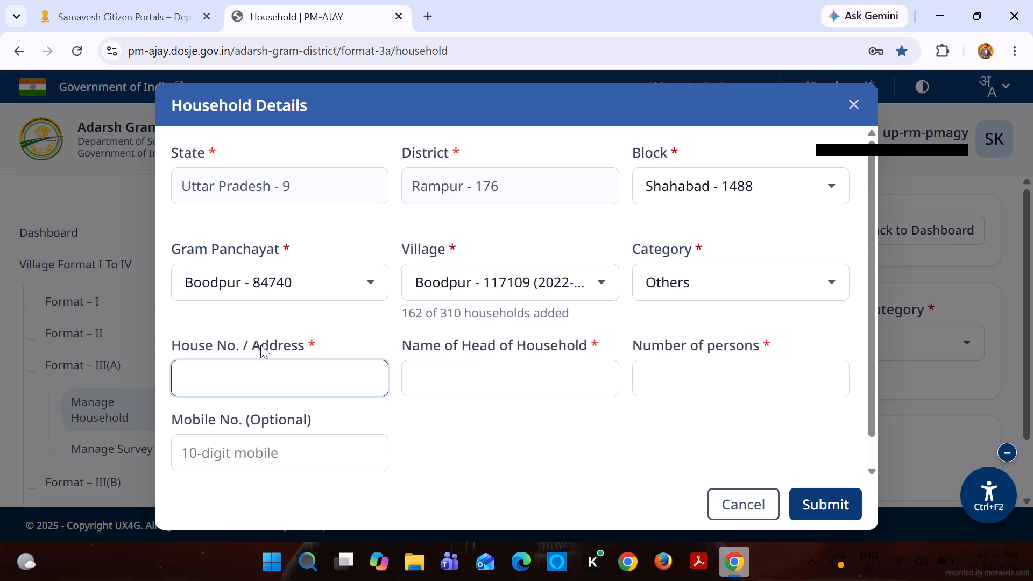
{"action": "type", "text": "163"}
{"action": "left_click", "coordinate": [437, 380]}
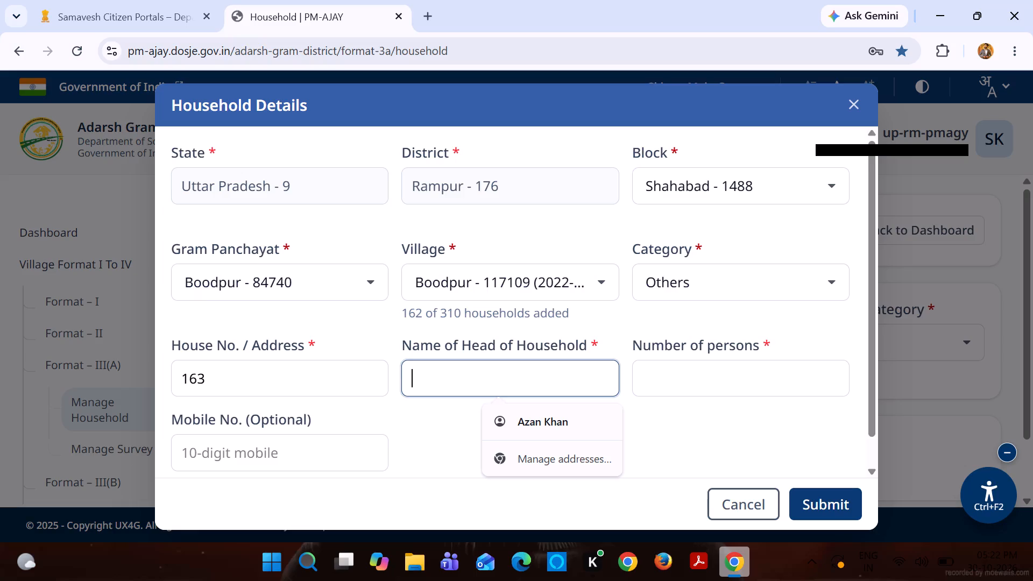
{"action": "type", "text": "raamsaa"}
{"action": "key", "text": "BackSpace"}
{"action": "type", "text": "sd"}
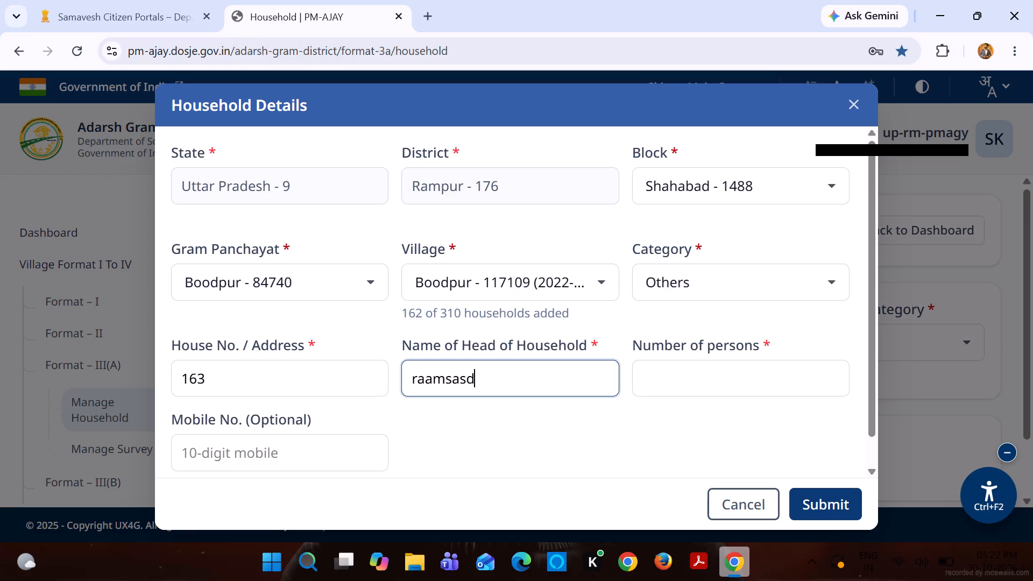
{"action": "left_click", "coordinate": [673, 381]}
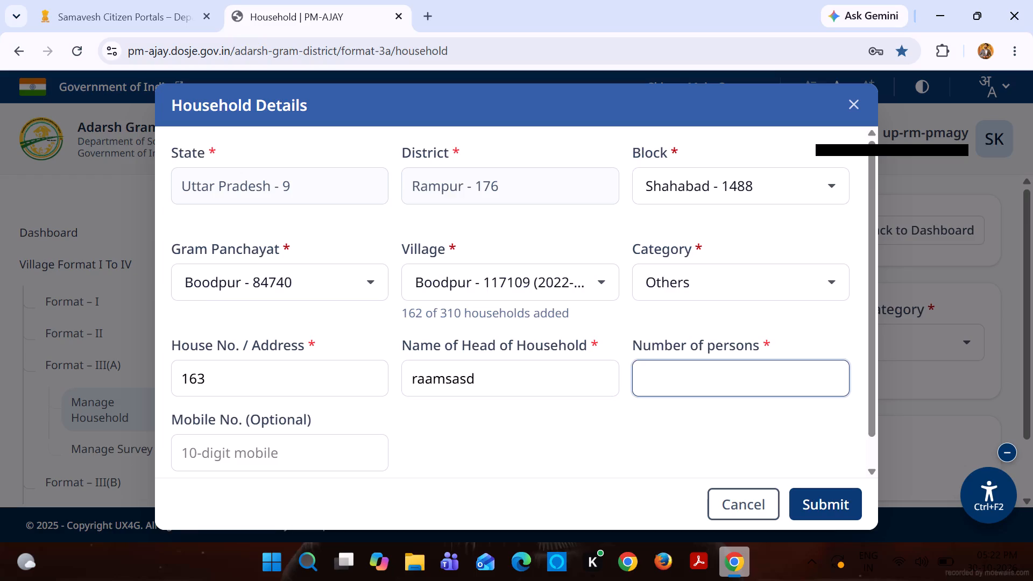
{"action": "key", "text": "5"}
{"action": "left_click", "coordinate": [827, 494]}
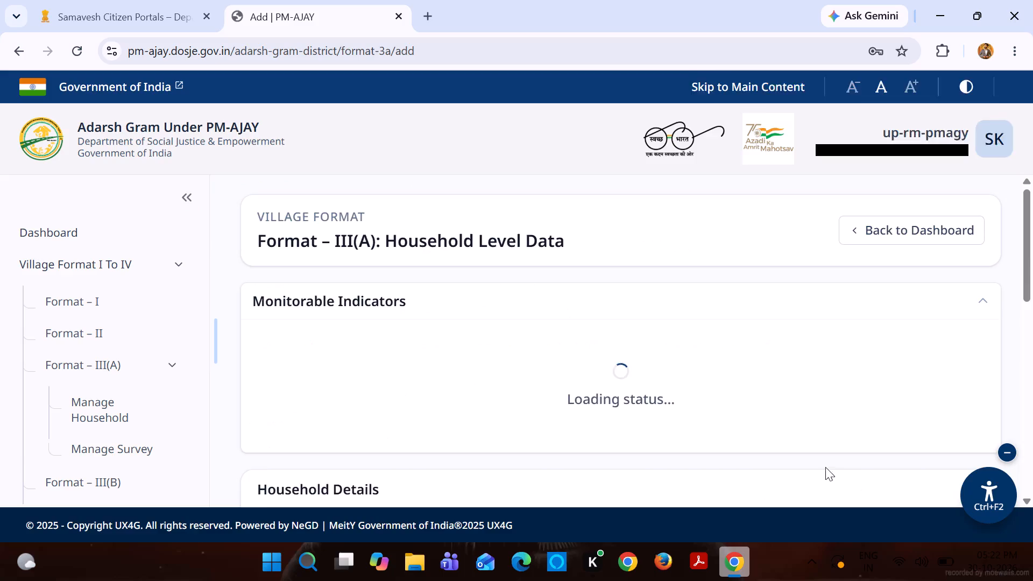
Choose domain 1 – Drinking water and Sanitation, answer Yes to having an IHHL and No to open defecation, and save the domain.
{"action": "scroll", "coordinate": [854, 358], "scroll_direction": "down", "scroll_amount": 12}
{"action": "left_click_drag", "start_coordinate": [924, 263], "coordinate": [924, 282]}
{"action": "left_click", "coordinate": [923, 290]}
{"action": "left_click", "coordinate": [826, 152]}
{"action": "scroll", "coordinate": [797, 244], "scroll_direction": "down", "scroll_amount": 4}
{"action": "left_click", "coordinate": [924, 201]}
{"action": "left_click", "coordinate": [908, 271]}
{"action": "scroll", "coordinate": [910, 267], "scroll_direction": "down", "scroll_amount": 1}
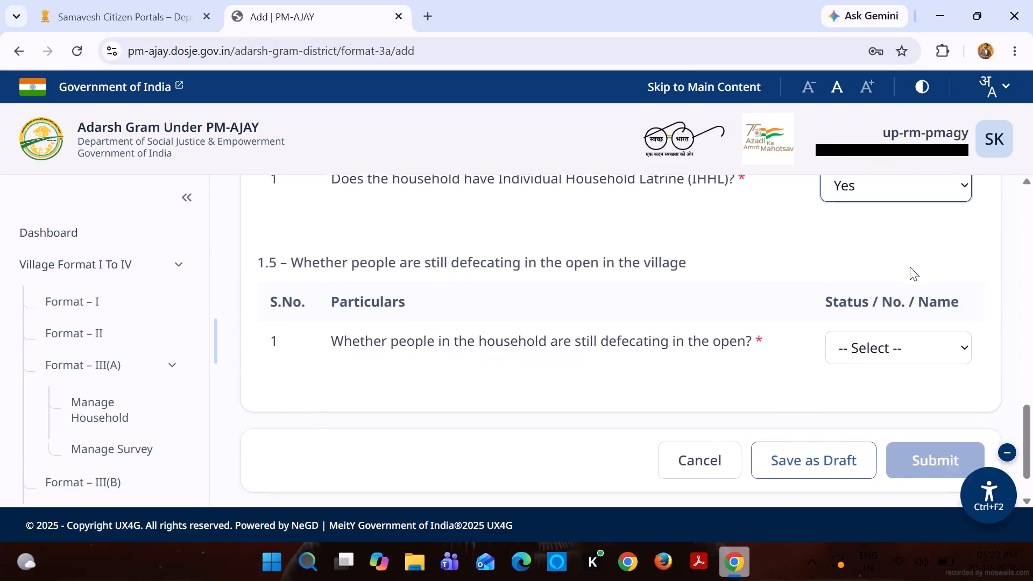
{"action": "left_click", "coordinate": [915, 275]}
{"action": "left_click", "coordinate": [908, 279]}
{"action": "left_click", "coordinate": [867, 367]}
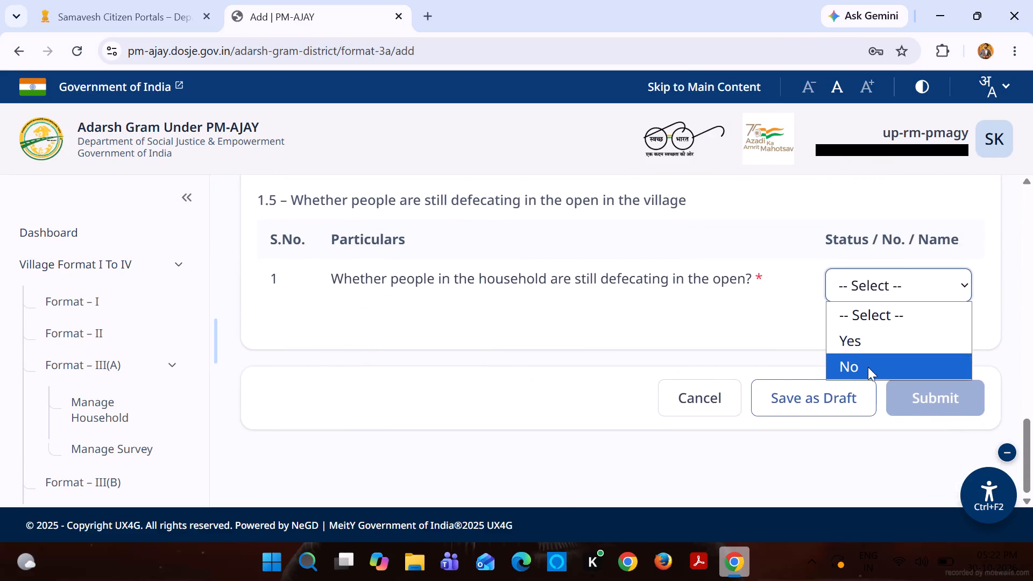
{"action": "left_click", "coordinate": [927, 396]}
Choose domain 2 – Education and enter 2 children aged 6-10 years and 2 attending primary school in 2.1.
{"action": "left_click", "coordinate": [933, 268]}
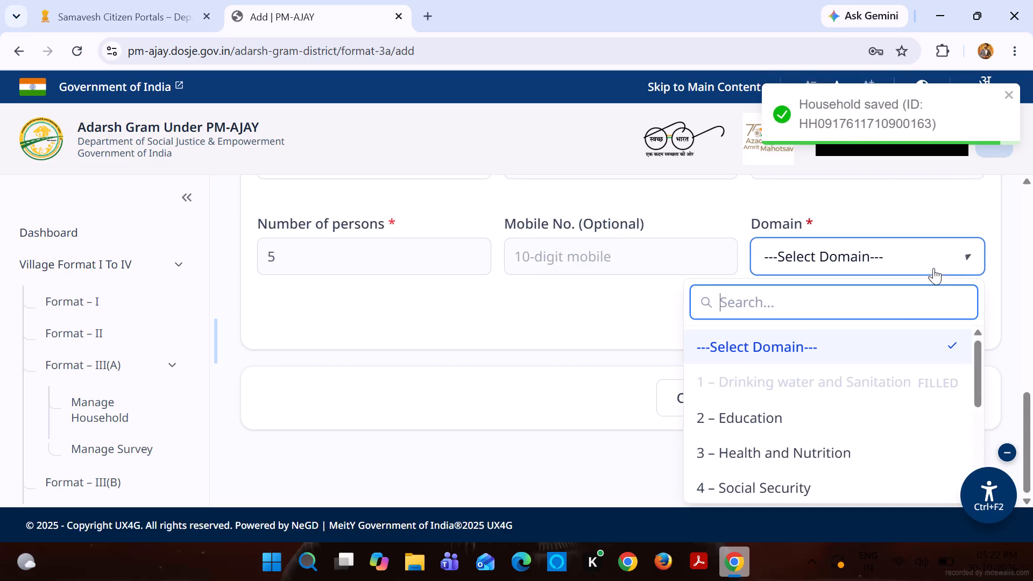
{"action": "left_click", "coordinate": [813, 422]}
{"action": "scroll", "coordinate": [813, 420], "scroll_direction": "down", "scroll_amount": 3}
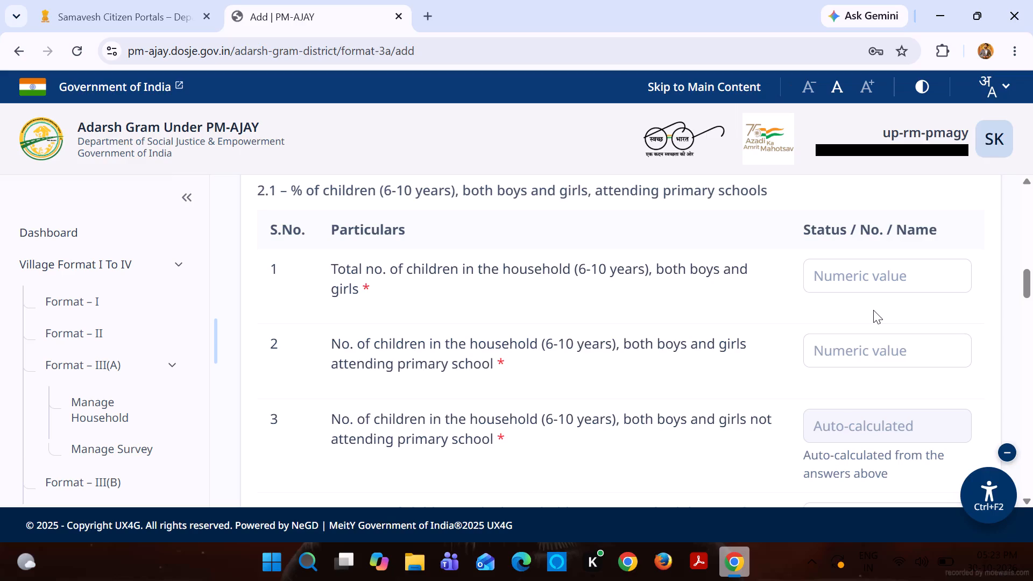
{"action": "scroll", "coordinate": [876, 310], "scroll_direction": "up", "scroll_amount": 3}
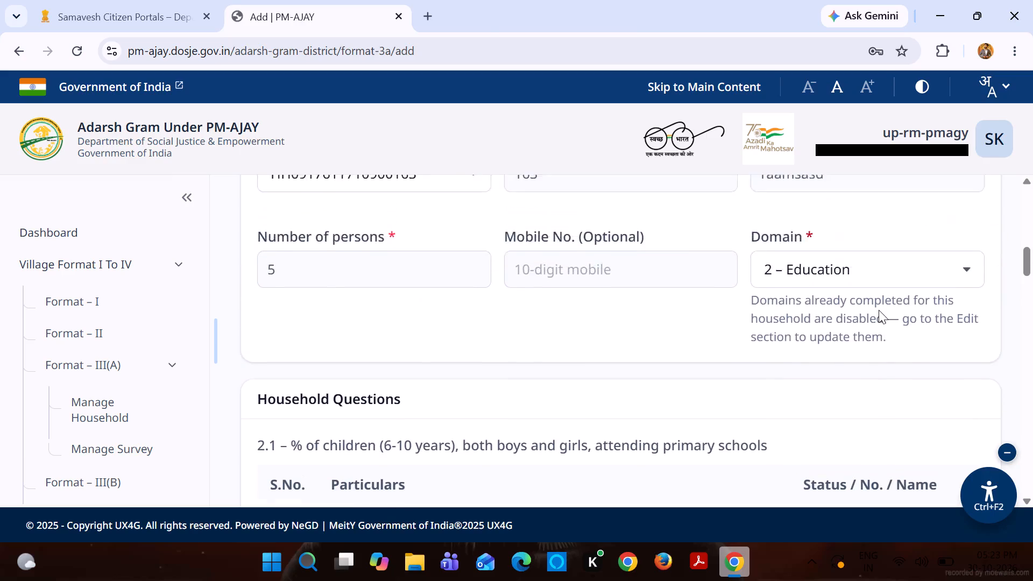
{"action": "scroll", "coordinate": [879, 310], "scroll_direction": "up", "scroll_amount": 2}
{"action": "scroll", "coordinate": [879, 310], "scroll_direction": "down", "scroll_amount": 4}
{"action": "left_click", "coordinate": [916, 364]}
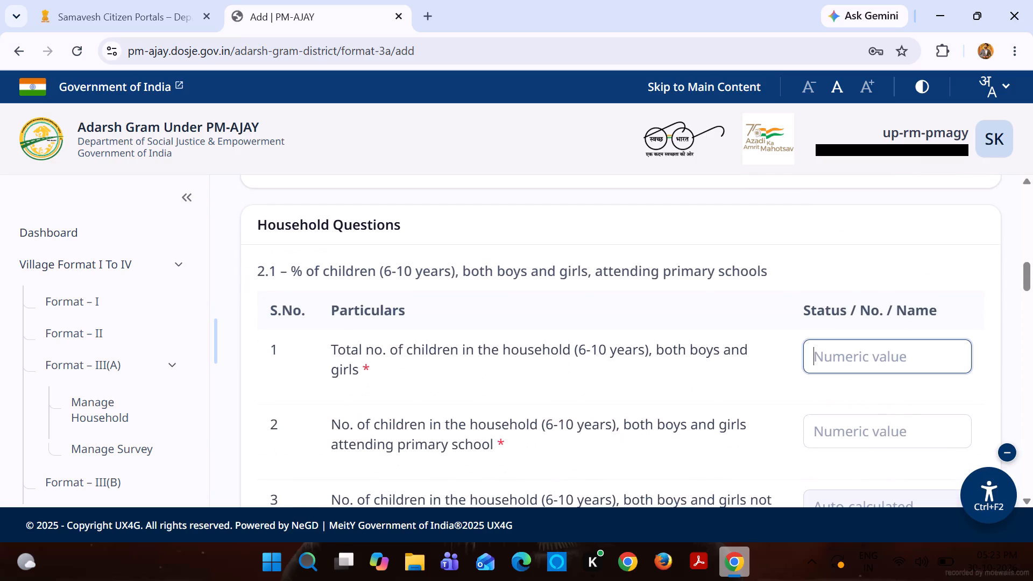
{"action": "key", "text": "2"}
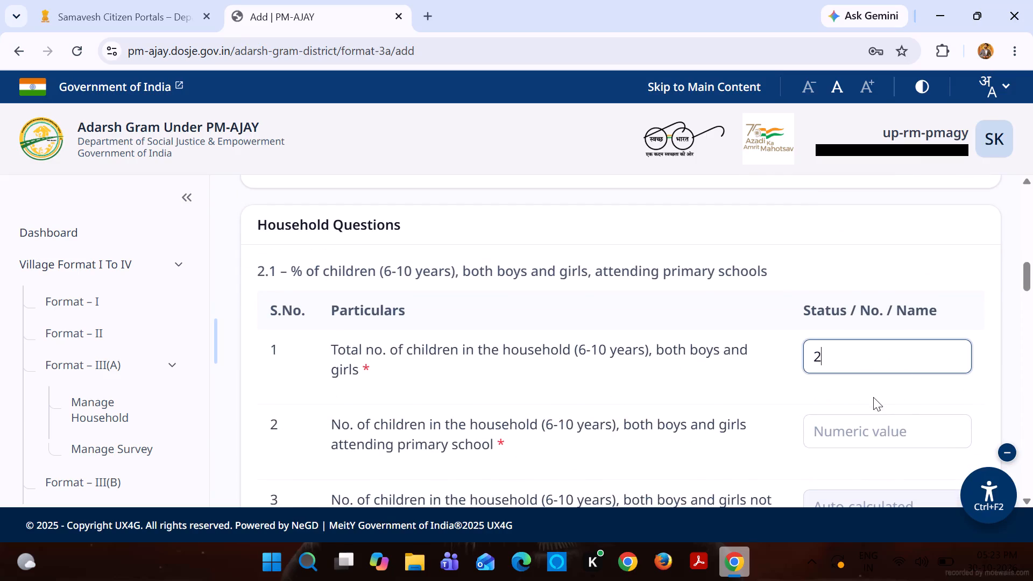
{"action": "left_click", "coordinate": [878, 429]}
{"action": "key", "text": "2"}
In 2.2, enter 1 child aged 11-13 years and 1 attending middle school.
{"action": "scroll", "coordinate": [885, 411], "scroll_direction": "down", "scroll_amount": 2}
{"action": "scroll", "coordinate": [886, 411], "scroll_direction": "up", "scroll_amount": 5}
{"action": "scroll", "coordinate": [894, 401], "scroll_direction": "down", "scroll_amount": 2}
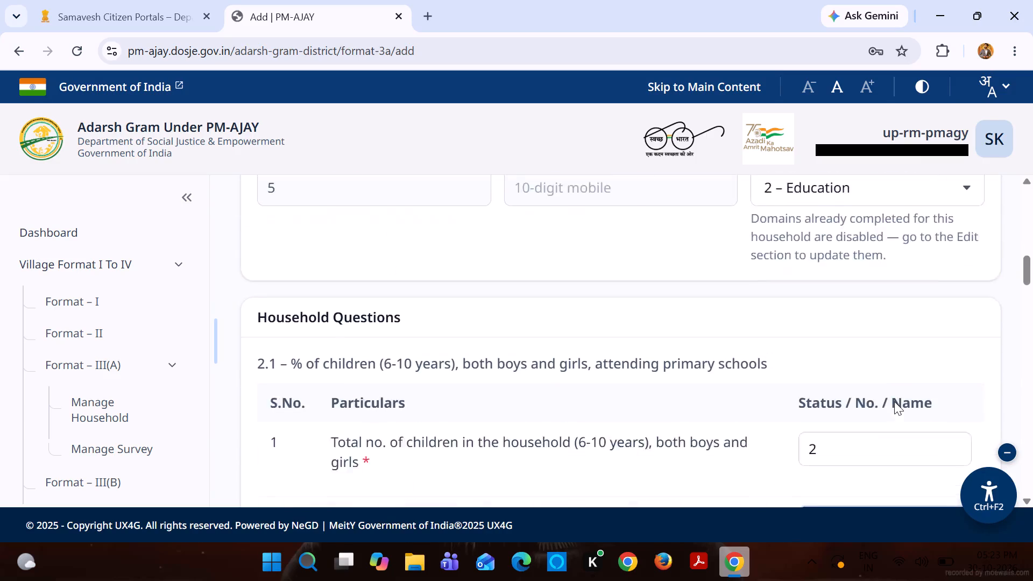
{"action": "scroll", "coordinate": [894, 401], "scroll_direction": "down", "scroll_amount": 5}
{"action": "left_click", "coordinate": [892, 374]}
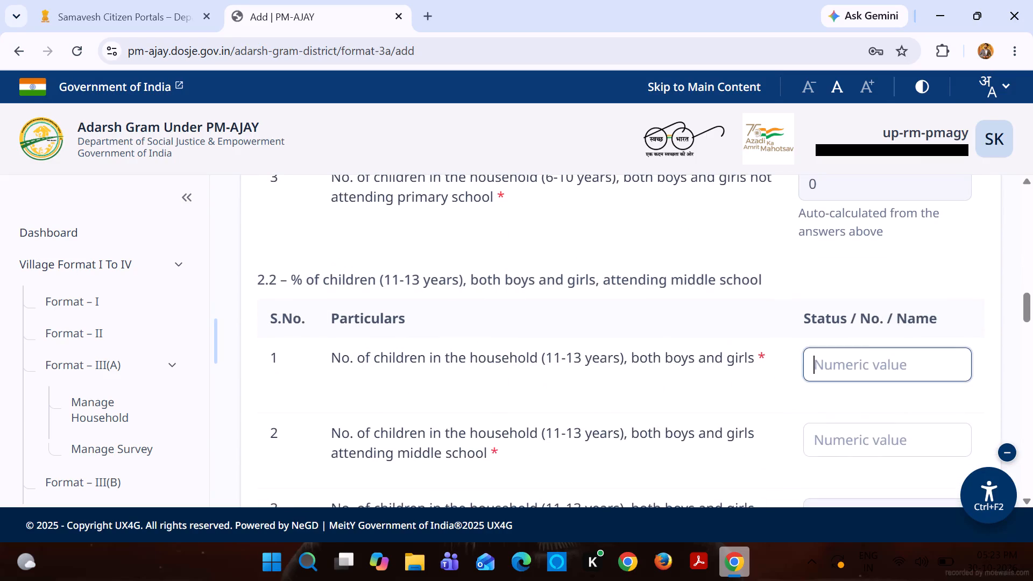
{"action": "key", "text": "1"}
{"action": "left_click", "coordinate": [874, 421]}
{"action": "left_click", "coordinate": [864, 435]}
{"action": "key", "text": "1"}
Enter 0 children for ages 14-15, 16-17 and 18-23 years in 2.3 to 2.5, and submit the Education domain.
{"action": "scroll", "coordinate": [864, 435], "scroll_direction": "down", "scroll_amount": 3}
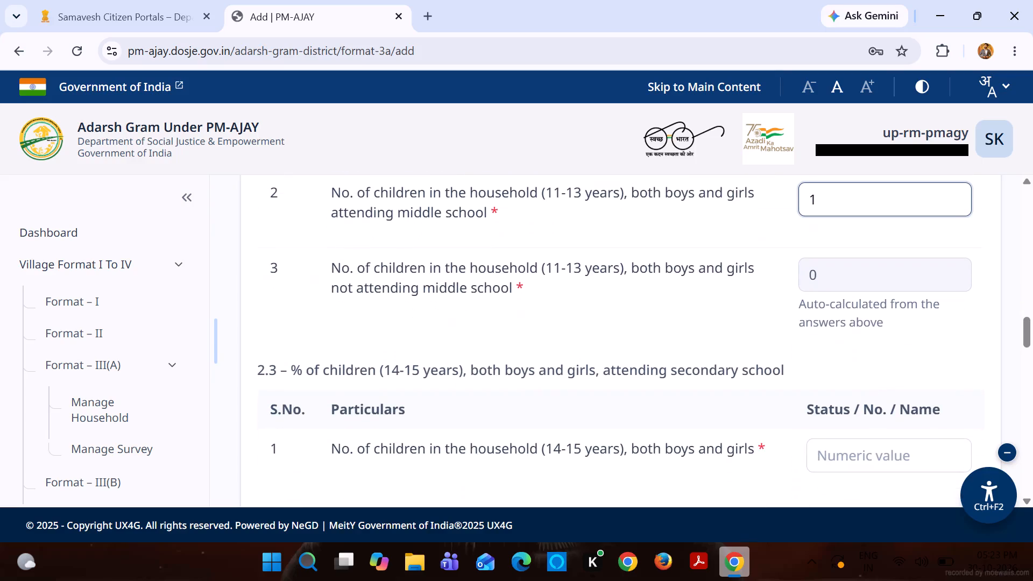
{"action": "left_click", "coordinate": [888, 438]}
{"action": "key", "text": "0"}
{"action": "scroll", "coordinate": [882, 451], "scroll_direction": "down", "scroll_amount": 4}
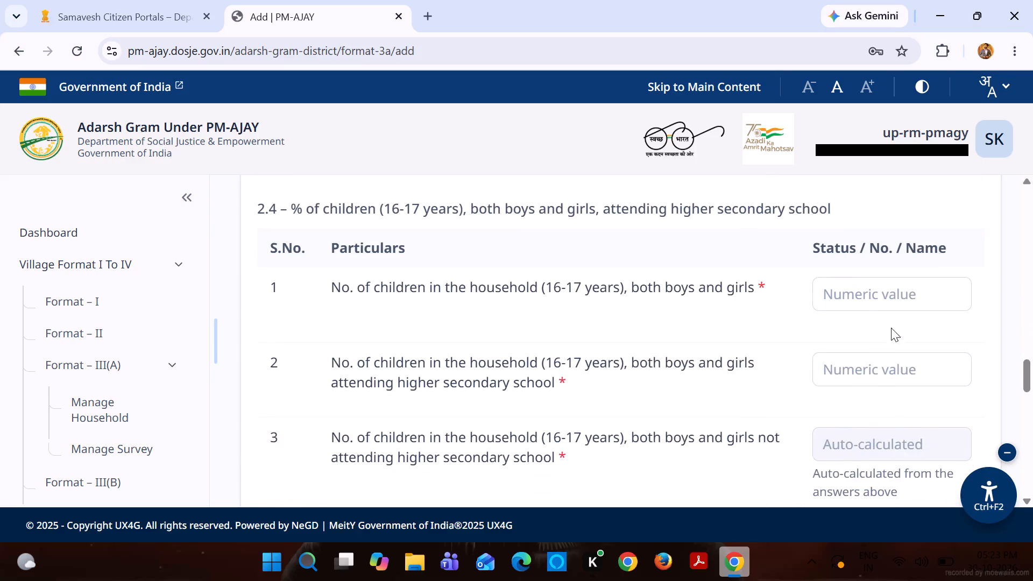
{"action": "left_click", "coordinate": [890, 293]}
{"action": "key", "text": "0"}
{"action": "left_click", "coordinate": [864, 467]}
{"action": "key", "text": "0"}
{"action": "scroll", "coordinate": [873, 453], "scroll_direction": "down", "scroll_amount": 3}
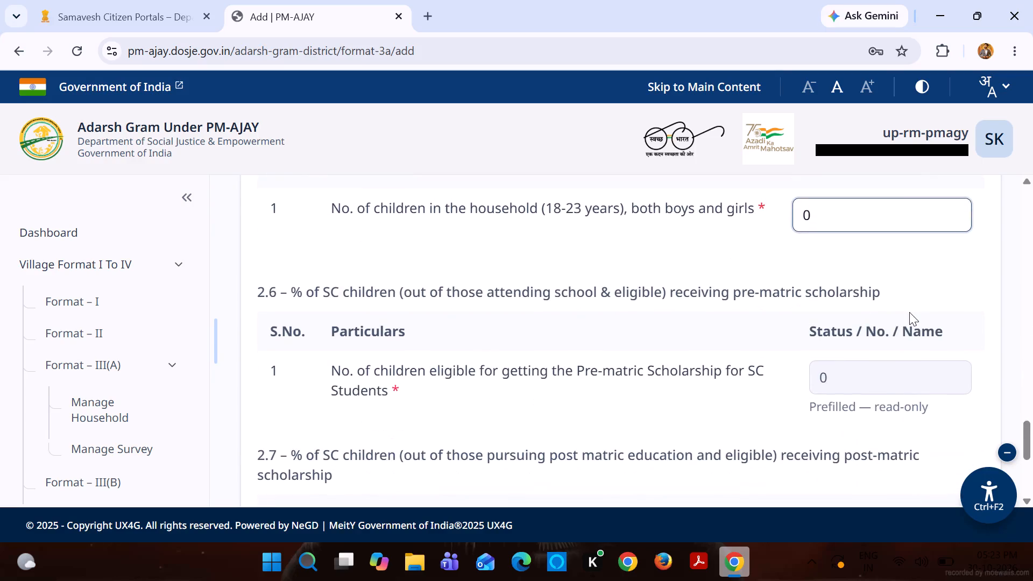
{"action": "scroll", "coordinate": [888, 364], "scroll_direction": "down", "scroll_amount": 7}
{"action": "left_click", "coordinate": [905, 388]}
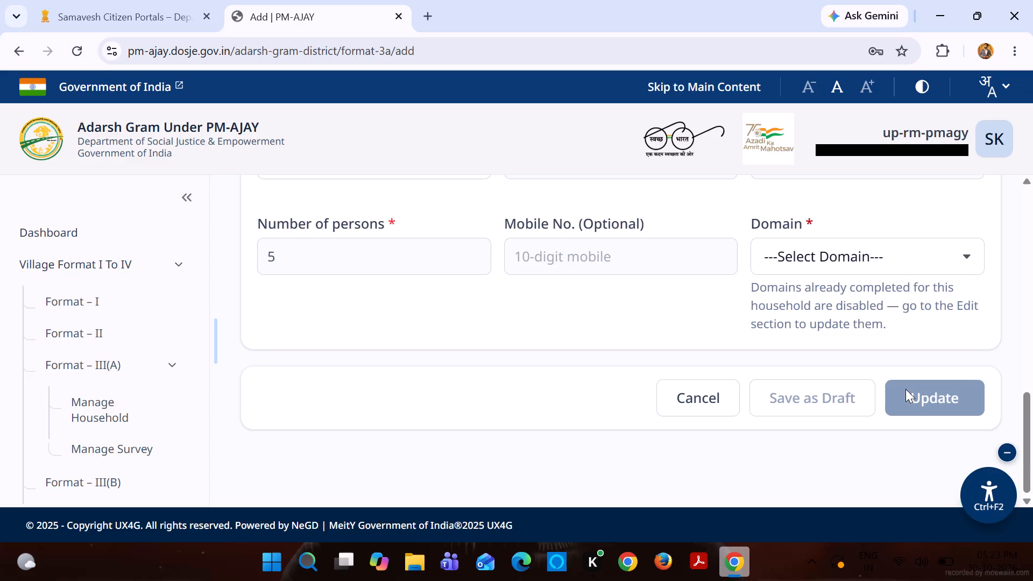
Choose domain 3 – Health and Nutrition and answer Yes to Health Protection Scheme coverage in 3.1.
{"action": "left_click", "coordinate": [930, 274]}
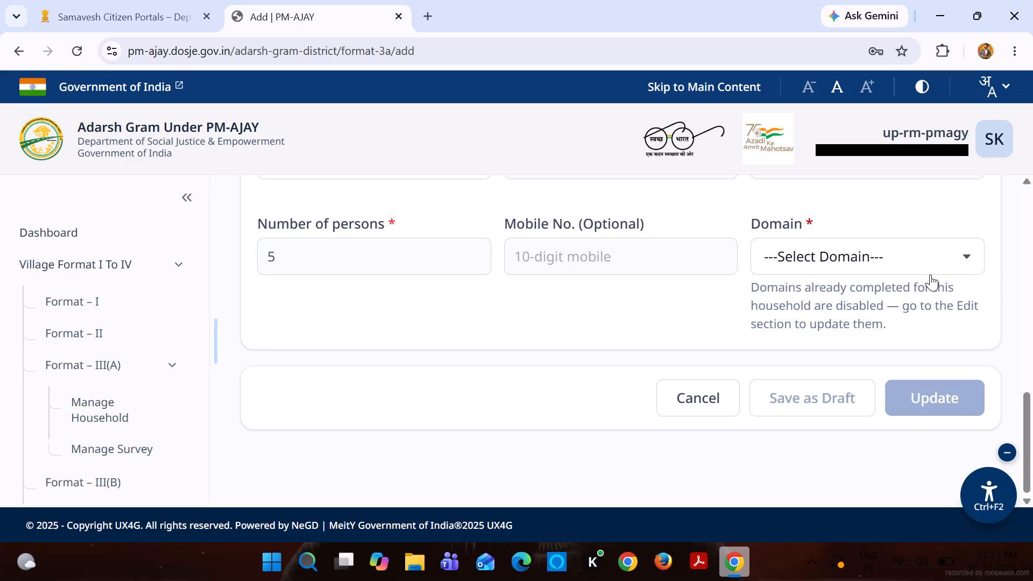
{"action": "left_click", "coordinate": [799, 458]}
{"action": "scroll", "coordinate": [799, 456], "scroll_direction": "down", "scroll_amount": 2}
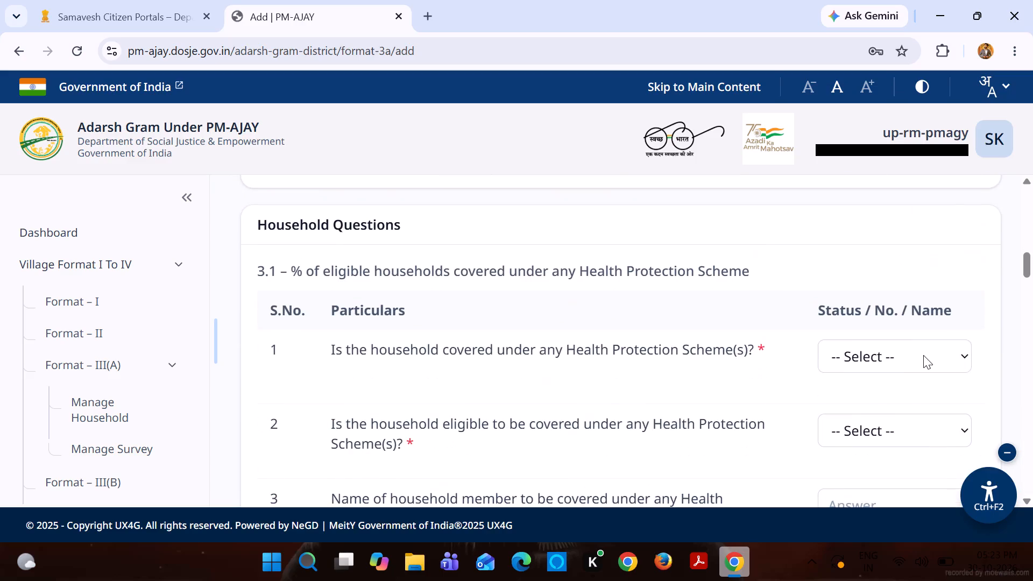
{"action": "left_click", "coordinate": [923, 355]}
{"action": "left_click", "coordinate": [883, 407]}
Enter 0 in the first question of each section from 3.3 pregnant women through 3.6.
{"action": "scroll", "coordinate": [887, 401], "scroll_direction": "down", "scroll_amount": 3}
{"action": "left_click_drag", "start_coordinate": [871, 246], "coordinate": [869, 265]}
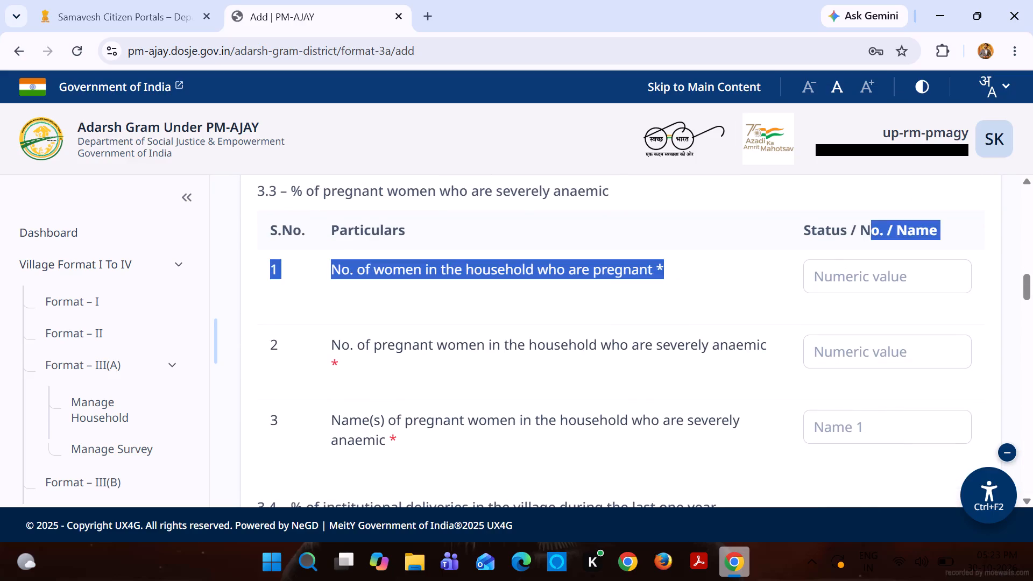
{"action": "left_click", "coordinate": [867, 274]}
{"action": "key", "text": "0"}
{"action": "scroll", "coordinate": [867, 275], "scroll_direction": "down", "scroll_amount": 2}
{"action": "left_click", "coordinate": [815, 280]}
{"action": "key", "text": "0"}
{"action": "scroll", "coordinate": [815, 280], "scroll_direction": "down", "scroll_amount": 2}
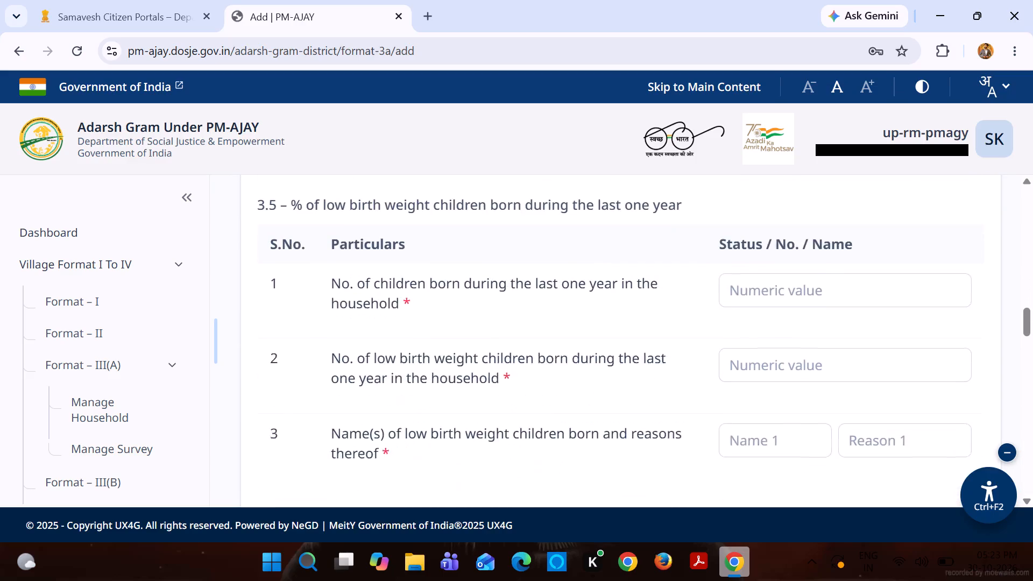
{"action": "left_click", "coordinate": [811, 281]}
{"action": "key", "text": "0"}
{"action": "scroll", "coordinate": [811, 281], "scroll_direction": "down", "scroll_amount": 2}
{"action": "left_click", "coordinate": [811, 281]}
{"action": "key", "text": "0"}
Enter 0 for children 0-5 years, women pregnant last year, children under 1 year and communicable diseases in 3.7 to 3.10, and submit the domain.
{"action": "scroll", "coordinate": [811, 281], "scroll_direction": "down", "scroll_amount": 3}
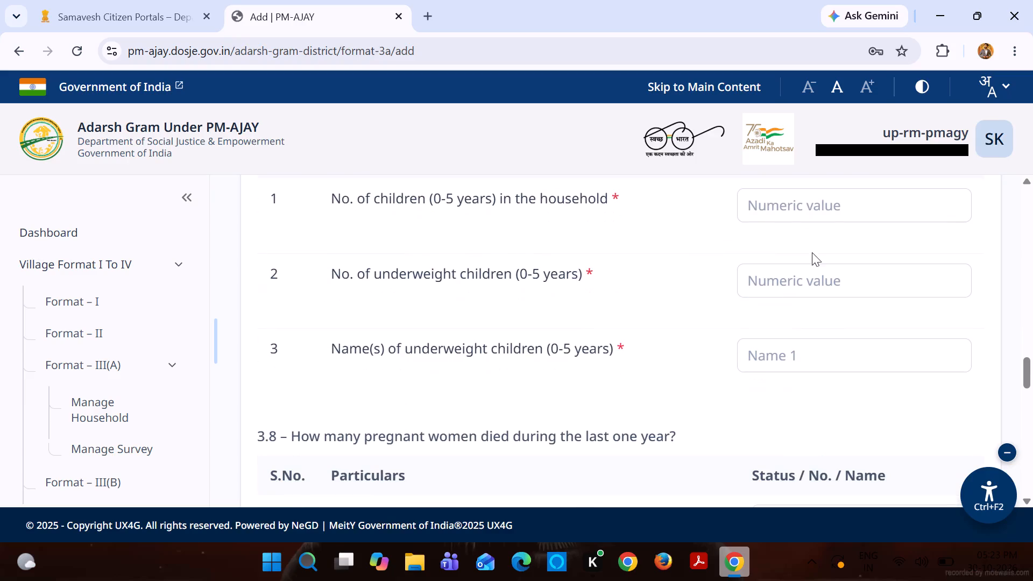
{"action": "left_click", "coordinate": [815, 202]}
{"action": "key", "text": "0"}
{"action": "left_click", "coordinate": [790, 359]}
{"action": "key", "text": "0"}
{"action": "scroll", "coordinate": [791, 356], "scroll_direction": "down", "scroll_amount": 1}
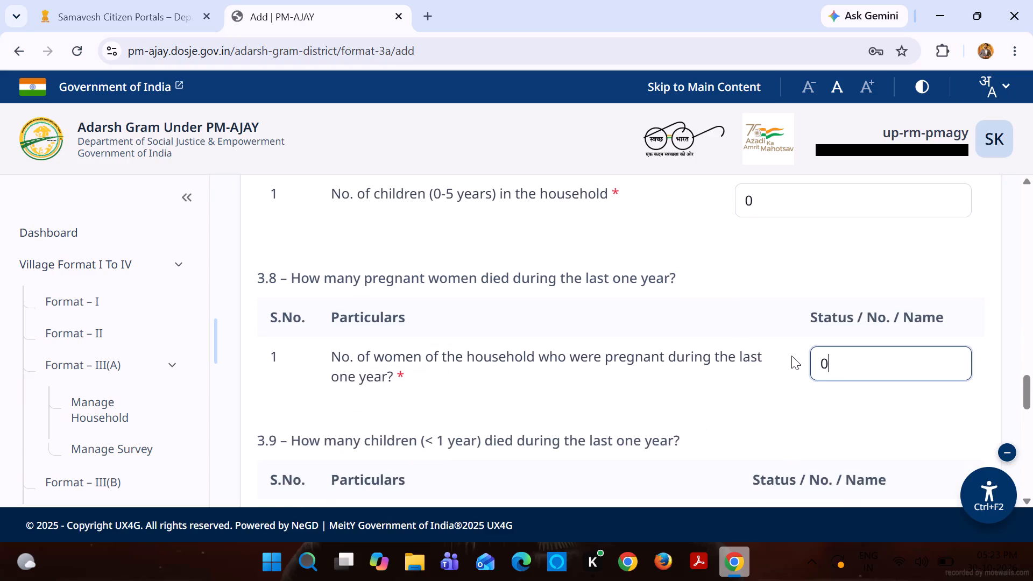
{"action": "scroll", "coordinate": [791, 356], "scroll_direction": "down", "scroll_amount": 1}
{"action": "left_click", "coordinate": [798, 351]}
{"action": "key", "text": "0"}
{"action": "scroll", "coordinate": [798, 351], "scroll_direction": "down", "scroll_amount": 2}
{"action": "left_click", "coordinate": [896, 362]}
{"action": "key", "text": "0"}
{"action": "scroll", "coordinate": [893, 363], "scroll_direction": "down", "scroll_amount": 1}
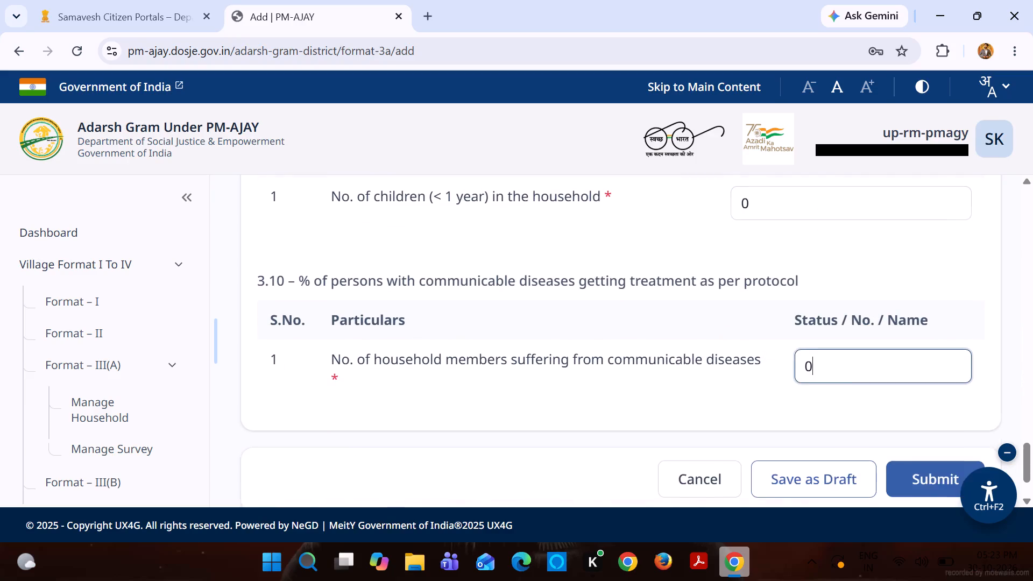
{"action": "scroll", "coordinate": [893, 363], "scroll_direction": "down", "scroll_amount": 1}
{"action": "left_click", "coordinate": [906, 383]}
Choose domain 4 – Social Security, enter 0 persons eligible for Widow, Old Age and Disability Pension in 4.1 to 4.3, and submit the domain.
{"action": "left_click", "coordinate": [915, 261]}
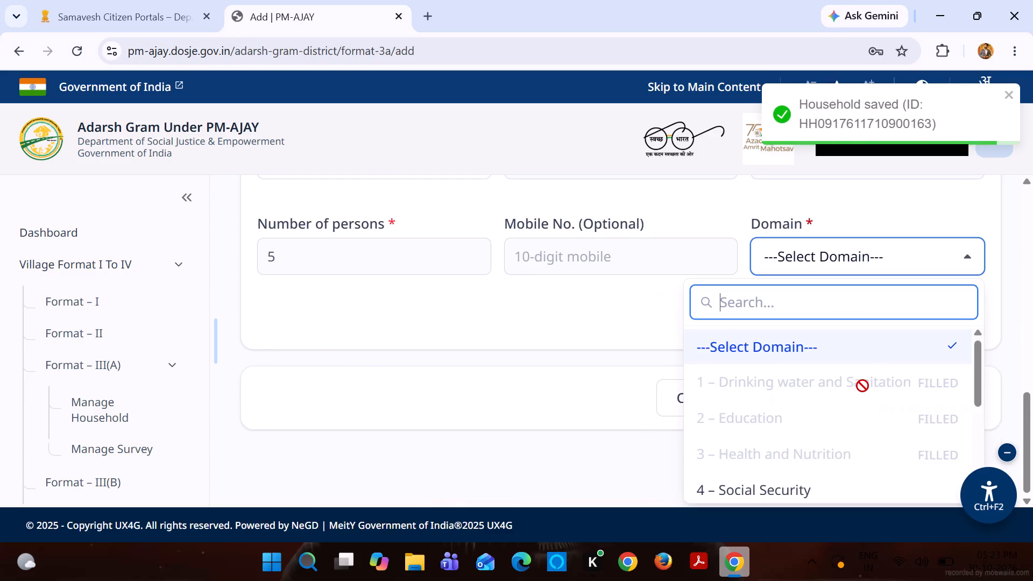
{"action": "scroll", "coordinate": [862, 385], "scroll_direction": "down", "scroll_amount": 1}
{"action": "left_click", "coordinate": [836, 397]}
{"action": "scroll", "coordinate": [836, 396], "scroll_direction": "down", "scroll_amount": 3}
{"action": "left_click", "coordinate": [887, 276]}
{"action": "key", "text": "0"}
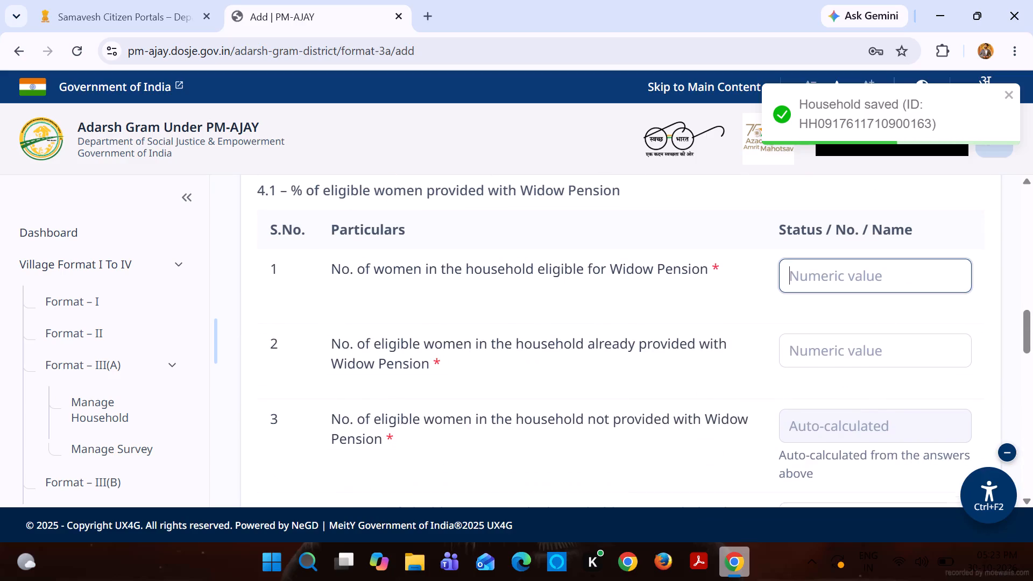
{"action": "left_click", "coordinate": [810, 448]}
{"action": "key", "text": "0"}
{"action": "scroll", "coordinate": [813, 435], "scroll_direction": "down", "scroll_amount": 3}
{"action": "left_click", "coordinate": [862, 339]}
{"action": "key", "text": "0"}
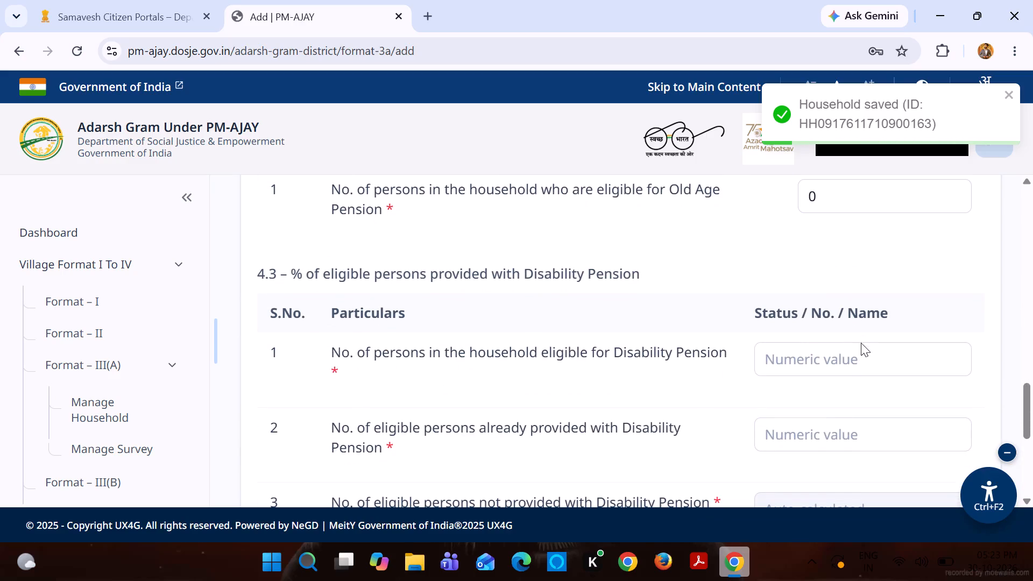
{"action": "left_click", "coordinate": [857, 349]}
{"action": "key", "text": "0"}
{"action": "scroll", "coordinate": [855, 353], "scroll_direction": "down", "scroll_amount": 2}
{"action": "left_click", "coordinate": [952, 384]}
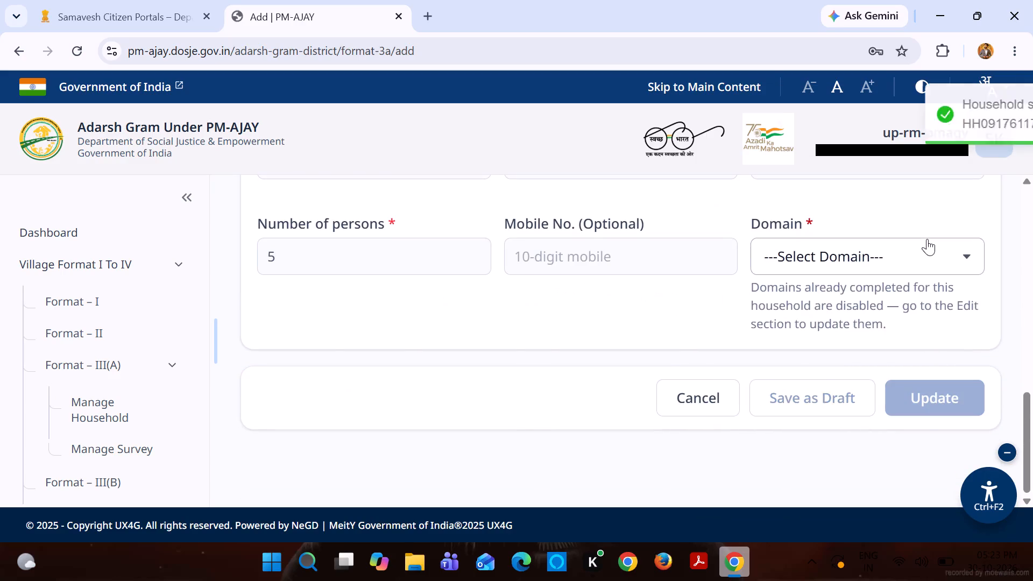
Choose domain 5 – Rural Roads and Housing, answer No to living in a Kachcha/unsafe house in 5.3, and submit the domain.
{"action": "left_click", "coordinate": [927, 239]}
{"action": "scroll", "coordinate": [841, 422], "scroll_direction": "down", "scroll_amount": 1}
{"action": "left_click", "coordinate": [812, 440]}
{"action": "scroll", "coordinate": [815, 431], "scroll_direction": "down", "scroll_amount": 3}
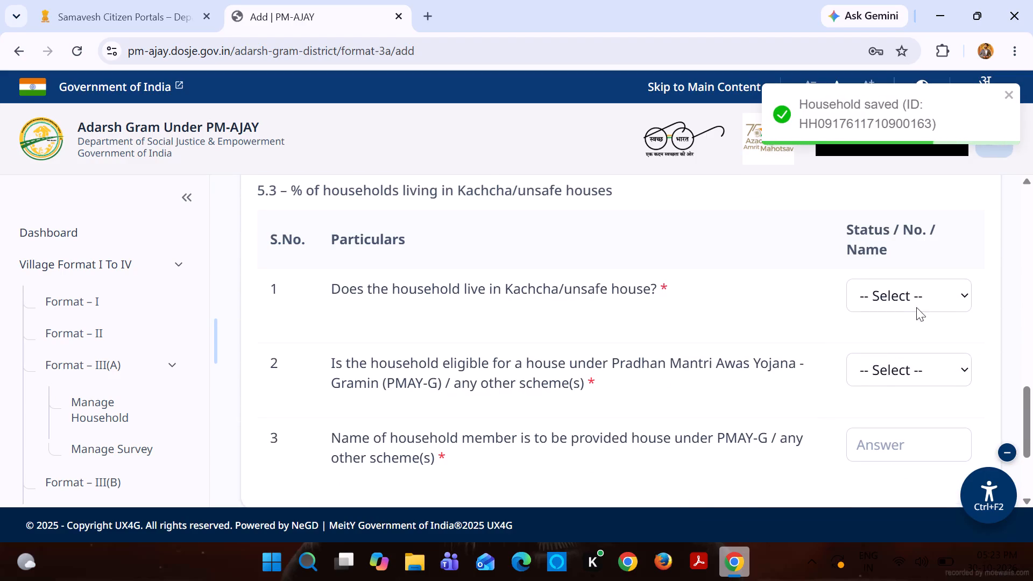
{"action": "left_click", "coordinate": [919, 301]}
{"action": "left_click", "coordinate": [904, 375]}
{"action": "left_click", "coordinate": [928, 416]}
{"action": "left_click", "coordinate": [930, 401]}
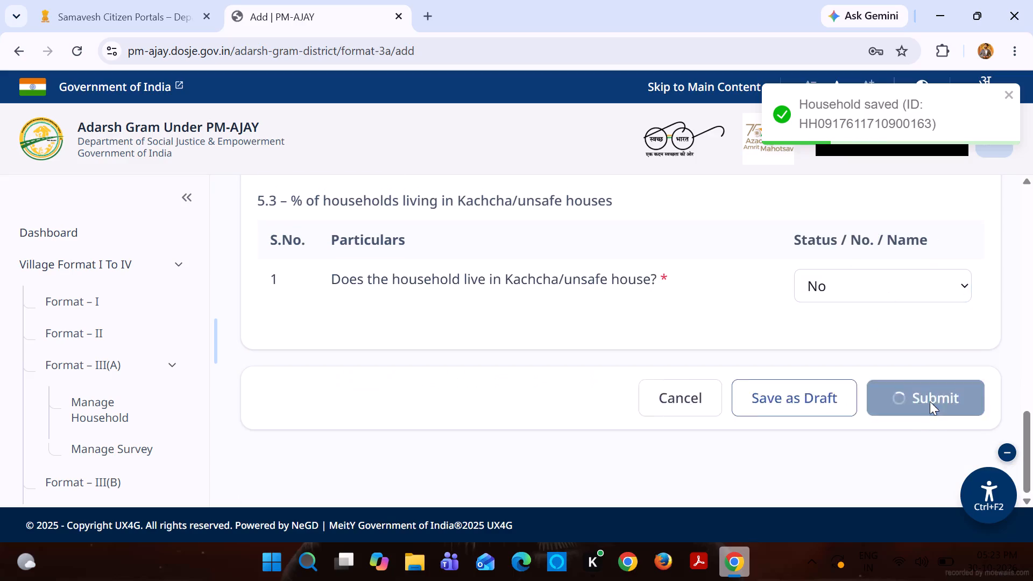
Choose domain 6 – Electricity and Clean Fuel, answer Yes to electricity connection in 6.2 and 6.3, LED bulb use and clean fuel, and submit the domain.
{"action": "left_click", "coordinate": [936, 265]}
{"action": "scroll", "coordinate": [843, 450], "scroll_direction": "down", "scroll_amount": 1}
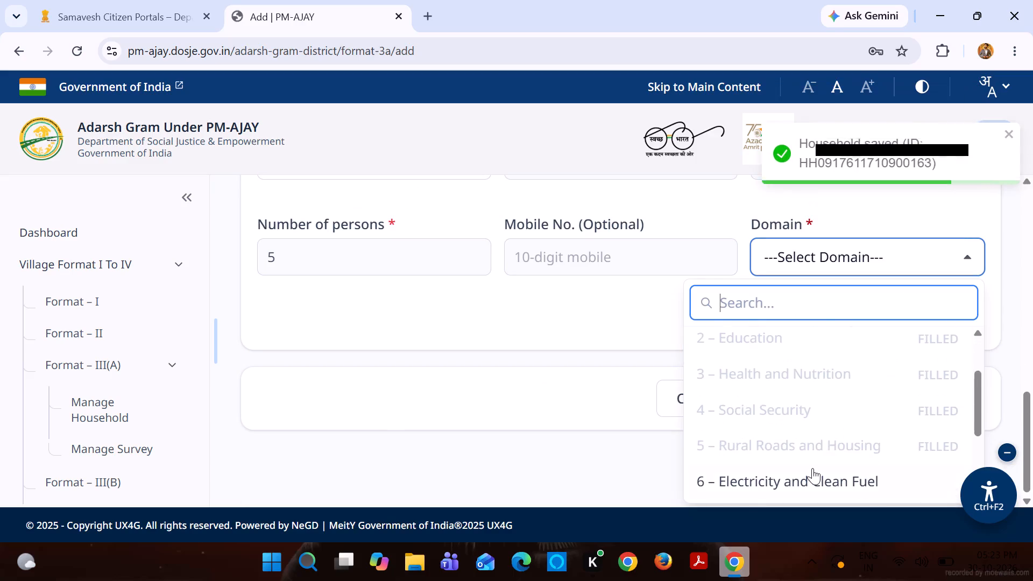
{"action": "left_click", "coordinate": [812, 468]}
{"action": "scroll", "coordinate": [818, 456], "scroll_direction": "down", "scroll_amount": 3}
{"action": "left_click", "coordinate": [932, 297]}
{"action": "left_click", "coordinate": [904, 357]}
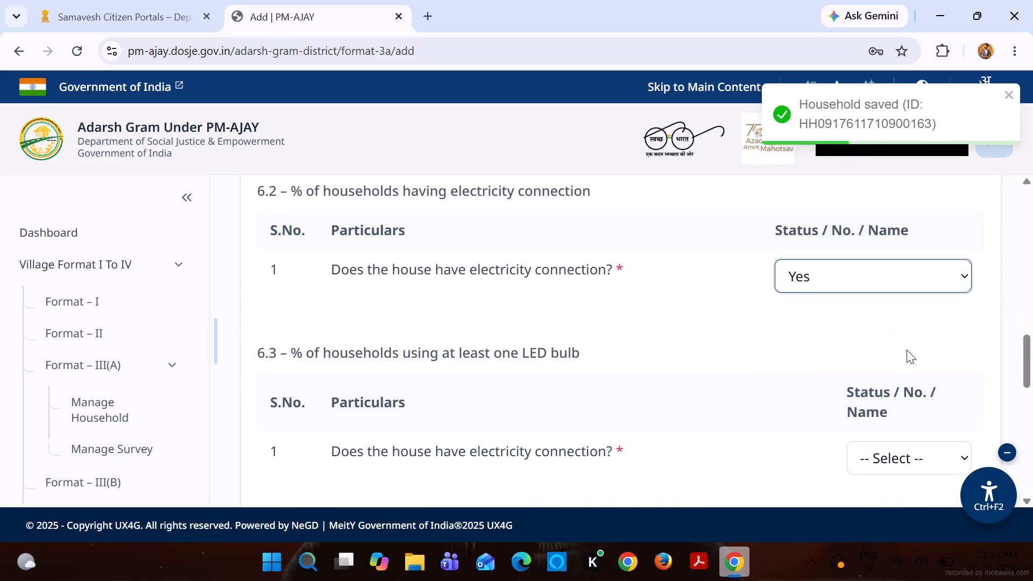
{"action": "scroll", "coordinate": [907, 350], "scroll_direction": "down", "scroll_amount": 1}
{"action": "left_click", "coordinate": [908, 370]}
{"action": "left_click", "coordinate": [888, 426]}
{"action": "scroll", "coordinate": [893, 393], "scroll_direction": "down", "scroll_amount": 2}
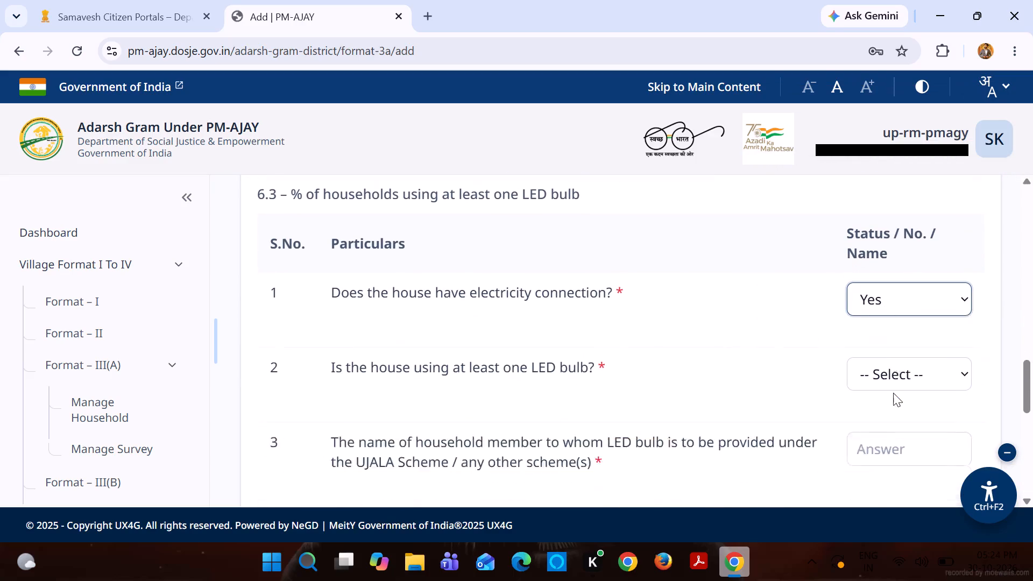
{"action": "left_click", "coordinate": [916, 295]}
{"action": "left_click", "coordinate": [894, 349]}
{"action": "left_click", "coordinate": [911, 444]}
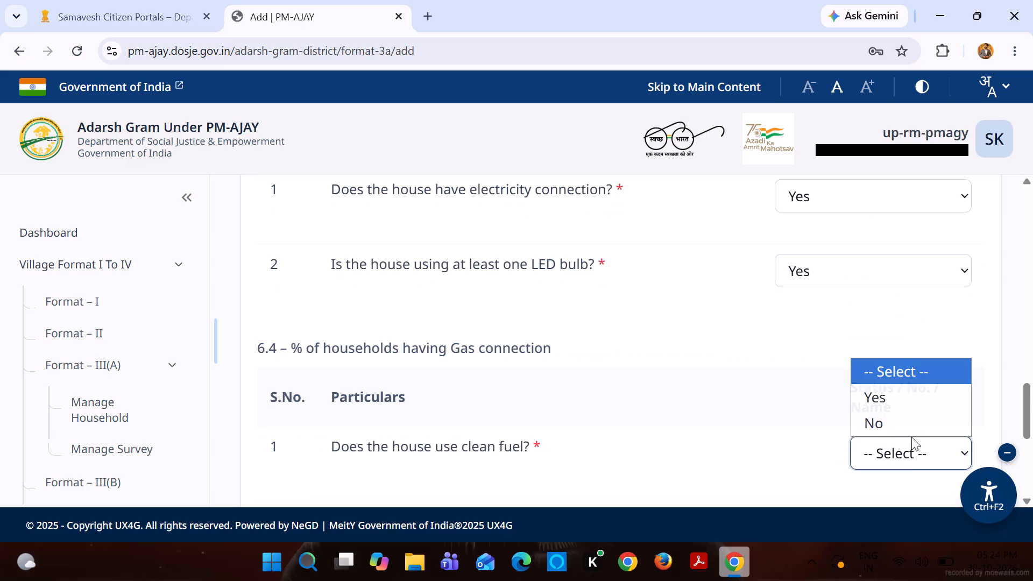
{"action": "left_click", "coordinate": [911, 406]}
{"action": "scroll", "coordinate": [911, 402], "scroll_direction": "down", "scroll_amount": 3}
{"action": "left_click", "coordinate": [927, 398]}
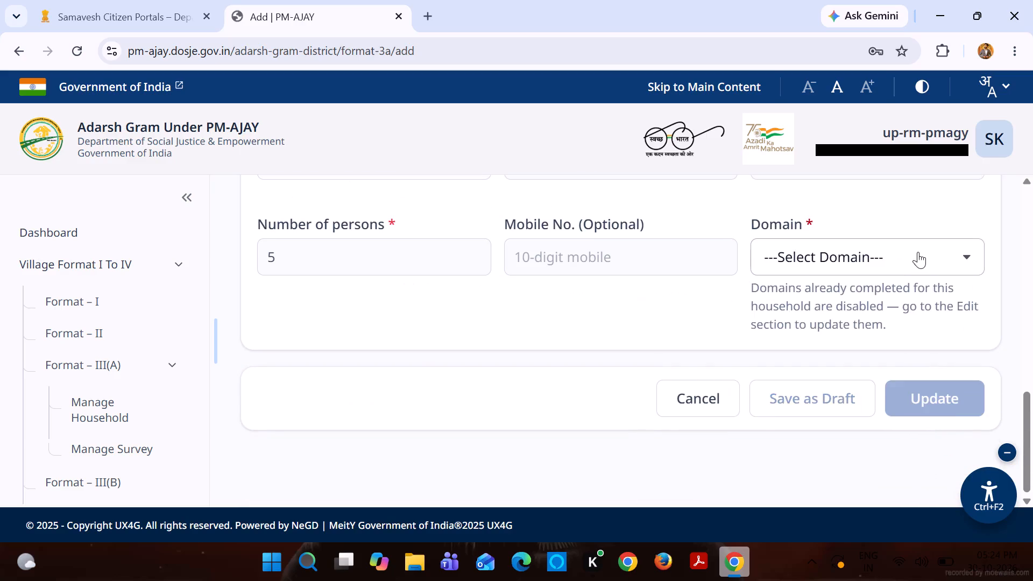
Choose domain 7, answer Yes to the household being involved in farming in 7.1, and submit the domain.
{"action": "left_click", "coordinate": [918, 251]}
{"action": "scroll", "coordinate": [882, 352], "scroll_direction": "down", "scroll_amount": 4}
{"action": "left_click", "coordinate": [851, 370]}
{"action": "scroll", "coordinate": [850, 367], "scroll_direction": "down", "scroll_amount": 3}
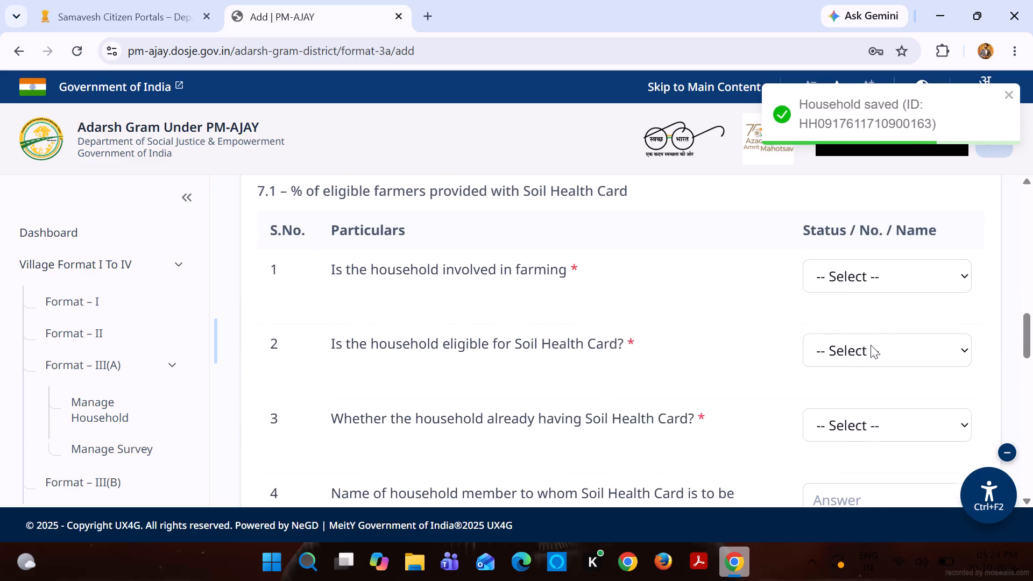
{"action": "left_click", "coordinate": [904, 261]}
{"action": "left_click", "coordinate": [867, 377]}
{"action": "left_click", "coordinate": [908, 281]}
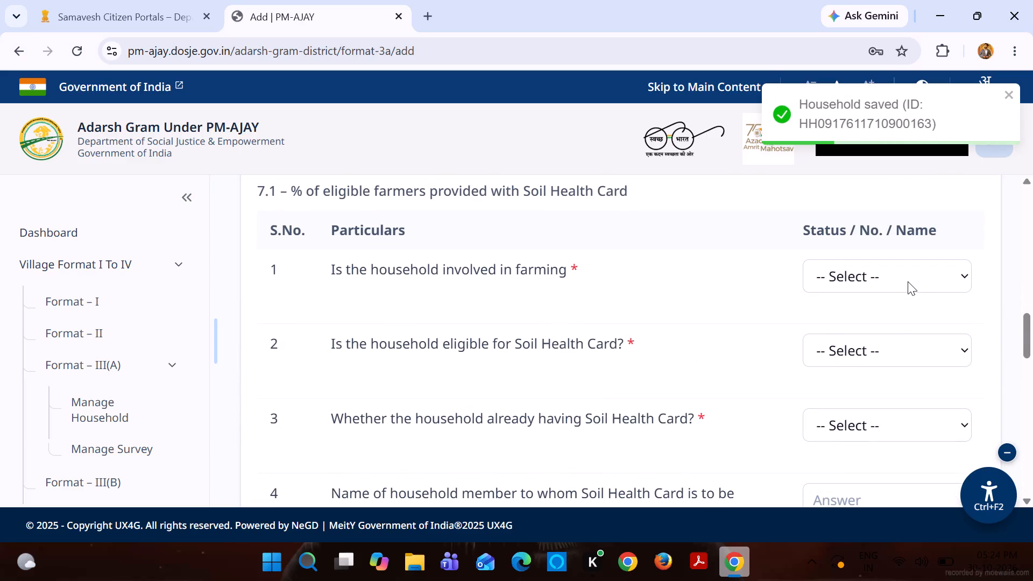
{"action": "left_click", "coordinate": [868, 343]}
{"action": "left_click", "coordinate": [893, 268]}
{"action": "left_click", "coordinate": [853, 345]}
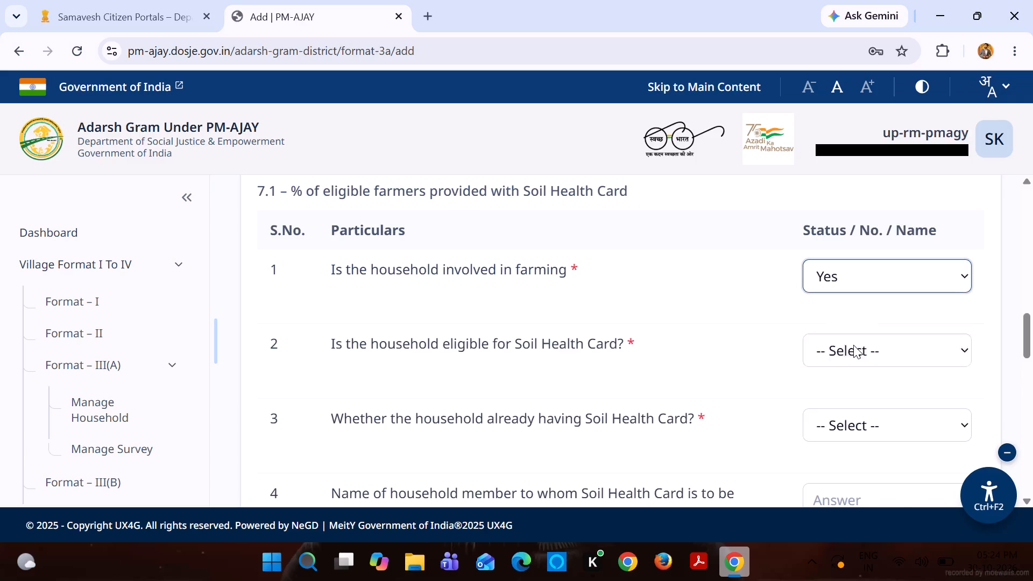
{"action": "scroll", "coordinate": [855, 347], "scroll_direction": "down", "scroll_amount": 4}
{"action": "left_click", "coordinate": [911, 399]}
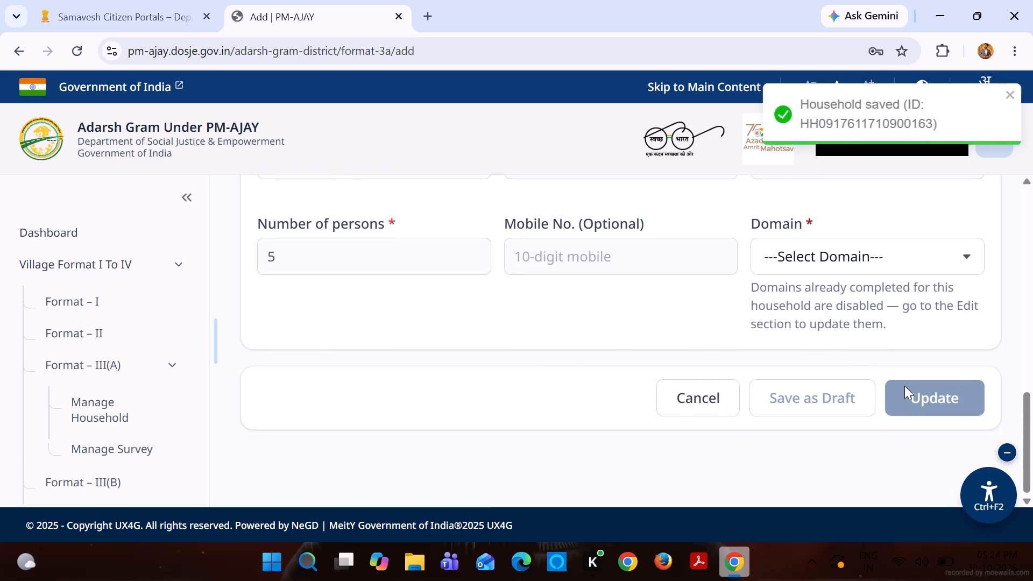
Choose domain 8 – Financial Inclusion and enter 5 persons above 5 years and 5 members already having Aadhaar in 8.1.
{"action": "left_click", "coordinate": [918, 268]}
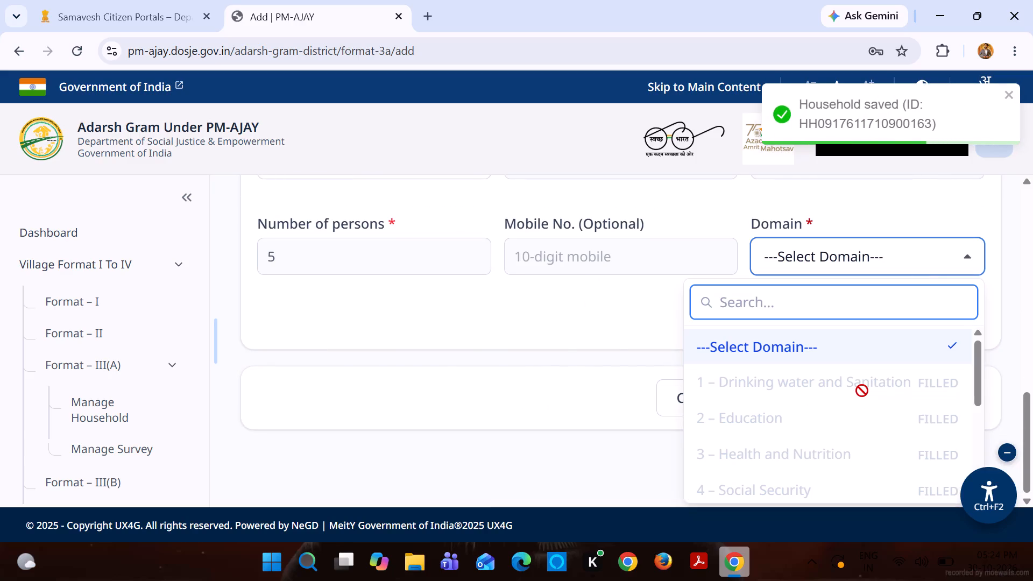
{"action": "scroll", "coordinate": [862, 391], "scroll_direction": "down", "scroll_amount": 8}
{"action": "left_click", "coordinate": [859, 408]}
{"action": "scroll", "coordinate": [860, 403], "scroll_direction": "down", "scroll_amount": 3}
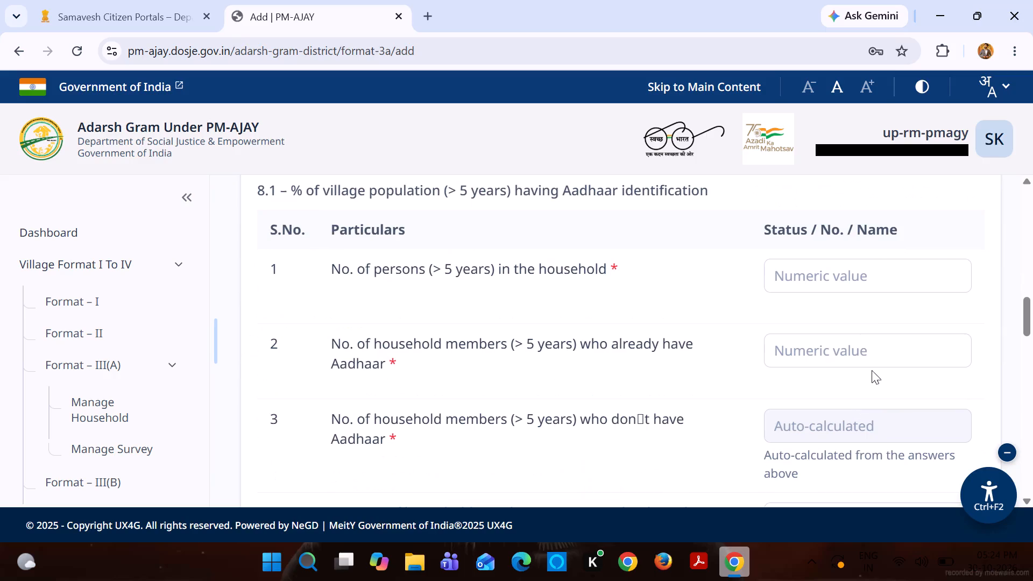
{"action": "left_click", "coordinate": [862, 286]}
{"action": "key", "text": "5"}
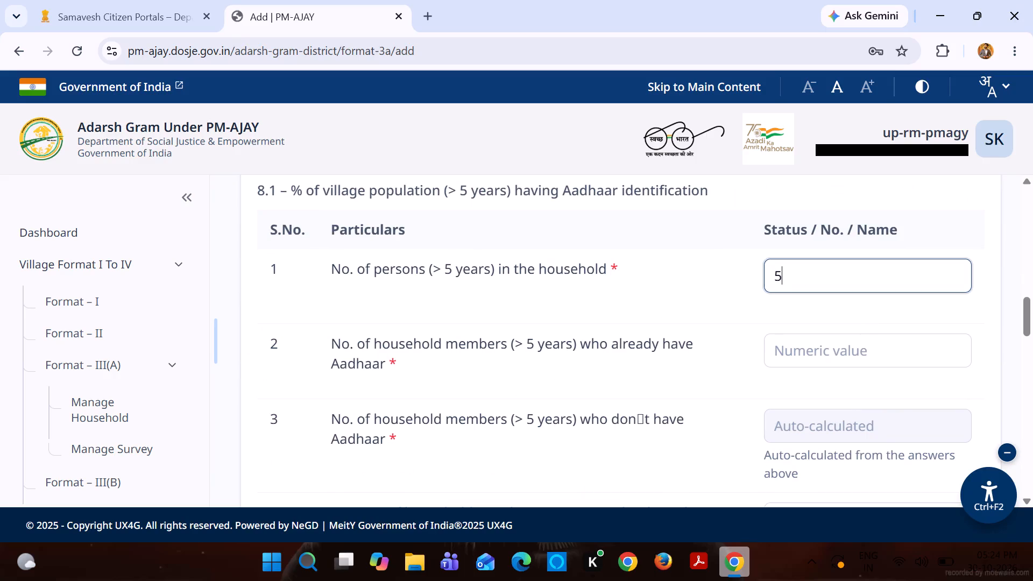
{"action": "left_click", "coordinate": [856, 355]}
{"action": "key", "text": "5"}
Enter 2 members eligible for a Bank/Post Office account and 2 eligible members who have one in 8.2.
{"action": "scroll", "coordinate": [862, 348], "scroll_direction": "down", "scroll_amount": 3}
{"action": "left_click", "coordinate": [863, 352]}
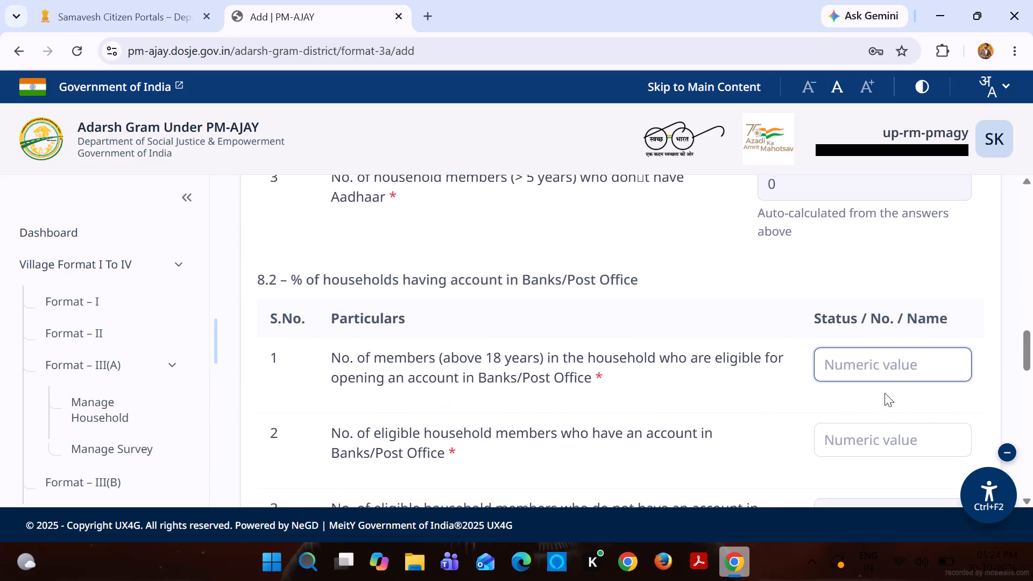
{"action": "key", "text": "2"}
{"action": "left_click", "coordinate": [871, 429]}
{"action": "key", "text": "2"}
Enter 0 persons eligible for PMSBY in 8.3 and 0 eligible for PMJJBY in 8.4, and submit the domain.
{"action": "scroll", "coordinate": [872, 429], "scroll_direction": "down", "scroll_amount": 4}
{"action": "left_click", "coordinate": [916, 401]}
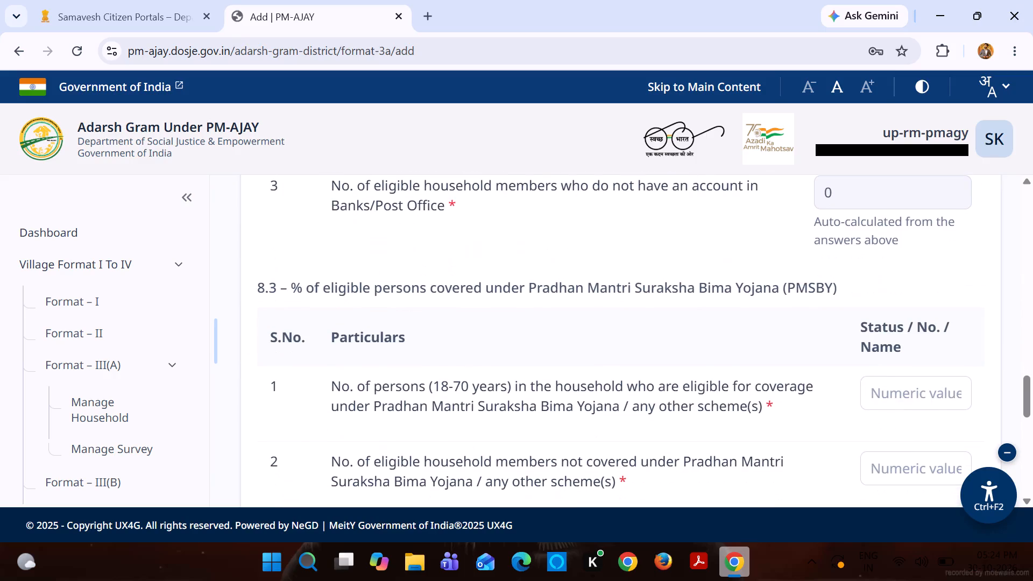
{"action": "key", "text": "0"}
{"action": "scroll", "coordinate": [916, 398], "scroll_direction": "down", "scroll_amount": 3}
{"action": "left_click", "coordinate": [902, 335]}
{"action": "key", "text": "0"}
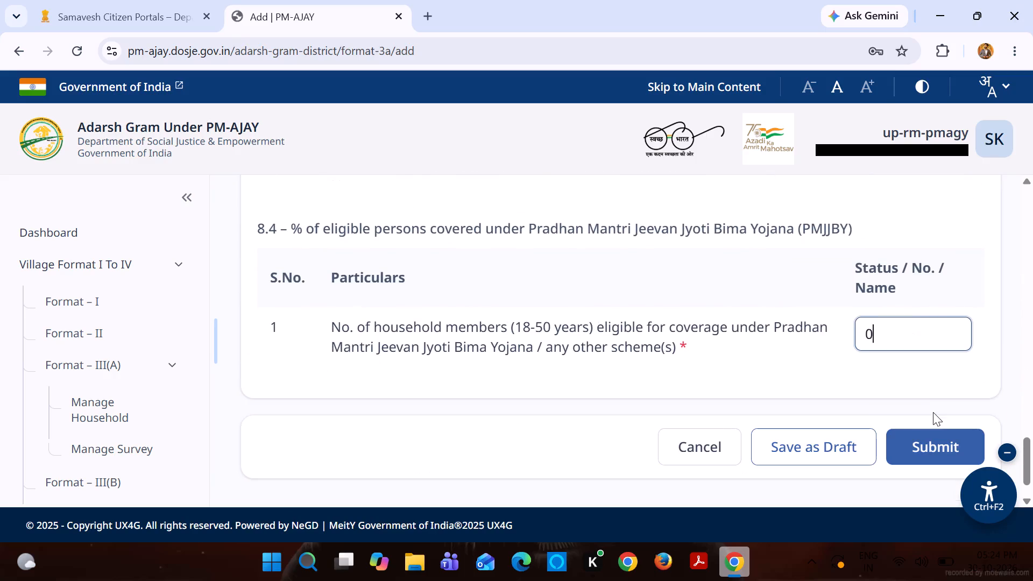
{"action": "left_click", "coordinate": [941, 453]}
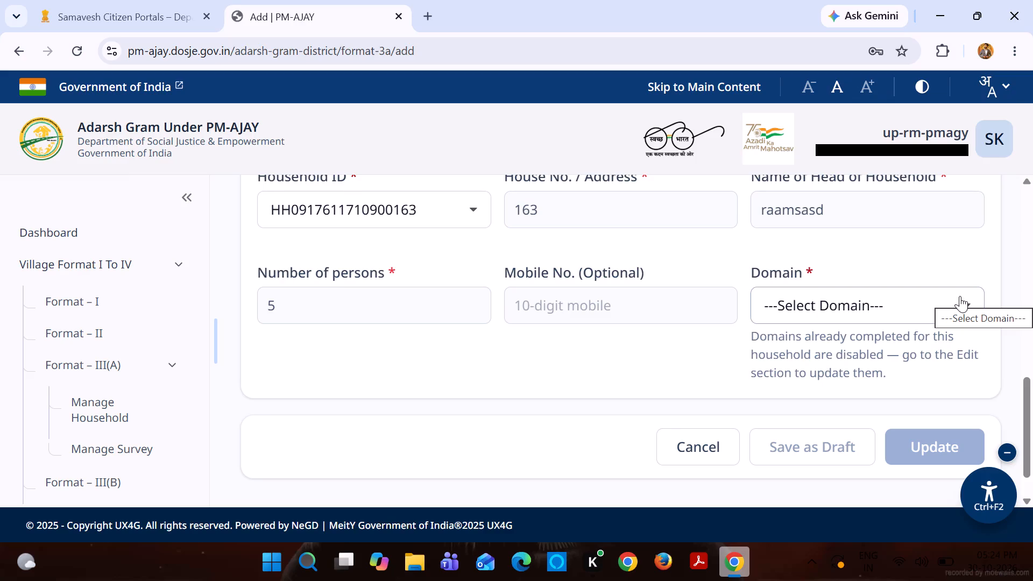
Choose domain 9 – Digitization, enter 0 household members eligible for PMGDISHA training in 9.3, and submit the domain.
{"action": "left_click", "coordinate": [937, 303]}
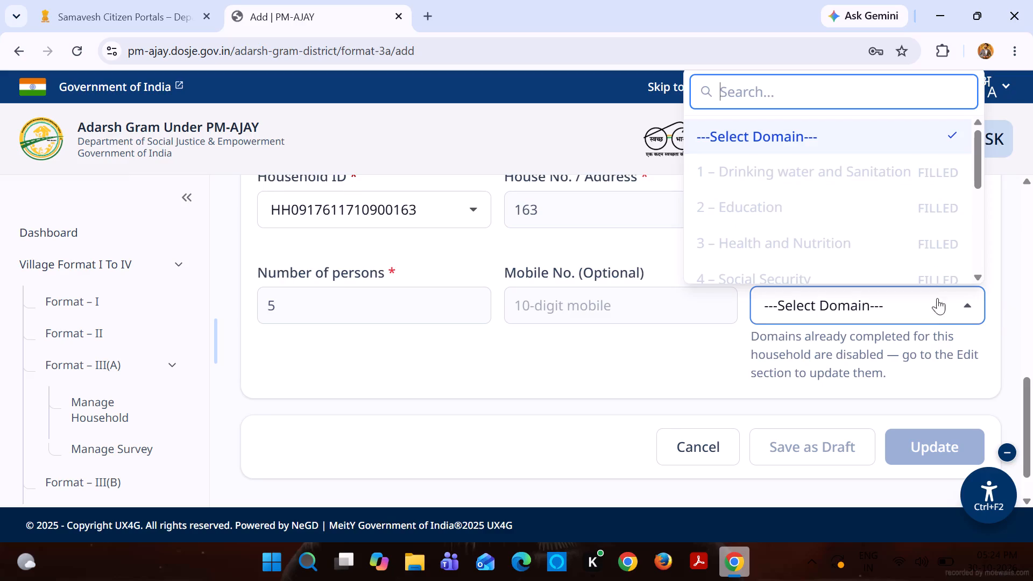
{"action": "scroll", "coordinate": [936, 275], "scroll_direction": "down", "scroll_amount": 4}
{"action": "left_click", "coordinate": [840, 216]}
{"action": "scroll", "coordinate": [840, 216], "scroll_direction": "down", "scroll_amount": 4}
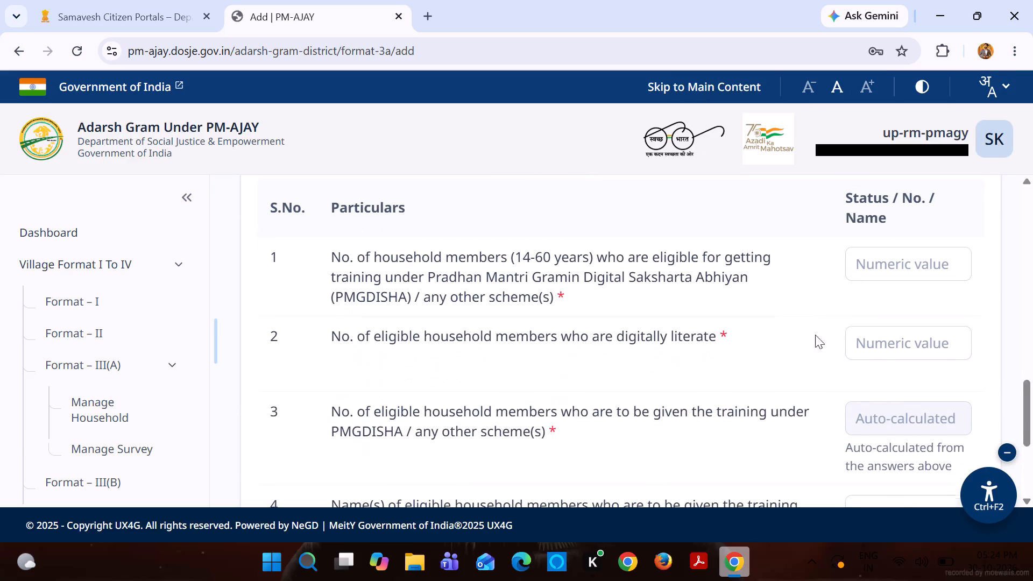
{"action": "left_click", "coordinate": [902, 259]}
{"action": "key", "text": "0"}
{"action": "left_click", "coordinate": [965, 422]}
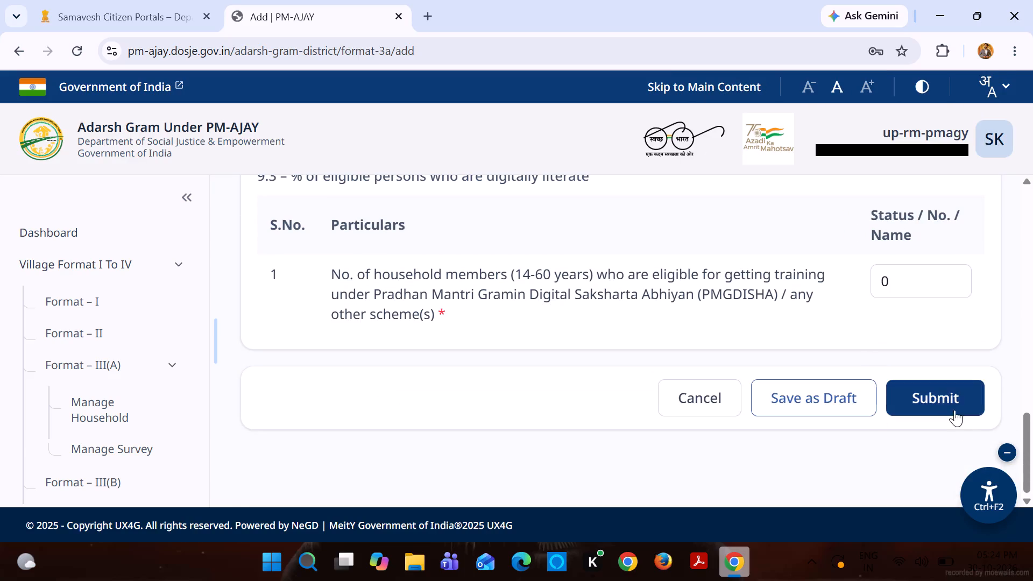
{"action": "left_click", "coordinate": [946, 400]}
Choose domain 10, enter 0 youth eligible for skill training and for bank linked loans, answer Yes to SHG membership in 10.3, and submit.
{"action": "left_click", "coordinate": [941, 247]}
{"action": "scroll", "coordinate": [836, 393], "scroll_direction": "down", "scroll_amount": 5}
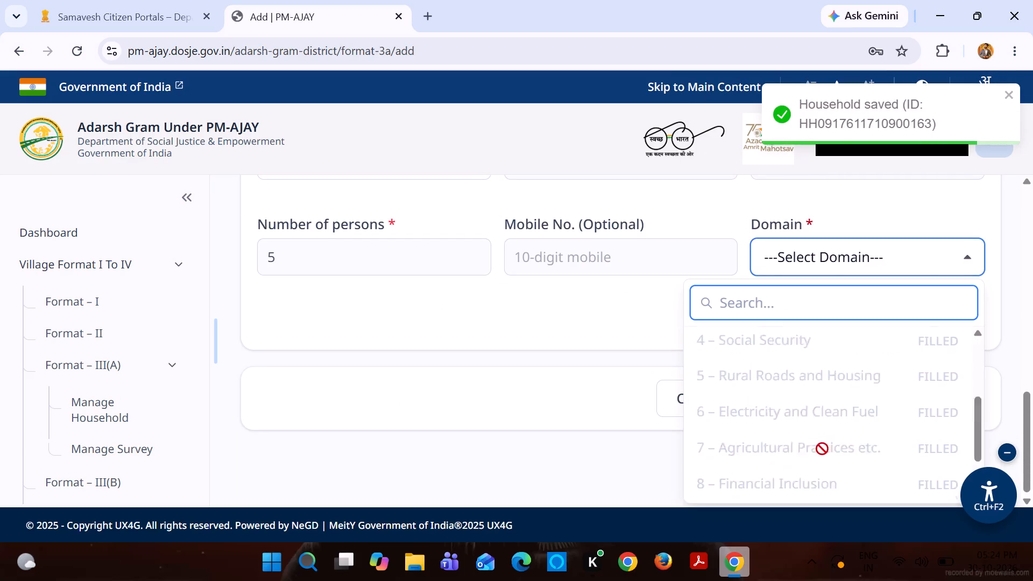
{"action": "left_click", "coordinate": [803, 479]}
{"action": "scroll", "coordinate": [881, 417], "scroll_direction": "down", "scroll_amount": 4}
{"action": "left_click", "coordinate": [875, 193]}
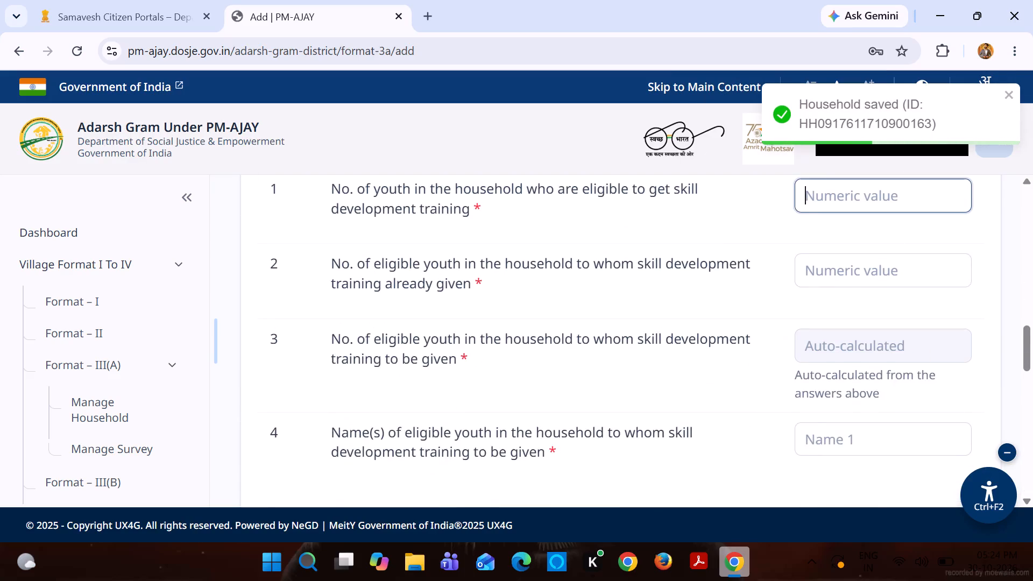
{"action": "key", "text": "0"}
{"action": "left_click", "coordinate": [863, 364]}
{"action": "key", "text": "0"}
{"action": "scroll", "coordinate": [865, 366], "scroll_direction": "down", "scroll_amount": 2}
{"action": "left_click", "coordinate": [921, 355]}
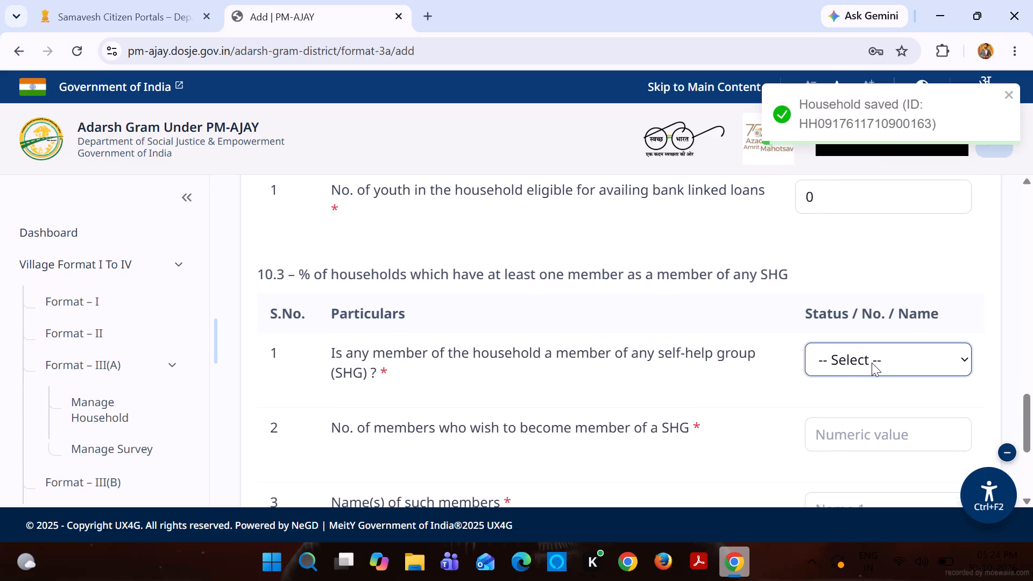
{"action": "left_click", "coordinate": [849, 360]}
{"action": "left_click", "coordinate": [830, 417]}
{"action": "scroll", "coordinate": [836, 410], "scroll_direction": "down", "scroll_amount": 3}
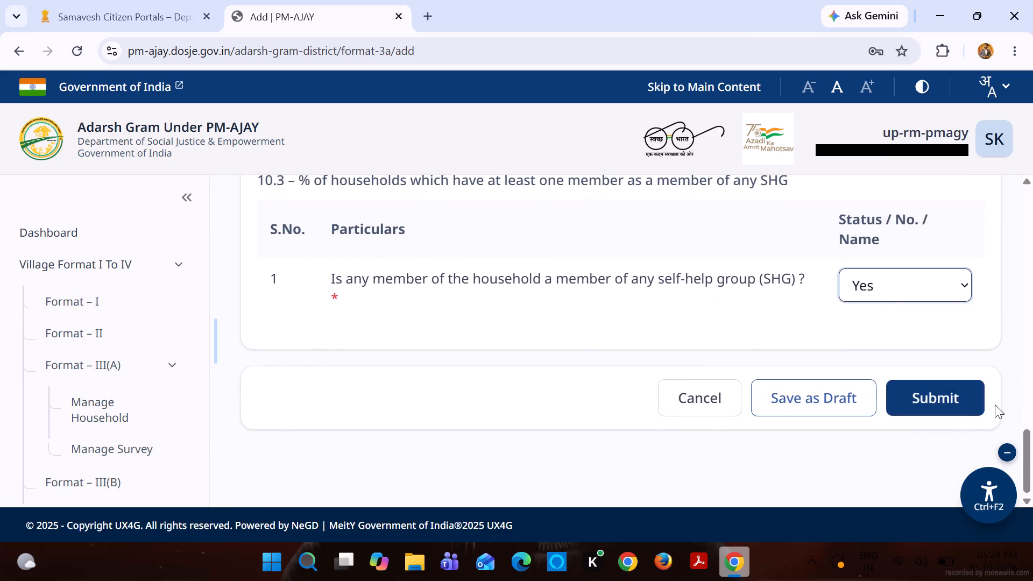
{"action": "left_click", "coordinate": [995, 405]}
{"action": "left_click", "coordinate": [944, 399]}
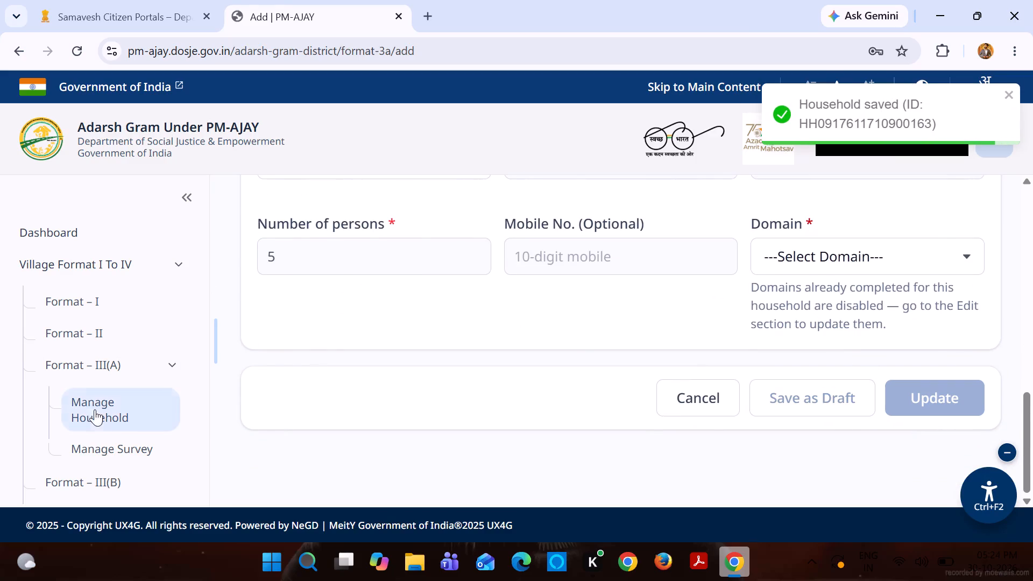
Start a new household entry with block Shahabad - 1488, Gram Panchayat Boodpur - 84740, village Boodpur - 117109 and category Others.
{"action": "left_click", "coordinate": [98, 419]}
{"action": "left_click", "coordinate": [794, 238]}
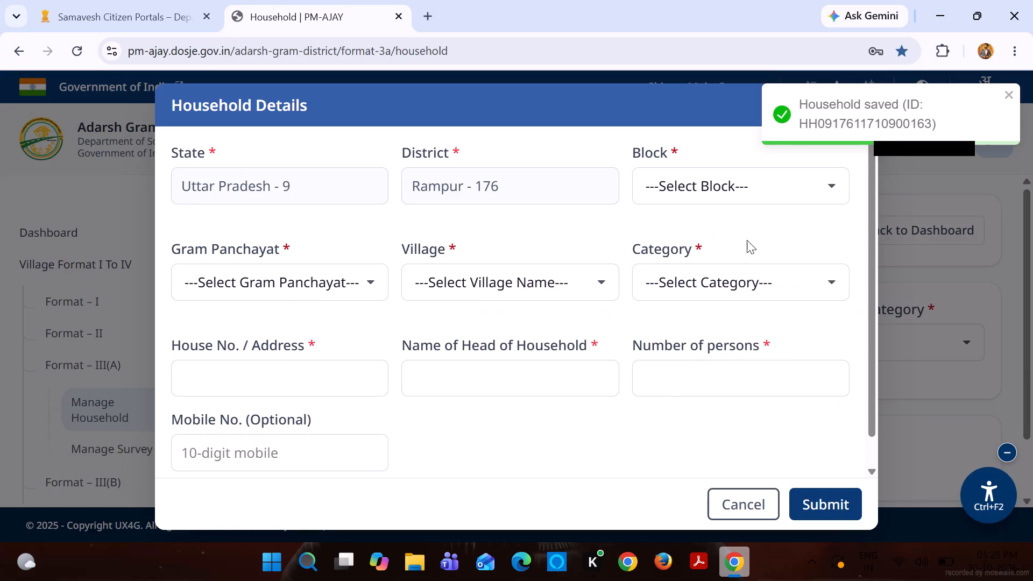
{"action": "left_click", "coordinate": [774, 187]}
{"action": "left_click_drag", "start_coordinate": [674, 434], "coordinate": [675, 440]}
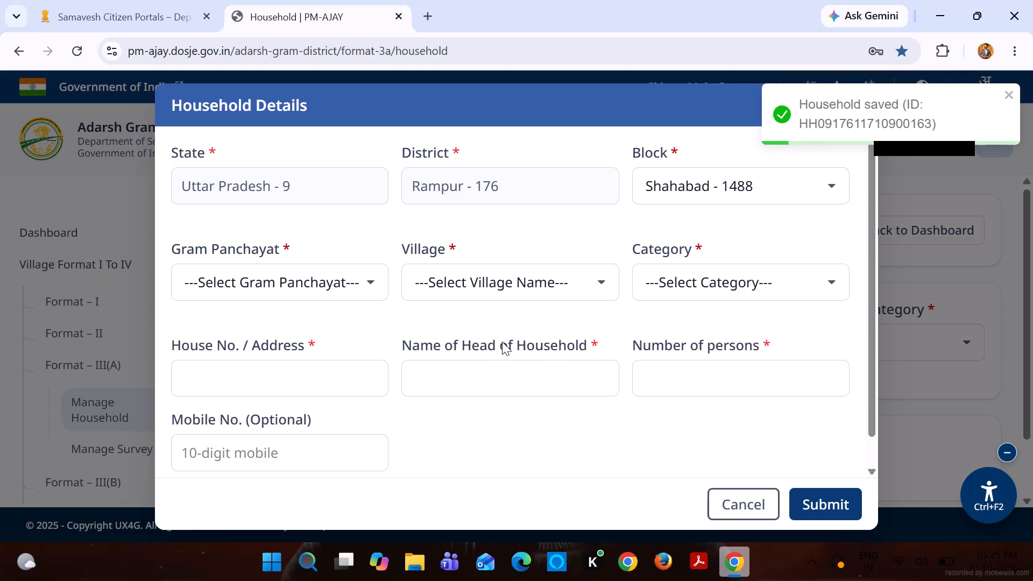
{"action": "left_click", "coordinate": [382, 275]}
{"action": "left_click", "coordinate": [271, 440]}
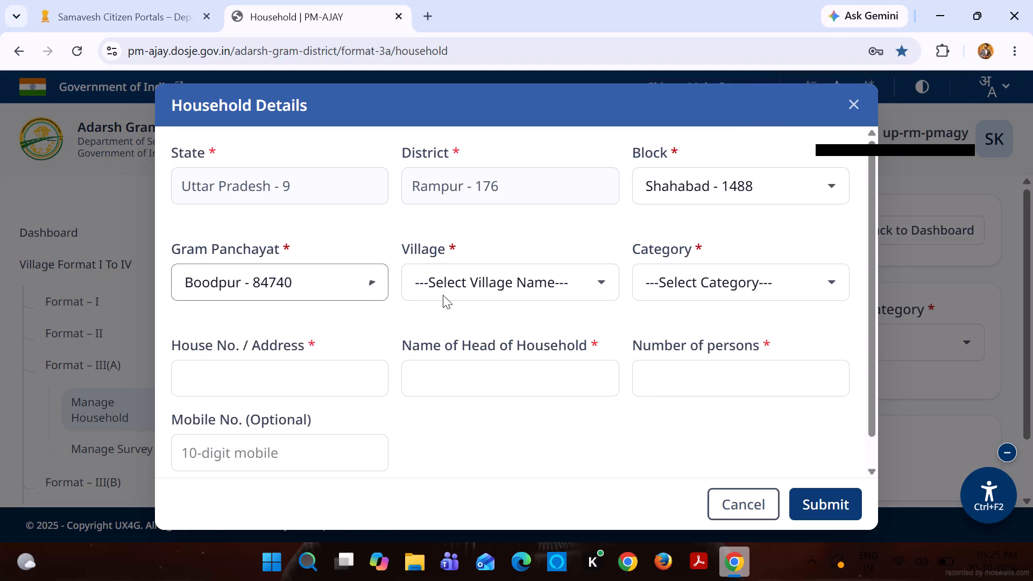
{"action": "left_click", "coordinate": [515, 264]}
{"action": "left_click", "coordinate": [479, 363]}
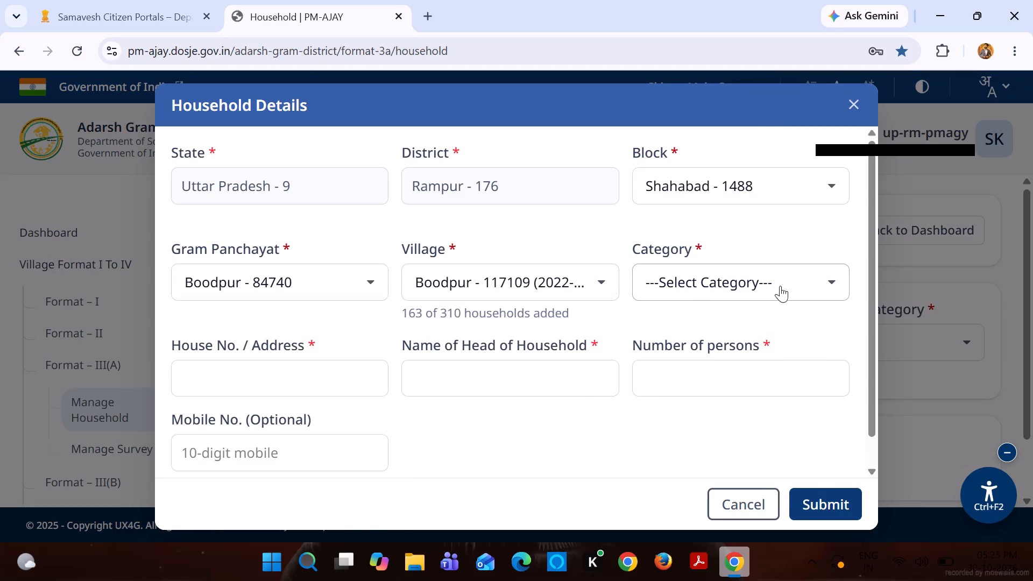
{"action": "left_click", "coordinate": [780, 285]}
{"action": "left_click", "coordinate": [668, 429]}
Enter house number 164, the head of household's name and 5 persons, and submit the new household.
{"action": "left_click", "coordinate": [312, 365]}
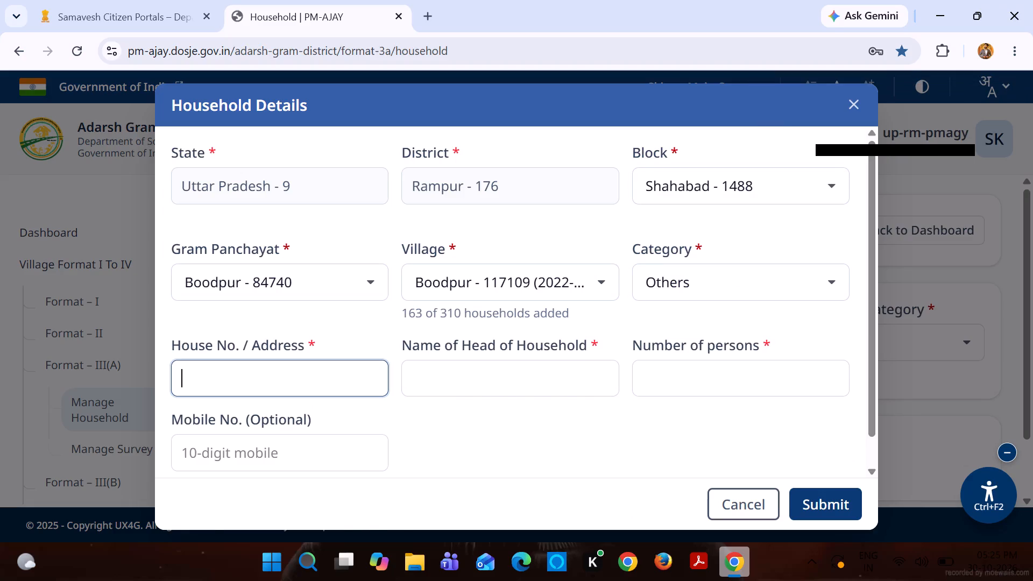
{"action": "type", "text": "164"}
{"action": "left_click", "coordinate": [510, 386]}
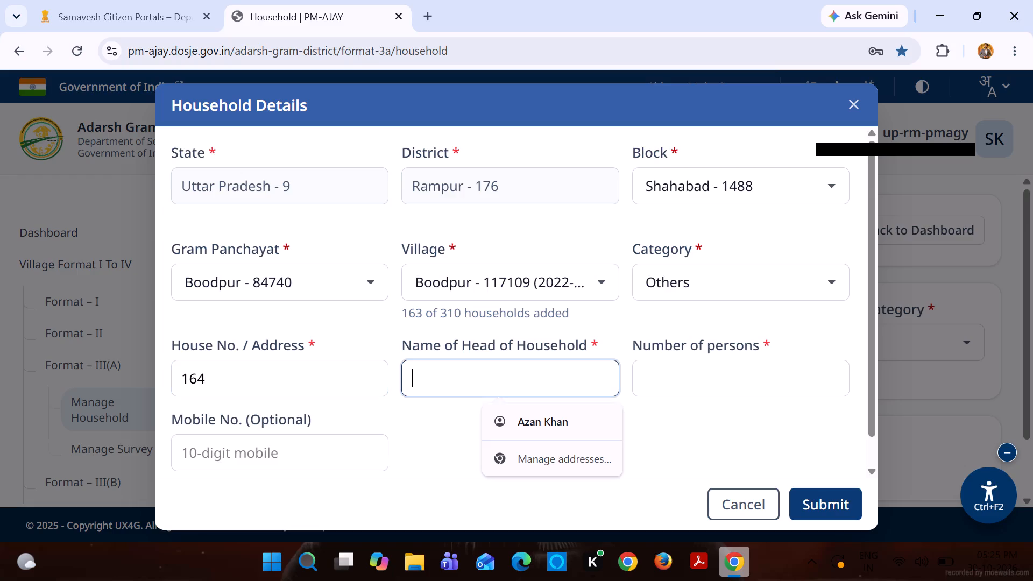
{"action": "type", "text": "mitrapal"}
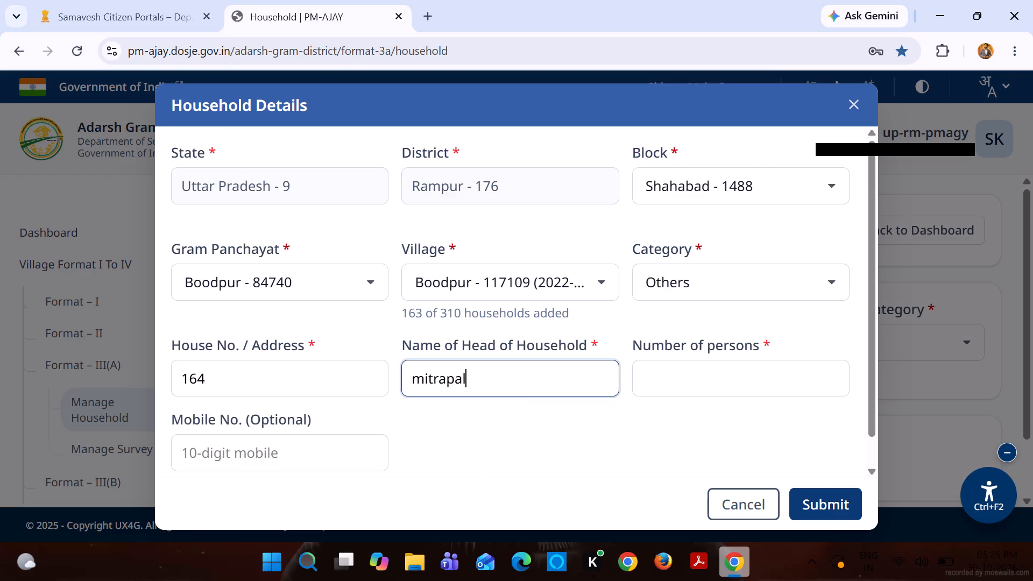
{"action": "left_click", "coordinate": [676, 389]}
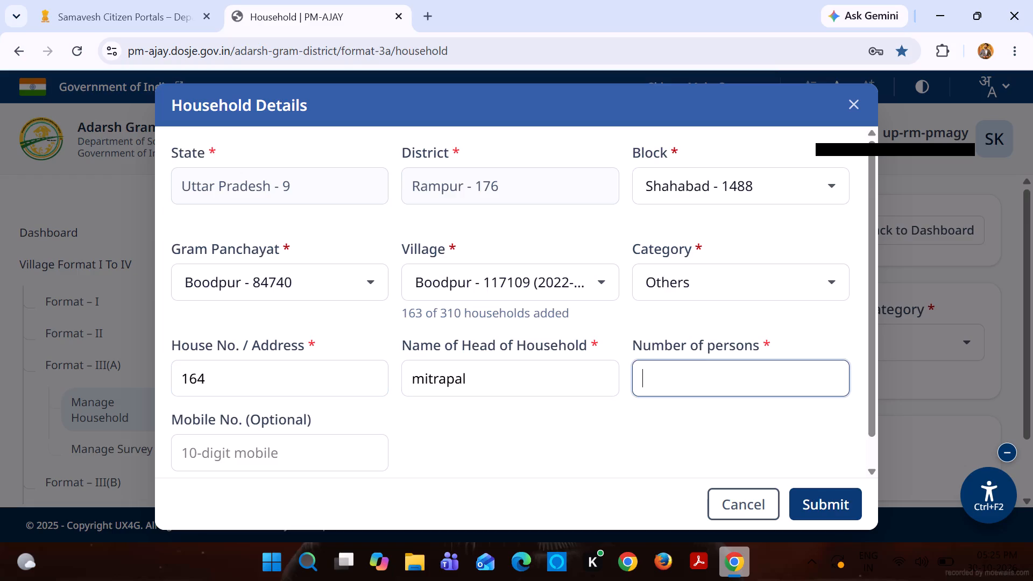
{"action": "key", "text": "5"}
{"action": "left_click", "coordinate": [814, 507]}
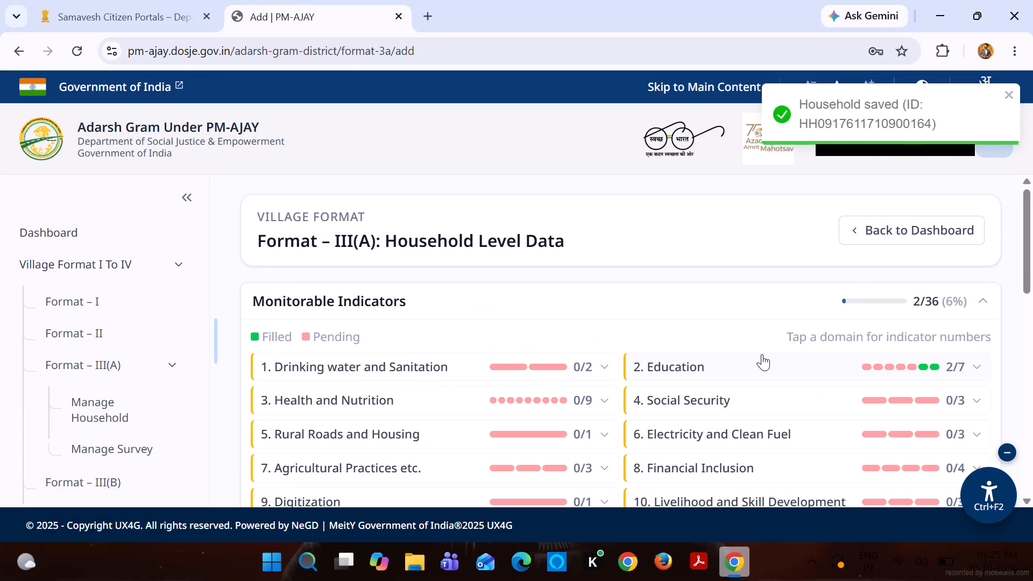
Choose domain 1 – Drinking water and Sanitation, answer Yes to having an Individual Household Latrine, answer the open-defecation question in 1.5, and submit.
{"action": "scroll", "coordinate": [775, 310], "scroll_direction": "down", "scroll_amount": 11}
{"action": "left_click", "coordinate": [959, 303]}
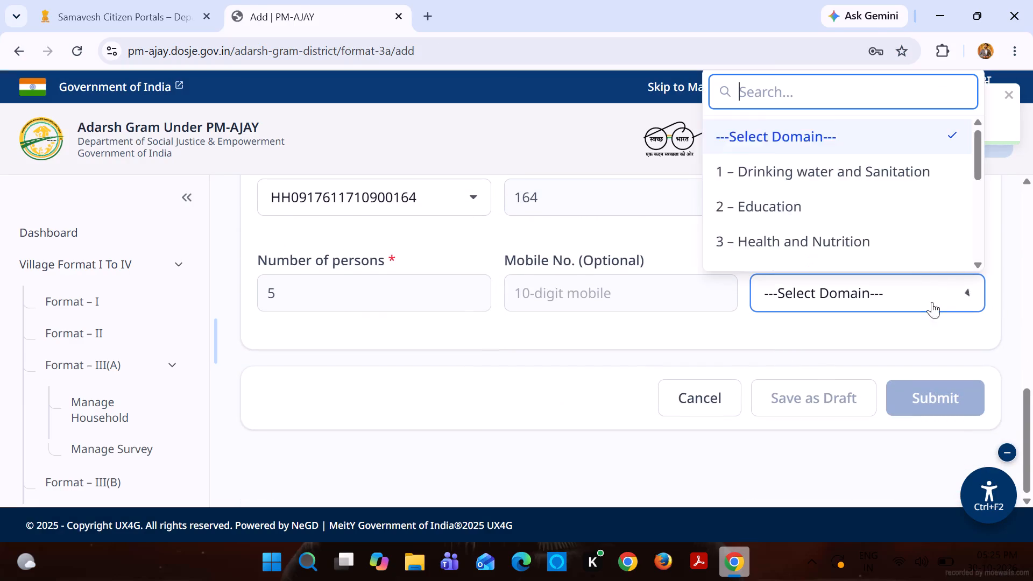
{"action": "left_click", "coordinate": [860, 153]}
{"action": "scroll", "coordinate": [878, 317], "scroll_direction": "down", "scroll_amount": 4}
{"action": "left_click_drag", "start_coordinate": [961, 204], "coordinate": [952, 212]}
{"action": "left_click", "coordinate": [883, 261]}
{"action": "left_click", "coordinate": [910, 366]}
{"action": "left_click", "coordinate": [857, 445]}
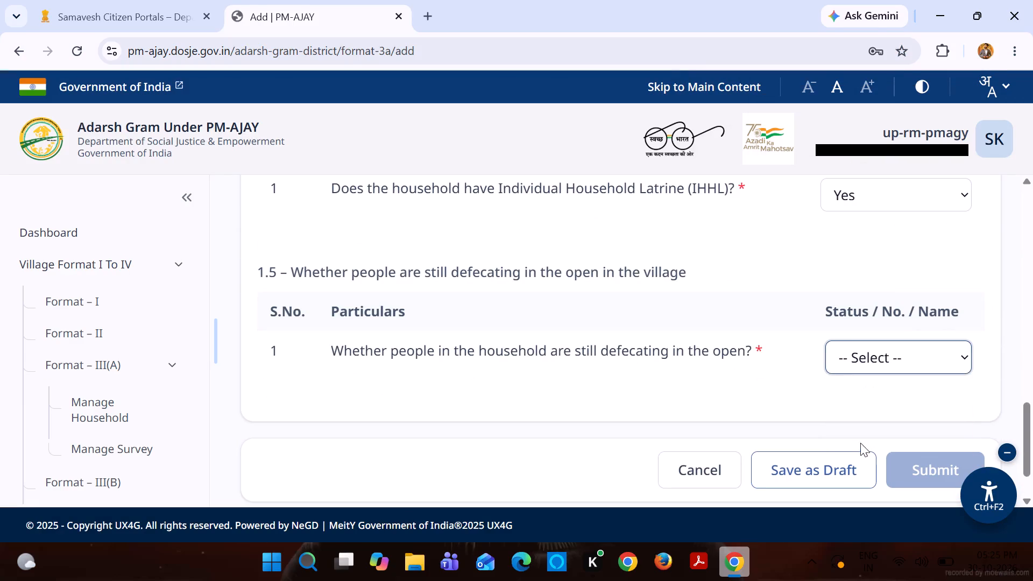
{"action": "left_click", "coordinate": [944, 490]}
{"action": "left_click", "coordinate": [941, 480]}
Choose domain 2 – Education and enter 0 children in the household in both 2.1 and 2.2.
{"action": "left_click", "coordinate": [948, 328]}
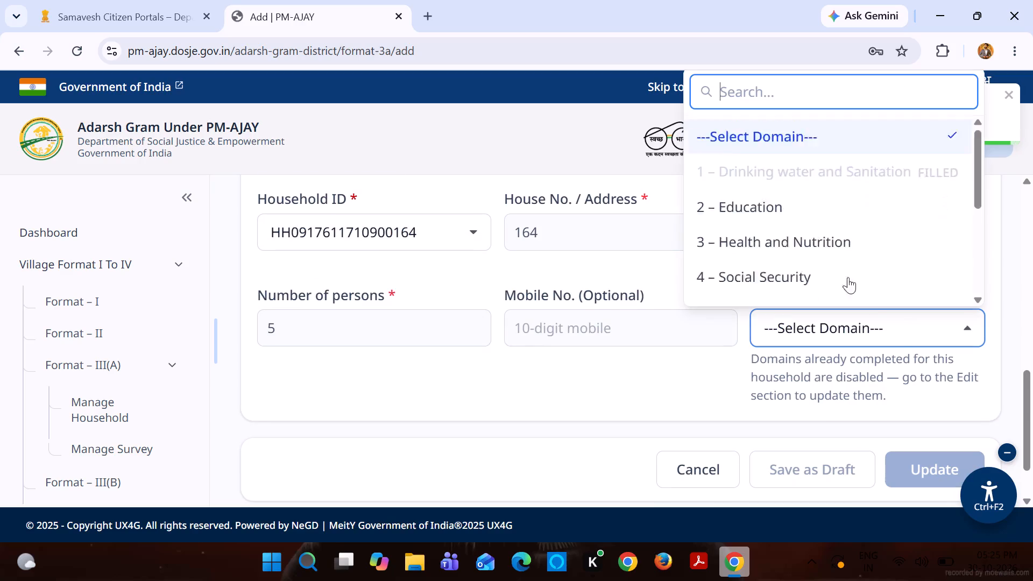
{"action": "left_click", "coordinate": [808, 183]}
{"action": "scroll", "coordinate": [810, 222], "scroll_direction": "down", "scroll_amount": 3}
{"action": "left_click", "coordinate": [867, 331]}
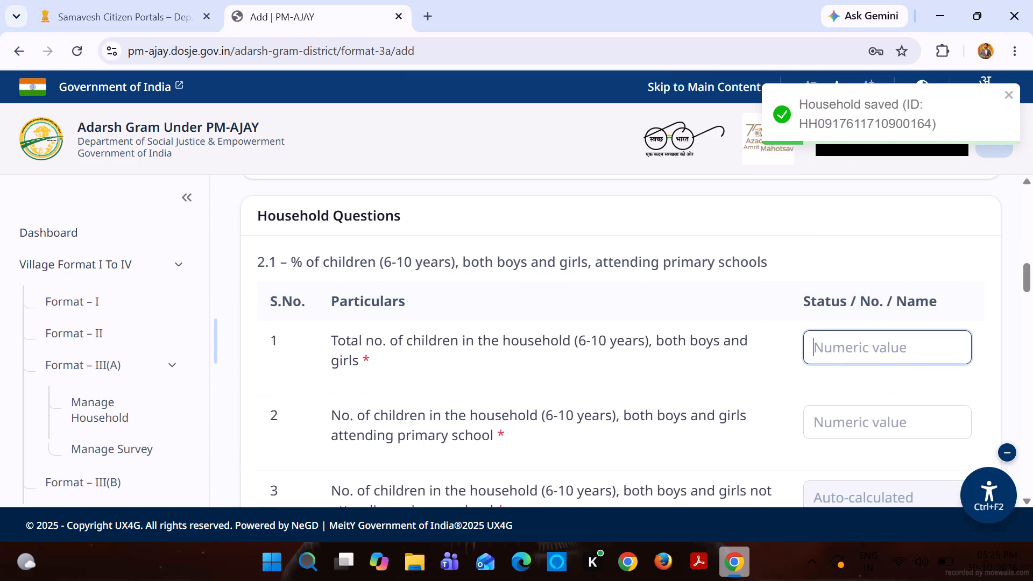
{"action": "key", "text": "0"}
{"action": "scroll", "coordinate": [854, 335], "scroll_direction": "down", "scroll_amount": 3}
{"action": "left_click", "coordinate": [875, 267]}
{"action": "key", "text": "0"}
Enter 1 child and 1 attending school for both the 14-15 years group in 2.3 and the 16-17 years group in 2.4.
{"action": "scroll", "coordinate": [875, 267], "scroll_direction": "down", "scroll_amount": 3}
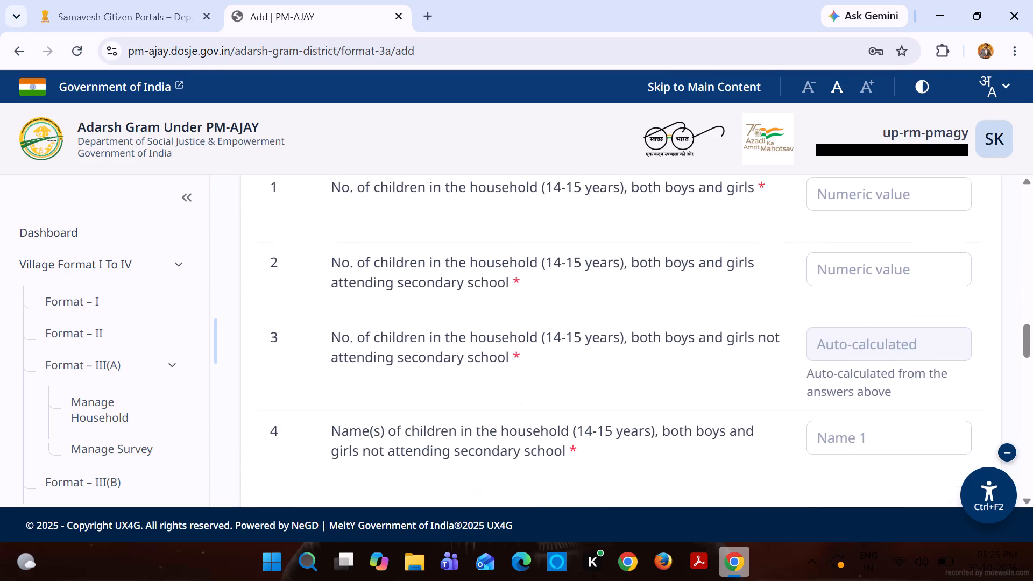
{"action": "left_click", "coordinate": [877, 194]}
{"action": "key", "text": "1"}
{"action": "left_click", "coordinate": [857, 254]}
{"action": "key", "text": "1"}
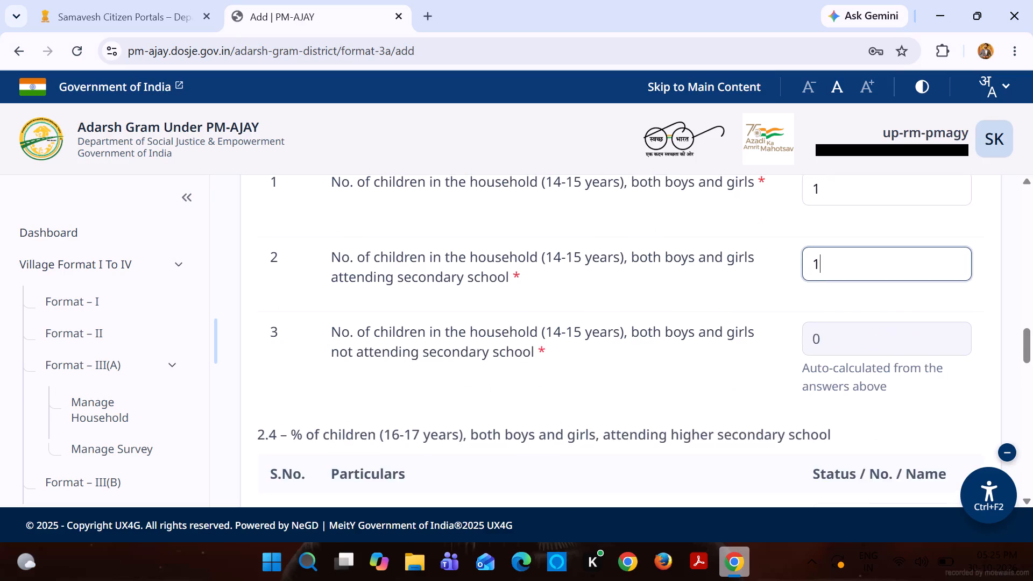
{"action": "scroll", "coordinate": [856, 253], "scroll_direction": "down", "scroll_amount": 2}
{"action": "left_click", "coordinate": [844, 372]}
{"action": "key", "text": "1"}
{"action": "scroll", "coordinate": [844, 358], "scroll_direction": "down", "scroll_amount": 2}
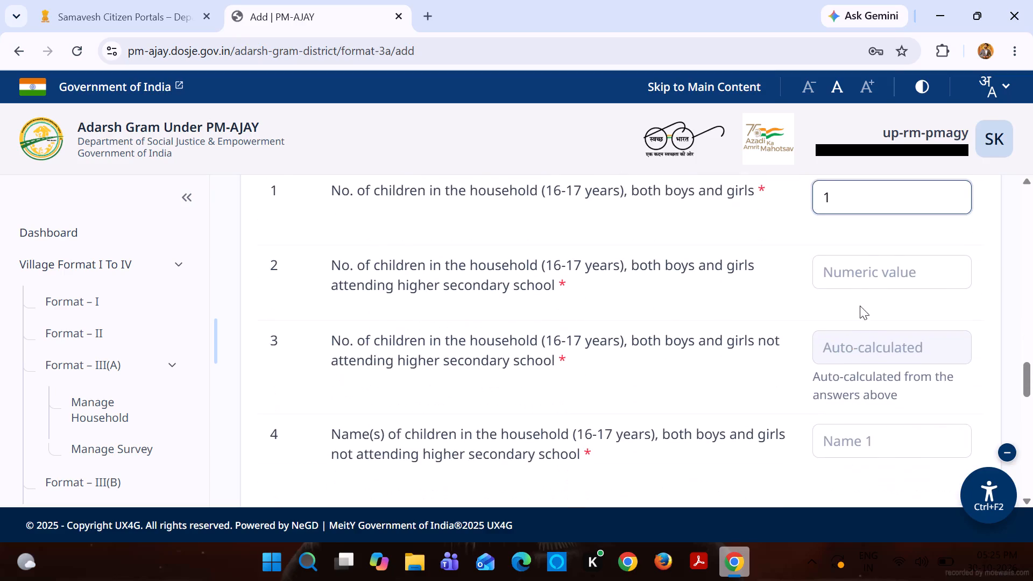
{"action": "left_click", "coordinate": [867, 266]}
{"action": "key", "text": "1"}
Enter 1 child aged 18-23 years and 1 attending post higher secondary education in 2.5, and submit the Education domain.
{"action": "scroll", "coordinate": [867, 266], "scroll_direction": "down", "scroll_amount": 2}
{"action": "left_click", "coordinate": [865, 367]}
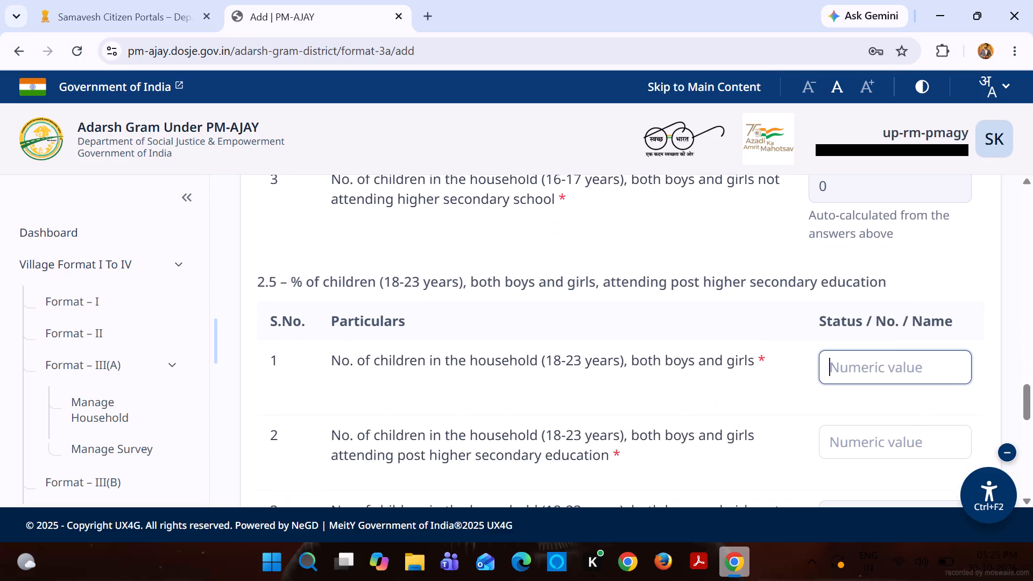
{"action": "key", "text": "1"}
{"action": "left_click", "coordinate": [841, 437]}
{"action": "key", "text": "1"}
{"action": "scroll", "coordinate": [844, 429], "scroll_direction": "down", "scroll_amount": 2}
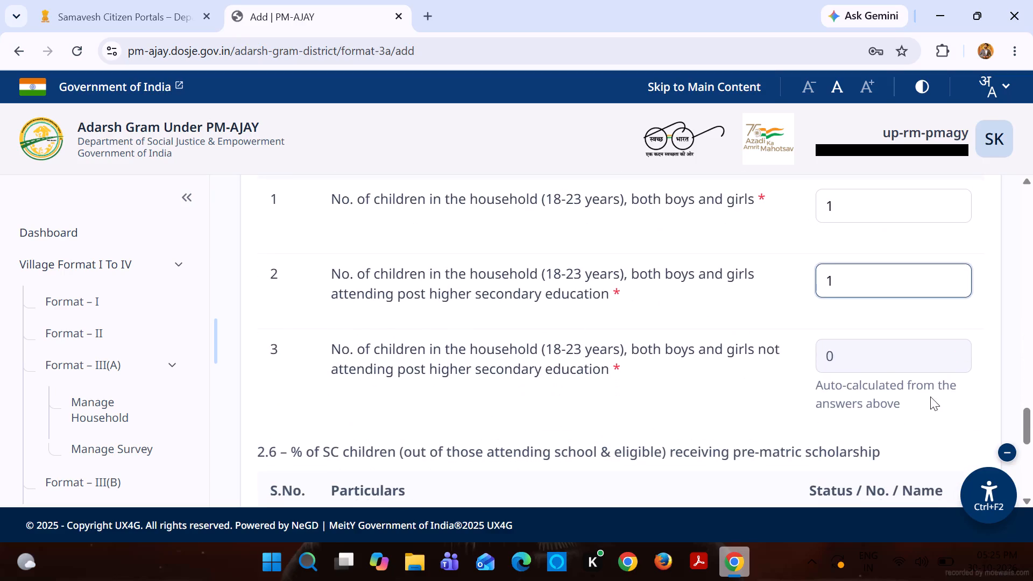
{"action": "scroll", "coordinate": [932, 389], "scroll_direction": "down", "scroll_amount": 7}
{"action": "left_click", "coordinate": [921, 406]}
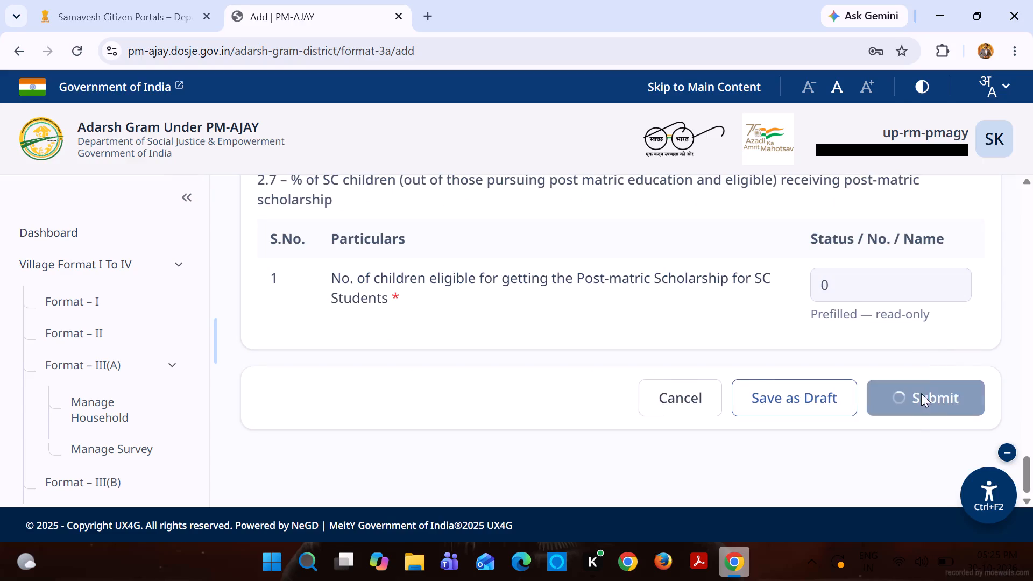
Choose domain 3 and answer in 3.1 whether the household is covered under any Health Protection Scheme.
{"action": "left_click", "coordinate": [929, 273]}
{"action": "left_click", "coordinate": [761, 448]}
{"action": "scroll", "coordinate": [761, 445], "scroll_direction": "down", "scroll_amount": 3}
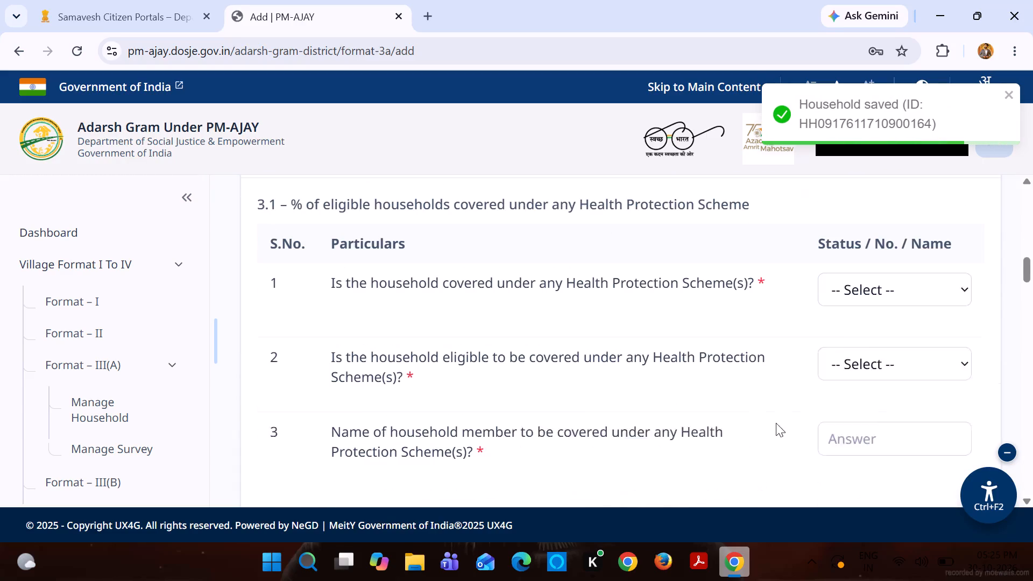
{"action": "left_click", "coordinate": [903, 271]}
{"action": "left_click", "coordinate": [875, 337]}
Enter 0 pregnant women in 3.3, 0 deliveries in 3.4, and 0 children born during the last year in 3.5.
{"action": "scroll", "coordinate": [876, 332], "scroll_direction": "down", "scroll_amount": 2}
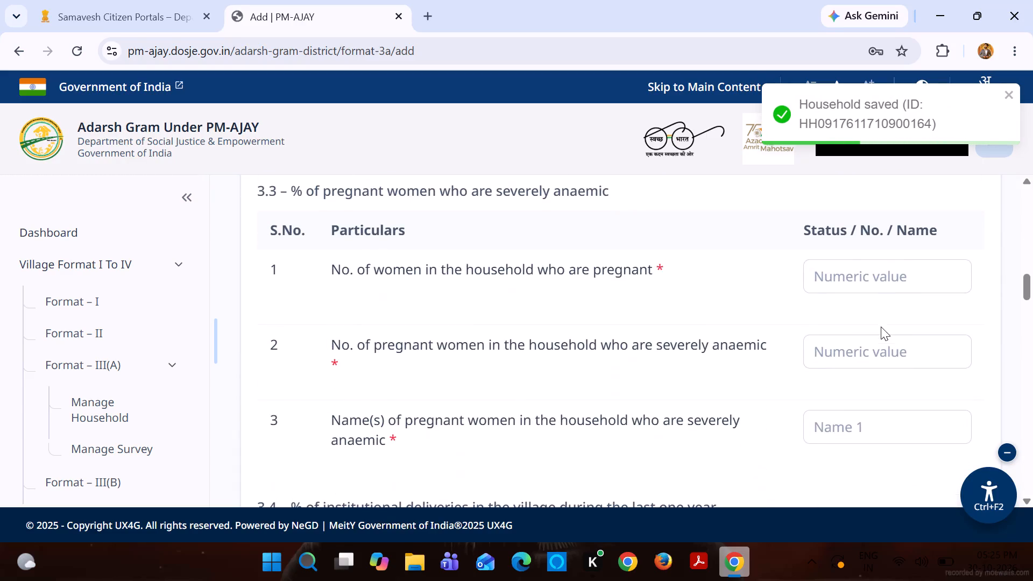
{"action": "left_click", "coordinate": [883, 279]}
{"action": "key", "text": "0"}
{"action": "scroll", "coordinate": [883, 279], "scroll_direction": "down", "scroll_amount": 1}
{"action": "left_click", "coordinate": [768, 360]}
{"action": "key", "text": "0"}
{"action": "scroll", "coordinate": [771, 351], "scroll_direction": "down", "scroll_amount": 1}
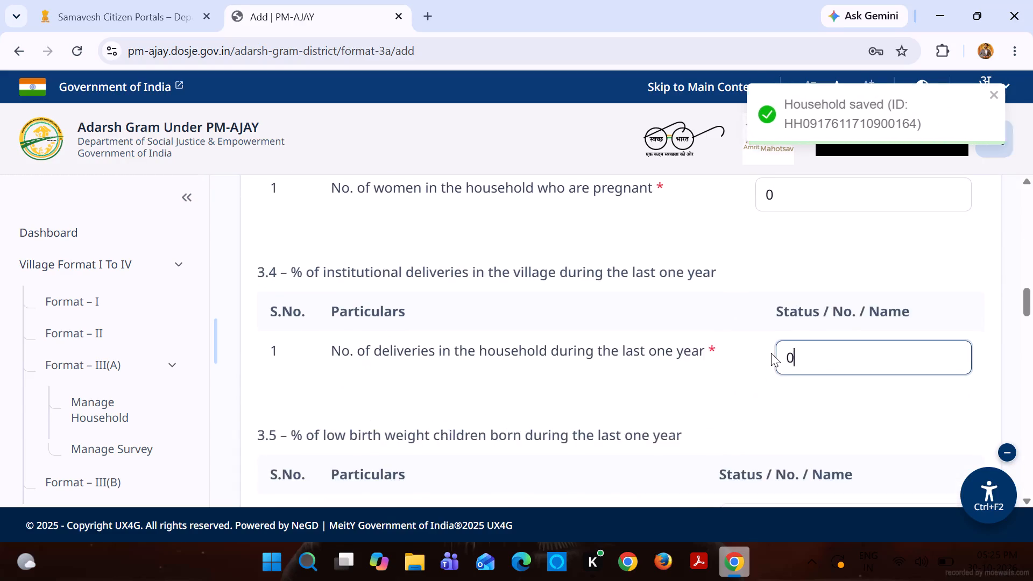
{"action": "scroll", "coordinate": [771, 353], "scroll_direction": "down", "scroll_amount": 1}
{"action": "left_click", "coordinate": [843, 323]}
{"action": "left_click", "coordinate": [818, 352]}
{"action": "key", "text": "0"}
Enter 0 in 3.6 for children below one year, in 3.7 for underweight children, and in 3.8 for women pregnant last year.
{"action": "scroll", "coordinate": [820, 346], "scroll_direction": "down", "scroll_amount": 2}
{"action": "left_click", "coordinate": [818, 363]}
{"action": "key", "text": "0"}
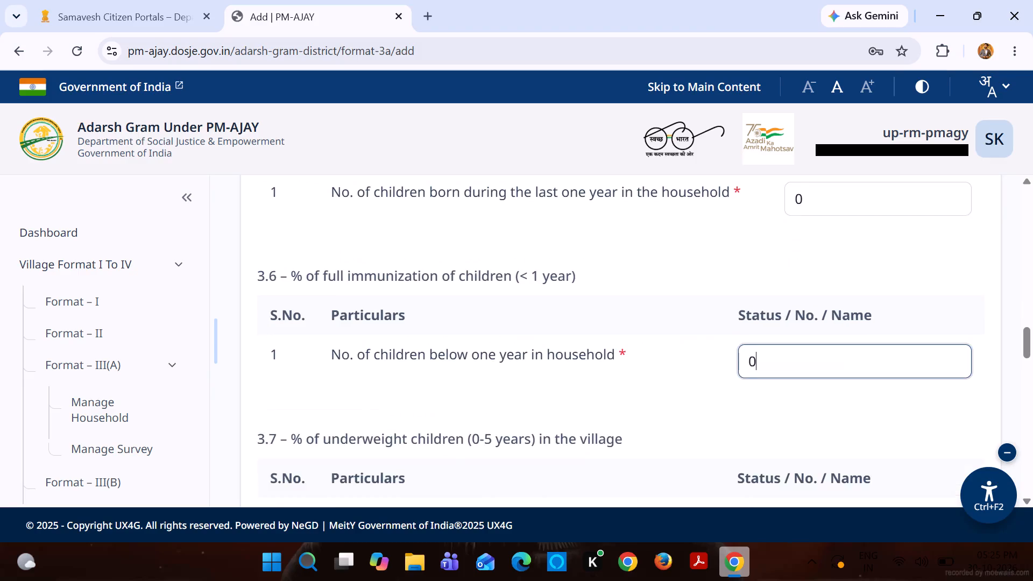
{"action": "scroll", "coordinate": [820, 352], "scroll_direction": "down", "scroll_amount": 2}
{"action": "left_click", "coordinate": [836, 365]}
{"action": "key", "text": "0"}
{"action": "scroll", "coordinate": [837, 357], "scroll_direction": "down", "scroll_amount": 3}
{"action": "left_click", "coordinate": [851, 291]}
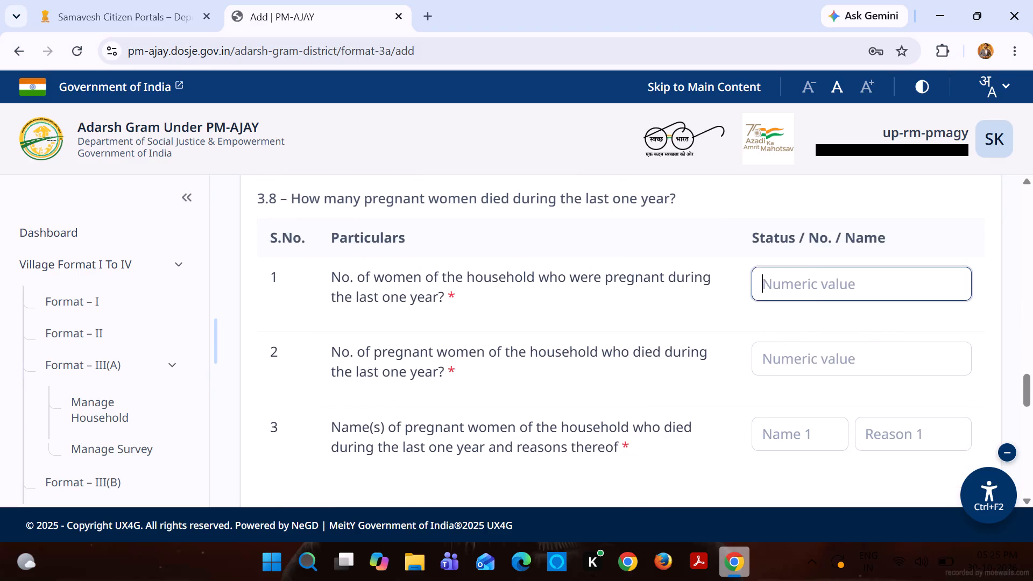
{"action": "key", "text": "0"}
Enter 0 children under one year in 3.9 and 0 members with communicable diseases in 3.10, and submit domain 3.
{"action": "left_click", "coordinate": [801, 439]}
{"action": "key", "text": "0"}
{"action": "scroll", "coordinate": [804, 430], "scroll_direction": "down", "scroll_amount": 2}
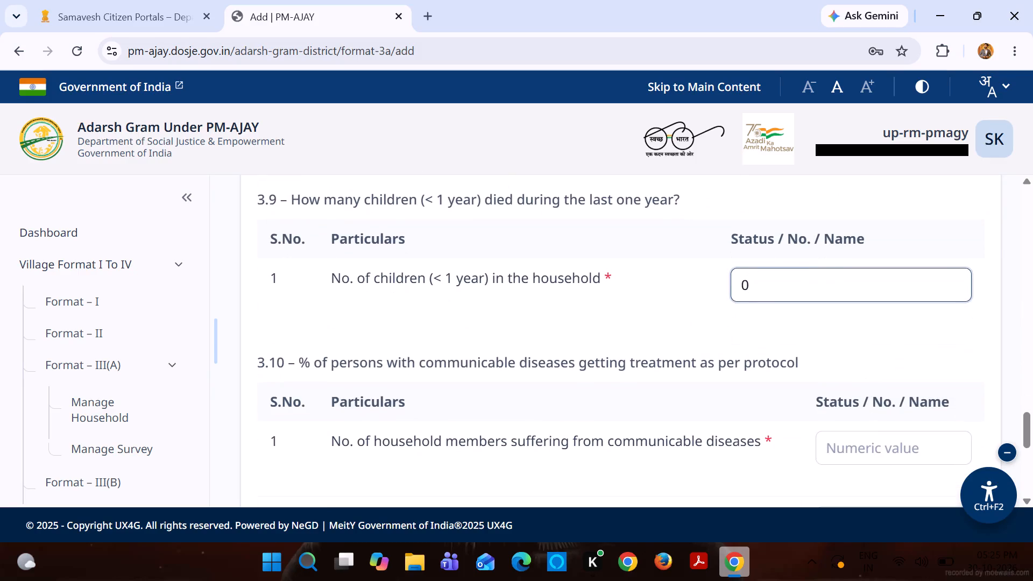
{"action": "left_click", "coordinate": [865, 447]}
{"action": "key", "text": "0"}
{"action": "scroll", "coordinate": [864, 436], "scroll_direction": "down", "scroll_amount": 2}
{"action": "left_click", "coordinate": [923, 400]}
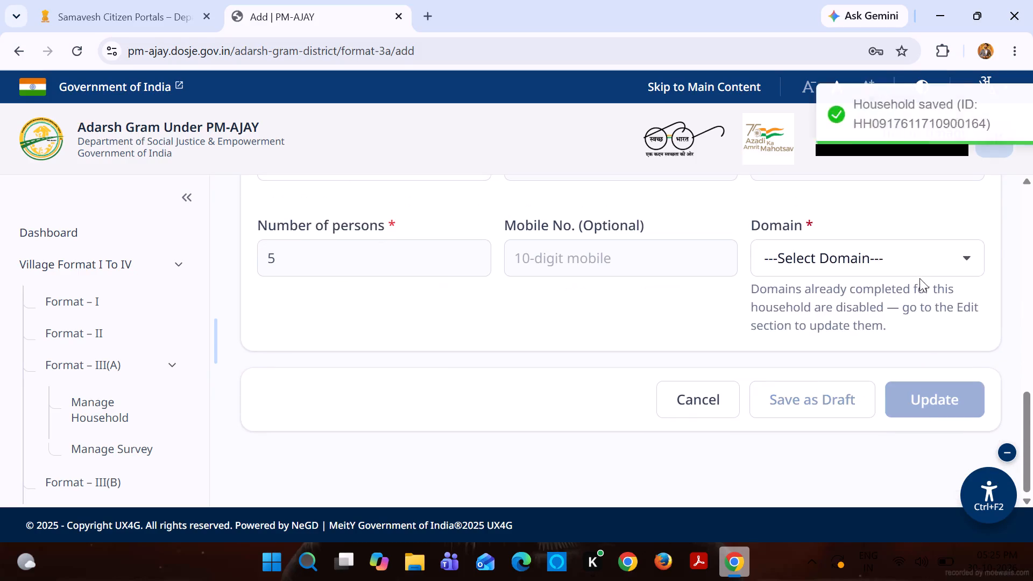
Choose domain 4 – Social Security and enter 0 women eligible for Widow Pension in 4.1 and 0 persons for Old Age Pension in 4.2.
{"action": "left_click", "coordinate": [921, 271]}
{"action": "scroll", "coordinate": [854, 412], "scroll_direction": "down", "scroll_amount": 1}
{"action": "left_click", "coordinate": [821, 417]}
{"action": "scroll", "coordinate": [823, 416], "scroll_direction": "down", "scroll_amount": 2}
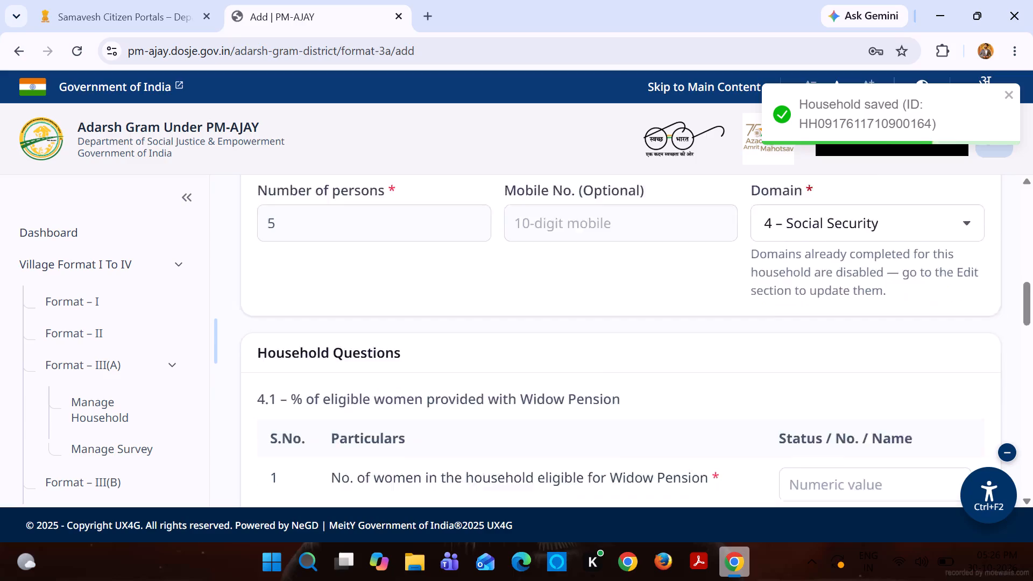
{"action": "left_click", "coordinate": [868, 355]}
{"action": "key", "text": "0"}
{"action": "scroll", "coordinate": [868, 356], "scroll_direction": "down", "scroll_amount": 2}
{"action": "left_click", "coordinate": [853, 380]}
{"action": "left_click", "coordinate": [854, 360]}
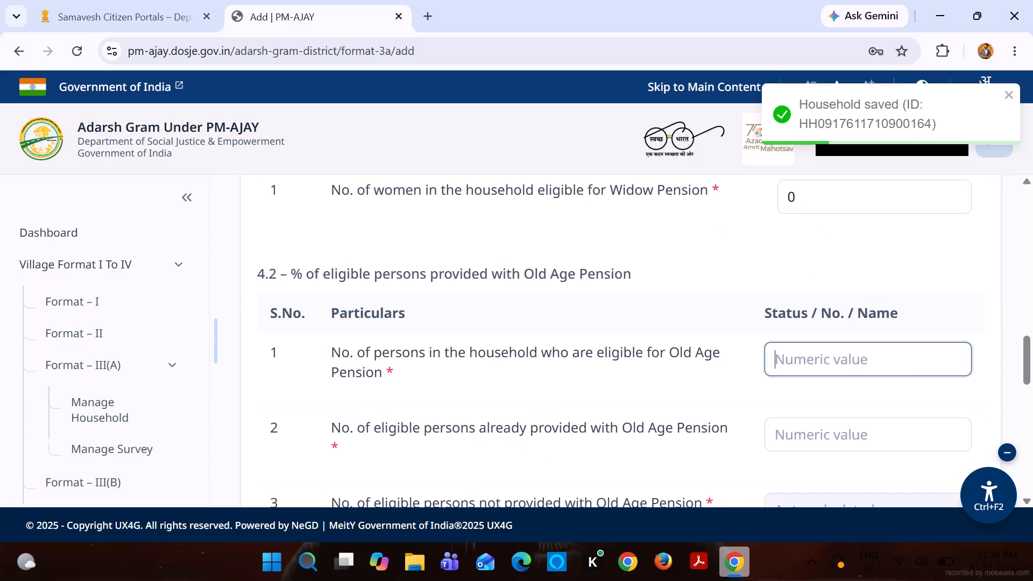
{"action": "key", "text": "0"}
Enter 0 persons eligible for Disability Pension in 4.3 and submit the Social Security domain.
{"action": "scroll", "coordinate": [855, 364], "scroll_direction": "down", "scroll_amount": 2}
{"action": "left_click", "coordinate": [850, 362]}
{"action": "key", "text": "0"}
{"action": "scroll", "coordinate": [850, 362], "scroll_direction": "down", "scroll_amount": 2}
{"action": "left_click", "coordinate": [938, 390]}
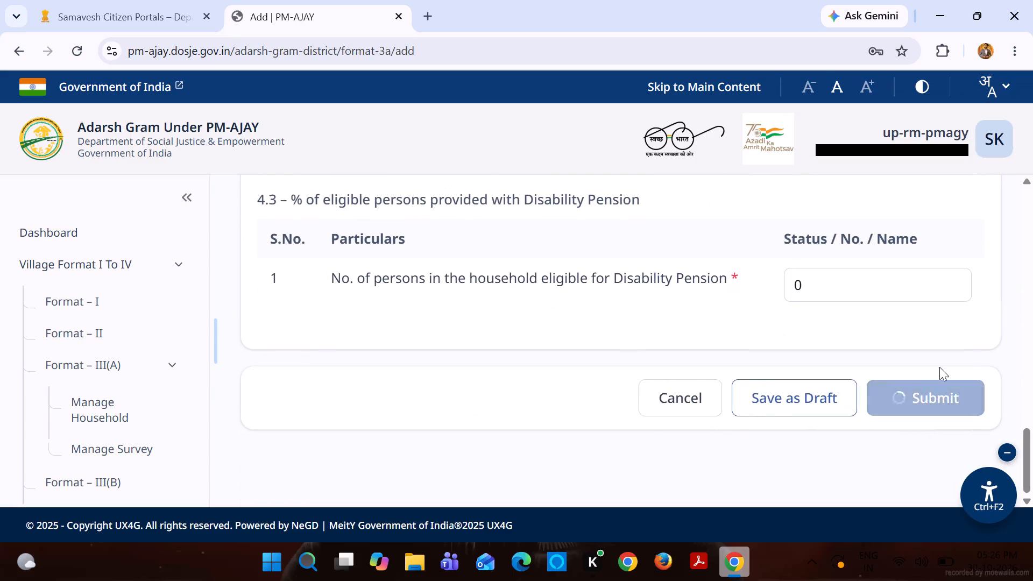
Choose domain 5, answer whether the household lives in a Kachcha/unsafe house in 5.3, and submit.
{"action": "left_click", "coordinate": [897, 257]}
{"action": "scroll", "coordinate": [840, 403], "scroll_direction": "down", "scroll_amount": 1}
{"action": "left_click", "coordinate": [783, 444]}
{"action": "scroll", "coordinate": [795, 424], "scroll_direction": "down", "scroll_amount": 3}
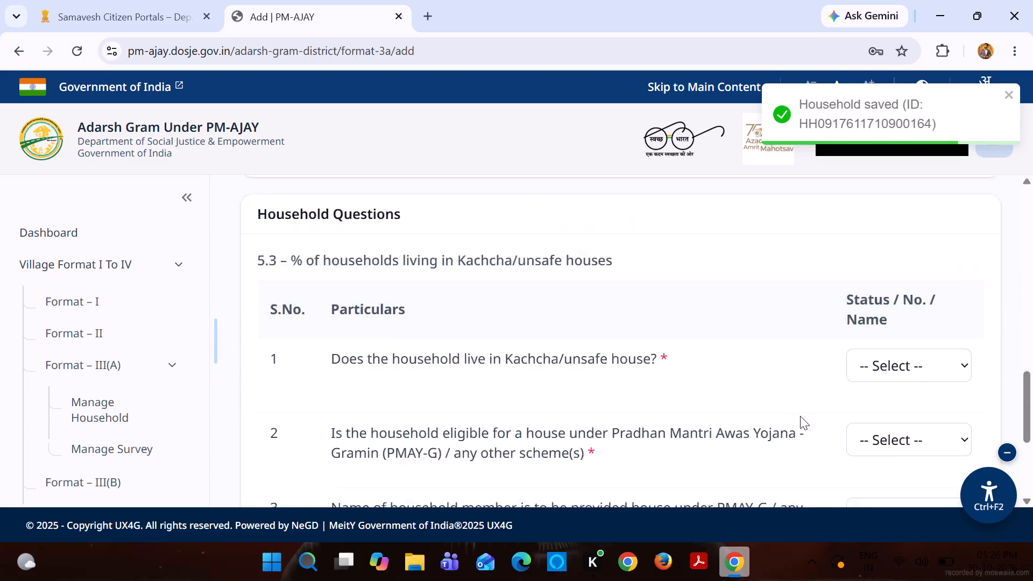
{"action": "left_click", "coordinate": [901, 303]}
{"action": "left_click", "coordinate": [872, 388]}
{"action": "left_click", "coordinate": [906, 408]}
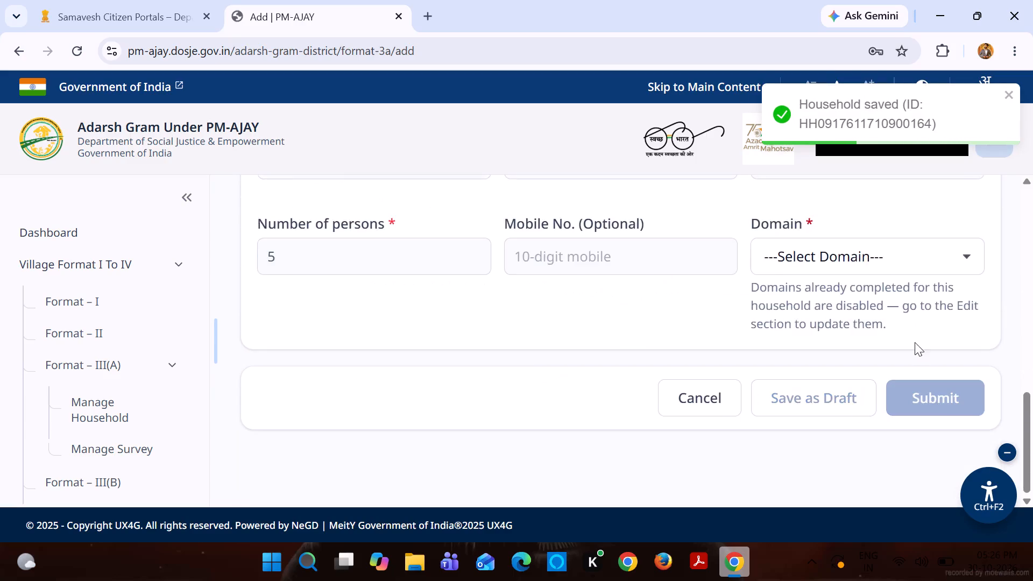
Choose domain 6 – Electricity and Clean Fuel and answer Yes to the first electricity connection question.
{"action": "left_click", "coordinate": [909, 253]}
{"action": "scroll", "coordinate": [886, 376], "scroll_direction": "down", "scroll_amount": 2}
{"action": "left_click", "coordinate": [791, 396]}
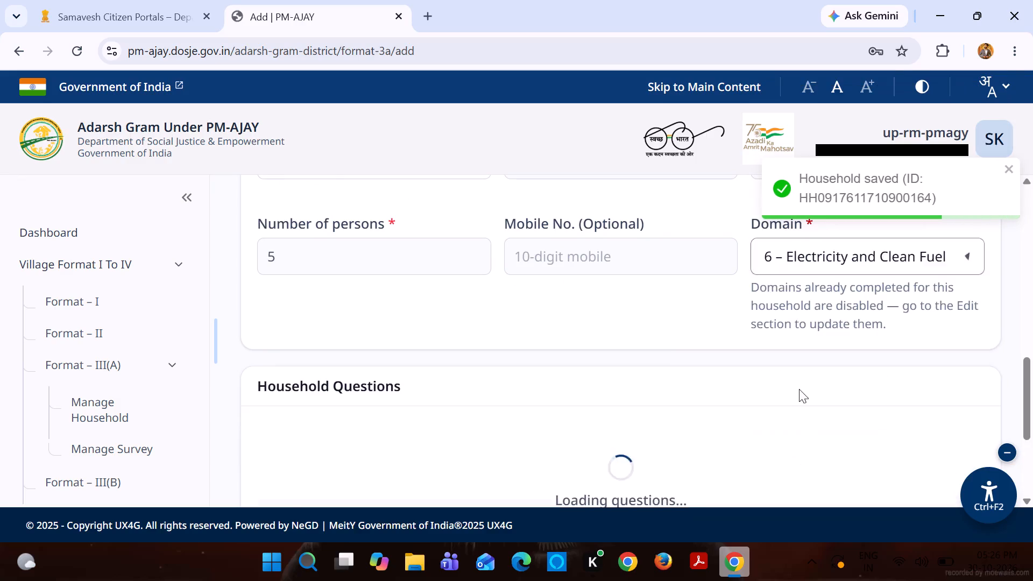
{"action": "scroll", "coordinate": [803, 401], "scroll_direction": "down", "scroll_amount": 2}
{"action": "left_click", "coordinate": [915, 388]}
{"action": "left_click", "coordinate": [884, 428]}
Answer Yes in 6.3 to both having an electricity connection and using at least one LED bulb.
{"action": "scroll", "coordinate": [896, 404], "scroll_direction": "down", "scroll_amount": 2}
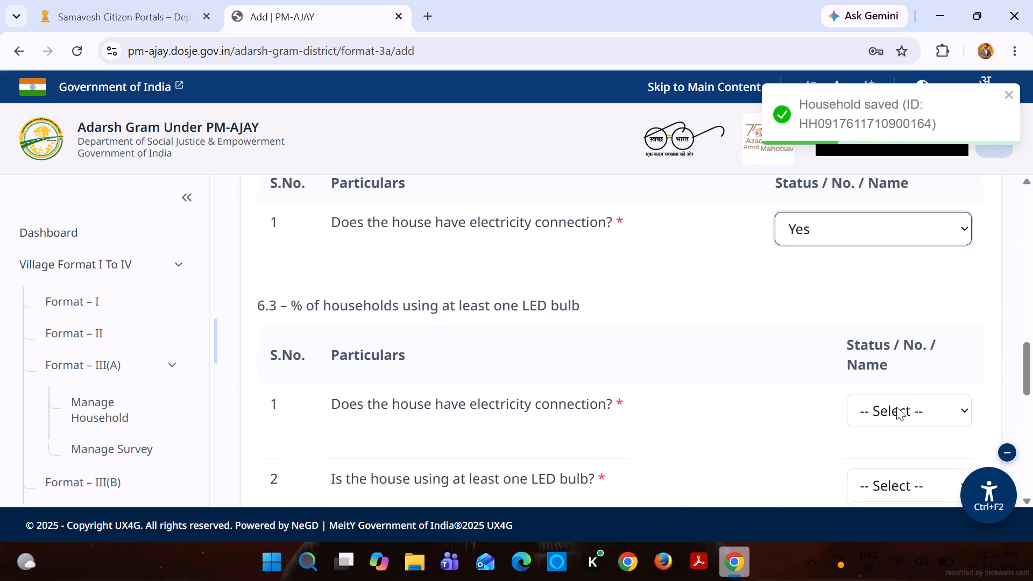
{"action": "left_click", "coordinate": [914, 366]}
{"action": "left_click", "coordinate": [890, 428]}
{"action": "middle_click_drag", "start_coordinate": [901, 406], "coordinate": [901, 413]}
{"action": "scroll", "coordinate": [901, 406], "scroll_direction": "down", "scroll_amount": 2}
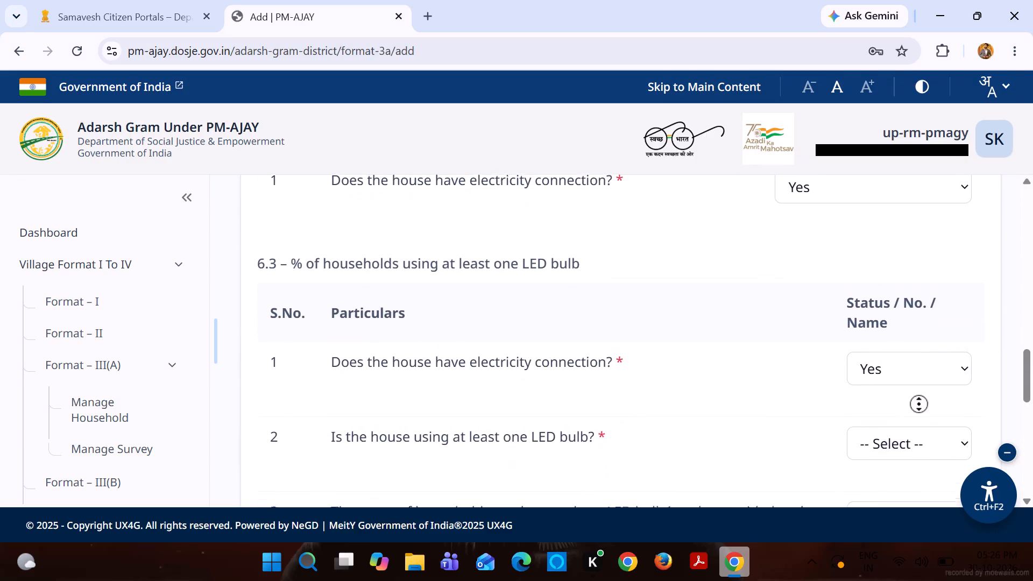
{"action": "middle_click", "coordinate": [920, 393]}
{"action": "left_click", "coordinate": [924, 387]}
{"action": "scroll", "coordinate": [924, 387], "scroll_direction": "down", "scroll_amount": 2}
{"action": "left_click", "coordinate": [952, 276]}
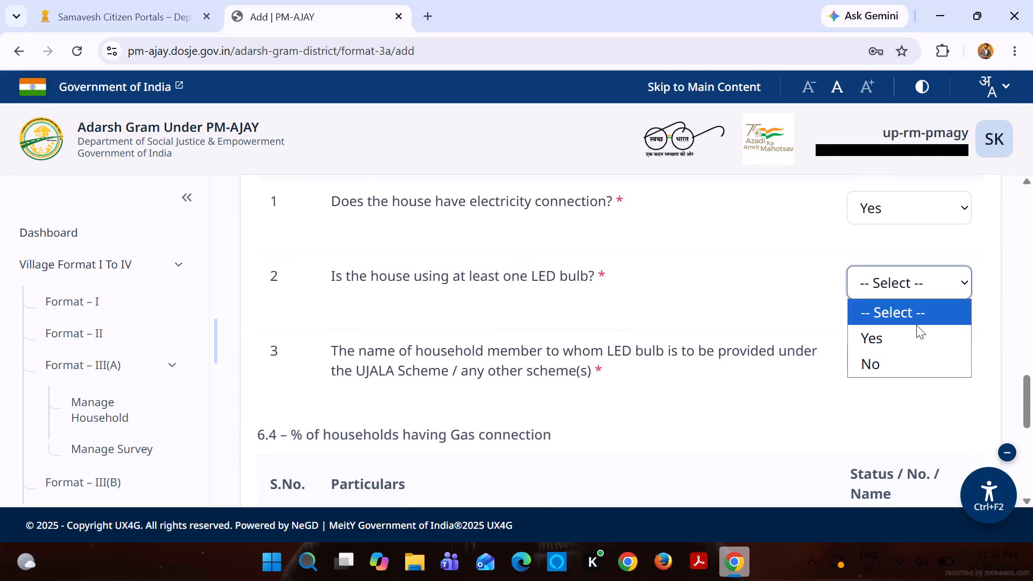
{"action": "left_click", "coordinate": [915, 327]}
Set the clean fuel answer in 6.4 to Yes and submit the Electricity and Clean Fuel domain.
{"action": "scroll", "coordinate": [917, 324], "scroll_direction": "down", "scroll_amount": 2}
{"action": "left_click", "coordinate": [940, 275]}
{"action": "left_click", "coordinate": [892, 352]}
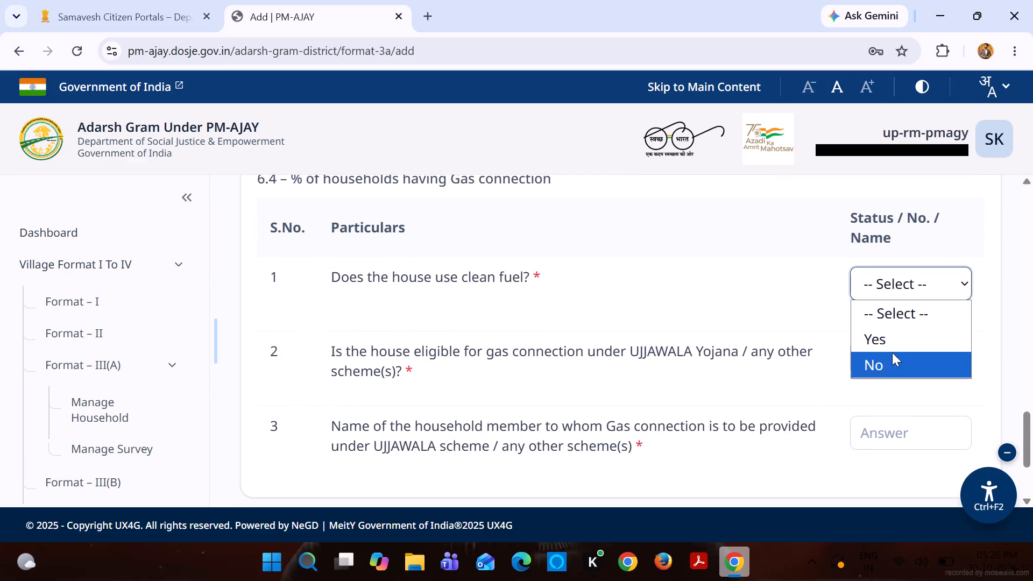
{"action": "left_click", "coordinate": [917, 282]}
{"action": "left_click", "coordinate": [895, 336]}
{"action": "left_click", "coordinate": [925, 377]}
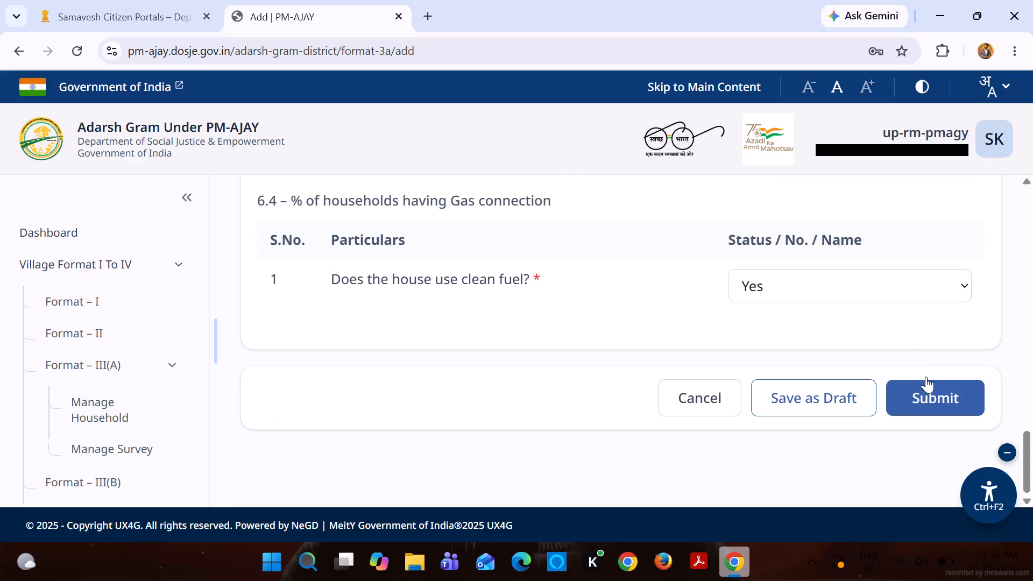
{"action": "left_click", "coordinate": [941, 382]}
Choose domain 7 – Agricultural Practices etc., answer No to the household being involved in farming in 7.1, and submit.
{"action": "left_click", "coordinate": [896, 228]}
{"action": "left_click", "coordinate": [902, 255]}
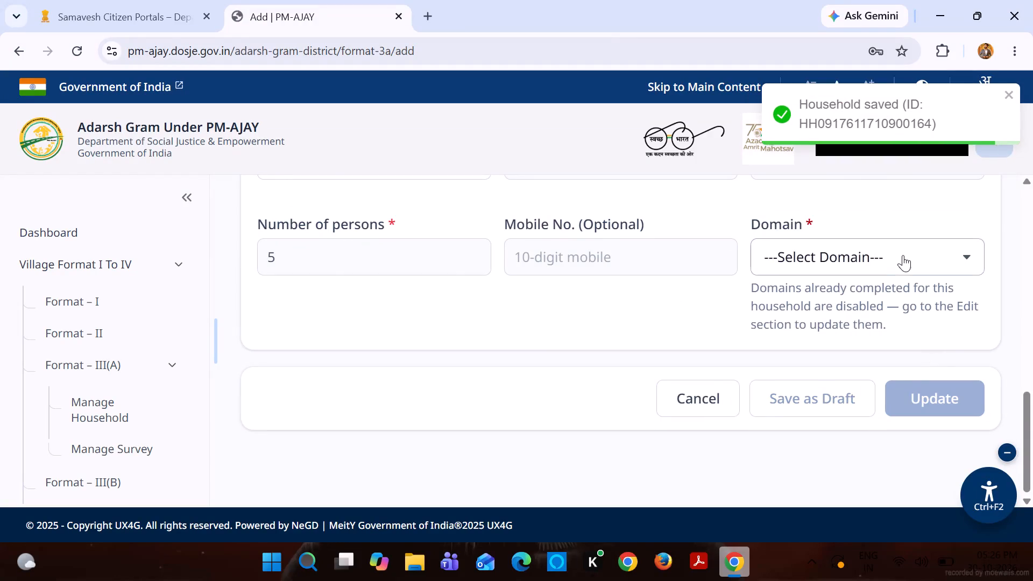
{"action": "scroll", "coordinate": [872, 398], "scroll_direction": "down", "scroll_amount": 2}
{"action": "left_click", "coordinate": [787, 428]}
{"action": "scroll", "coordinate": [791, 433], "scroll_direction": "down", "scroll_amount": 3}
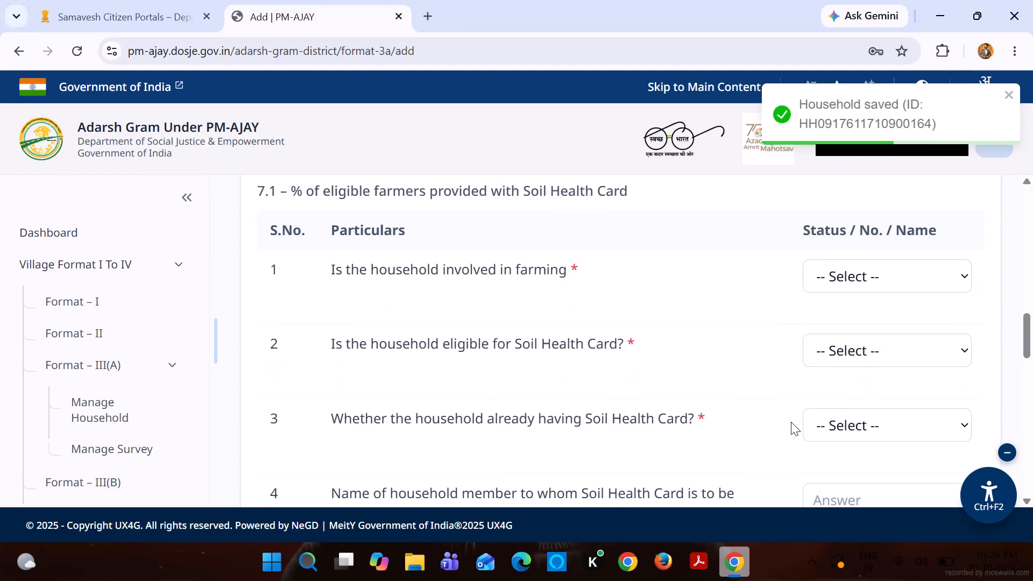
{"action": "left_click_drag", "start_coordinate": [915, 251], "coordinate": [918, 258]}
{"action": "left_click", "coordinate": [914, 276]}
{"action": "left_click", "coordinate": [860, 349]}
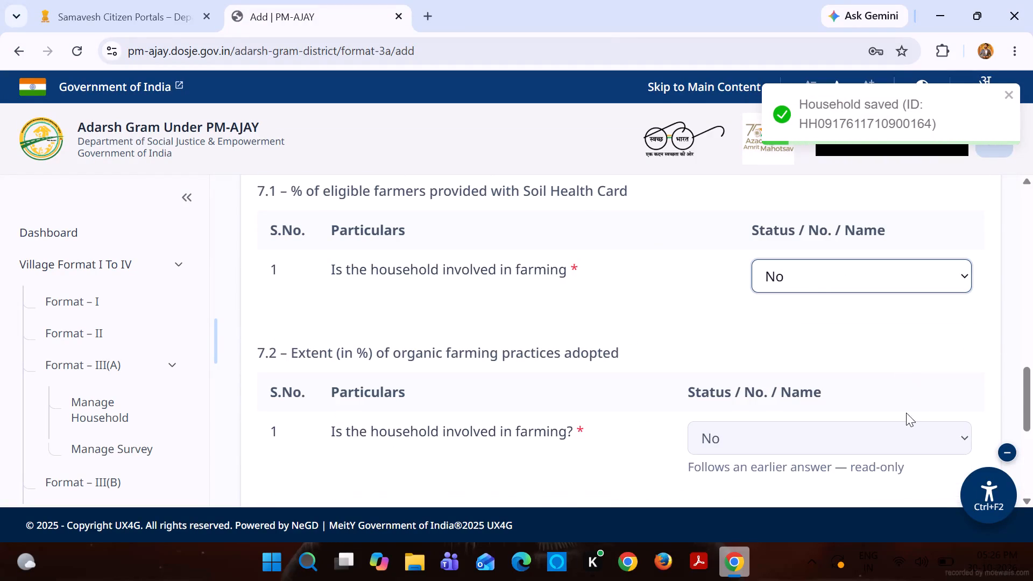
{"action": "scroll", "coordinate": [917, 395], "scroll_direction": "down", "scroll_amount": 5}
{"action": "left_click", "coordinate": [935, 405]}
Choose domain 8 – Financial Inclusion and enter 5 persons above 5 years and 5 already having Aadhaar in 8.1.
{"action": "left_click", "coordinate": [911, 253]}
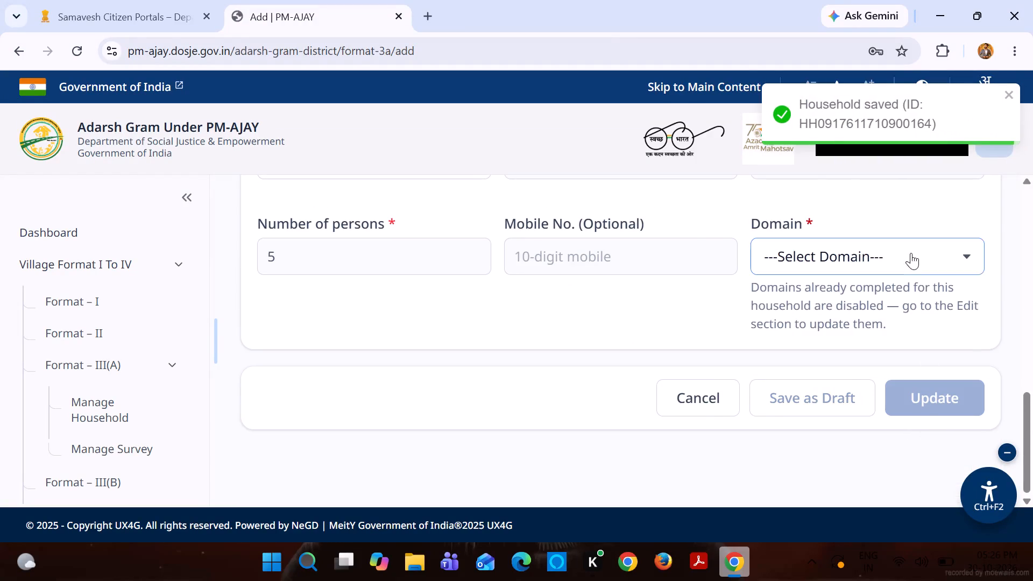
{"action": "middle_click_drag", "start_coordinate": [888, 390], "coordinate": [855, 580]}
{"action": "scroll", "coordinate": [883, 425], "scroll_direction": "down", "scroll_amount": 5}
{"action": "scroll", "coordinate": [847, 458], "scroll_direction": "down", "scroll_amount": 3}
{"action": "left_click", "coordinate": [833, 403]}
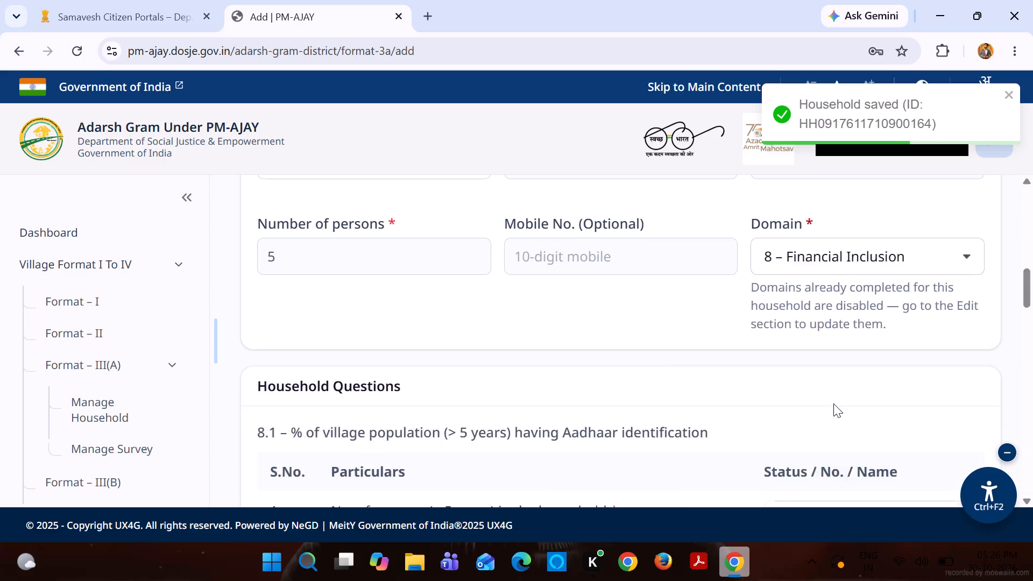
{"action": "scroll", "coordinate": [833, 420], "scroll_direction": "down", "scroll_amount": 2}
{"action": "left_click", "coordinate": [854, 343]}
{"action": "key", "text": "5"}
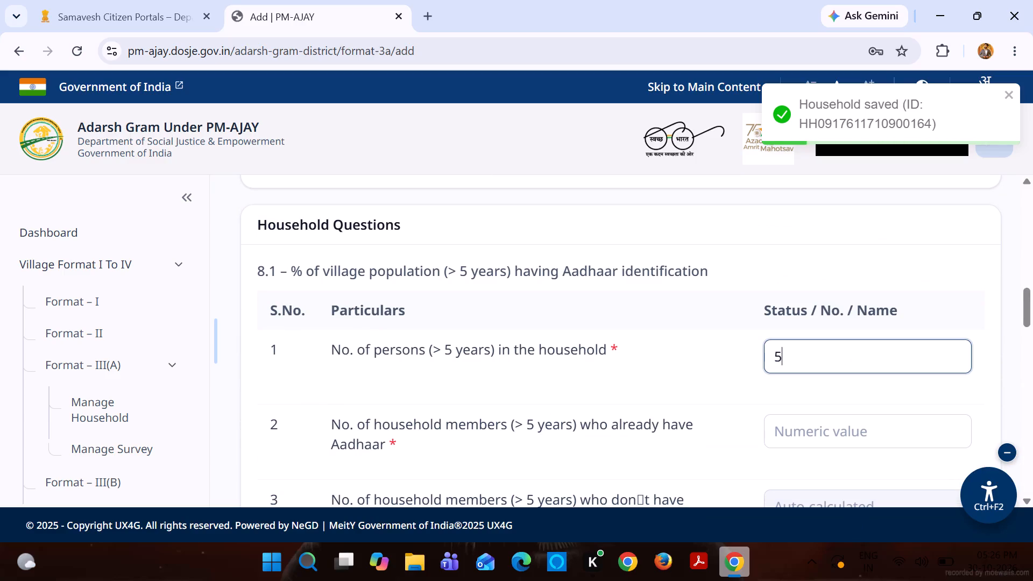
{"action": "left_click", "coordinate": [828, 435]}
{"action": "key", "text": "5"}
Enter 2 members eligible for a bank/post office account and 2 already having an account in 8.2.
{"action": "scroll", "coordinate": [830, 430], "scroll_direction": "down", "scroll_amount": 4}
{"action": "middle_click", "coordinate": [830, 430]}
{"action": "left_click", "coordinate": [907, 355]}
{"action": "scroll", "coordinate": [907, 355], "scroll_direction": "down", "scroll_amount": 3}
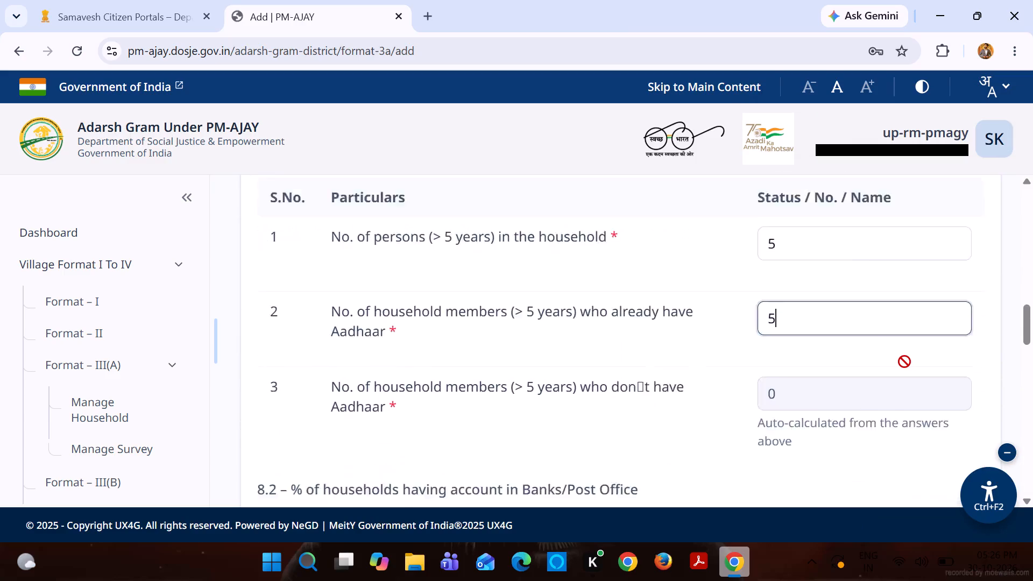
{"action": "scroll", "coordinate": [904, 362], "scroll_direction": "down", "scroll_amount": 2}
{"action": "left_click", "coordinate": [892, 238]}
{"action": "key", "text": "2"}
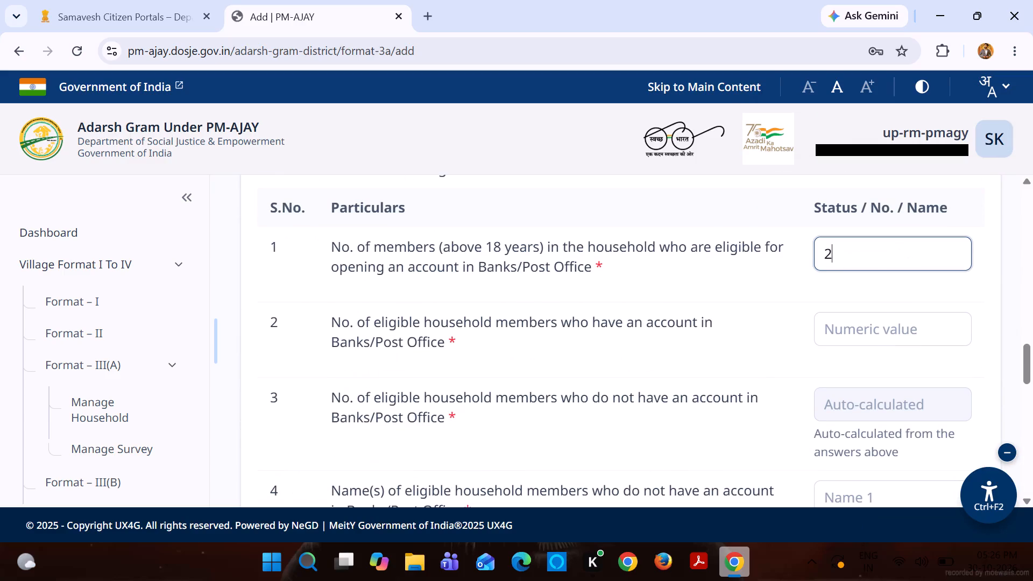
{"action": "left_click", "coordinate": [873, 327]}
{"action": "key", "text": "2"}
Enter 0 eligible persons for PMSBY in 8.3 and 0 for PMJJBY in 8.4, and submit the Financial Inclusion domain.
{"action": "scroll", "coordinate": [873, 327], "scroll_direction": "down", "scroll_amount": 3}
{"action": "left_click", "coordinate": [937, 369]}
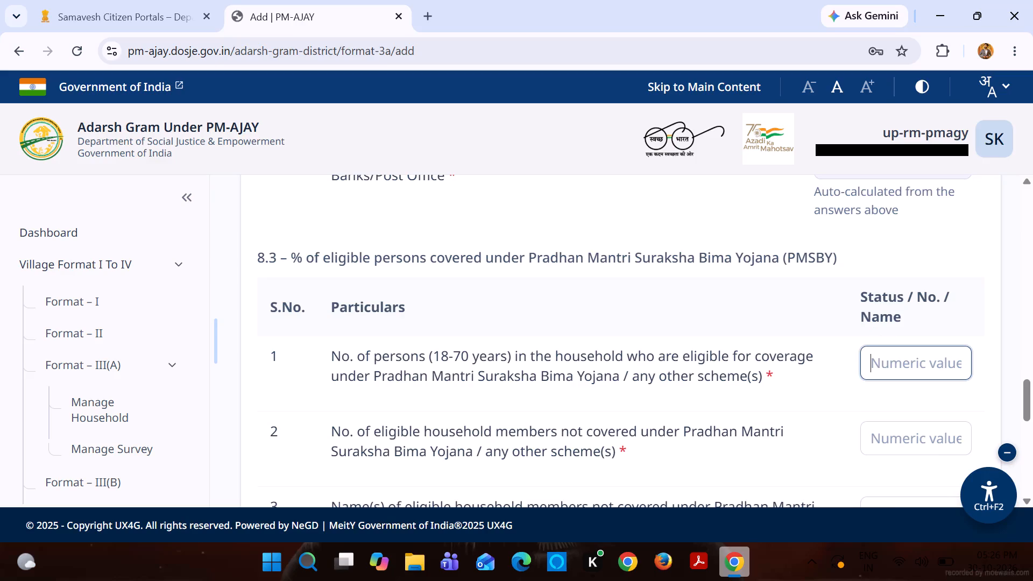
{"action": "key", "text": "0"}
{"action": "scroll", "coordinate": [937, 367], "scroll_direction": "down", "scroll_amount": 2}
{"action": "left_click", "coordinate": [926, 370]}
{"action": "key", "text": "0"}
{"action": "scroll", "coordinate": [926, 370], "scroll_direction": "down", "scroll_amount": 3}
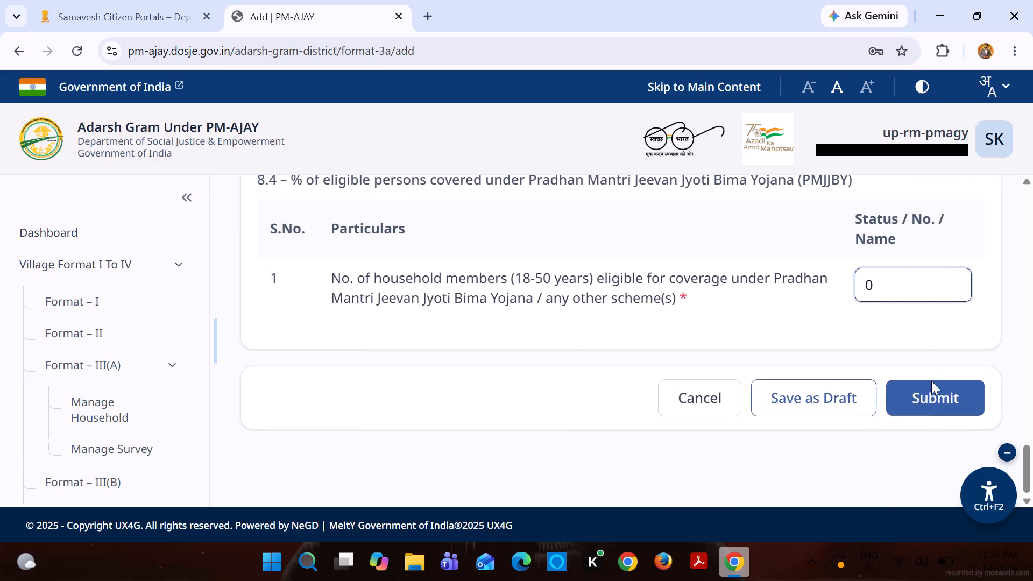
{"action": "left_click", "coordinate": [925, 405]}
Choose domain 9 – Digitization, enter 0 members eligible for PMGDISHA training in 9.3, and submit.
{"action": "left_click", "coordinate": [939, 259]}
{"action": "scroll", "coordinate": [892, 347], "scroll_direction": "down", "scroll_amount": 4}
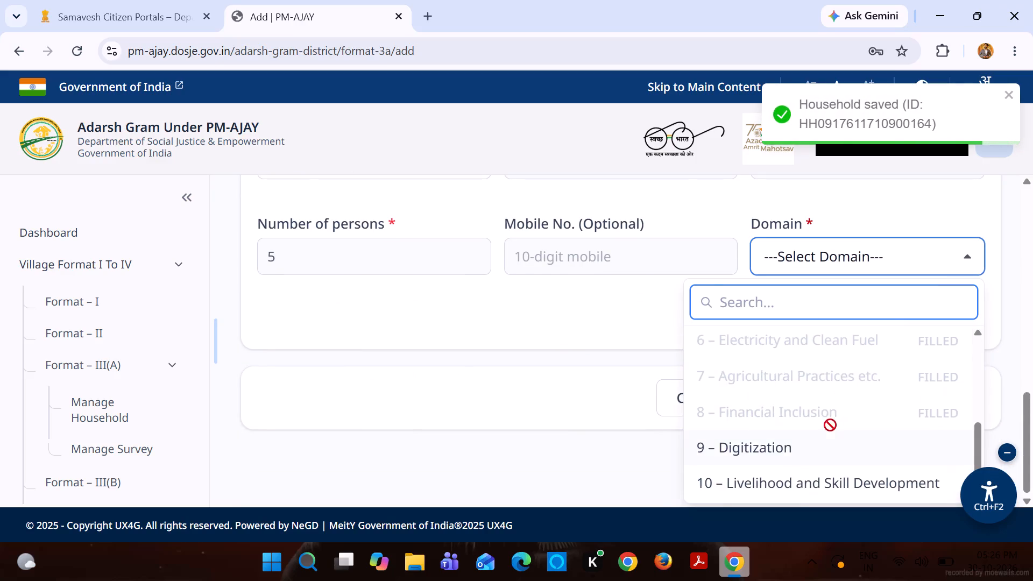
{"action": "left_click", "coordinate": [823, 431]}
{"action": "scroll", "coordinate": [823, 432], "scroll_direction": "down", "scroll_amount": 3}
{"action": "left_click", "coordinate": [918, 296]}
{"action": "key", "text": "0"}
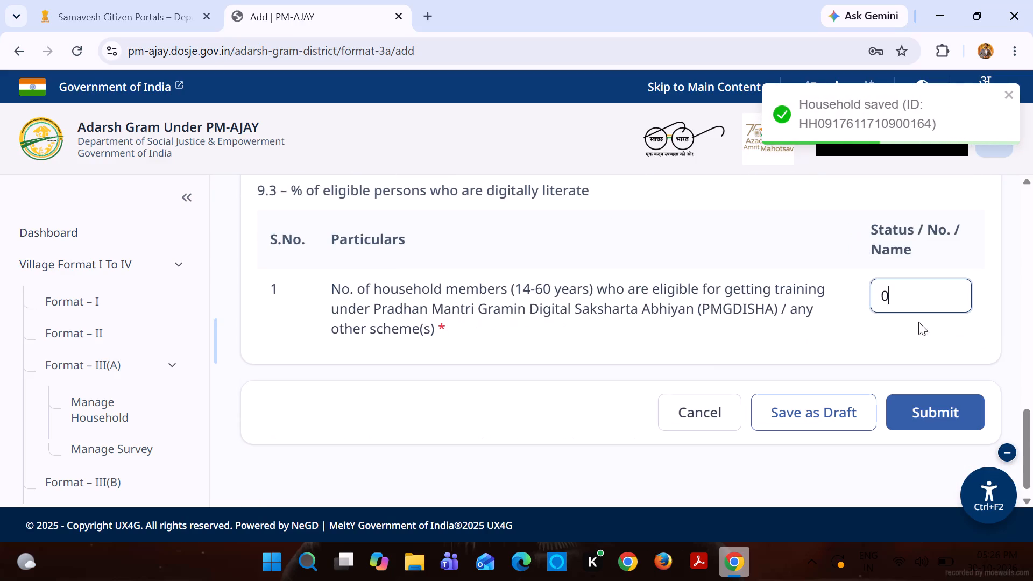
{"action": "left_click", "coordinate": [922, 405]}
Choose domain 10 – Livelihood and Skill Development and enter 0 youth eligible for skill training and 0 for bank linked loans.
{"action": "left_click", "coordinate": [932, 265]}
{"action": "scroll", "coordinate": [906, 387], "scroll_direction": "down", "scroll_amount": 5}
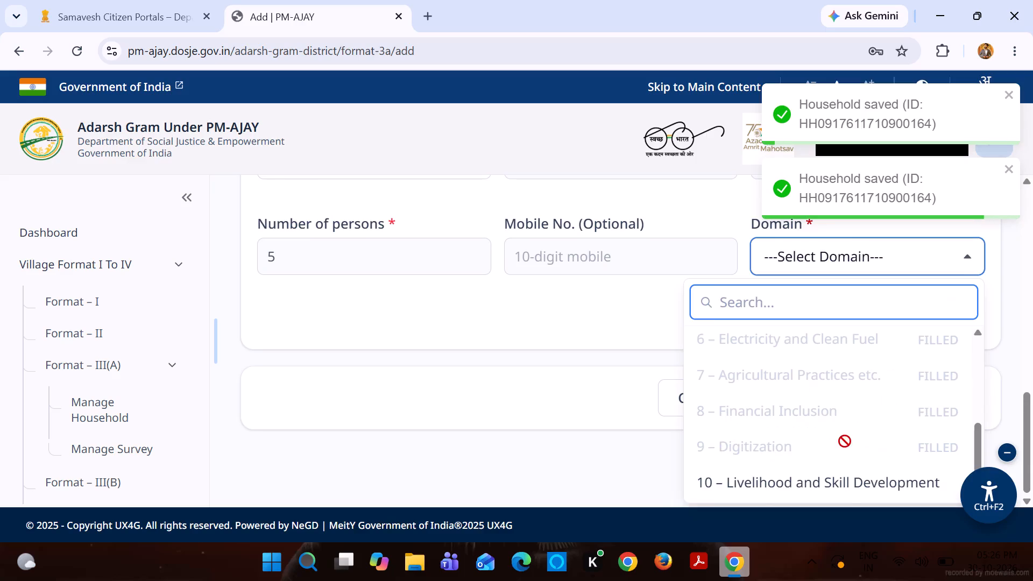
{"action": "left_click", "coordinate": [790, 481]}
{"action": "scroll", "coordinate": [837, 442], "scroll_direction": "down", "scroll_amount": 3}
{"action": "left_click", "coordinate": [914, 275]}
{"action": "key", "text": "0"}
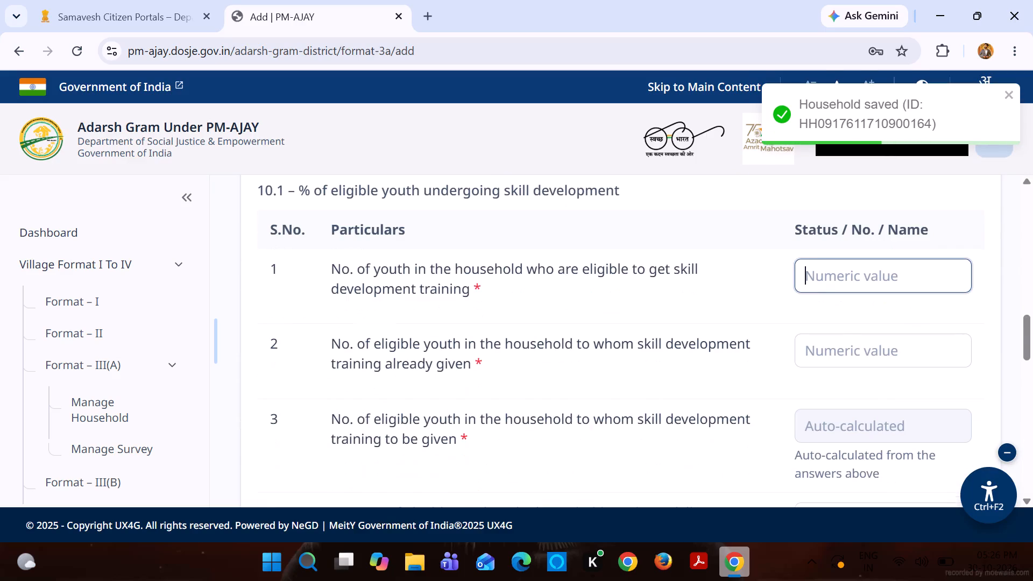
{"action": "scroll", "coordinate": [911, 296], "scroll_direction": "down", "scroll_amount": 3}
{"action": "left_click", "coordinate": [872, 187]}
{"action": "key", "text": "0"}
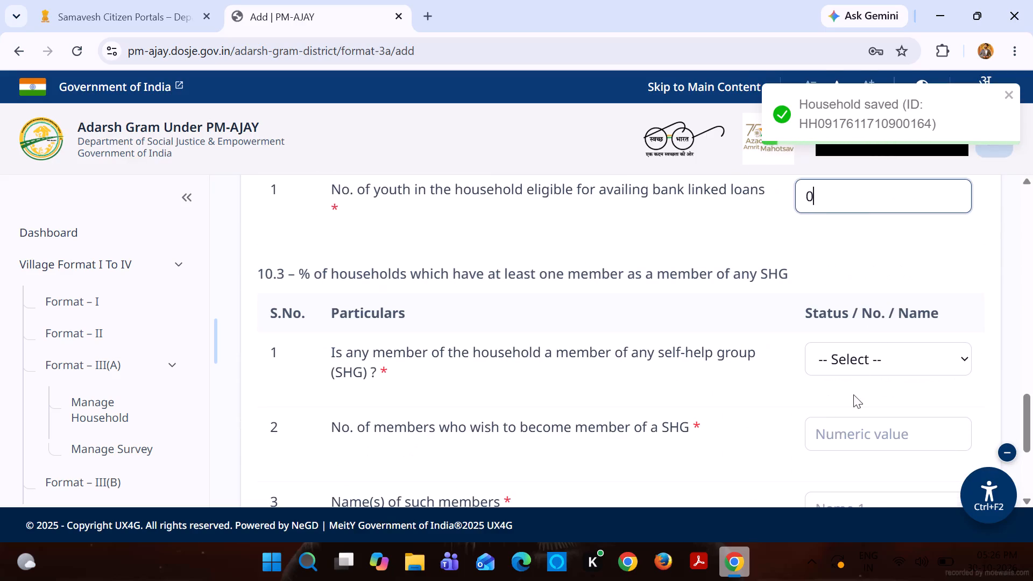
Answer No to self-help group membership and enter 0 members wishing to join in 10.3, and submit domain 10.
{"action": "left_click", "coordinate": [870, 357]}
{"action": "left_click", "coordinate": [850, 436]}
{"action": "left_click", "coordinate": [850, 433]}
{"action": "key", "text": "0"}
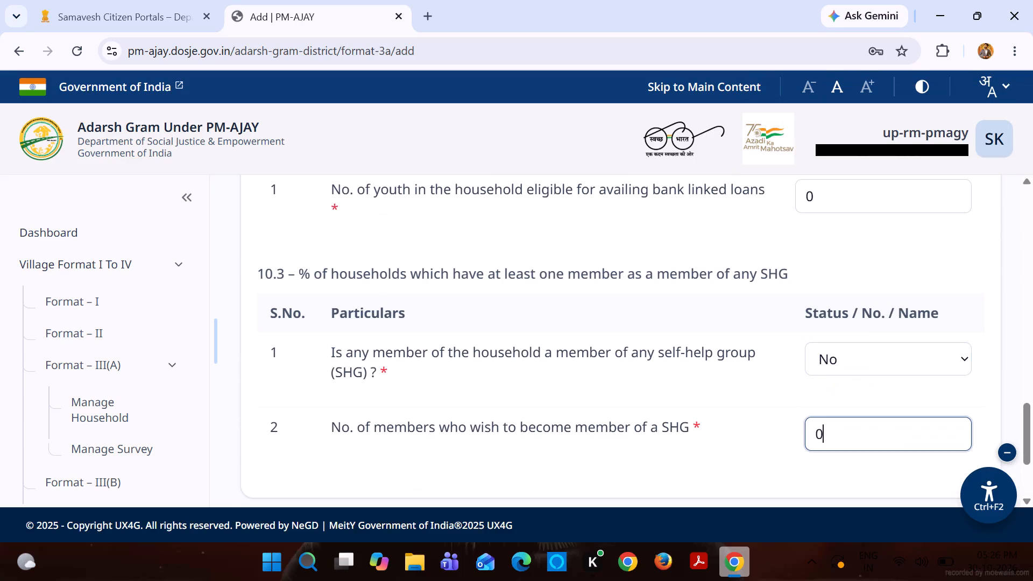
{"action": "scroll", "coordinate": [850, 433], "scroll_direction": "down", "scroll_amount": 3}
{"action": "left_click", "coordinate": [916, 380]}
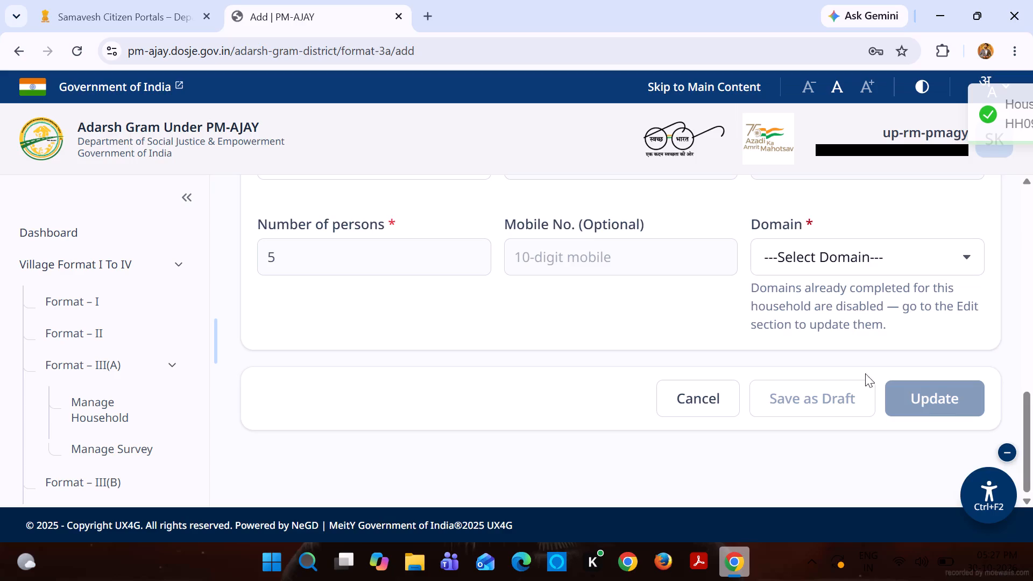
Start a new household record with block Shahabad - 1488, gram panchayat Boodpur - 84740, village Boodpur - 117109 and category Others.
{"action": "left_click", "coordinate": [140, 427]}
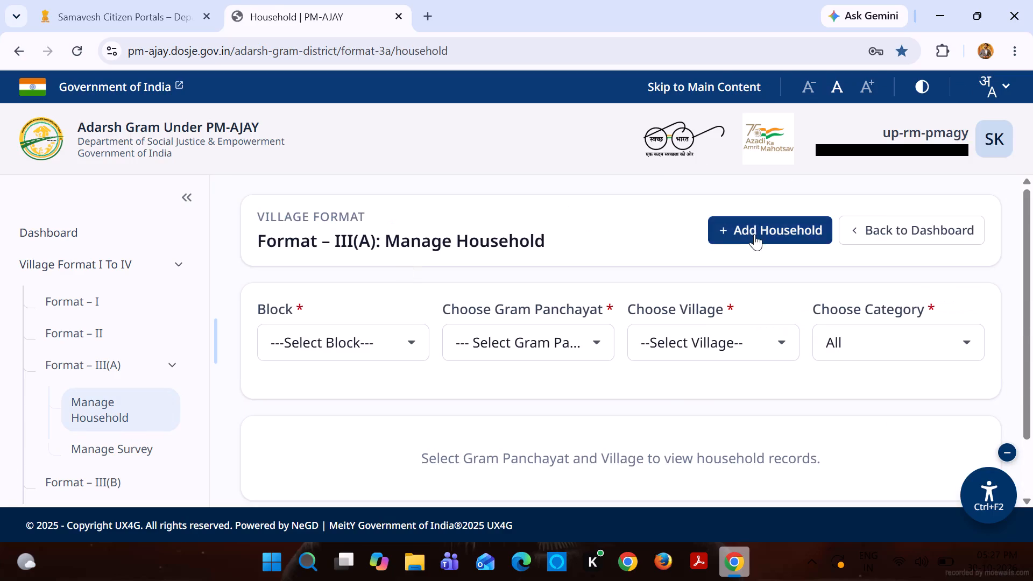
{"action": "left_click", "coordinate": [759, 237]}
{"action": "left_click", "coordinate": [773, 188]}
{"action": "left_click", "coordinate": [684, 449]}
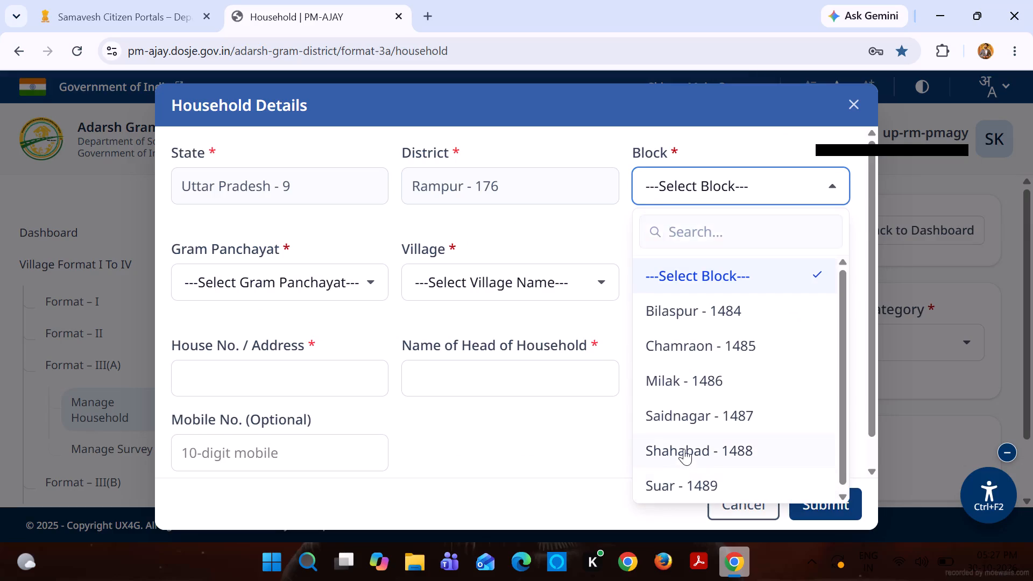
{"action": "left_click", "coordinate": [302, 279]}
{"action": "left_click", "coordinate": [235, 447]}
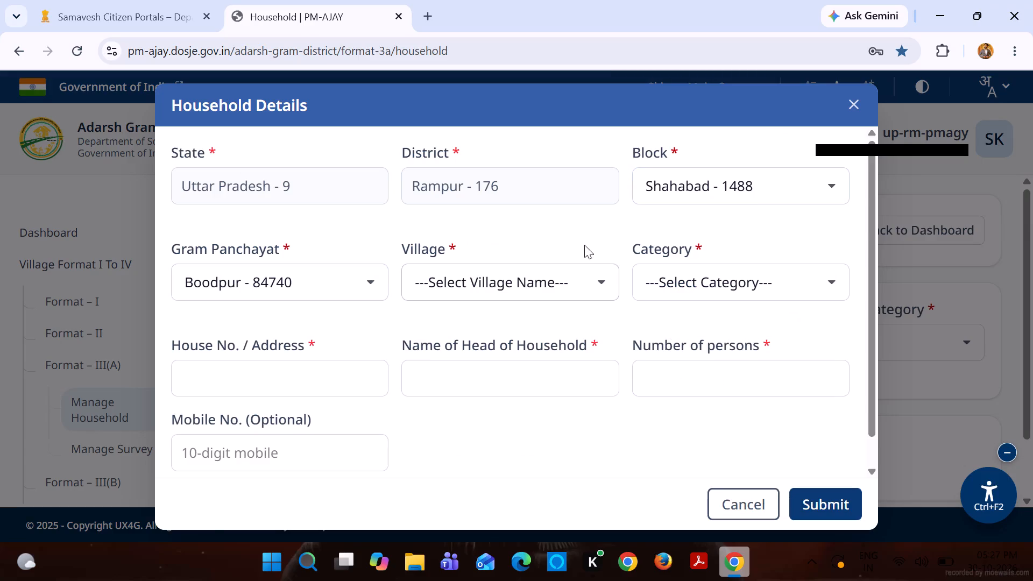
{"action": "left_click", "coordinate": [577, 282]}
{"action": "left_click", "coordinate": [444, 360]}
{"action": "left_click", "coordinate": [775, 273]}
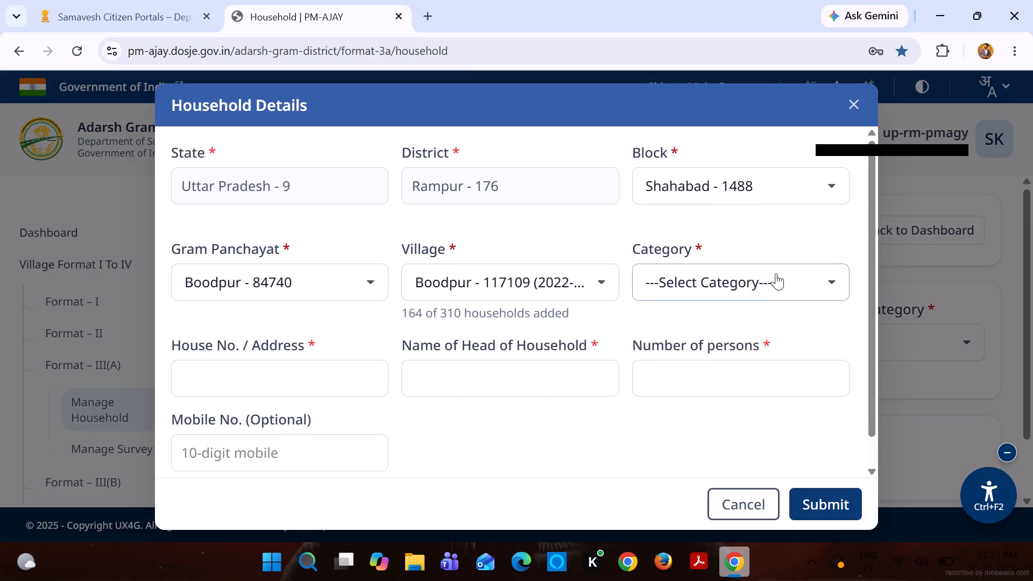
{"action": "left_click", "coordinate": [704, 434]}
Enter house number 165, the head of household's name and 3 persons, and submit the new household.
{"action": "left_click", "coordinate": [261, 379]}
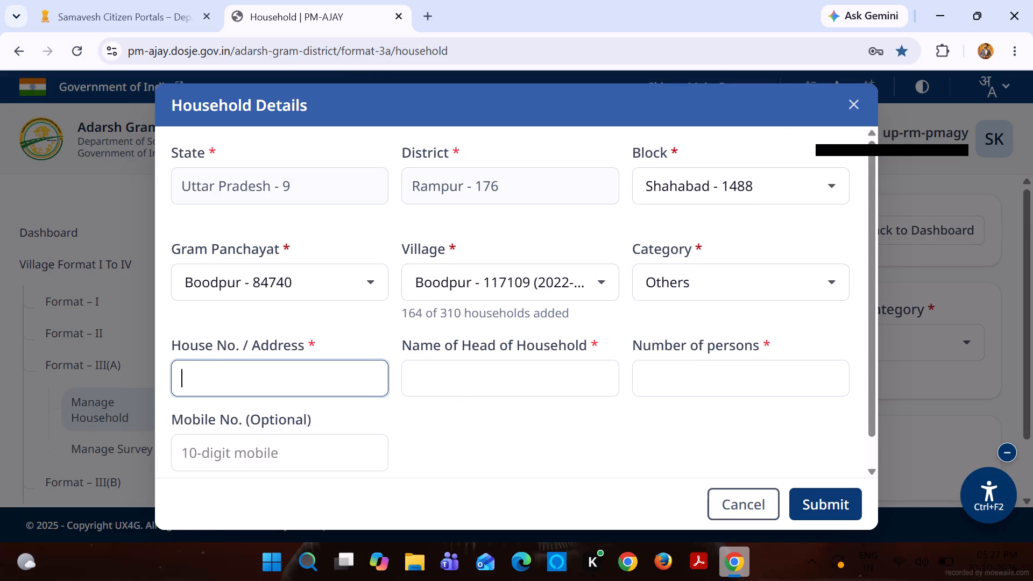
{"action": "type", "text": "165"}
{"action": "left_click", "coordinate": [441, 366]}
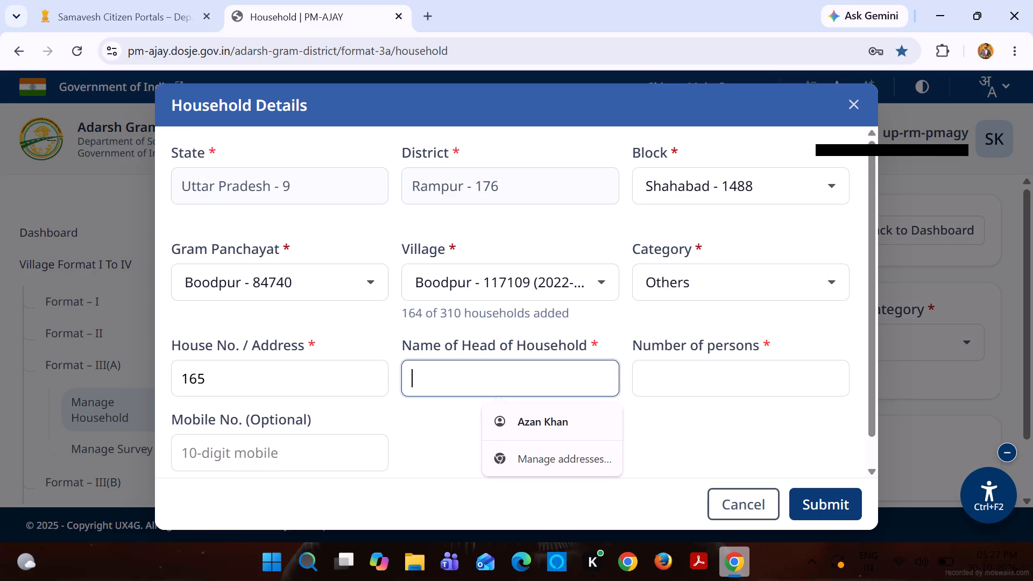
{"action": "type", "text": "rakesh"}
{"action": "left_click", "coordinate": [670, 367]}
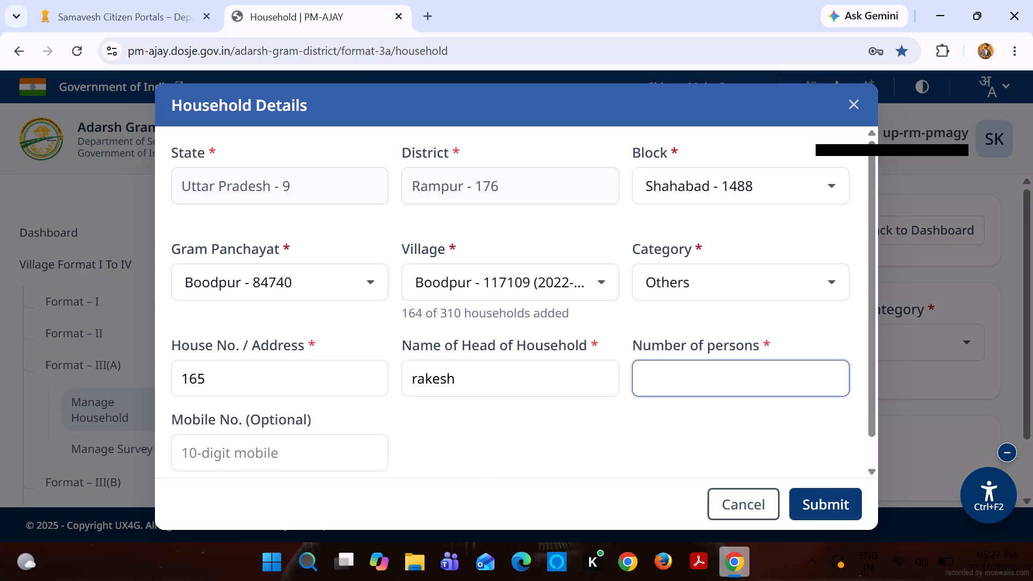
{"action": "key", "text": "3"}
{"action": "left_click", "coordinate": [838, 500]}
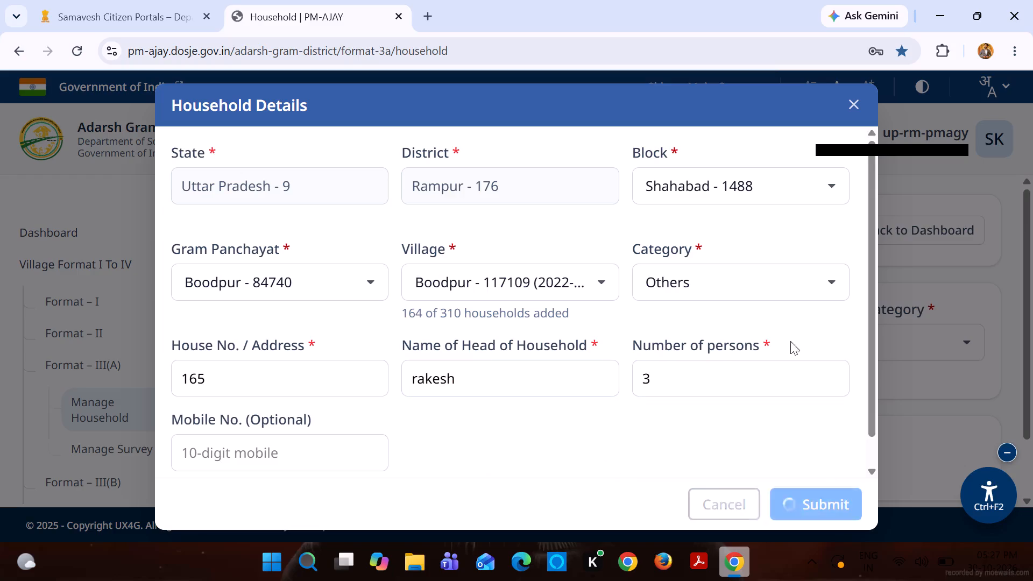
Choose domain 1 – Drinking water and Sanitation, answer Yes to having a household latrine and No to open defecation, and submit.
{"action": "scroll", "coordinate": [781, 283], "scroll_direction": "down", "scroll_amount": 11}
{"action": "scroll", "coordinate": [790, 254], "scroll_direction": "up", "scroll_amount": 1}
{"action": "scroll", "coordinate": [790, 254], "scroll_direction": "down", "scroll_amount": 3}
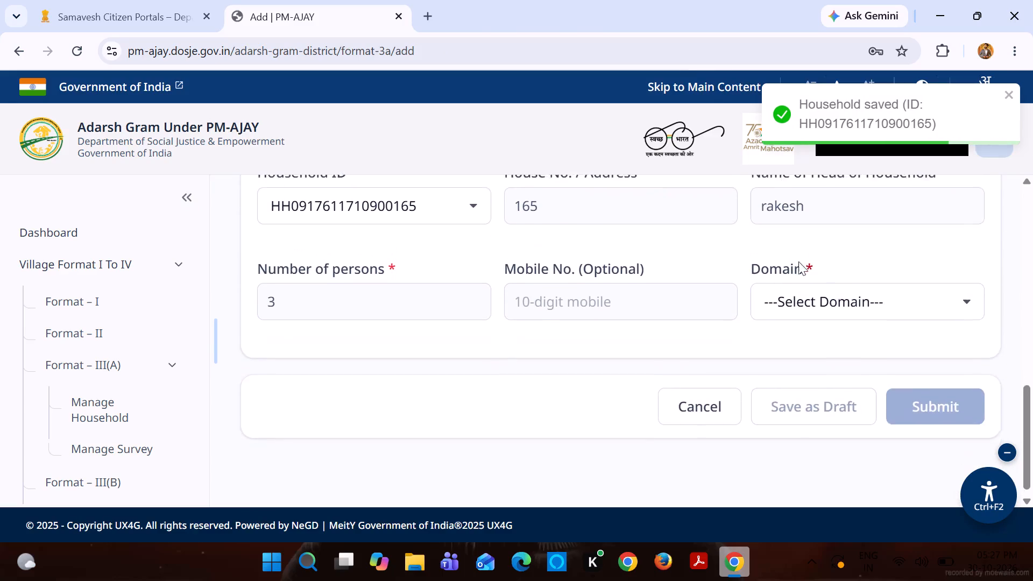
{"action": "left_click", "coordinate": [859, 299]}
{"action": "left_click", "coordinate": [806, 153]}
{"action": "scroll", "coordinate": [809, 261], "scroll_direction": "down", "scroll_amount": 1}
{"action": "scroll", "coordinate": [809, 268], "scroll_direction": "up", "scroll_amount": 1}
{"action": "scroll", "coordinate": [809, 273], "scroll_direction": "down", "scroll_amount": 1}
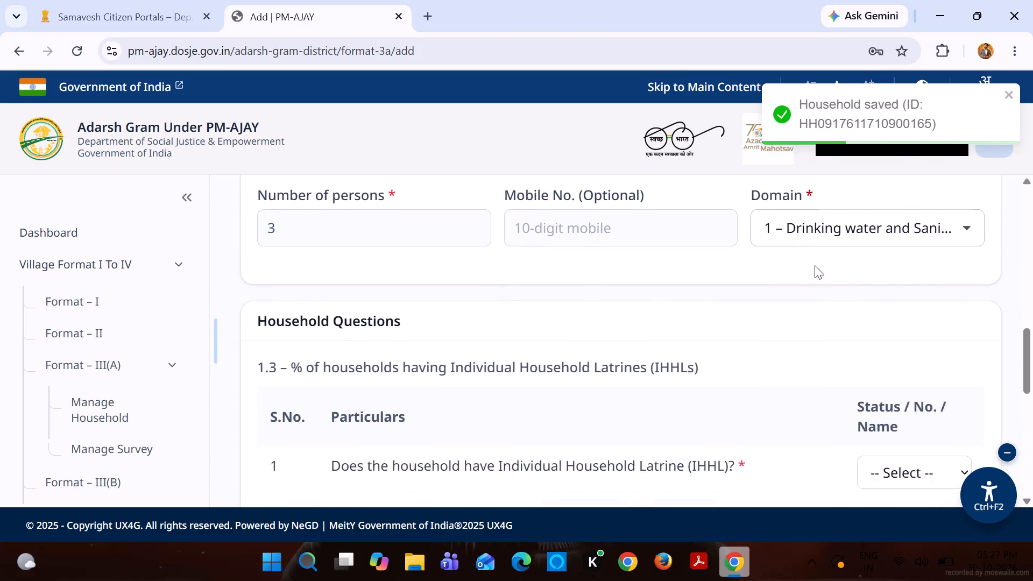
{"action": "scroll", "coordinate": [908, 401], "scroll_direction": "down", "scroll_amount": 3}
{"action": "left_click_drag", "start_coordinate": [924, 214], "coordinate": [917, 237]}
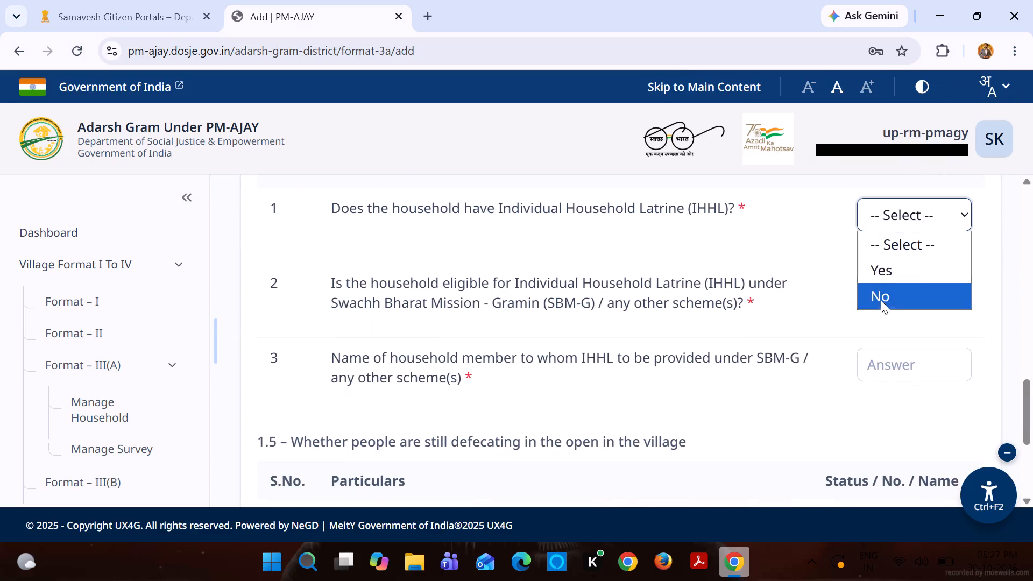
{"action": "left_click", "coordinate": [894, 257]}
{"action": "left_click", "coordinate": [945, 353]}
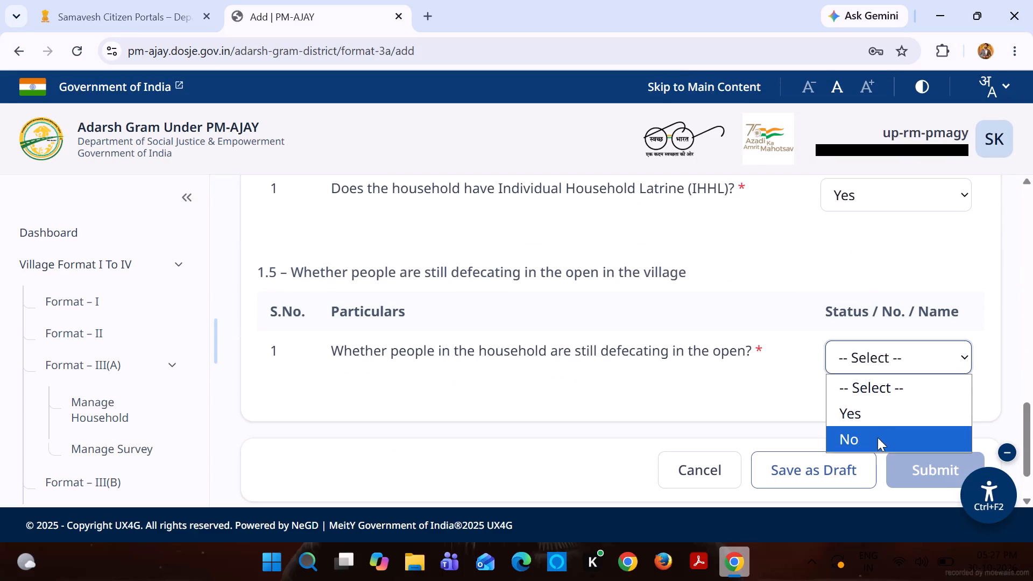
{"action": "left_click", "coordinate": [875, 439]}
{"action": "left_click", "coordinate": [936, 469]}
Choose domain 2 – Education and enter 0 children aged 6-10 years in 2.1 and 0 children in 2.2.
{"action": "left_click", "coordinate": [919, 242]}
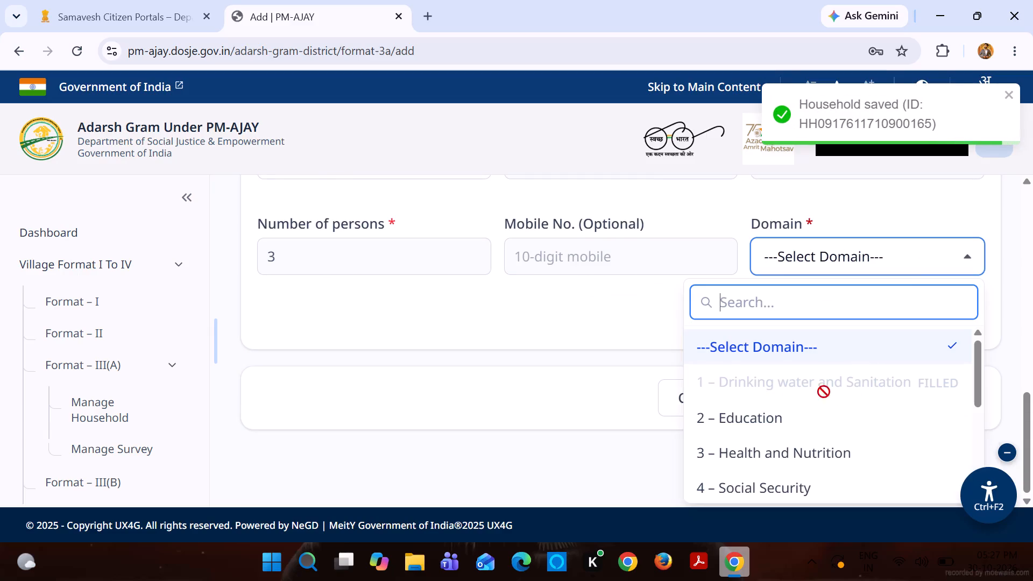
{"action": "left_click", "coordinate": [796, 411]}
{"action": "scroll", "coordinate": [796, 408], "scroll_direction": "down", "scroll_amount": 3}
{"action": "left_click", "coordinate": [873, 274]}
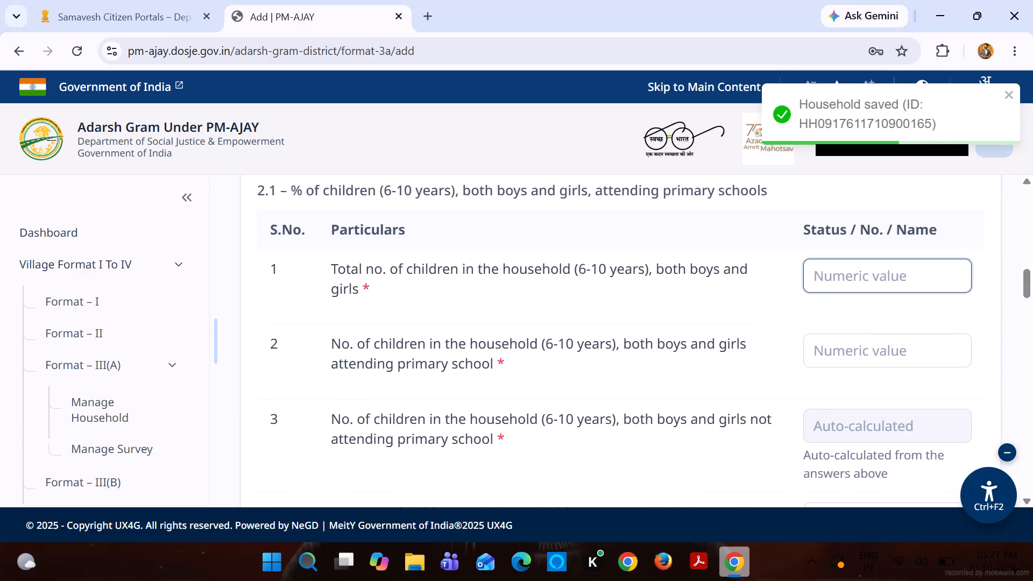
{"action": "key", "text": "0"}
{"action": "scroll", "coordinate": [869, 280], "scroll_direction": "down", "scroll_amount": 2}
{"action": "left_click", "coordinate": [844, 284]}
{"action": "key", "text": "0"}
Enter 0 children aged 14-15 in 2.3, 0 in 2.4 and 0 aged 18-23 in 2.5, and submit the Education domain.
{"action": "scroll", "coordinate": [844, 284], "scroll_direction": "down", "scroll_amount": 2}
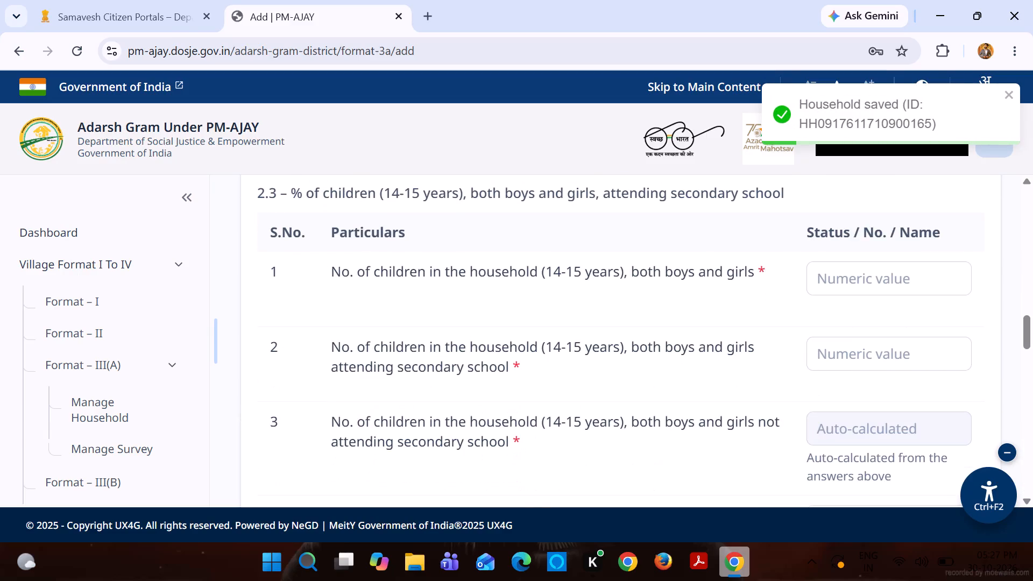
{"action": "left_click", "coordinate": [871, 287]}
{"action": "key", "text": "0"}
{"action": "scroll", "coordinate": [871, 287], "scroll_direction": "down", "scroll_amount": 2}
{"action": "left_click", "coordinate": [874, 285]}
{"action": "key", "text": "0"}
{"action": "scroll", "coordinate": [874, 285], "scroll_direction": "down", "scroll_amount": 2}
{"action": "left_click", "coordinate": [875, 292]}
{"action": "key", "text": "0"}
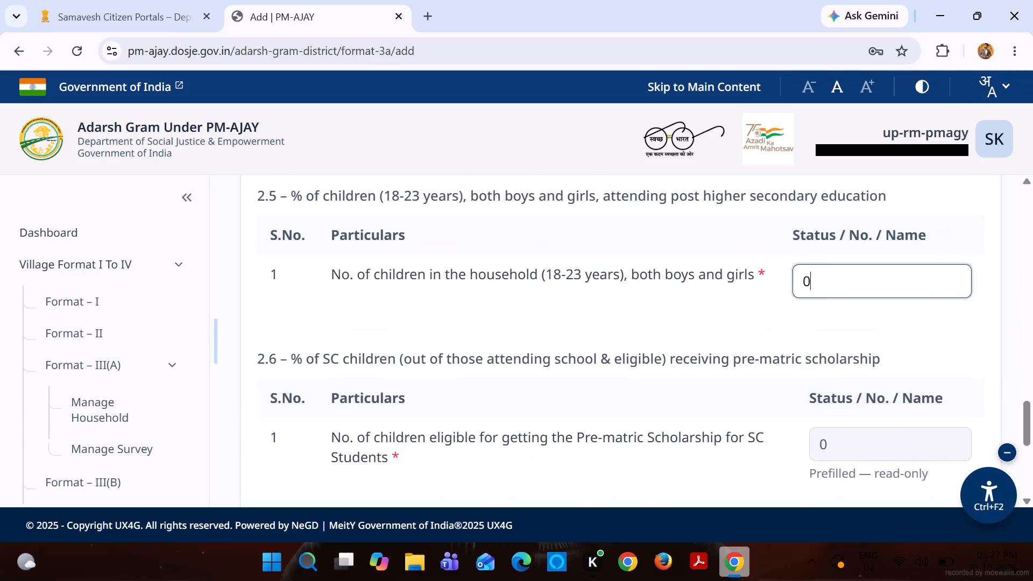
{"action": "scroll", "coordinate": [875, 292], "scroll_direction": "down", "scroll_amount": 10}
{"action": "left_click", "coordinate": [930, 386]}
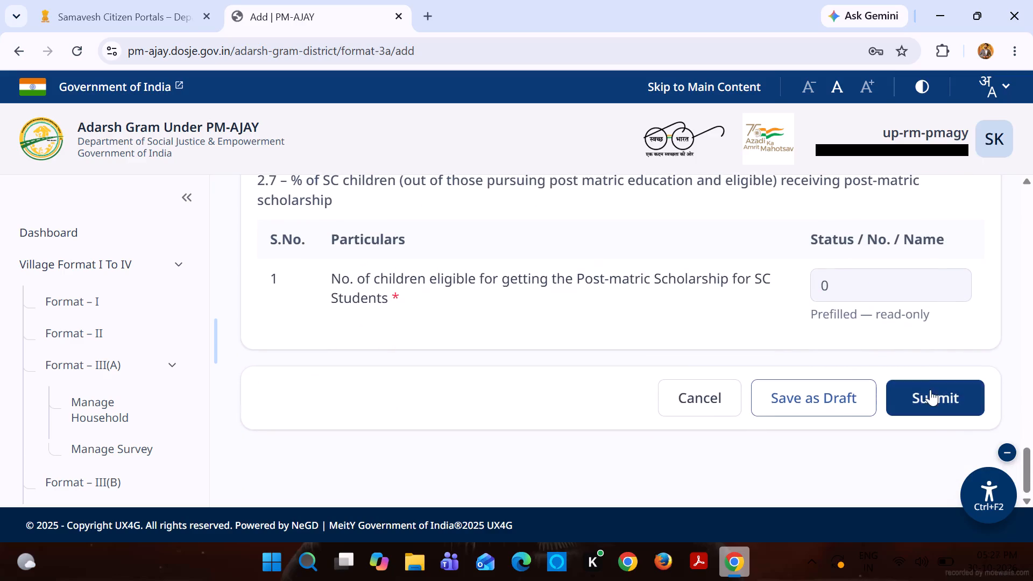
Choose domain 3 – Health and Nutrition, answer Yes to health protection coverage, and enter 0 pregnant women in 3.3 and 0 deliveries.
{"action": "left_click", "coordinate": [895, 261]}
{"action": "scroll", "coordinate": [852, 362], "scroll_direction": "down", "scroll_amount": 1}
{"action": "left_click", "coordinate": [846, 379]}
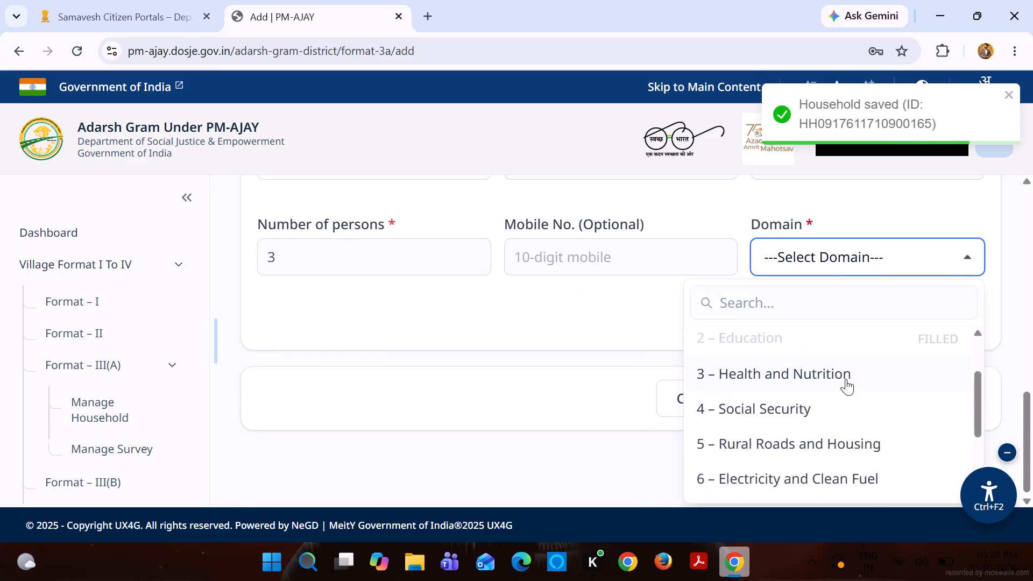
{"action": "scroll", "coordinate": [846, 376], "scroll_direction": "down", "scroll_amount": 2}
{"action": "left_click", "coordinate": [888, 356]}
{"action": "left_click", "coordinate": [872, 412]}
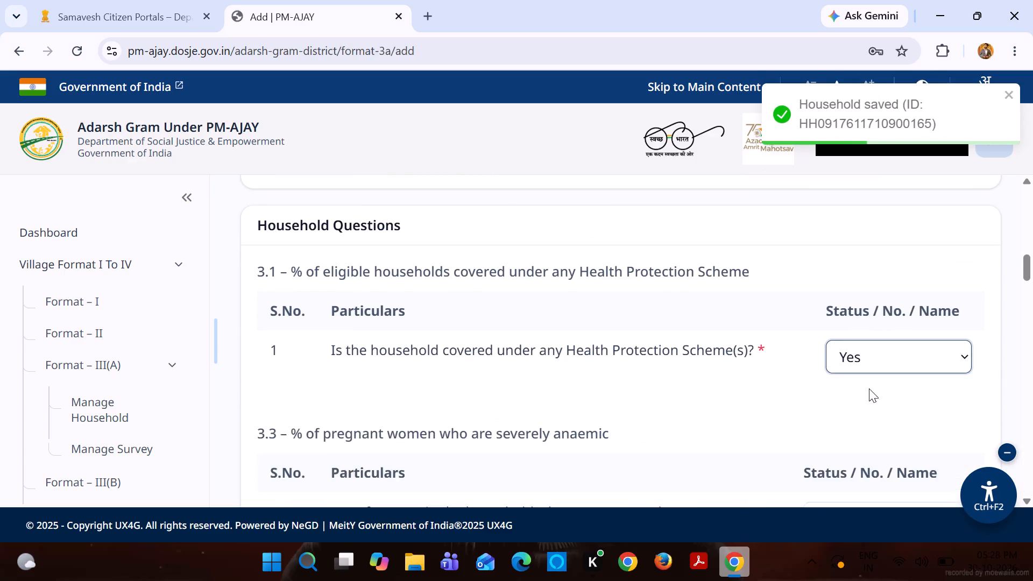
{"action": "scroll", "coordinate": [869, 388], "scroll_direction": "down", "scroll_amount": 2}
{"action": "left_click", "coordinate": [883, 348]}
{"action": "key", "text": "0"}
{"action": "scroll", "coordinate": [883, 348], "scroll_direction": "down", "scroll_amount": 2}
{"action": "left_click", "coordinate": [862, 355]}
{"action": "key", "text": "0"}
Enter 0 children born during the last year in 3.5, 0 in 3.6 and 0 children aged 0-5 years in 3.7.
{"action": "scroll", "coordinate": [860, 355], "scroll_direction": "down", "scroll_amount": 2}
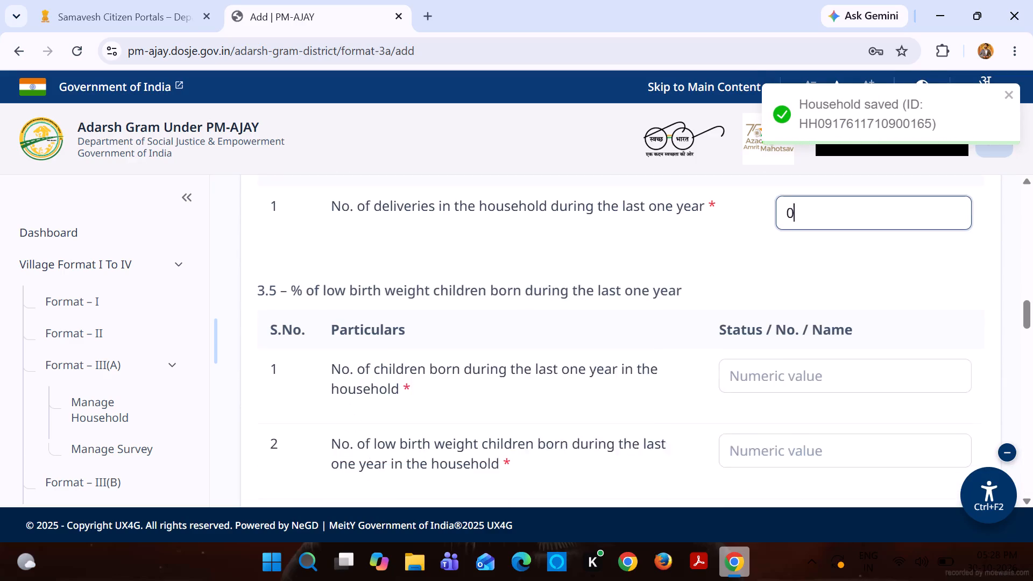
{"action": "left_click", "coordinate": [826, 371]}
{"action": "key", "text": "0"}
{"action": "scroll", "coordinate": [827, 371], "scroll_direction": "down", "scroll_amount": 2}
{"action": "left_click", "coordinate": [839, 366]}
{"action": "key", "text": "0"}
{"action": "scroll", "coordinate": [845, 350], "scroll_direction": "down", "scroll_amount": 3}
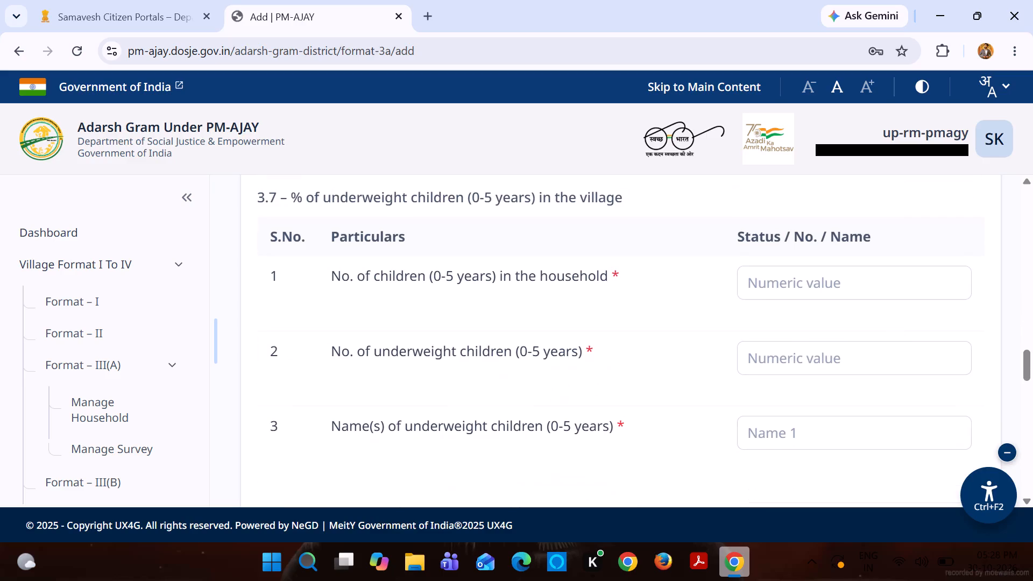
{"action": "left_click", "coordinate": [825, 298]}
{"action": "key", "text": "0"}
Enter 0 pregnant women in 3.8, 0 children under 1 year and 0 members with communicable diseases in 3.10, and submit domain 3.
{"action": "left_click", "coordinate": [851, 437]}
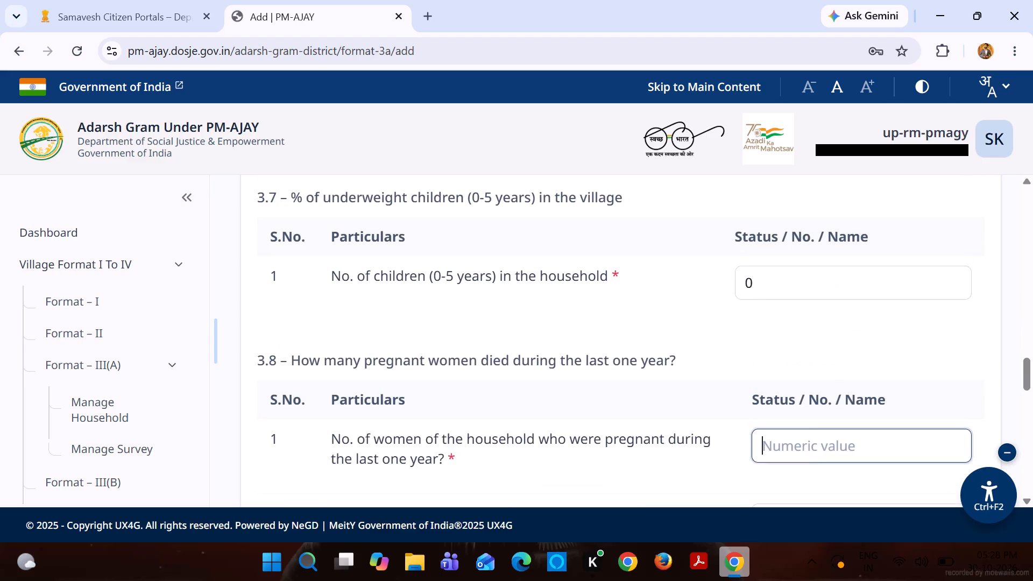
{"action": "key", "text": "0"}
{"action": "scroll", "coordinate": [850, 432], "scroll_direction": "down", "scroll_amount": 2}
{"action": "left_click", "coordinate": [817, 440]}
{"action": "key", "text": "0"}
{"action": "scroll", "coordinate": [817, 433], "scroll_direction": "down", "scroll_amount": 3}
{"action": "left_click", "coordinate": [892, 365]}
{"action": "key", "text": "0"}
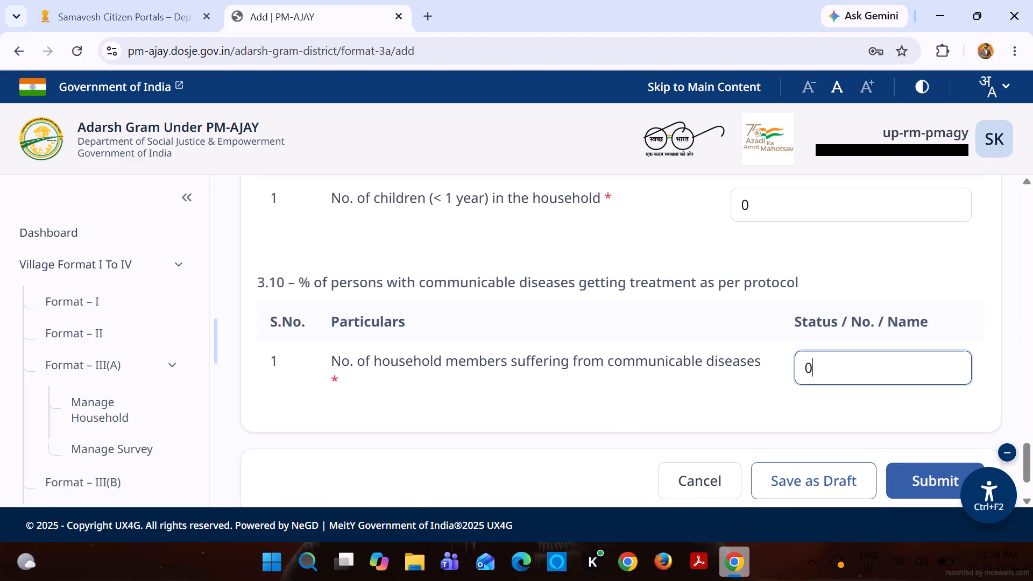
{"action": "scroll", "coordinate": [892, 366], "scroll_direction": "down", "scroll_amount": 2}
{"action": "left_click", "coordinate": [936, 408]}
Choose domain 4 – Social Security, enter 0 persons eligible for Widow, Old Age and Disability Pension in 4.1 to 4.3, and submit.
{"action": "left_click", "coordinate": [880, 263]}
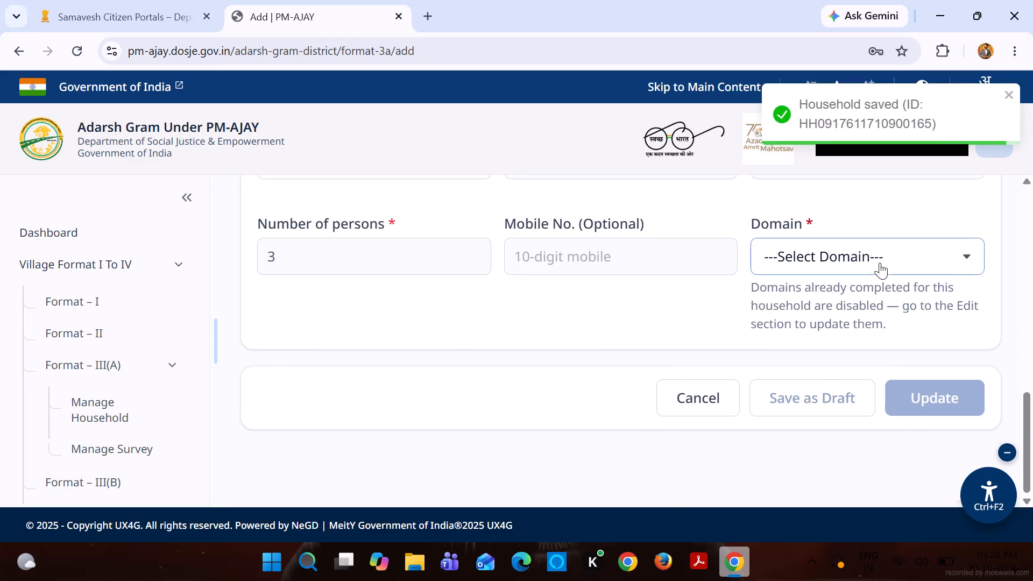
{"action": "scroll", "coordinate": [830, 386], "scroll_direction": "down", "scroll_amount": 1}
{"action": "left_click", "coordinate": [826, 393]}
{"action": "scroll", "coordinate": [826, 388], "scroll_direction": "down", "scroll_amount": 2}
{"action": "left_click", "coordinate": [869, 356]}
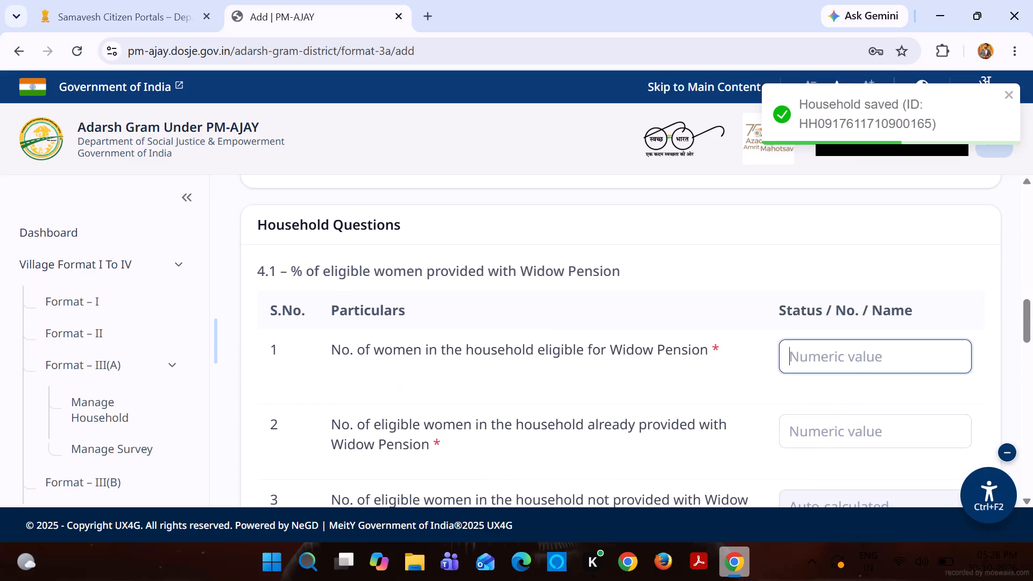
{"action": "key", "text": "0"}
{"action": "scroll", "coordinate": [869, 357], "scroll_direction": "down", "scroll_amount": 2}
{"action": "left_click", "coordinate": [854, 381]}
{"action": "left_click", "coordinate": [853, 364]}
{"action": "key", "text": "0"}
{"action": "scroll", "coordinate": [853, 364], "scroll_direction": "down", "scroll_amount": 2}
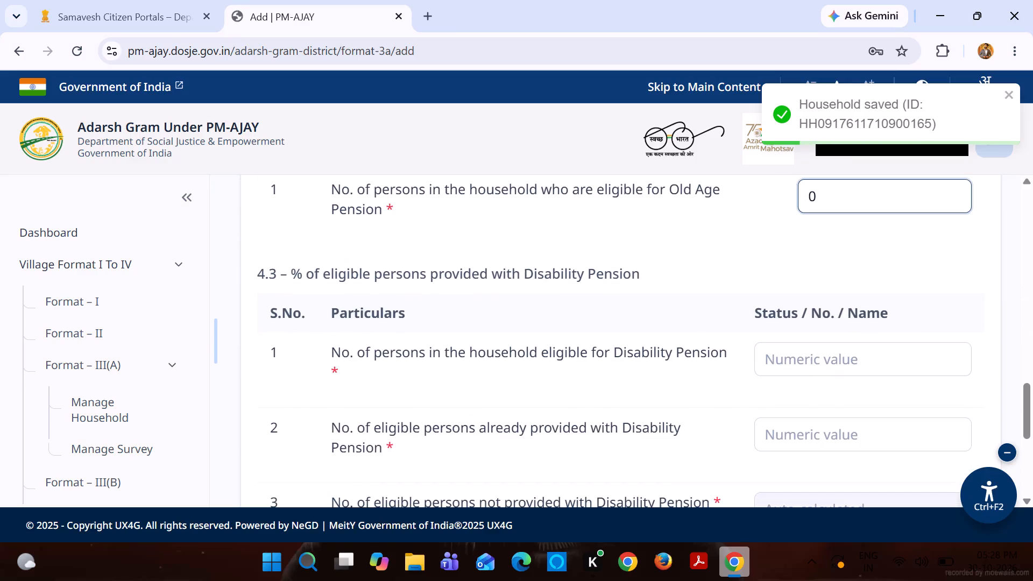
{"action": "left_click", "coordinate": [867, 370]}
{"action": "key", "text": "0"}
{"action": "scroll", "coordinate": [867, 371], "scroll_direction": "down", "scroll_amount": 2}
{"action": "left_click", "coordinate": [933, 401]}
Choose domain 5 – Rural Roads and Housing, answer No to living in a Kachcha/unsafe house, and submit.
{"action": "left_click", "coordinate": [864, 254]}
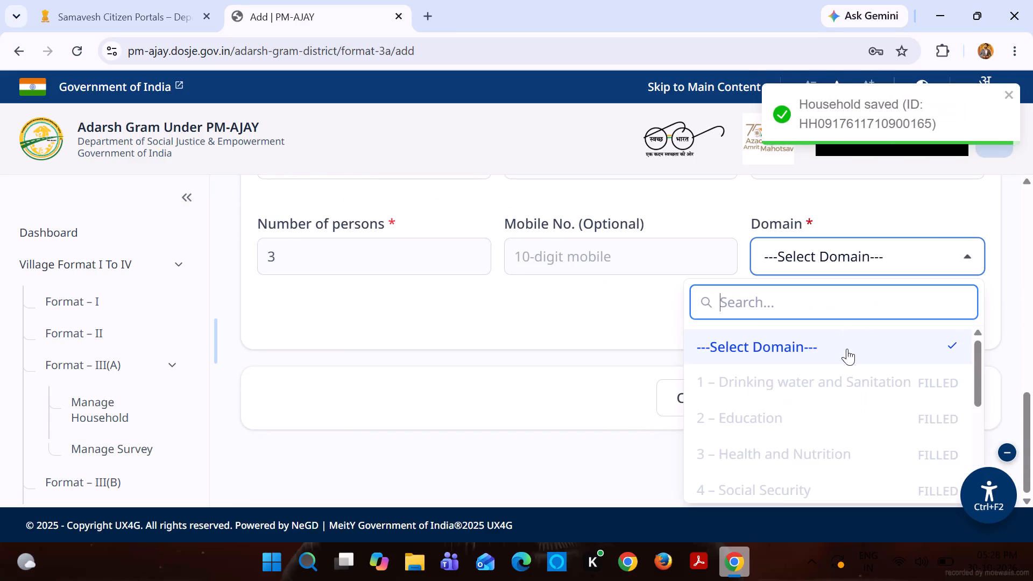
{"action": "scroll", "coordinate": [850, 360], "scroll_direction": "down", "scroll_amount": 2}
{"action": "left_click", "coordinate": [833, 371]}
{"action": "scroll", "coordinate": [833, 373], "scroll_direction": "down", "scroll_amount": 3}
{"action": "left_click", "coordinate": [898, 299]}
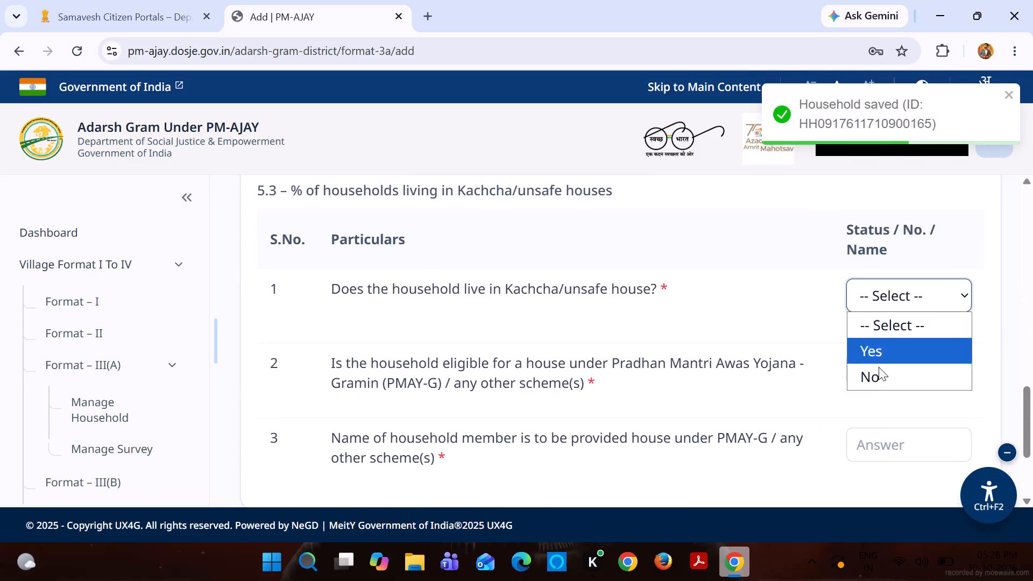
{"action": "left_click", "coordinate": [879, 367]}
{"action": "left_click", "coordinate": [915, 385]}
Choose domain 6 – Electricity and Clean Fuel and answer Yes to electricity connection in 6.2 and 6.3 and to LED bulb use.
{"action": "left_click", "coordinate": [885, 265]}
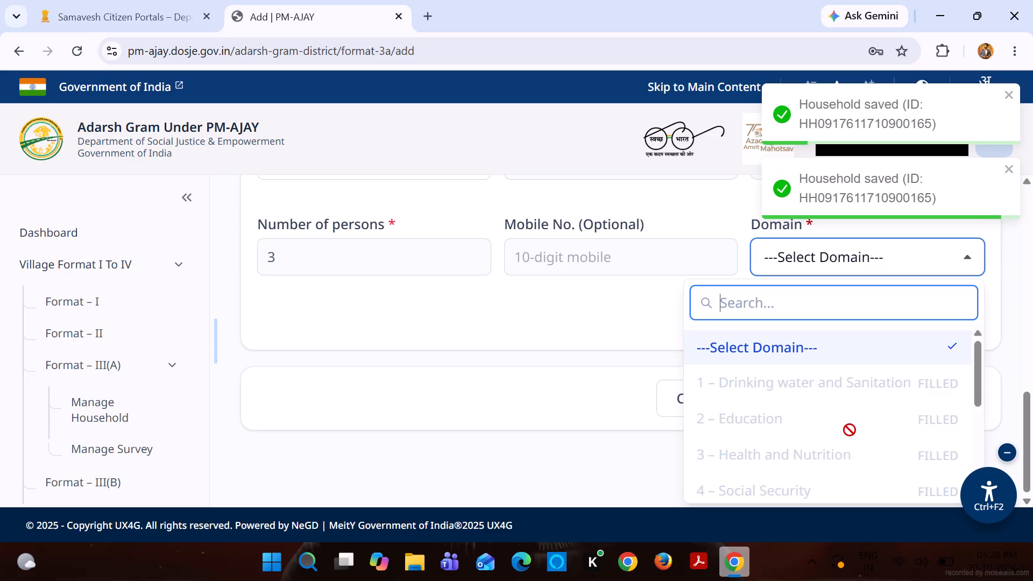
{"action": "scroll", "coordinate": [851, 429], "scroll_direction": "down", "scroll_amount": 1}
{"action": "left_click", "coordinate": [788, 481]}
{"action": "scroll", "coordinate": [804, 447], "scroll_direction": "down", "scroll_amount": 2}
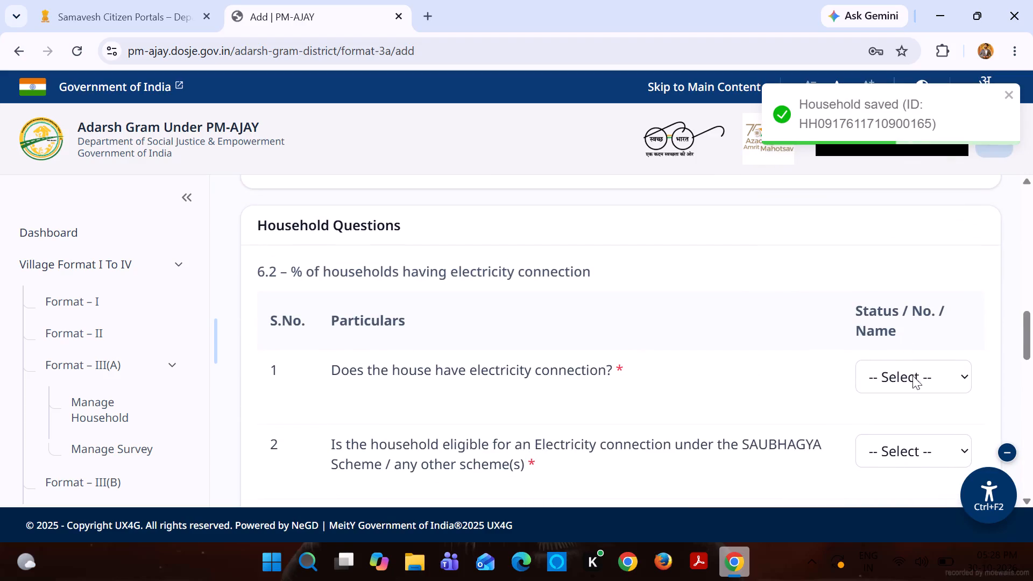
{"action": "left_click", "coordinate": [914, 384]}
{"action": "left_click", "coordinate": [892, 429]}
{"action": "scroll", "coordinate": [890, 410], "scroll_direction": "down", "scroll_amount": 3}
{"action": "left_click", "coordinate": [886, 302]}
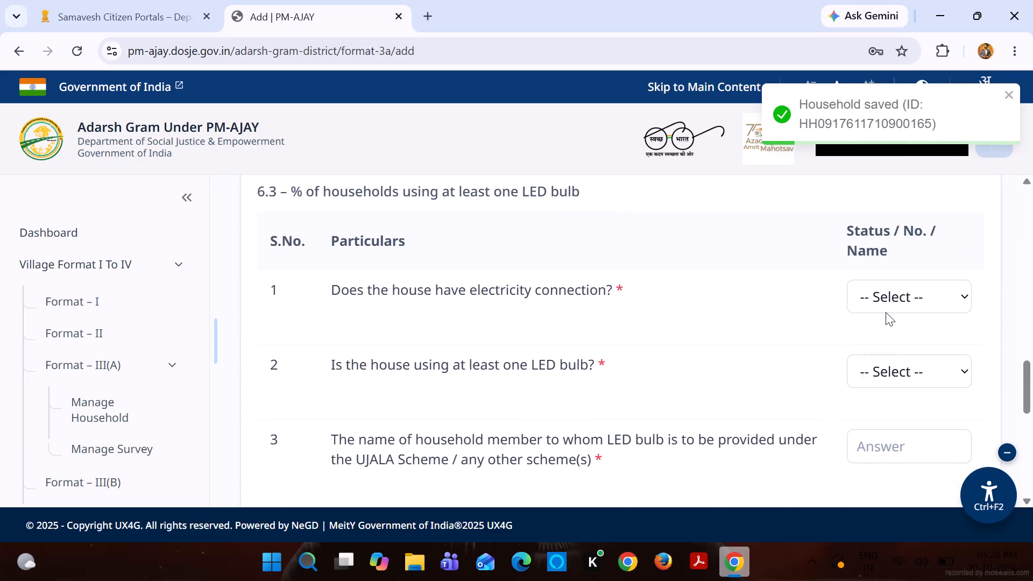
{"action": "left_click", "coordinate": [879, 353]}
{"action": "left_click", "coordinate": [890, 362]}
{"action": "left_click", "coordinate": [888, 420]}
Answer Yes to clean fuel use in 6.4 and submit the Electricity and Clean Fuel domain.
{"action": "scroll", "coordinate": [893, 398], "scroll_direction": "down", "scroll_amount": 2}
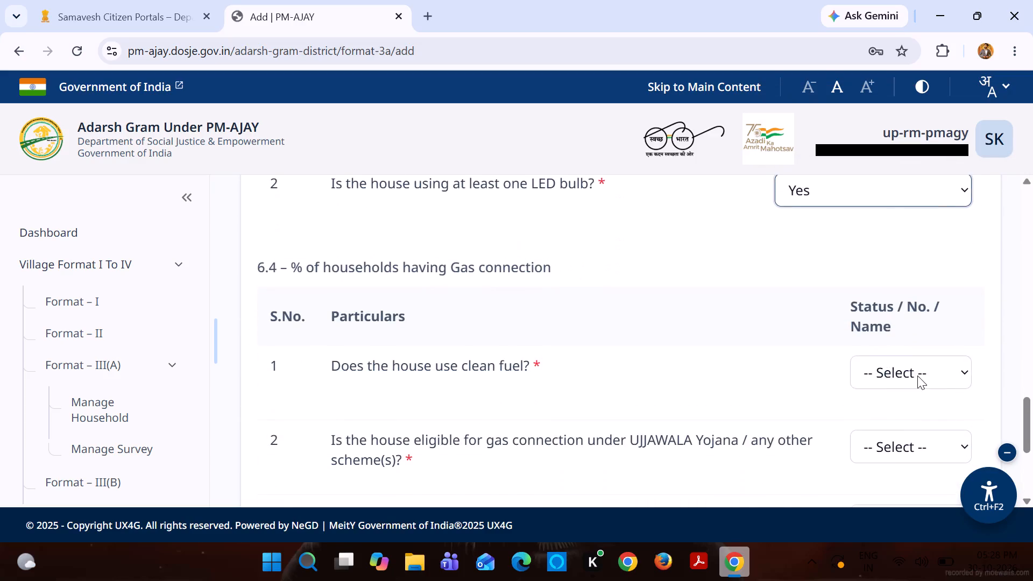
{"action": "left_click", "coordinate": [917, 375]}
{"action": "left_click", "coordinate": [908, 357]}
{"action": "left_click", "coordinate": [882, 433]}
{"action": "scroll", "coordinate": [885, 432], "scroll_direction": "down", "scroll_amount": 2}
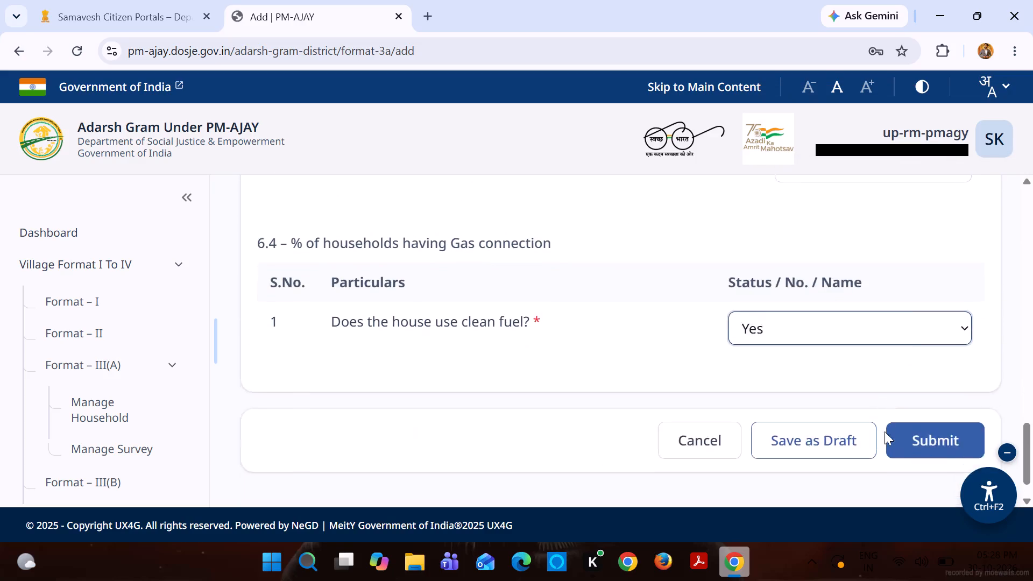
{"action": "left_click", "coordinate": [936, 386]}
Choose domain 7 – Agricultural Practices etc., answer No to the household being involved in farming, and submit.
{"action": "left_click", "coordinate": [911, 255]}
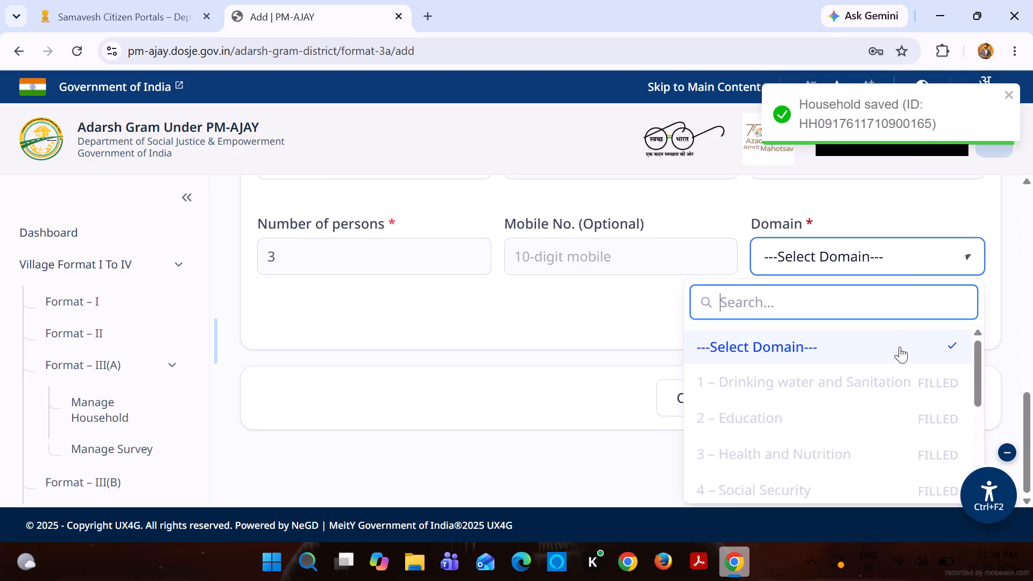
{"action": "scroll", "coordinate": [898, 371], "scroll_direction": "down", "scroll_amount": 3}
{"action": "left_click", "coordinate": [799, 379]}
{"action": "scroll", "coordinate": [800, 384], "scroll_direction": "down", "scroll_amount": 3}
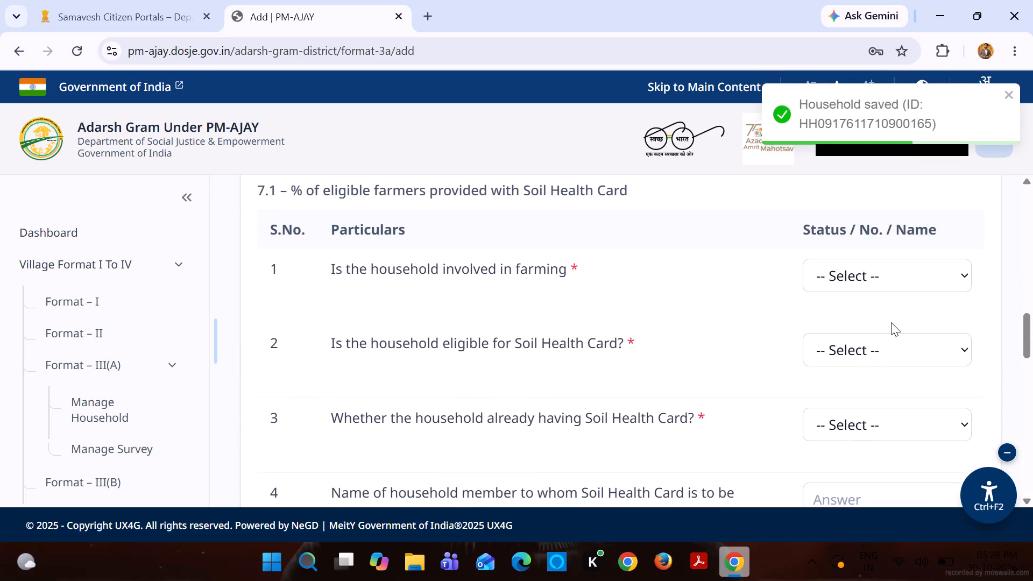
{"action": "left_click", "coordinate": [896, 268]}
{"action": "left_click", "coordinate": [867, 360]}
{"action": "scroll", "coordinate": [870, 342], "scroll_direction": "down", "scroll_amount": 4}
{"action": "left_click", "coordinate": [959, 381]}
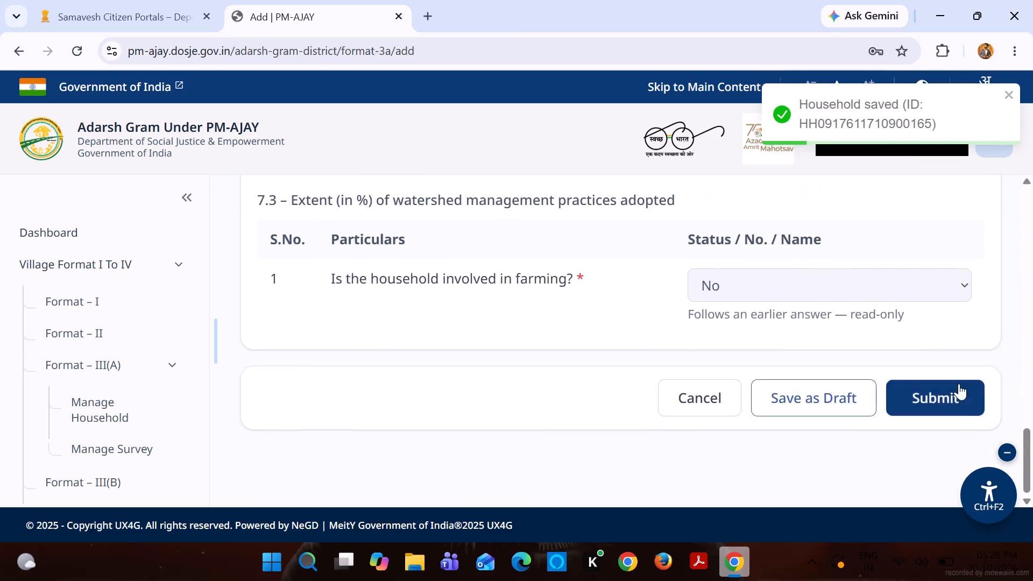
Choose domain 8 – Financial Inclusion and enter 2 persons above 5 years and 2 members already having Aadhaar in 8.1.
{"action": "left_click", "coordinate": [895, 247]}
{"action": "scroll", "coordinate": [886, 410], "scroll_direction": "down", "scroll_amount": 4}
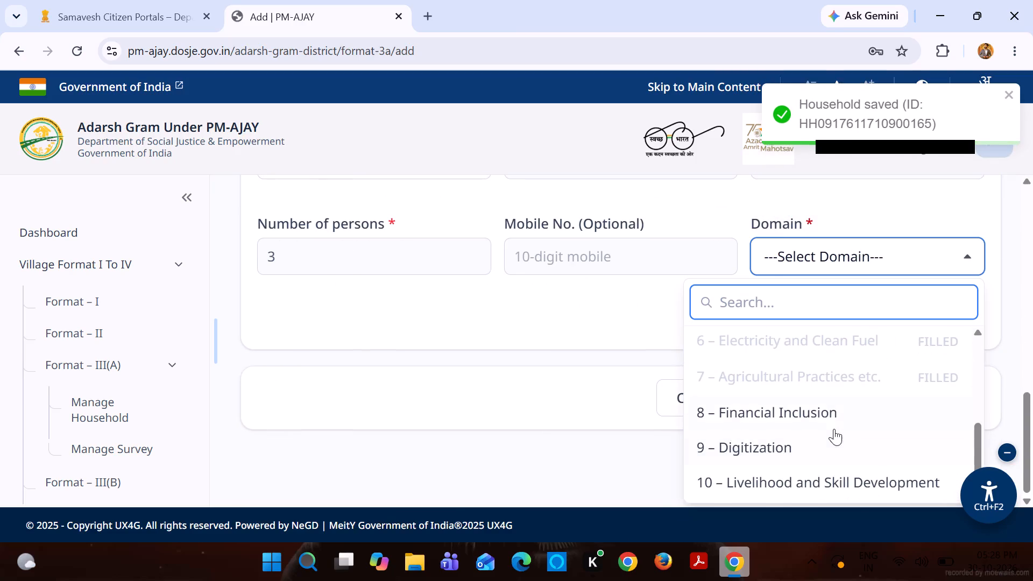
{"action": "left_click", "coordinate": [822, 407]}
{"action": "scroll", "coordinate": [822, 407], "scroll_direction": "down", "scroll_amount": 2}
{"action": "left_click_drag", "start_coordinate": [850, 378], "coordinate": [859, 364]}
{"action": "left_click", "coordinate": [862, 350]}
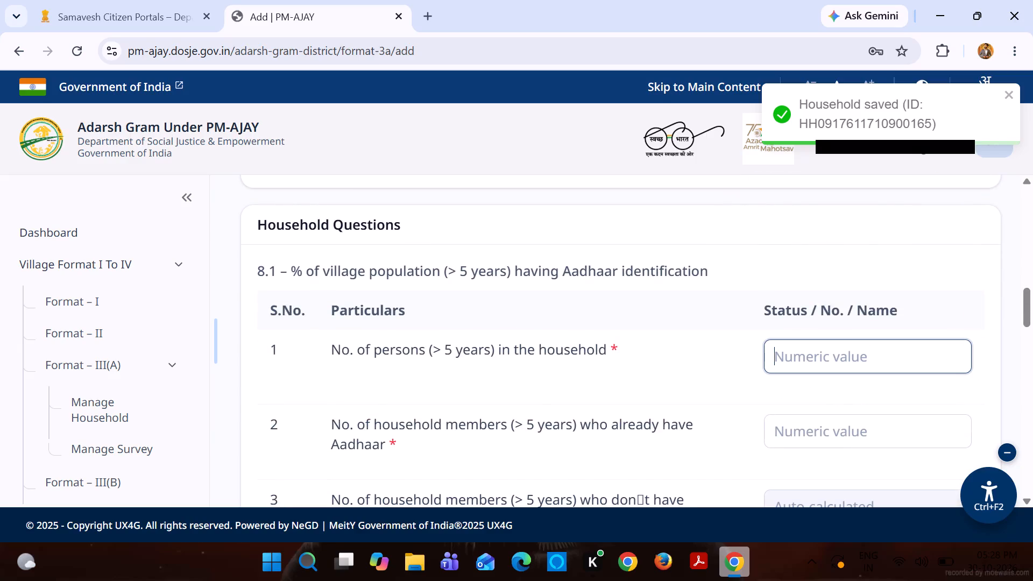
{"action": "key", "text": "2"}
{"action": "left_click_drag", "start_coordinate": [827, 413], "coordinate": [825, 419]}
{"action": "left_click", "coordinate": [822, 420]}
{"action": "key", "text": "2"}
In 8.2, enter 2 members eligible for a bank or post office account and 2 who have one.
{"action": "scroll", "coordinate": [822, 423], "scroll_direction": "down", "scroll_amount": 3}
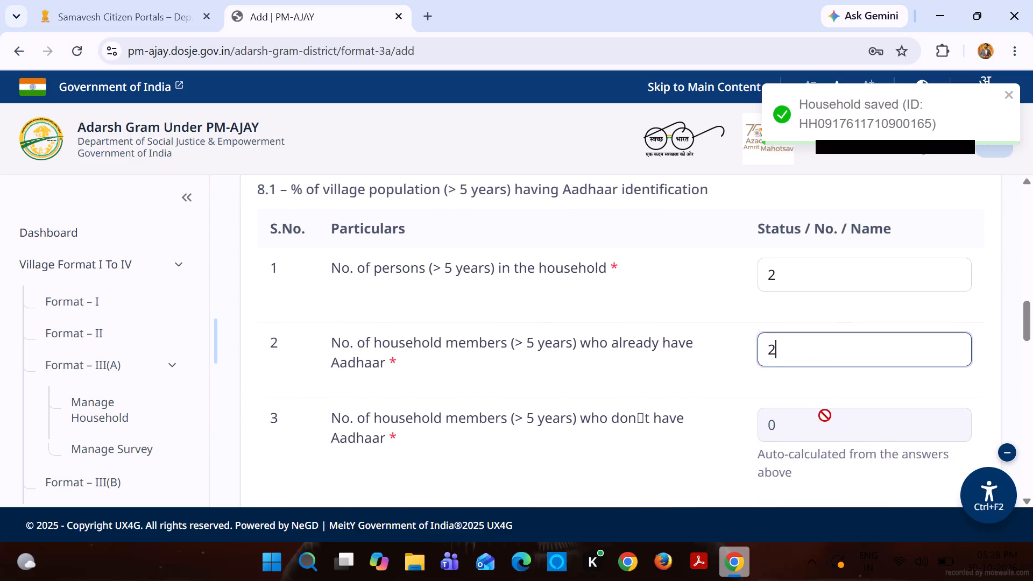
{"action": "left_click", "coordinate": [847, 427]}
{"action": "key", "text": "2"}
{"action": "scroll", "coordinate": [850, 417], "scroll_direction": "down", "scroll_amount": 1}
{"action": "left_click", "coordinate": [862, 381]}
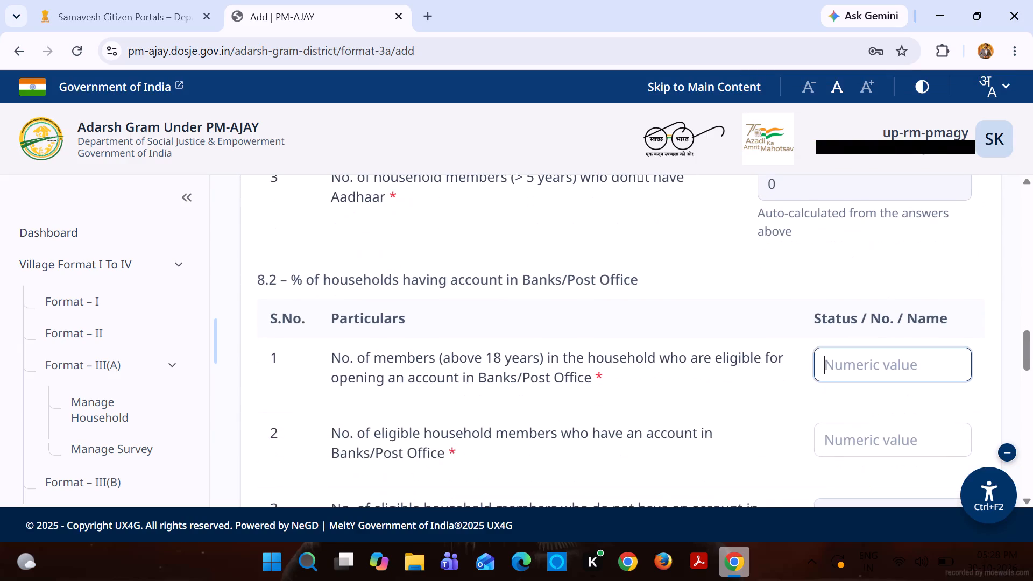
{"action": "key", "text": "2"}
{"action": "left_click", "coordinate": [863, 443]}
{"action": "scroll", "coordinate": [865, 436], "scroll_direction": "down", "scroll_amount": 2}
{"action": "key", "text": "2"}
{"action": "scroll", "coordinate": [865, 436], "scroll_direction": "down", "scroll_amount": 2}
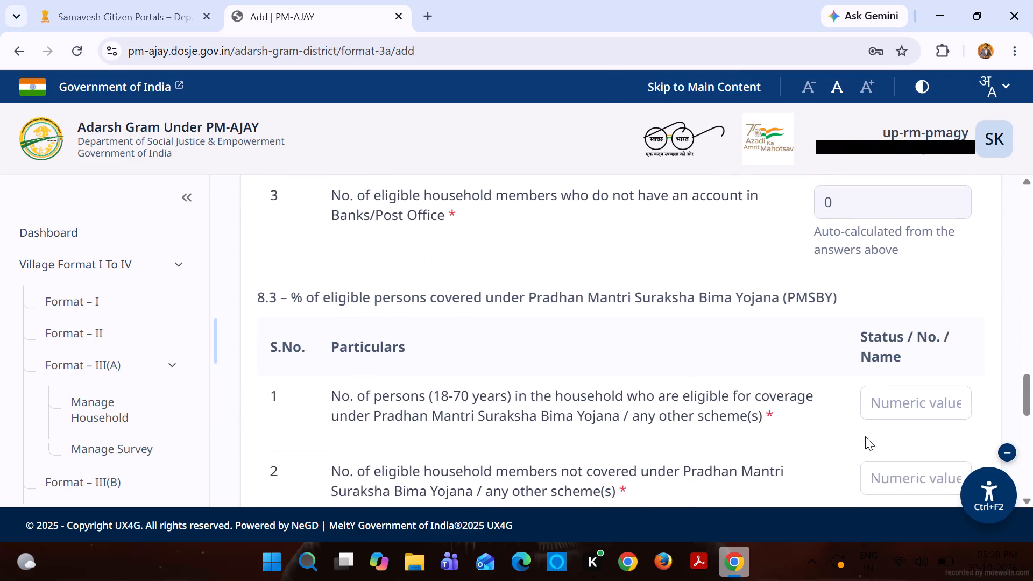
Enter 0 persons eligible for PMSBY in 8.3 and PMJJBY in 8.4, and submit the Financial Inclusion domain.
{"action": "left_click", "coordinate": [887, 406]}
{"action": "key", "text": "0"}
{"action": "scroll", "coordinate": [887, 414], "scroll_direction": "down", "scroll_amount": 3}
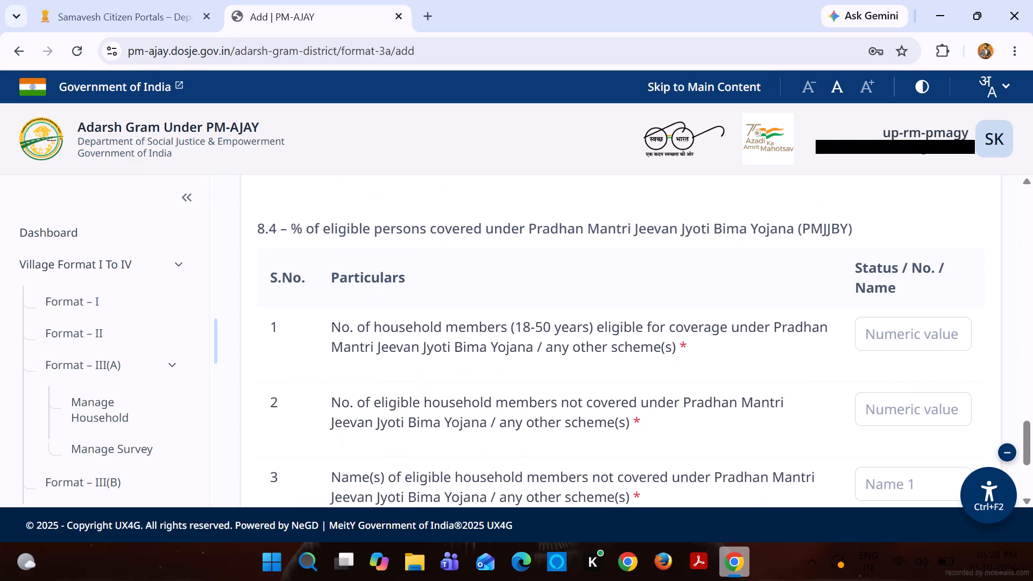
{"action": "left_click", "coordinate": [910, 338]}
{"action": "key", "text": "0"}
{"action": "left_click", "coordinate": [930, 443]}
Choose domain 9 – Digitization, enter 0 members eligible for PMGDISHA training in 9.3, and submit.
{"action": "left_click", "coordinate": [898, 306]}
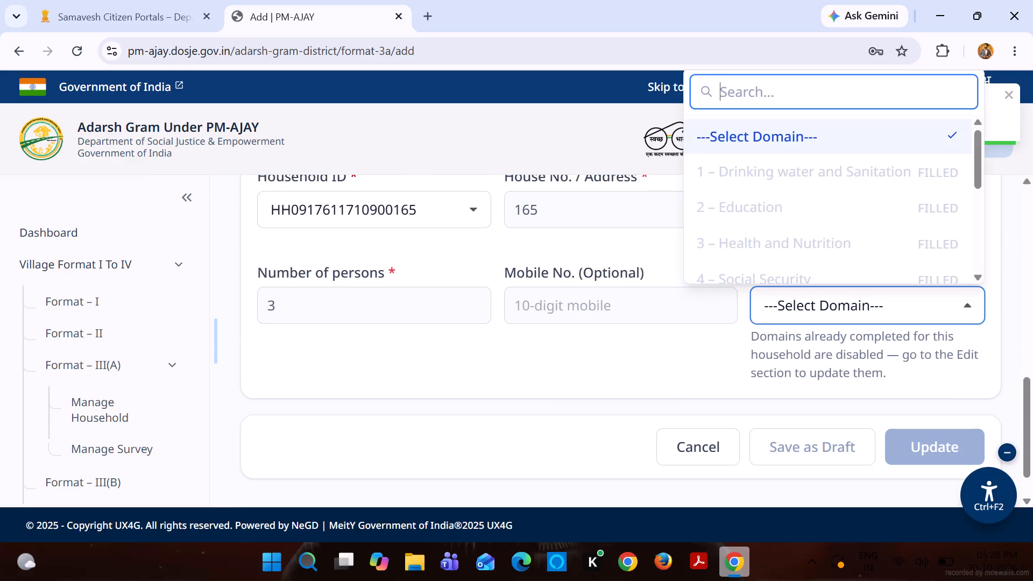
{"action": "scroll", "coordinate": [900, 290], "scroll_direction": "up", "scroll_amount": 1}
{"action": "left_click_drag", "start_coordinate": [894, 391], "coordinate": [896, 385]}
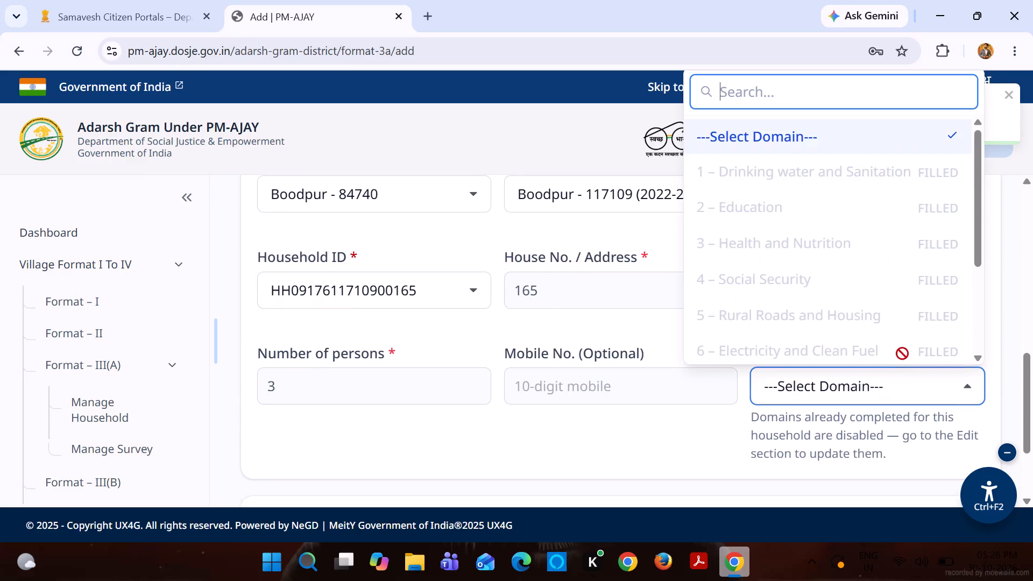
{"action": "scroll", "coordinate": [903, 351], "scroll_direction": "down", "scroll_amount": 5}
{"action": "left_click", "coordinate": [794, 297]}
{"action": "scroll", "coordinate": [794, 299], "scroll_direction": "down", "scroll_amount": 1}
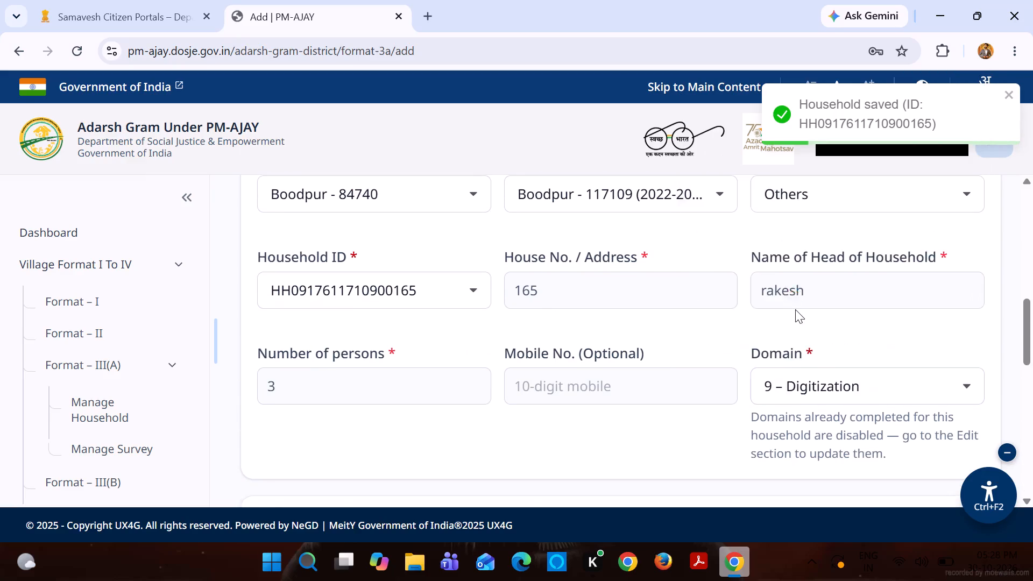
{"action": "scroll", "coordinate": [795, 309], "scroll_direction": "down", "scroll_amount": 2}
{"action": "left_click", "coordinate": [888, 424]}
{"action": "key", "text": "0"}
{"action": "scroll", "coordinate": [888, 421], "scroll_direction": "down", "scroll_amount": 2}
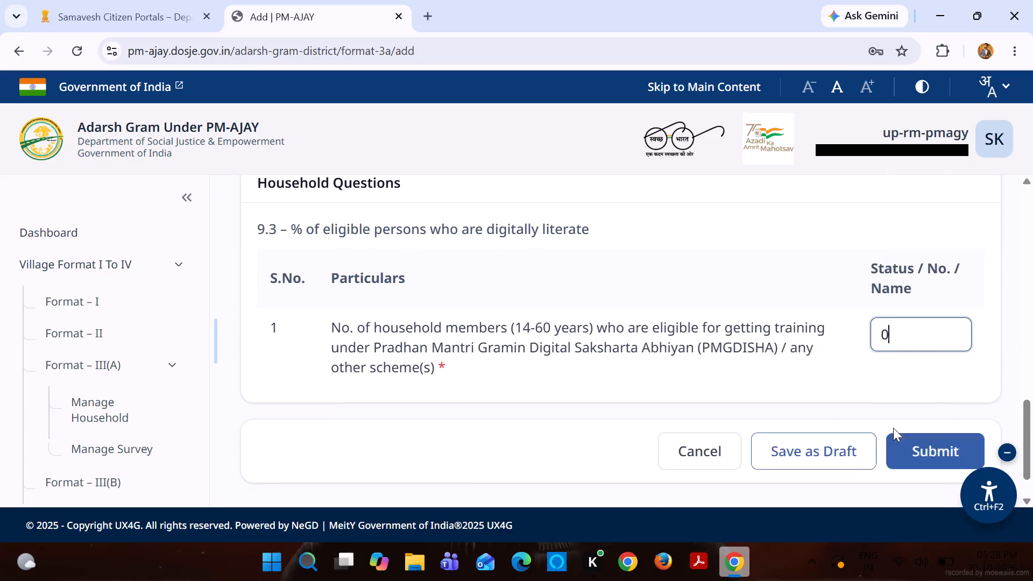
{"action": "left_click", "coordinate": [957, 382]}
Choose domain 10 – Livelihood and Skill Development and enter 0 eligible youth for skill training in 10.1 and bank linked loans in 10.2.
{"action": "left_click", "coordinate": [905, 257]}
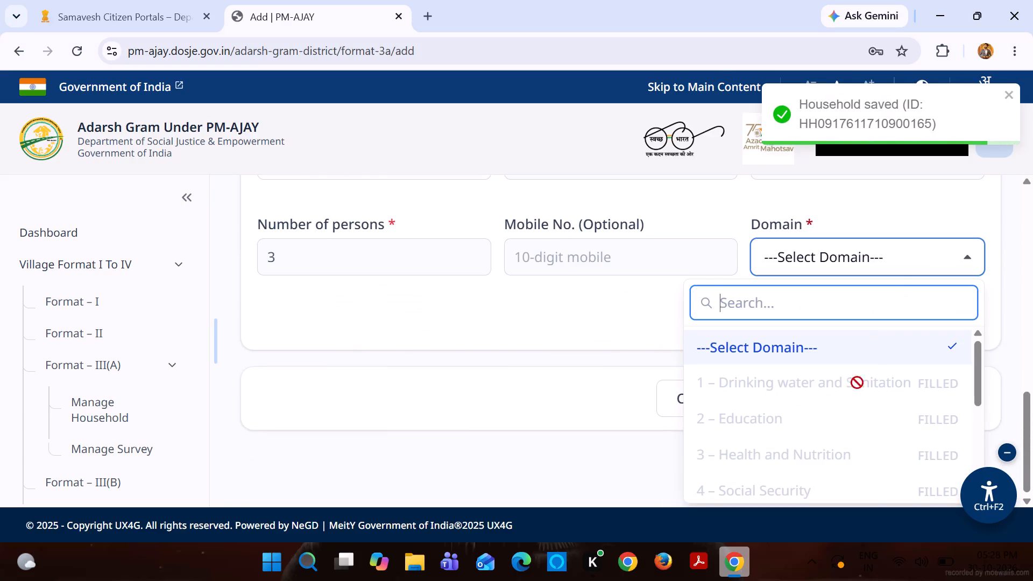
{"action": "middle_click_drag", "start_coordinate": [857, 382], "coordinate": [858, 424]}
{"action": "scroll", "coordinate": [858, 395], "scroll_direction": "down", "scroll_amount": 5}
{"action": "scroll", "coordinate": [833, 479], "scroll_direction": "down", "scroll_amount": 4}
{"action": "left_click", "coordinate": [837, 472]}
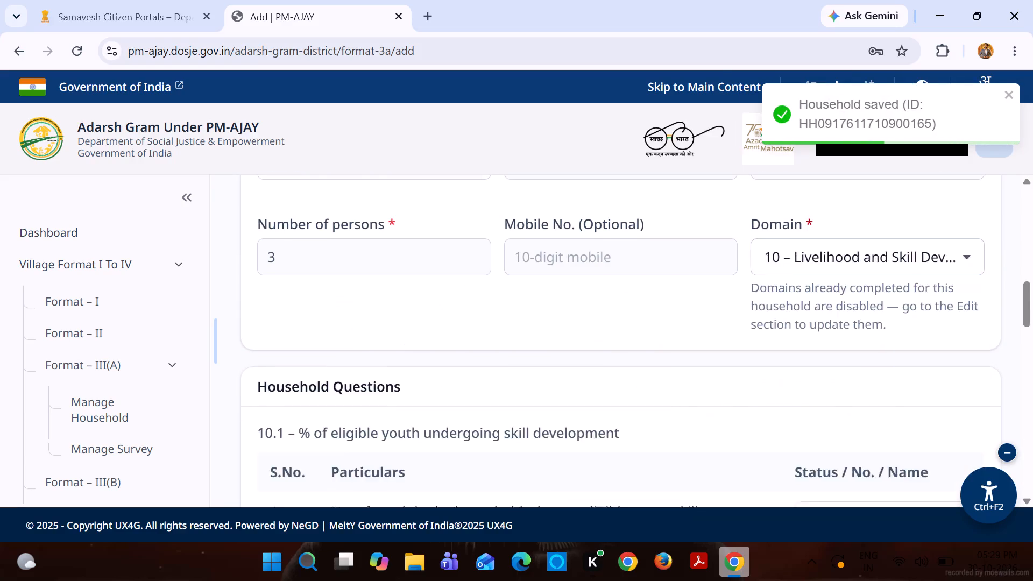
{"action": "scroll", "coordinate": [841, 465], "scroll_direction": "down", "scroll_amount": 3}
{"action": "left_click", "coordinate": [895, 260]}
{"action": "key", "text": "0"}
{"action": "left_click", "coordinate": [874, 454]}
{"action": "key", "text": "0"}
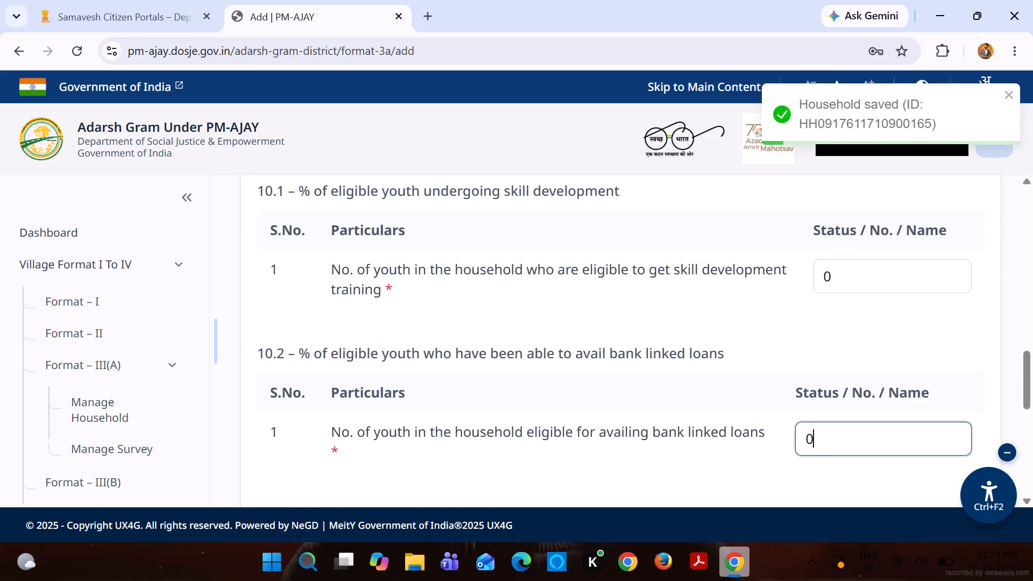
In 10.3, answer No to self-help group membership, enter 0 members wishing to join, and submit the domain.
{"action": "scroll", "coordinate": [875, 448], "scroll_direction": "down", "scroll_amount": 3}
{"action": "left_click", "coordinate": [919, 346]}
{"action": "left_click", "coordinate": [847, 432]}
{"action": "left_click", "coordinate": [860, 427]}
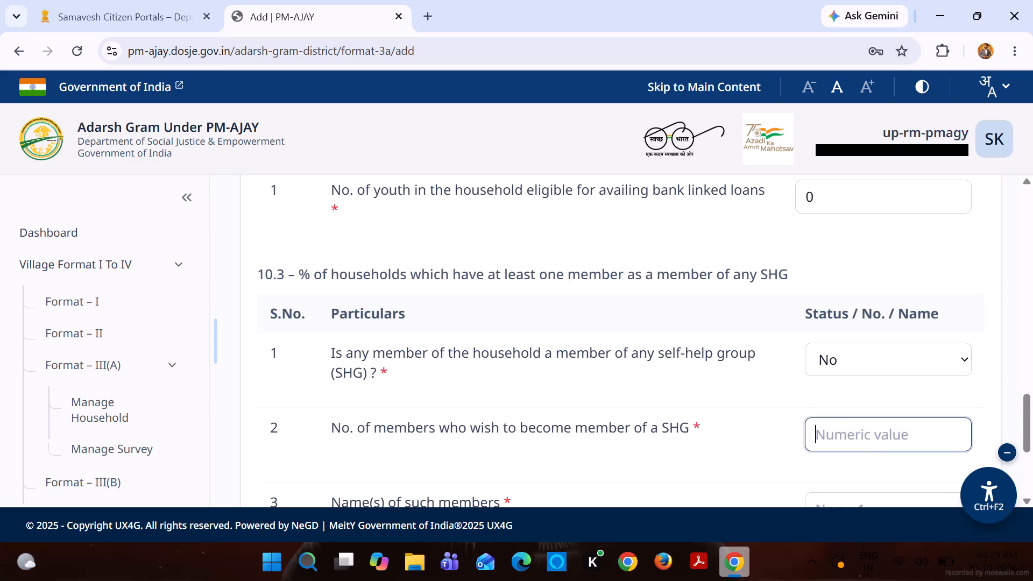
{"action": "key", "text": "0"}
{"action": "scroll", "coordinate": [860, 427], "scroll_direction": "down", "scroll_amount": 3}
{"action": "left_click", "coordinate": [927, 399]}
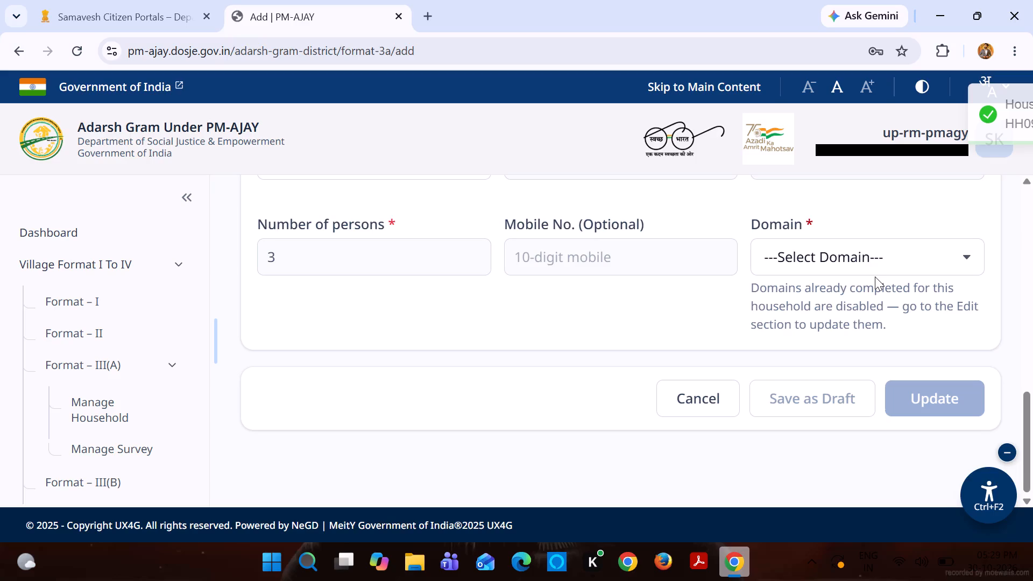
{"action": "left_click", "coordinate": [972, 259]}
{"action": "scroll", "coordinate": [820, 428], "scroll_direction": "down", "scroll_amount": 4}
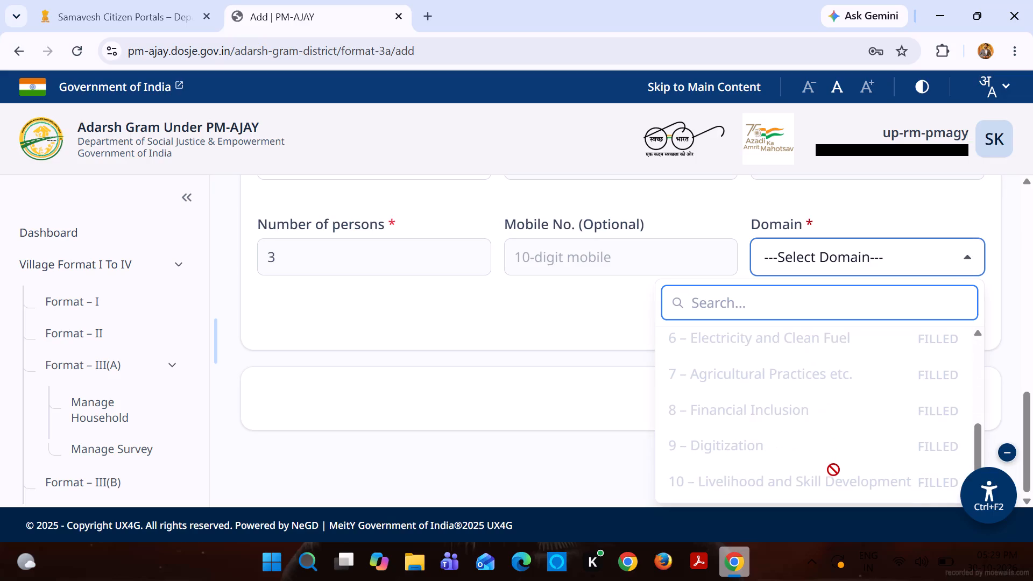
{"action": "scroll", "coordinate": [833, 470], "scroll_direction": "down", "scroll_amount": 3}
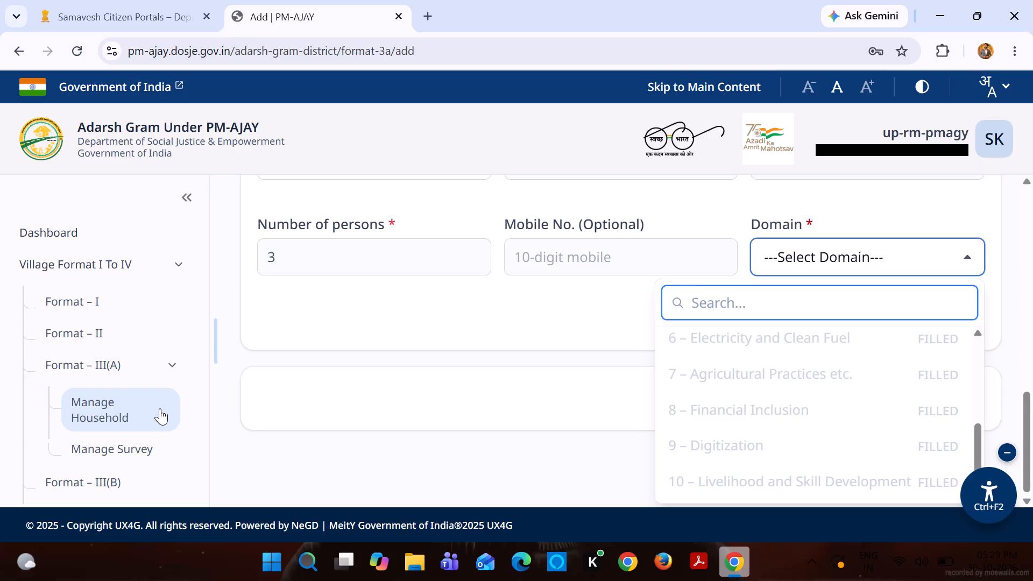
Start a new household in Manage Household with block Shahabad - 1488, gram panchayat Boodpur - 84740, village Boodpur - 117109 and category Others.
{"action": "left_click", "coordinate": [150, 408]}
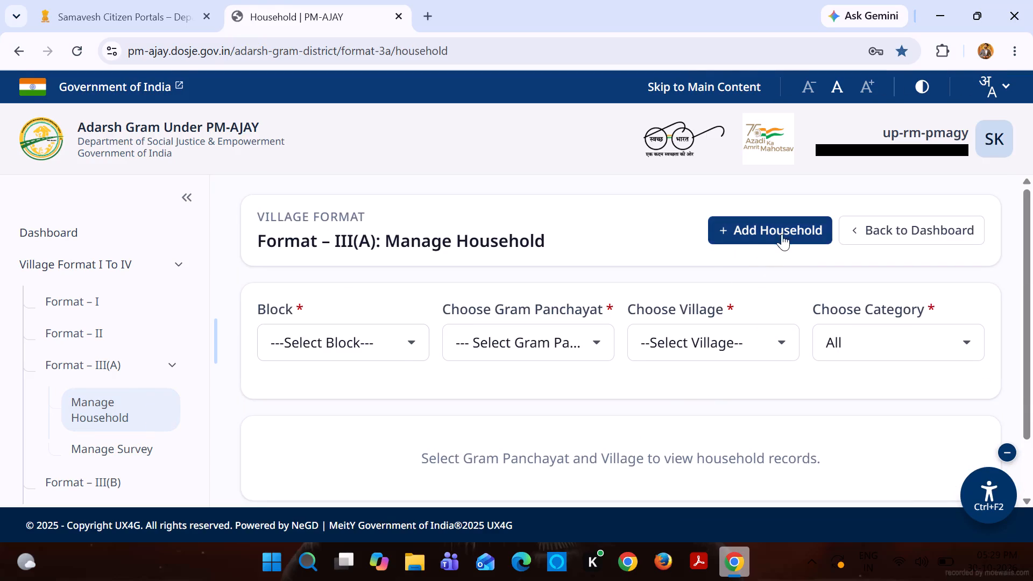
{"action": "left_click", "coordinate": [784, 231]}
{"action": "left_click", "coordinate": [764, 181]}
{"action": "left_click", "coordinate": [692, 455]}
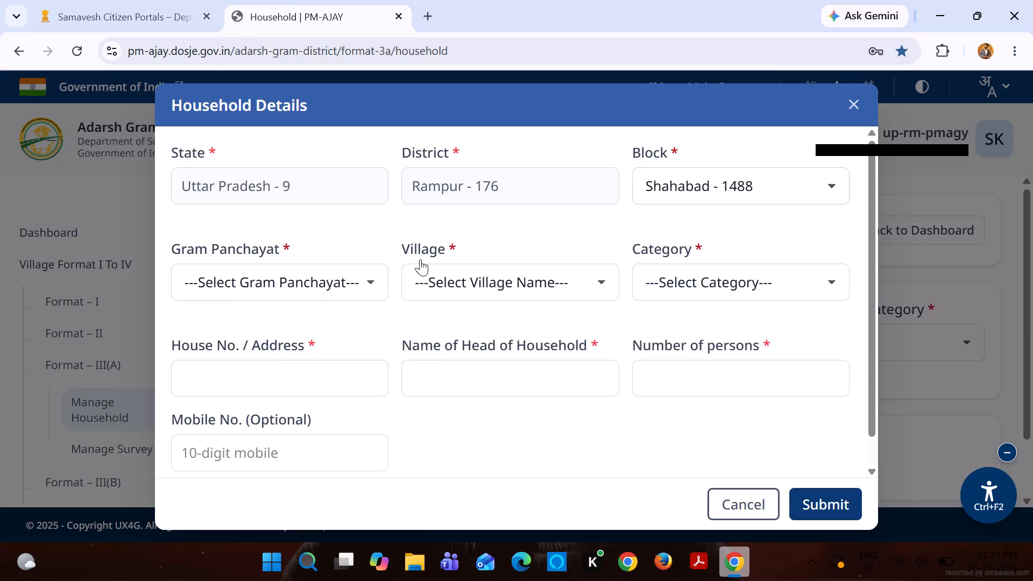
{"action": "left_click", "coordinate": [293, 267]}
{"action": "left_click", "coordinate": [240, 442]}
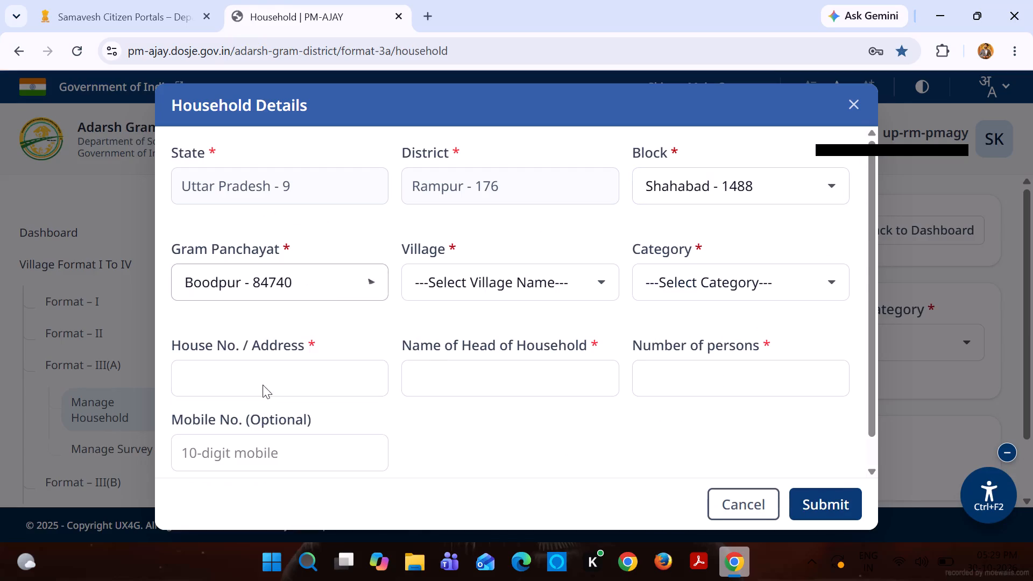
{"action": "left_click", "coordinate": [541, 278]}
{"action": "left_click", "coordinate": [451, 349]}
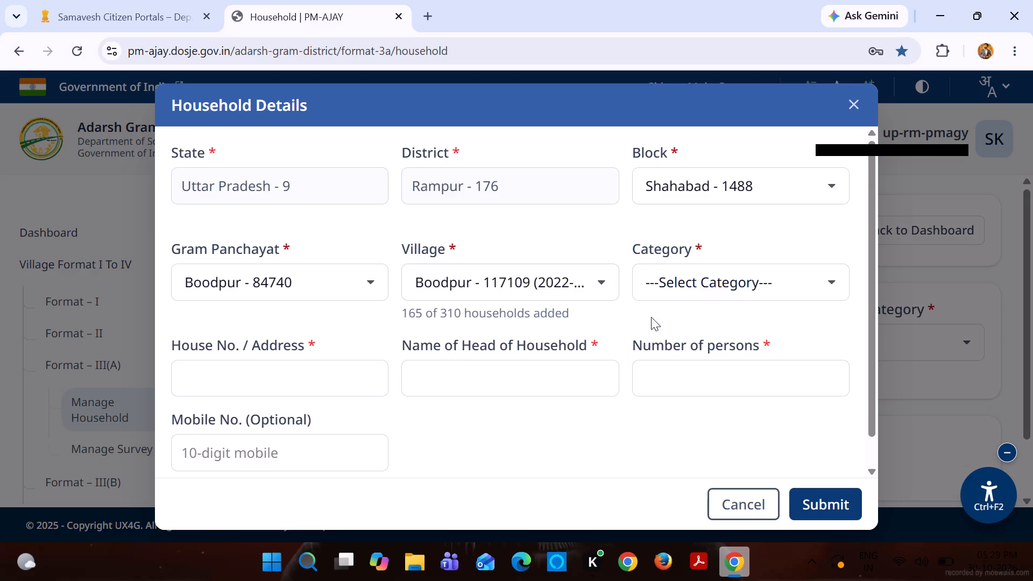
{"action": "left_click", "coordinate": [747, 273]}
{"action": "left_click", "coordinate": [672, 427]}
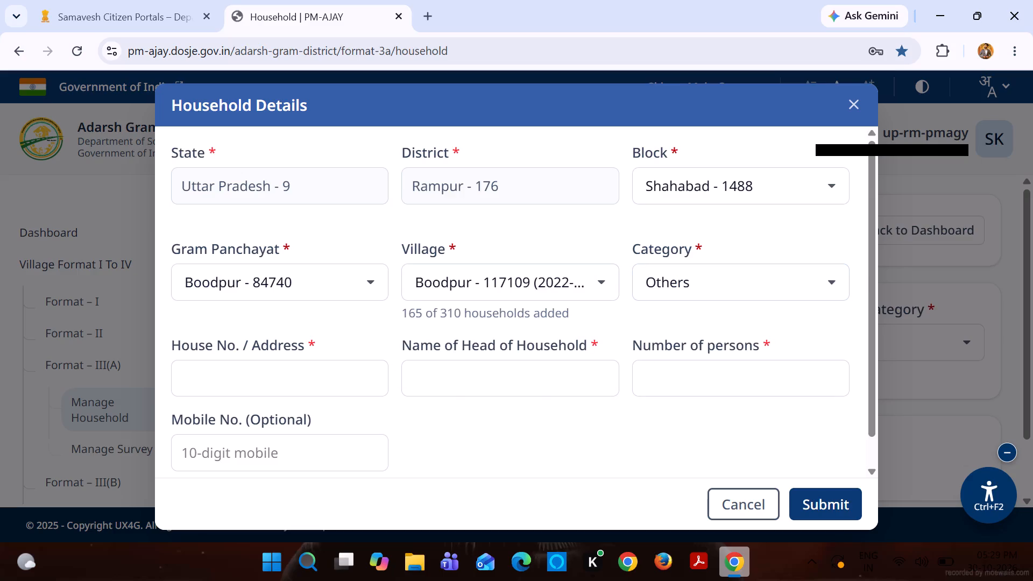
Enter house number 166, the head of household's name and 4 persons, and submit the household details.
{"action": "left_click", "coordinate": [275, 380]}
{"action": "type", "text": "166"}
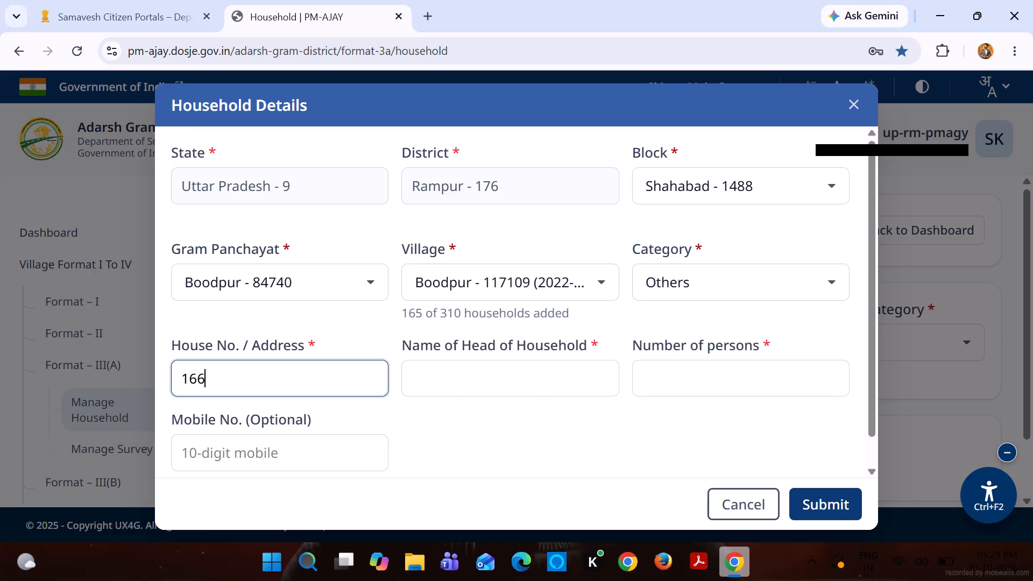
{"action": "left_click", "coordinate": [484, 388]}
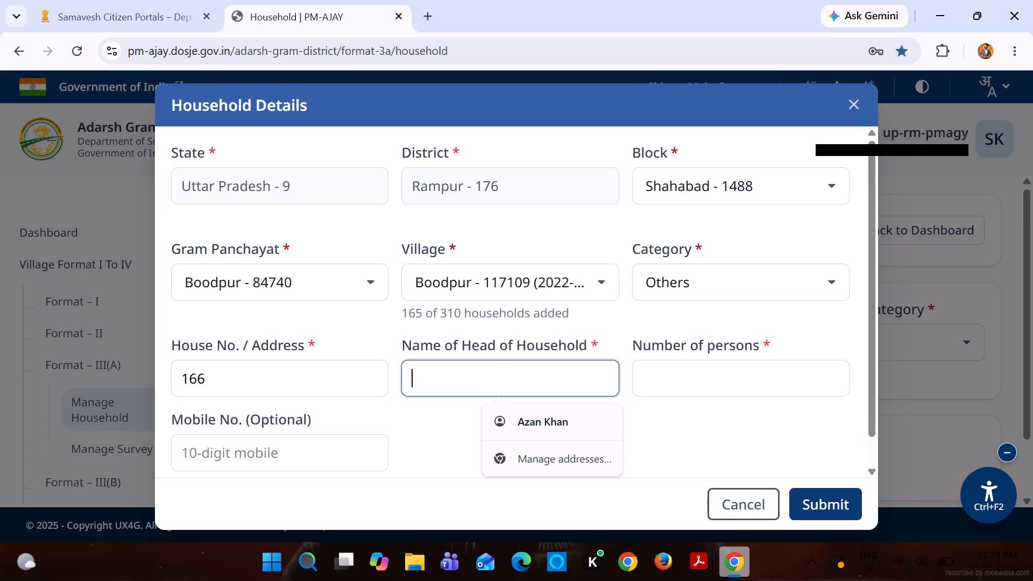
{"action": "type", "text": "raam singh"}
{"action": "left_click", "coordinate": [770, 365]}
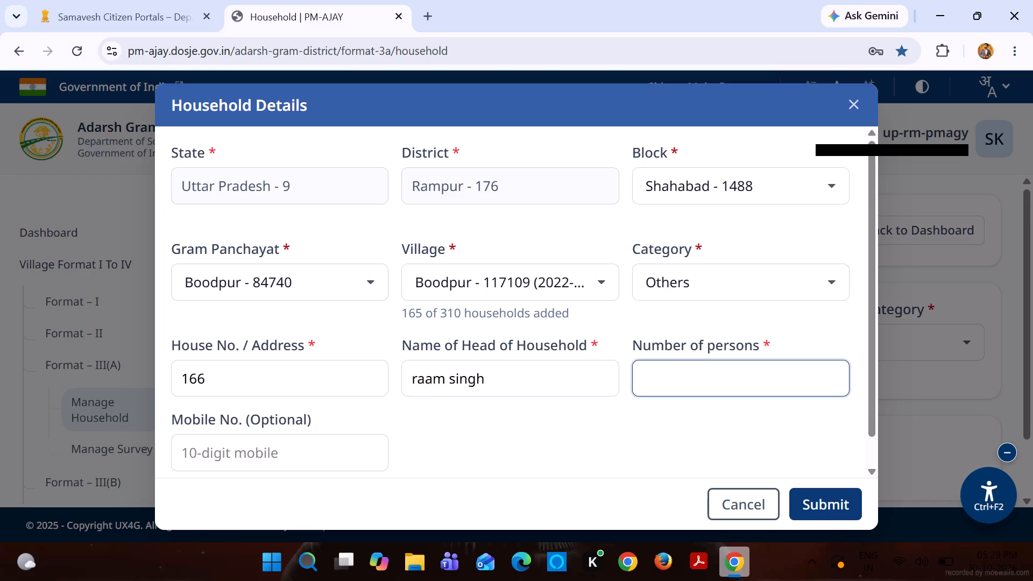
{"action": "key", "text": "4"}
{"action": "left_click", "coordinate": [834, 509]}
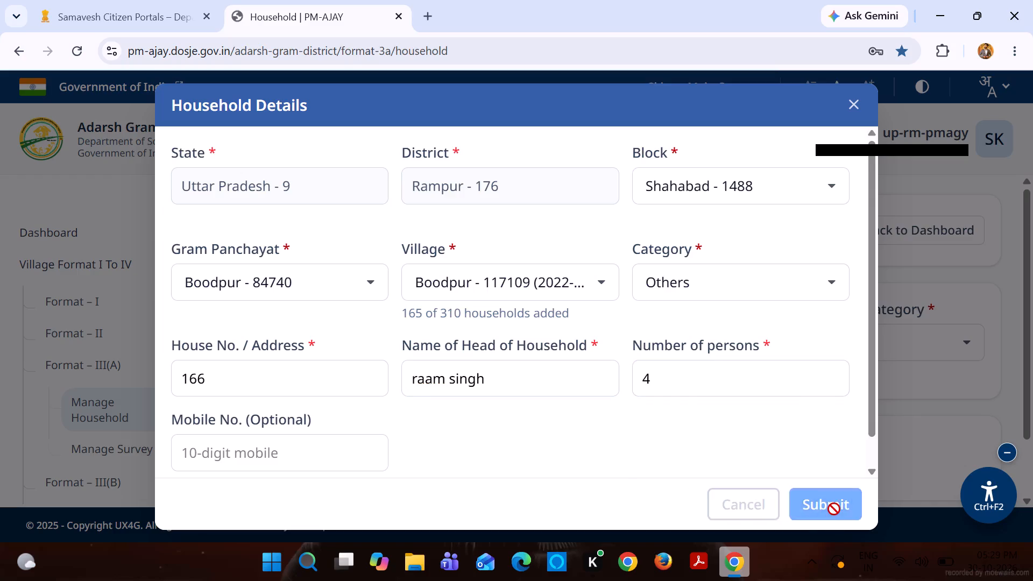
Choose domain 1 – Drinking water and Sanitation for house 166, answer Yes to having a latrine and No to open defecation, and submit.
{"action": "scroll", "coordinate": [827, 437], "scroll_direction": "down", "scroll_amount": 10}
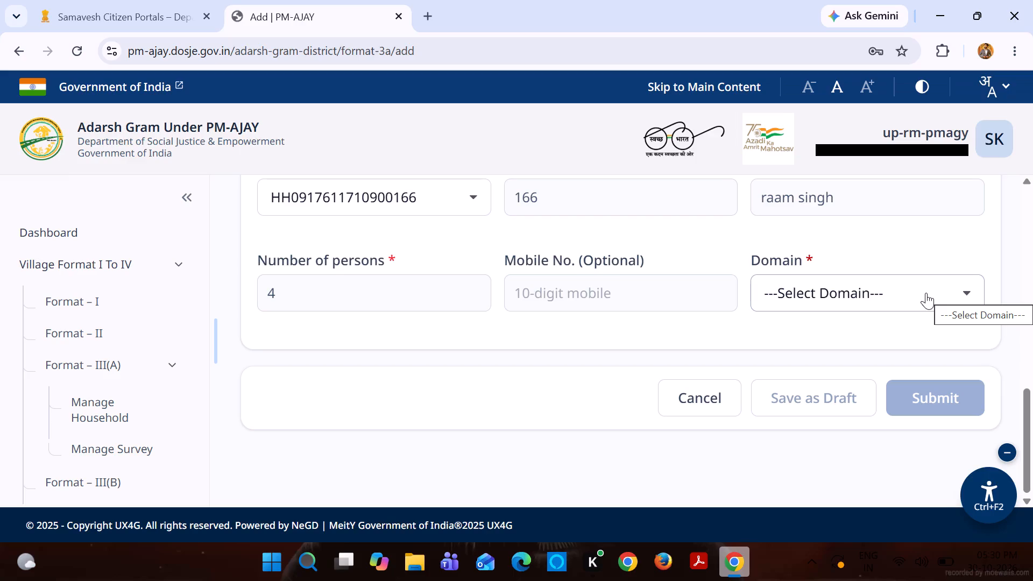
{"action": "left_click", "coordinate": [929, 292]}
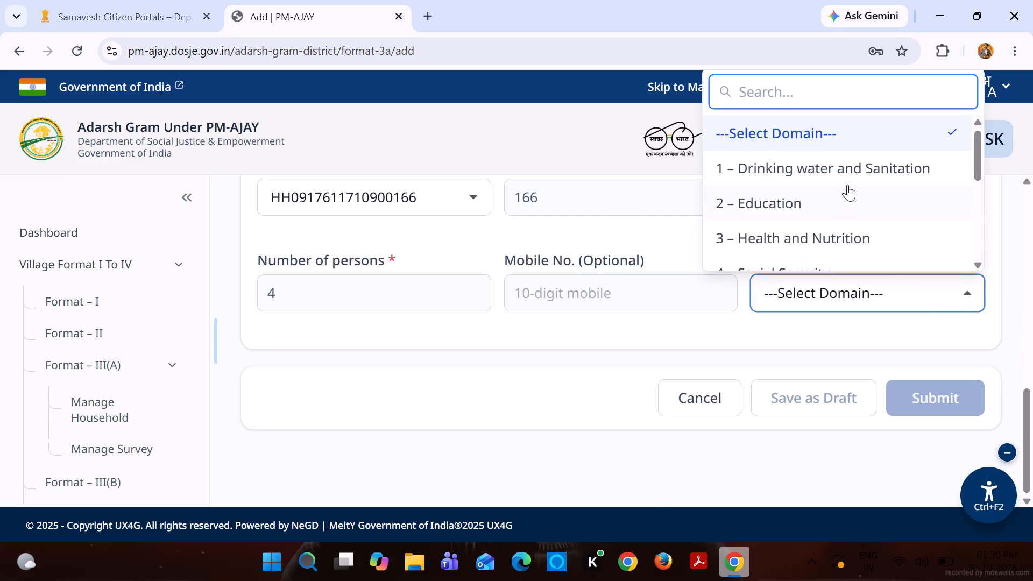
{"action": "left_click", "coordinate": [849, 172]}
{"action": "scroll", "coordinate": [859, 243], "scroll_direction": "down", "scroll_amount": 4}
{"action": "left_click", "coordinate": [926, 224]}
{"action": "left_click", "coordinate": [909, 264]}
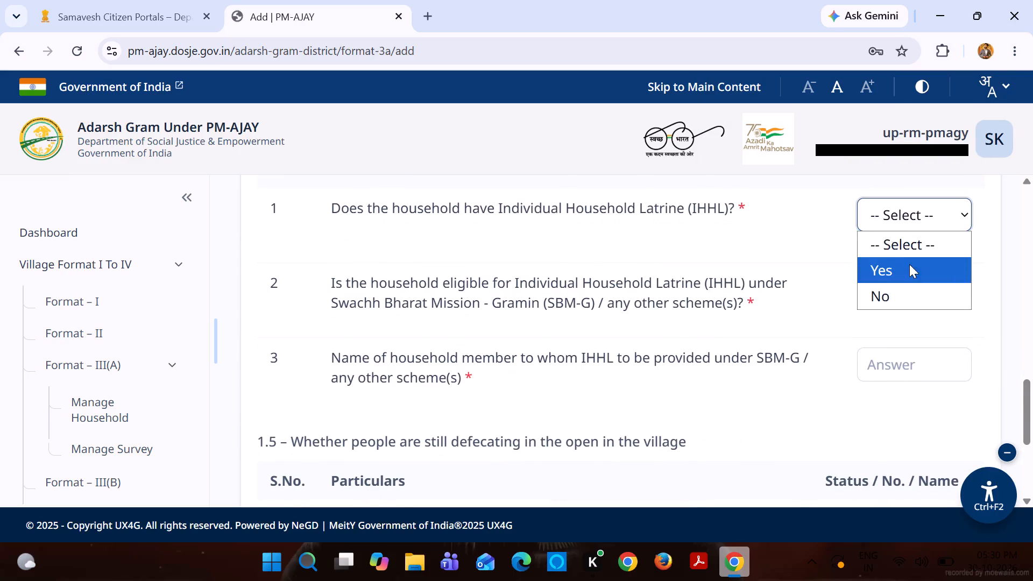
{"action": "left_click", "coordinate": [919, 355]}
{"action": "left_click", "coordinate": [871, 433]}
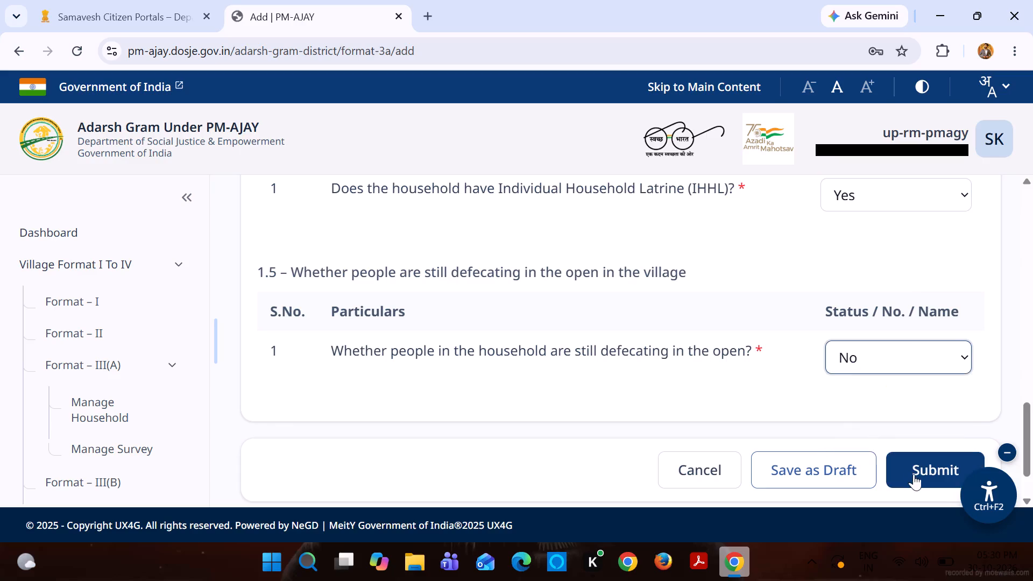
{"action": "left_click", "coordinate": [914, 474]}
Choose domain 2 – Education for house 166 and enter 2 children aged 6-10 years, with 2 attending primary school.
{"action": "left_click", "coordinate": [932, 332]}
{"action": "left_click", "coordinate": [883, 197]}
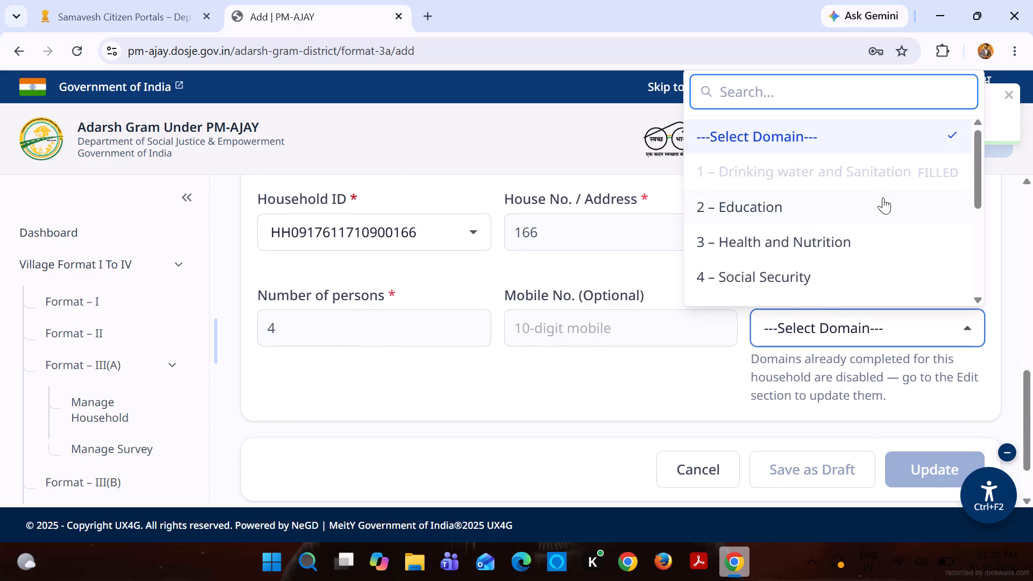
{"action": "scroll", "coordinate": [885, 231], "scroll_direction": "down", "scroll_amount": 3}
{"action": "left_click", "coordinate": [880, 340]}
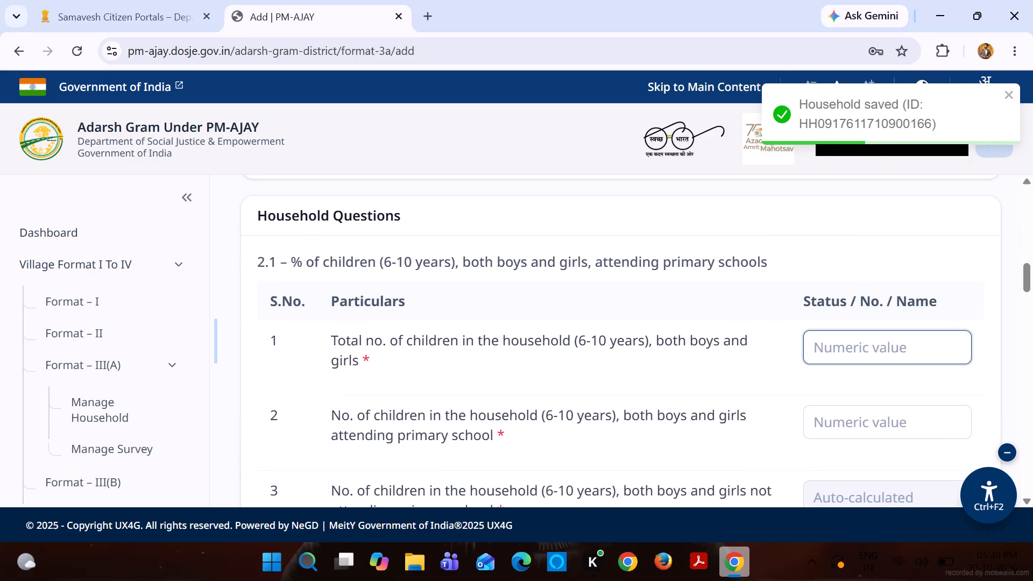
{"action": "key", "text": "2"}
{"action": "left_click", "coordinate": [859, 415]}
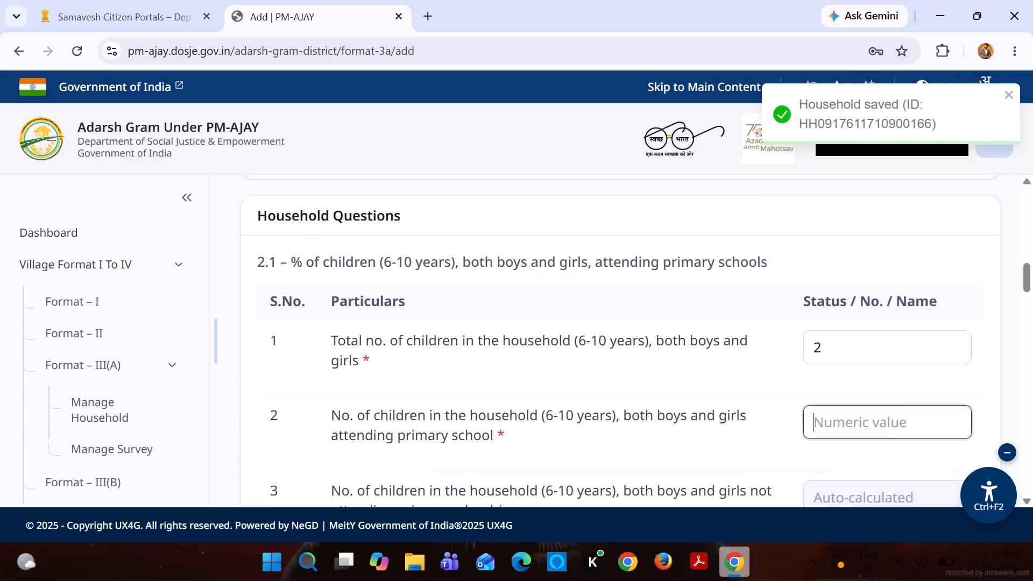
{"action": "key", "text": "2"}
Enter 0 children for each older age group in 2.2 to 2.5 and submit the Education domain.
{"action": "scroll", "coordinate": [860, 414], "scroll_direction": "down", "scroll_amount": 3}
{"action": "left_click", "coordinate": [854, 430]}
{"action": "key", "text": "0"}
{"action": "scroll", "coordinate": [855, 428], "scroll_direction": "down", "scroll_amount": 4}
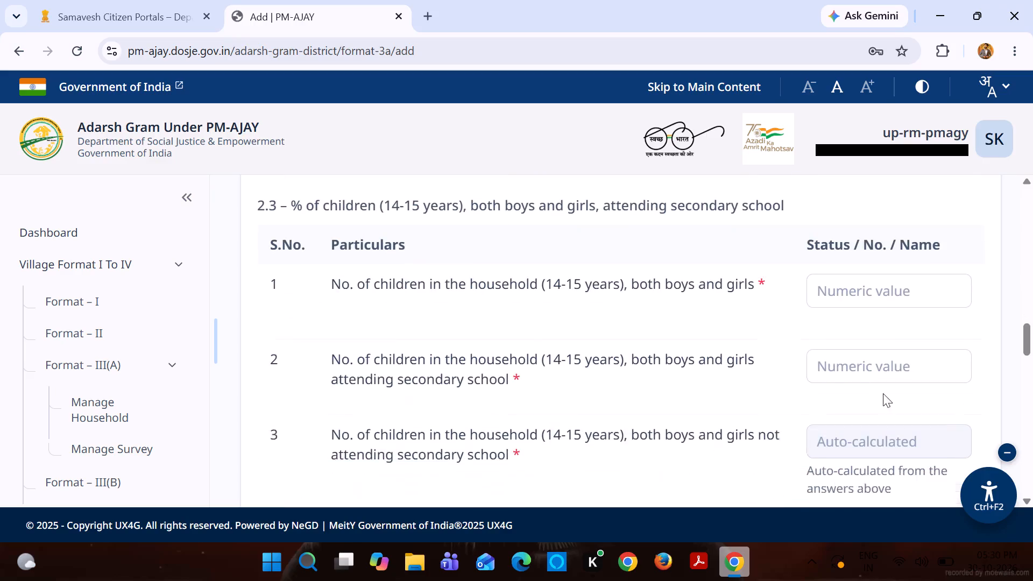
{"action": "left_click", "coordinate": [860, 272]}
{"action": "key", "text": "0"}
{"action": "left_click", "coordinate": [852, 443]}
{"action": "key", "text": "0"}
{"action": "scroll", "coordinate": [855, 440], "scroll_direction": "down", "scroll_amount": 4}
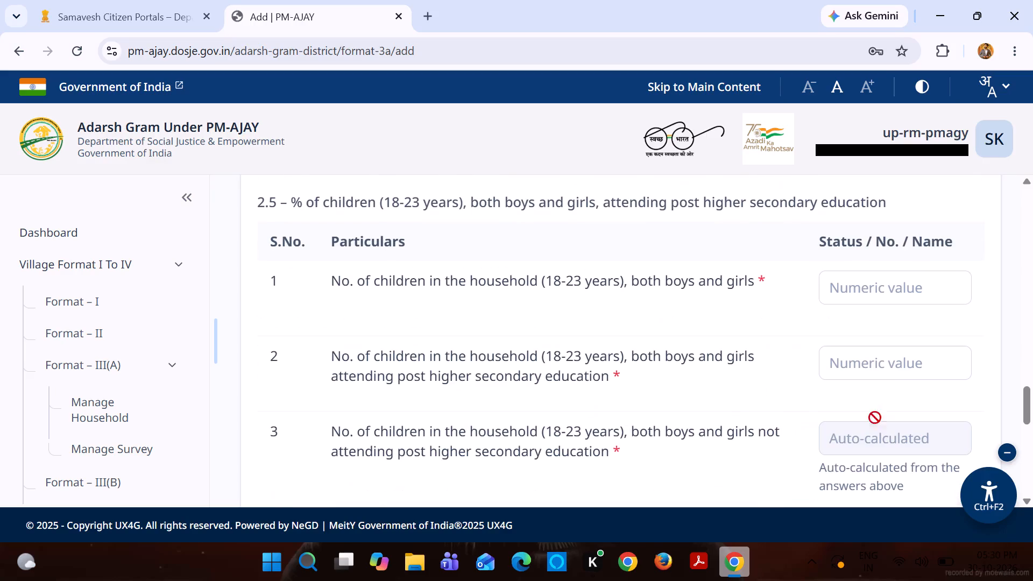
{"action": "left_click", "coordinate": [893, 268]}
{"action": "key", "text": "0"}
{"action": "scroll", "coordinate": [884, 407], "scroll_direction": "down", "scroll_amount": 7}
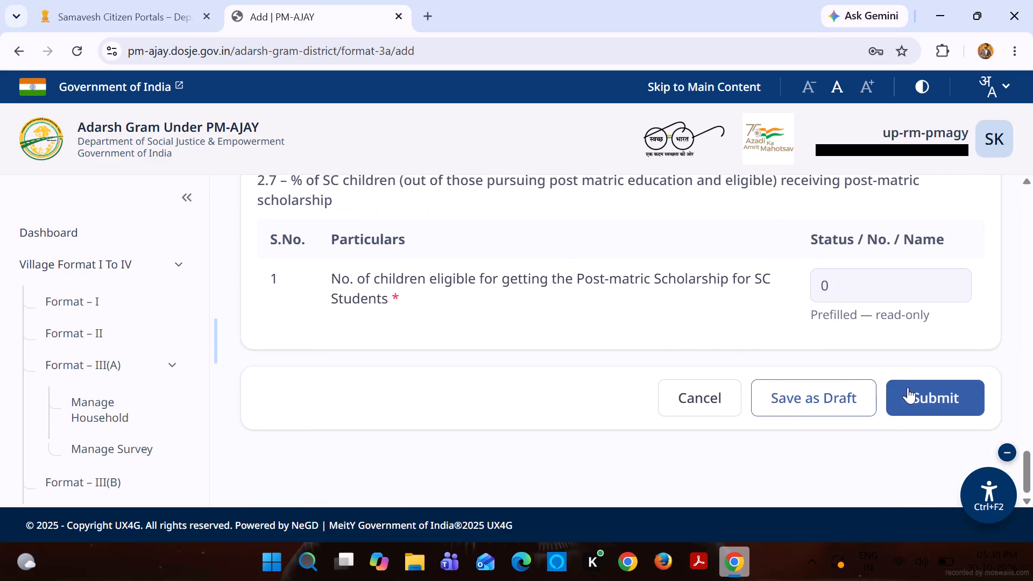
{"action": "left_click", "coordinate": [909, 383]}
Choose domain 3 – Health and Nutrition, answer Yes to Health Protection Scheme coverage, and enter 0 pregnant women in 3.3.
{"action": "left_click", "coordinate": [942, 252]}
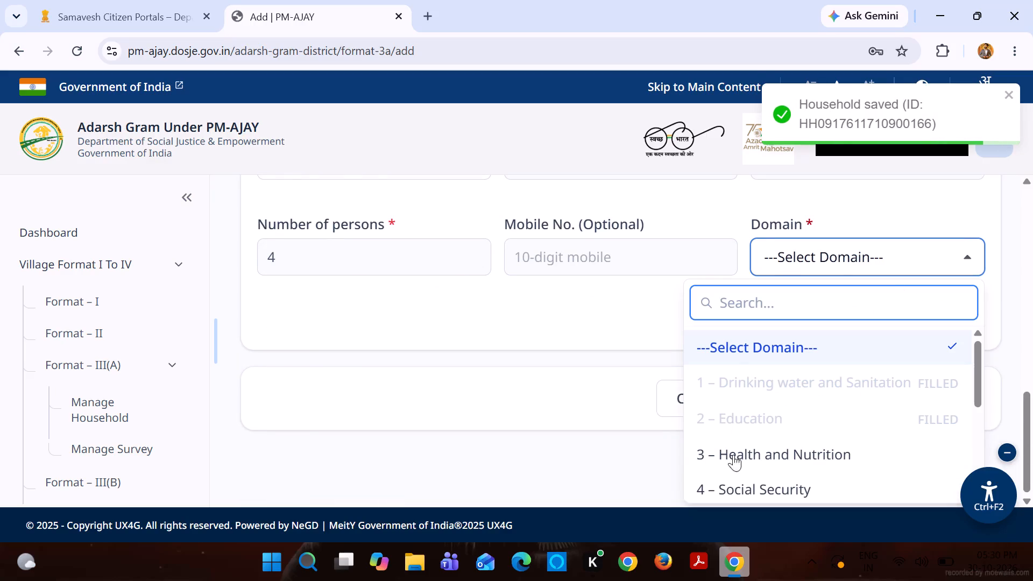
{"action": "left_click", "coordinate": [790, 463]}
{"action": "scroll", "coordinate": [839, 424], "scroll_direction": "down", "scroll_amount": 2}
{"action": "left_click_drag", "start_coordinate": [883, 353], "coordinate": [883, 361]}
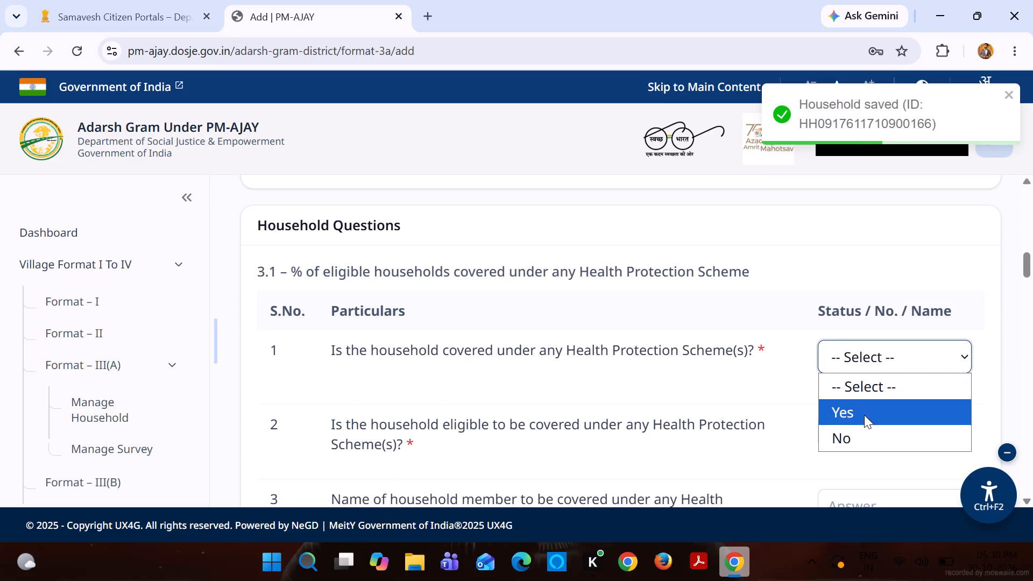
{"action": "left_click", "coordinate": [862, 417]}
{"action": "scroll", "coordinate": [868, 417], "scroll_direction": "down", "scroll_amount": 2}
{"action": "left_click", "coordinate": [866, 372]}
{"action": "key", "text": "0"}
Enter 0 for deliveries in 3.4, for 3.5, for children below one year in 3.6, and for children aged 0-5 in 3.7.
{"action": "scroll", "coordinate": [866, 374], "scroll_direction": "down", "scroll_amount": 2}
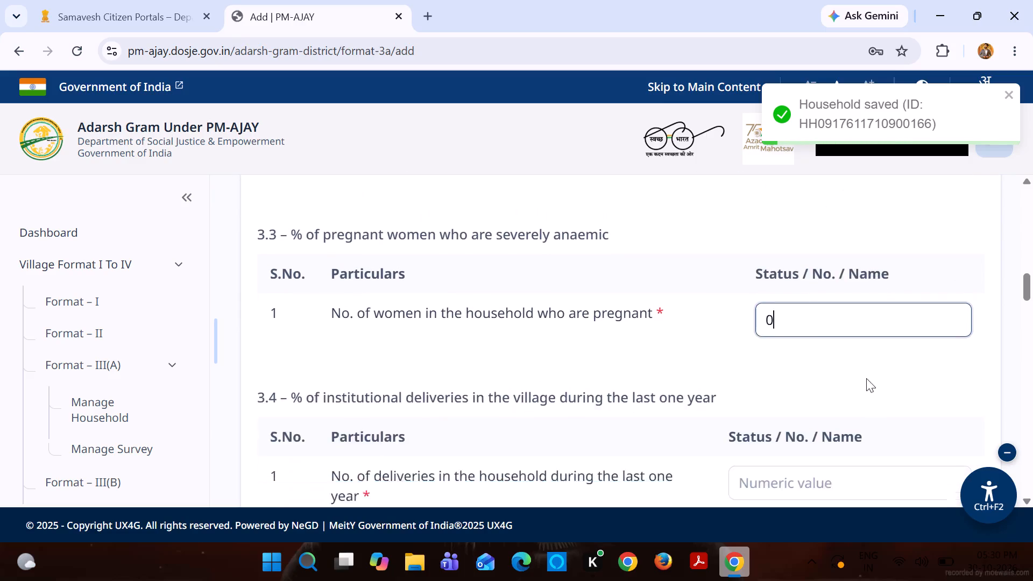
{"action": "left_click", "coordinate": [851, 367]}
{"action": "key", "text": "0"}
{"action": "scroll", "coordinate": [852, 367], "scroll_direction": "down", "scroll_amount": 2}
{"action": "left_click", "coordinate": [863, 352]}
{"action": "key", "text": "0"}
{"action": "scroll", "coordinate": [866, 353], "scroll_direction": "down", "scroll_amount": 3}
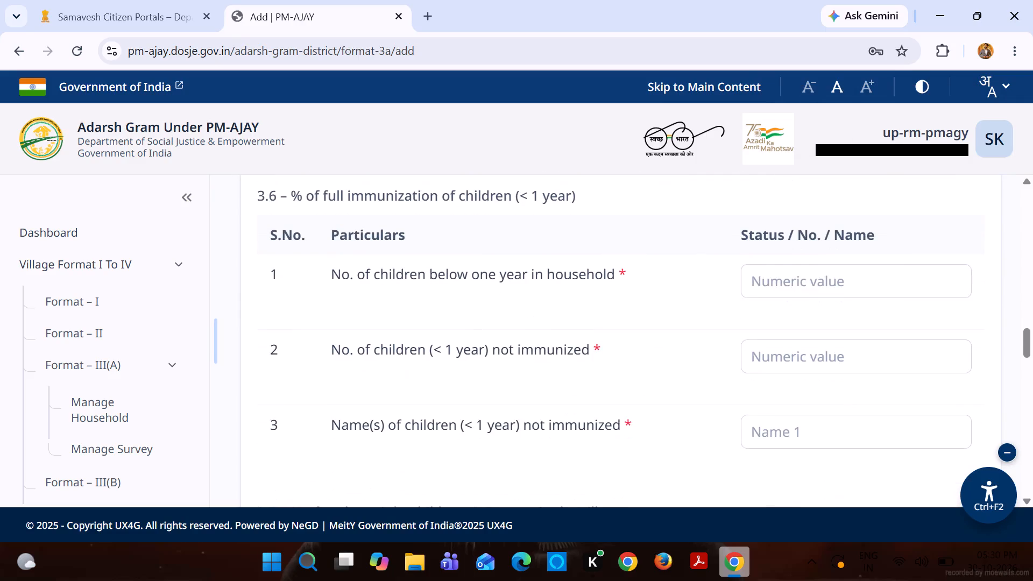
{"action": "left_click", "coordinate": [858, 286]}
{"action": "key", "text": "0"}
{"action": "left_click", "coordinate": [793, 441]}
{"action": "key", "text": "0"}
Enter 0 in 3.8, 3.9 and 3.10, including women pregnant last year and members with communicable diseases, and submit the domain.
{"action": "scroll", "coordinate": [800, 437], "scroll_direction": "down", "scroll_amount": 3}
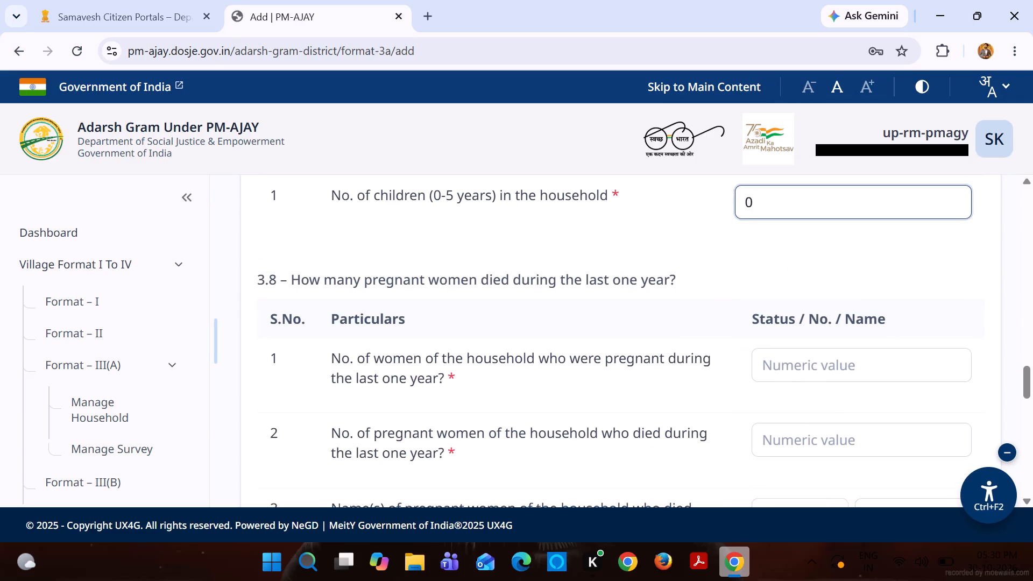
{"action": "left_click", "coordinate": [869, 357]}
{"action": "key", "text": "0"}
{"action": "scroll", "coordinate": [874, 356], "scroll_direction": "down", "scroll_amount": 2}
{"action": "left_click", "coordinate": [874, 357]}
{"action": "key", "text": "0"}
{"action": "scroll", "coordinate": [874, 357], "scroll_direction": "down", "scroll_amount": 3}
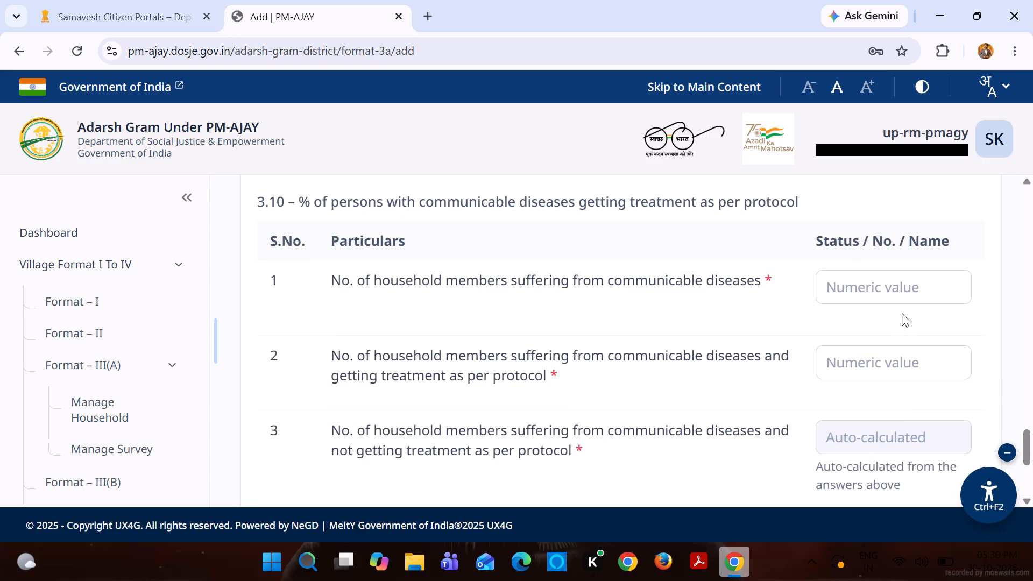
{"action": "left_click", "coordinate": [904, 287]}
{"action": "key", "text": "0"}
{"action": "left_click", "coordinate": [918, 401]}
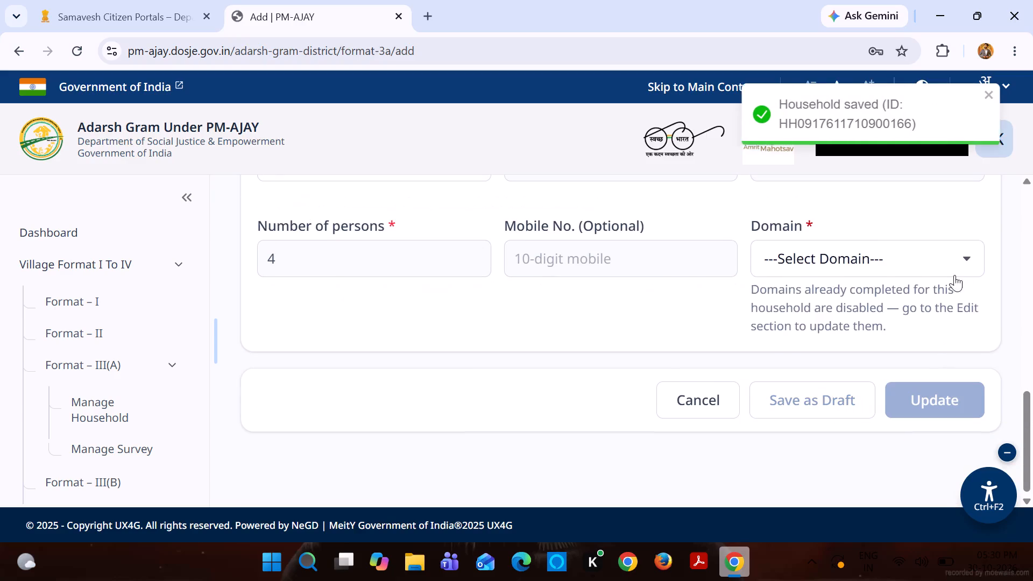
Choose domain 4 – Social Security, enter 0 persons eligible for Widow, Old Age and Disability Pension, and submit.
{"action": "left_click", "coordinate": [954, 264]}
{"action": "scroll", "coordinate": [889, 362], "scroll_direction": "down", "scroll_amount": 1}
{"action": "left_click", "coordinate": [746, 414]}
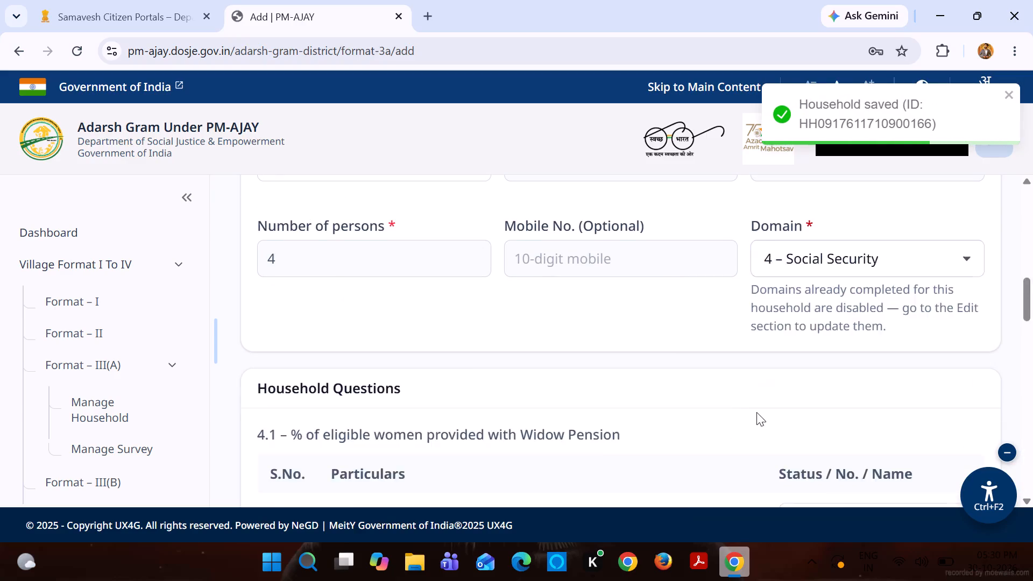
{"action": "scroll", "coordinate": [756, 413], "scroll_direction": "down", "scroll_amount": 2}
{"action": "left_click", "coordinate": [844, 365]}
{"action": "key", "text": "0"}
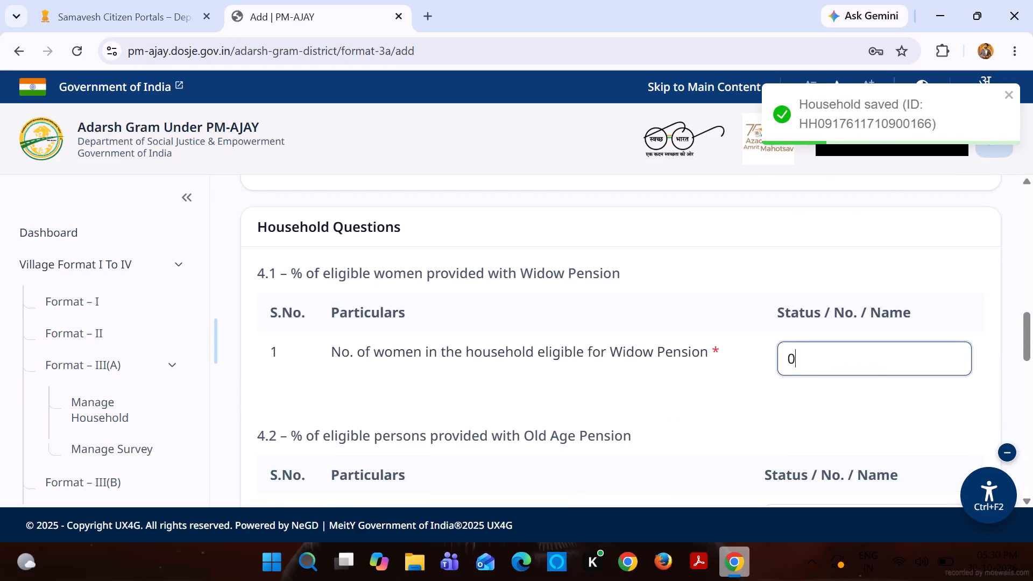
{"action": "scroll", "coordinate": [821, 364], "scroll_direction": "down", "scroll_amount": 3}
{"action": "left_click", "coordinate": [857, 266]}
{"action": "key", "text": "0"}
{"action": "left_click", "coordinate": [806, 430]}
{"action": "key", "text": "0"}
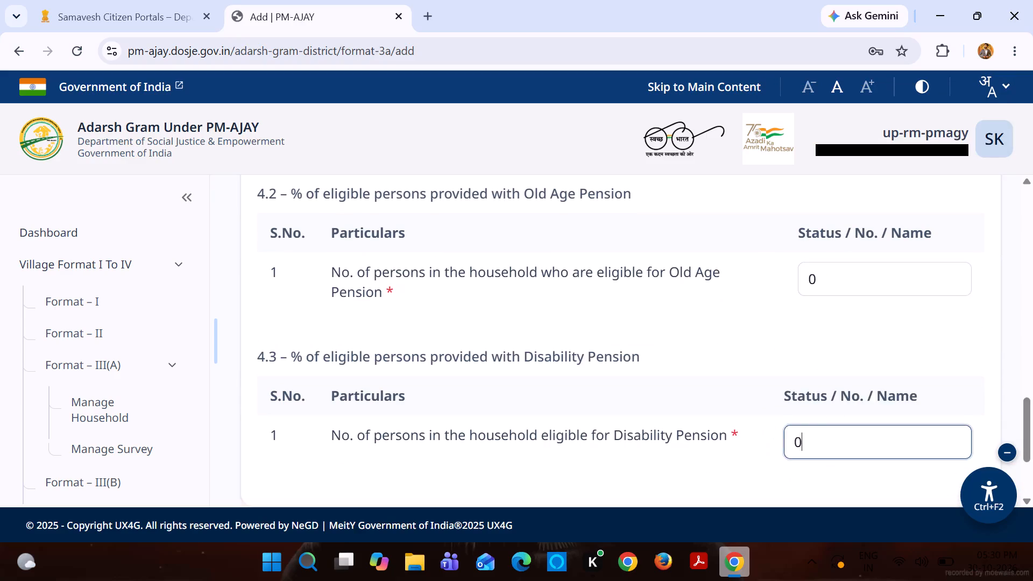
{"action": "scroll", "coordinate": [817, 427], "scroll_direction": "down", "scroll_amount": 2}
{"action": "left_click", "coordinate": [957, 410]}
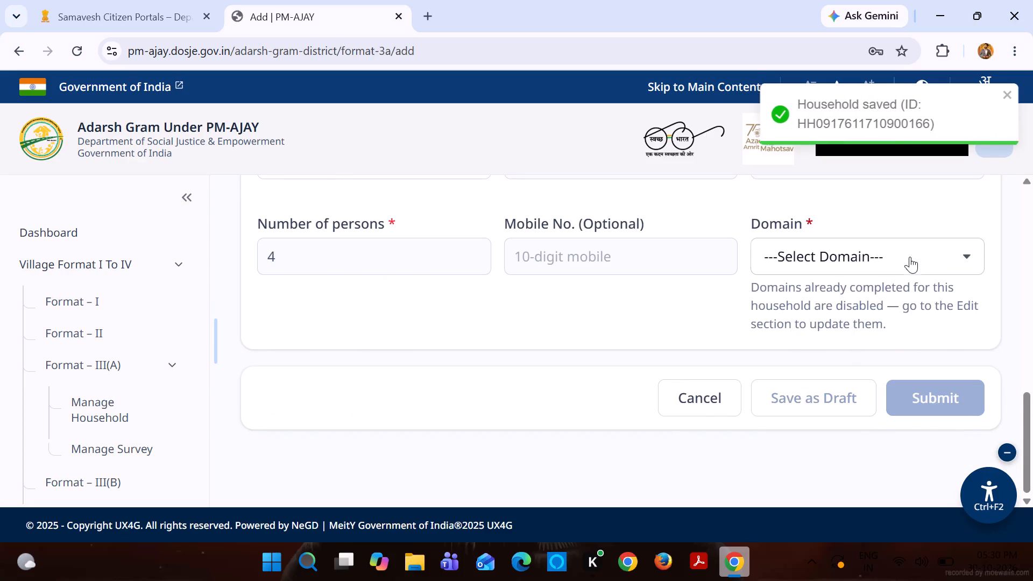
Choose domain 5 – Rural Roads and Housing, answer No to living in a Kachcha/unsafe house, and submit.
{"action": "left_click", "coordinate": [909, 257]}
{"action": "scroll", "coordinate": [910, 259], "scroll_direction": "down", "scroll_amount": 2}
{"action": "scroll", "coordinate": [788, 398], "scroll_direction": "down", "scroll_amount": 3}
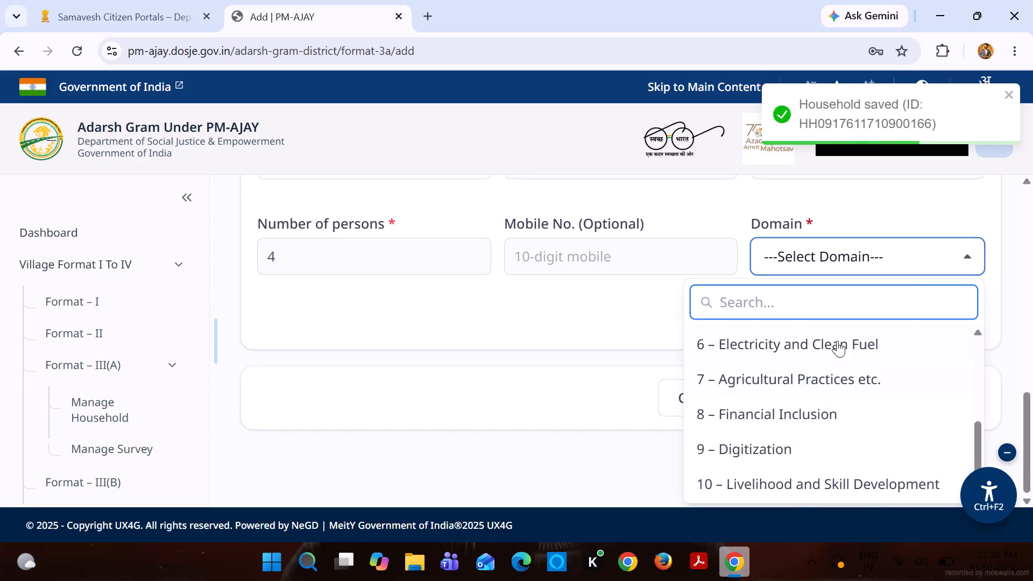
{"action": "scroll", "coordinate": [836, 340], "scroll_direction": "up", "scroll_amount": 1}
{"action": "left_click", "coordinate": [791, 396]}
{"action": "scroll", "coordinate": [794, 399], "scroll_direction": "down", "scroll_amount": 1}
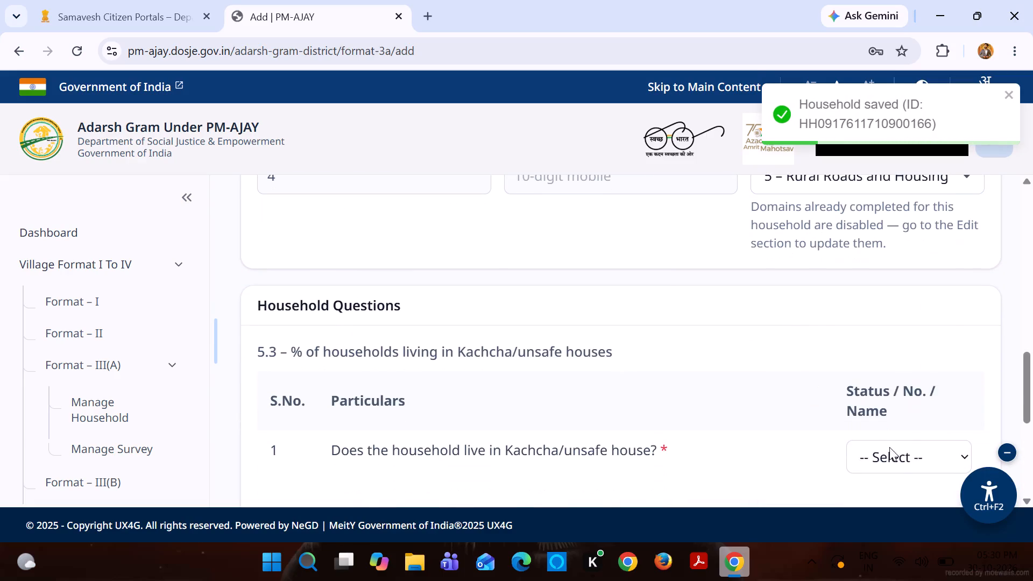
{"action": "scroll", "coordinate": [890, 444], "scroll_direction": "down", "scroll_amount": 2}
{"action": "left_click", "coordinate": [921, 295]}
{"action": "left_click", "coordinate": [892, 377]}
{"action": "scroll", "coordinate": [895, 379], "scroll_direction": "down", "scroll_amount": 3}
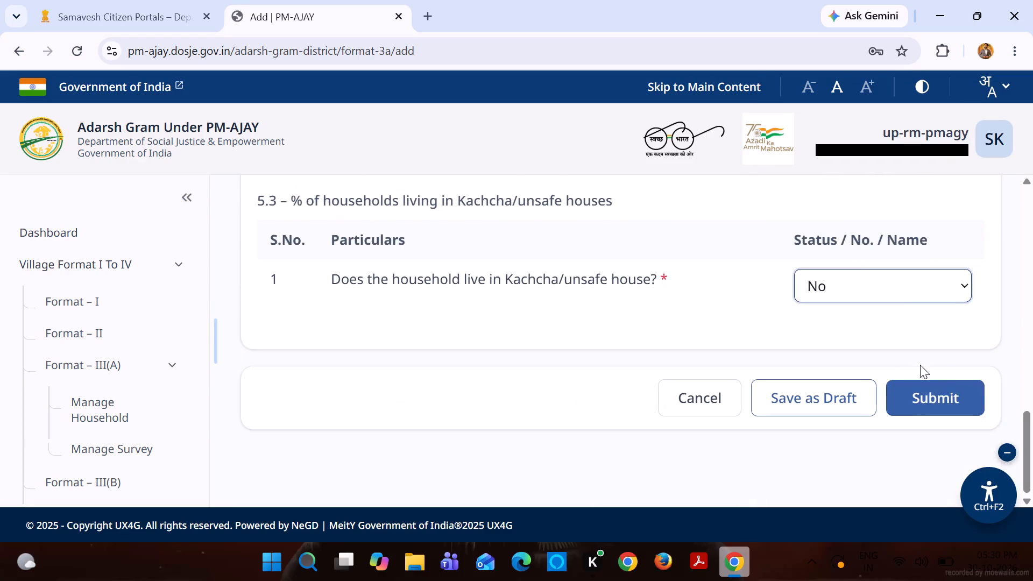
{"action": "left_click", "coordinate": [945, 394]}
Choose domain 6 – Electricity and Clean Fuel and answer Yes to electricity connection in 6.2 and 6.3 and to LED bulb use.
{"action": "left_click", "coordinate": [923, 271]}
{"action": "scroll", "coordinate": [889, 378], "scroll_direction": "down", "scroll_amount": 2}
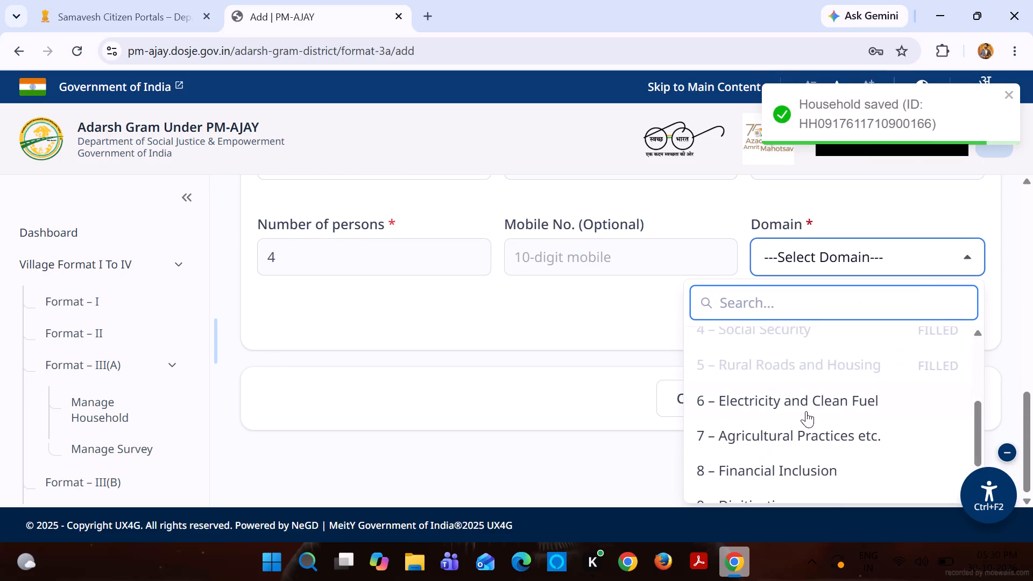
{"action": "left_click", "coordinate": [784, 398]}
{"action": "scroll", "coordinate": [786, 397], "scroll_direction": "down", "scroll_amount": 3}
{"action": "left_click", "coordinate": [918, 293]}
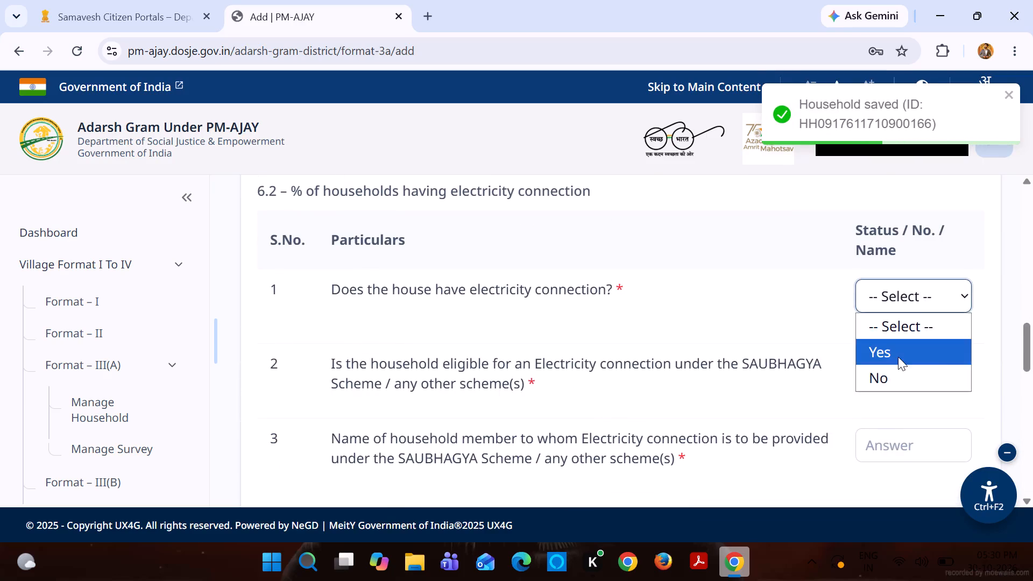
{"action": "left_click", "coordinate": [898, 357]}
{"action": "scroll", "coordinate": [898, 355], "scroll_direction": "down", "scroll_amount": 1}
{"action": "left_click", "coordinate": [908, 385]}
{"action": "left_click", "coordinate": [879, 423]}
{"action": "scroll", "coordinate": [885, 413], "scroll_direction": "down", "scroll_amount": 2}
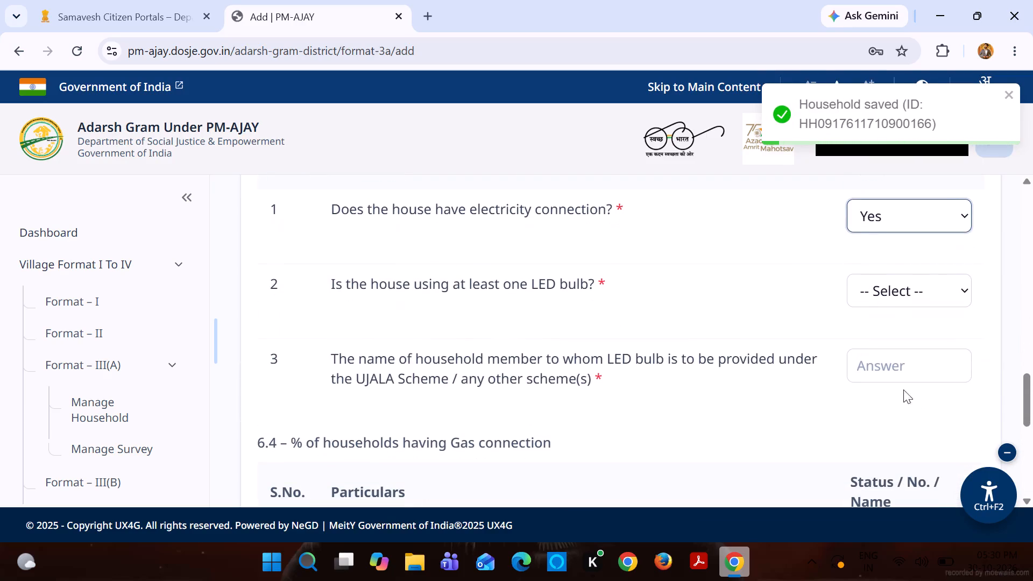
{"action": "left_click", "coordinate": [919, 293]}
{"action": "left_click", "coordinate": [889, 343]}
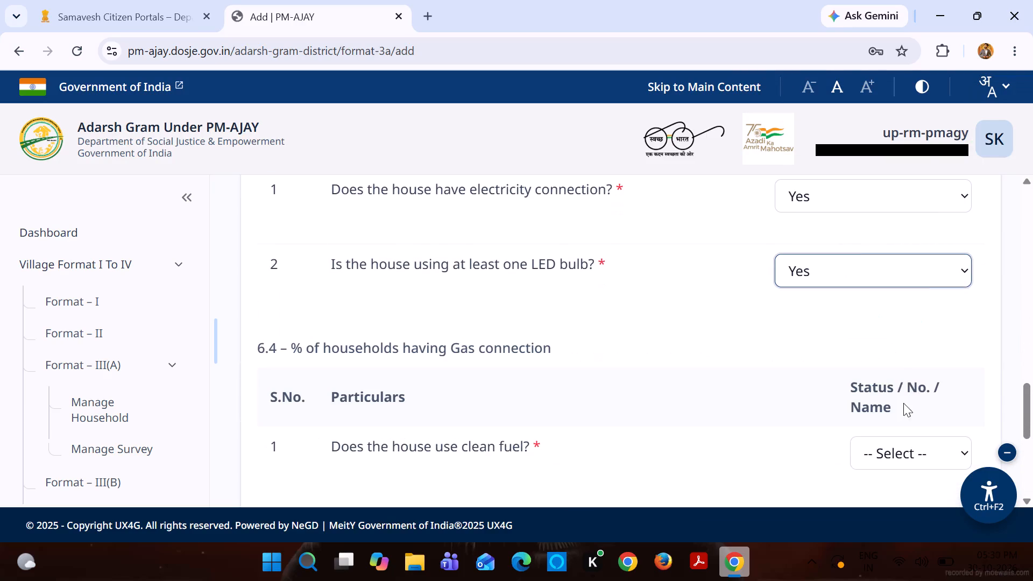
In 6.4, answer Yes to the house using clean fuel and submit the domain.
{"action": "scroll", "coordinate": [908, 403], "scroll_direction": "down", "scroll_amount": 2}
{"action": "left_click", "coordinate": [924, 284]}
{"action": "left_click", "coordinate": [900, 346]}
{"action": "scroll", "coordinate": [904, 342], "scroll_direction": "down", "scroll_amount": 3}
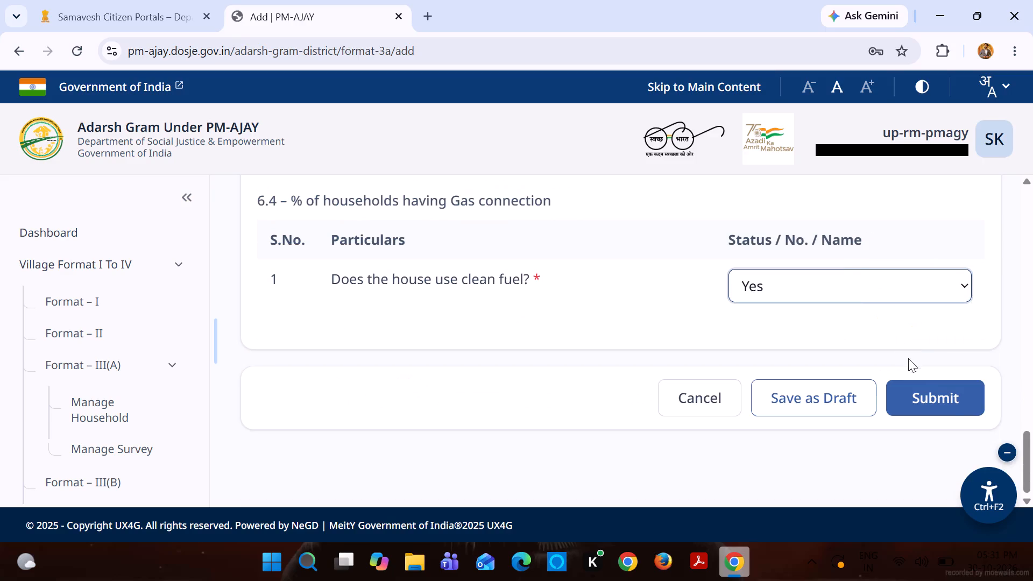
{"action": "left_click", "coordinate": [950, 409]}
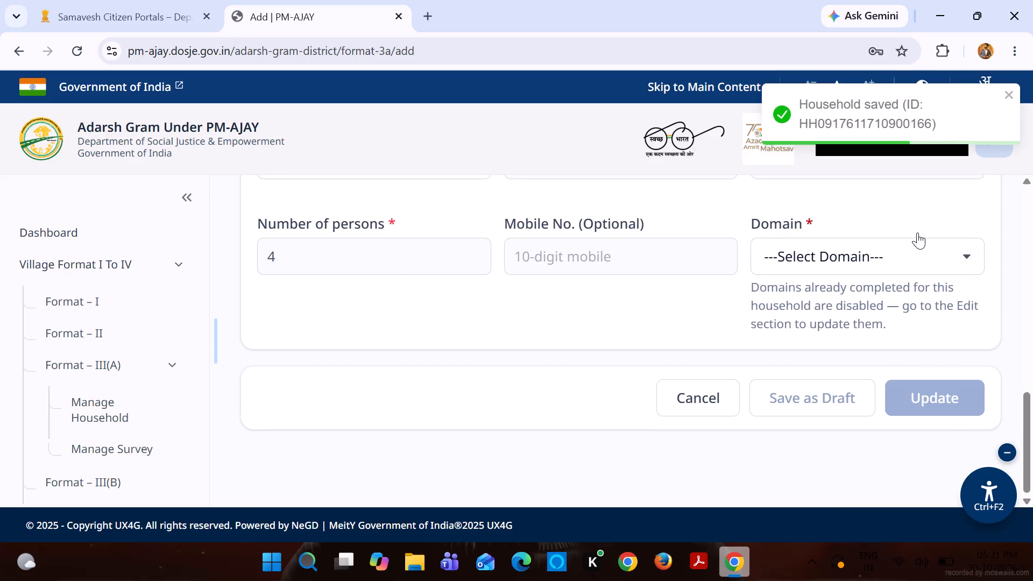
Choose domain 7 – Agricultural Practices etc., answer No to the household being involved in farming, and submit.
{"action": "left_click", "coordinate": [905, 238]}
{"action": "scroll", "coordinate": [889, 344], "scroll_direction": "down", "scroll_amount": 4}
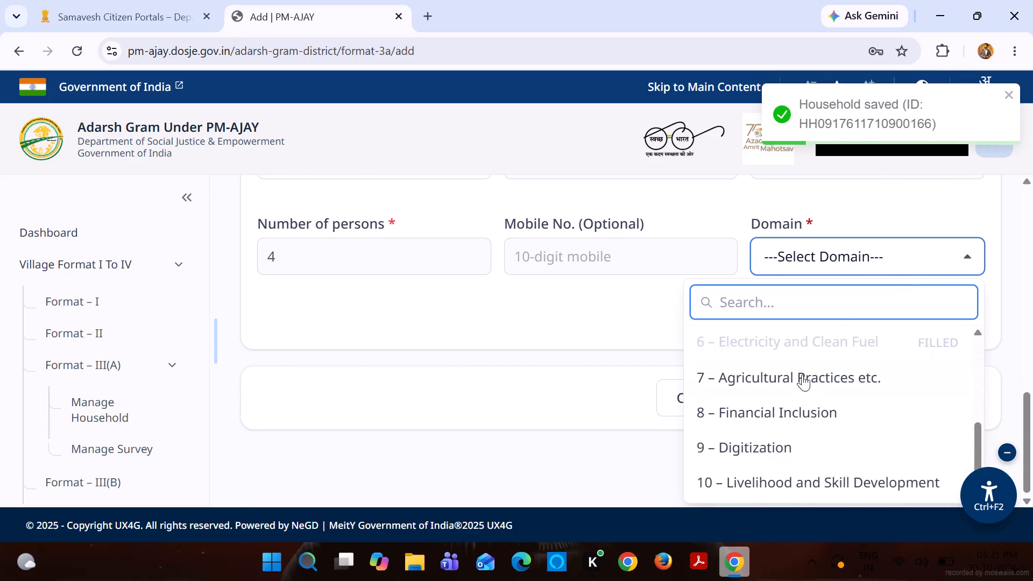
{"action": "left_click", "coordinate": [802, 374]}
{"action": "scroll", "coordinate": [803, 375], "scroll_direction": "down", "scroll_amount": 2}
{"action": "left_click_drag", "start_coordinate": [930, 328], "coordinate": [922, 341]}
{"action": "left_click", "coordinate": [907, 350]}
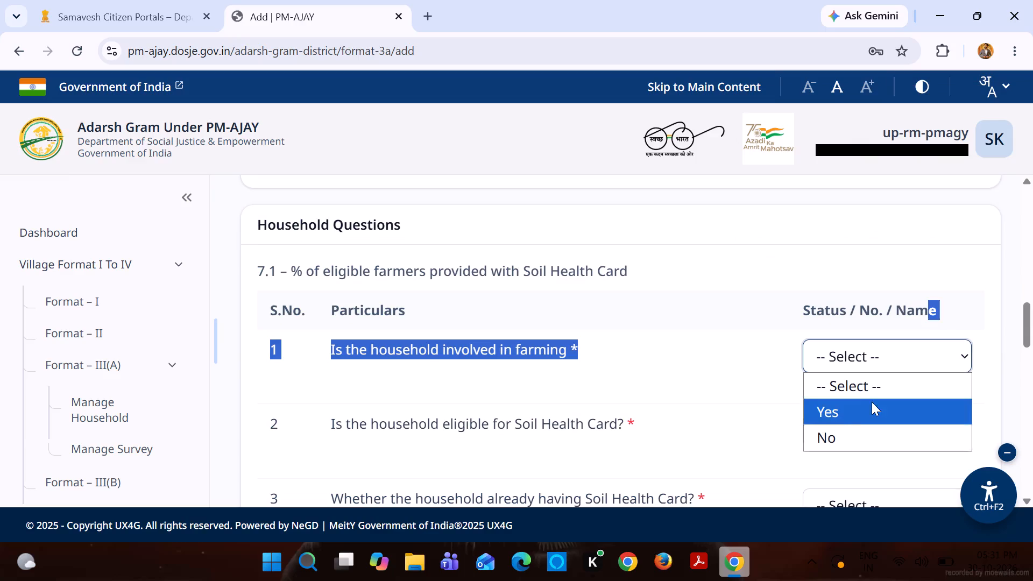
{"action": "left_click", "coordinate": [843, 435]}
{"action": "scroll", "coordinate": [851, 432], "scroll_direction": "down", "scroll_amount": 4}
{"action": "scroll", "coordinate": [936, 353], "scroll_direction": "down", "scroll_amount": 2}
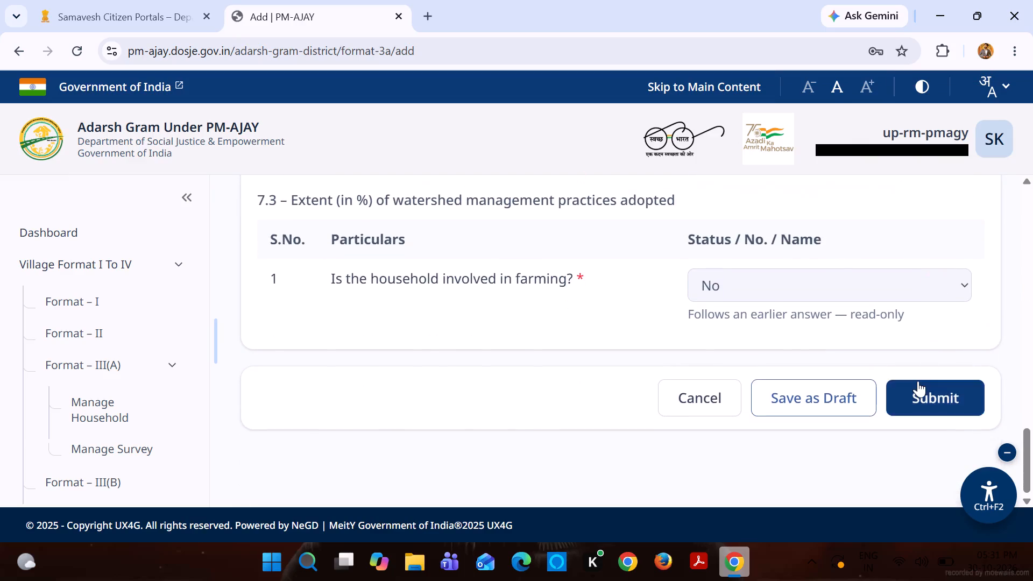
{"action": "left_click", "coordinate": [918, 381]}
Choose domain 8 – Financial Inclusion and enter 4 persons above 5 years, with 4 already having Aadhaar.
{"action": "left_click", "coordinate": [911, 257]}
{"action": "scroll", "coordinate": [881, 366], "scroll_direction": "down", "scroll_amount": 6}
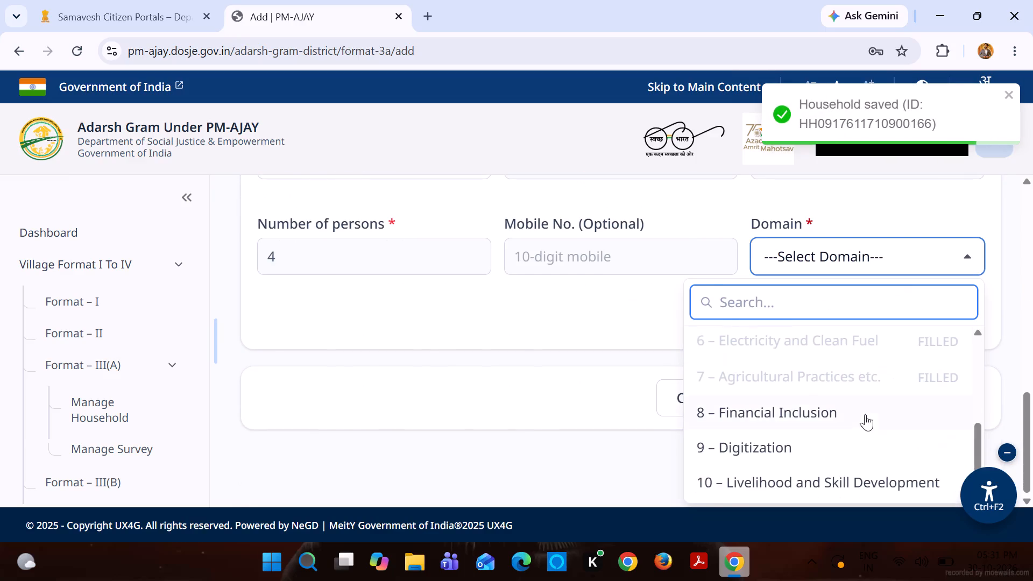
{"action": "left_click", "coordinate": [844, 417]}
{"action": "scroll", "coordinate": [846, 408], "scroll_direction": "up", "scroll_amount": 1}
{"action": "scroll", "coordinate": [846, 408], "scroll_direction": "down", "scroll_amount": 3}
{"action": "left_click", "coordinate": [867, 347]}
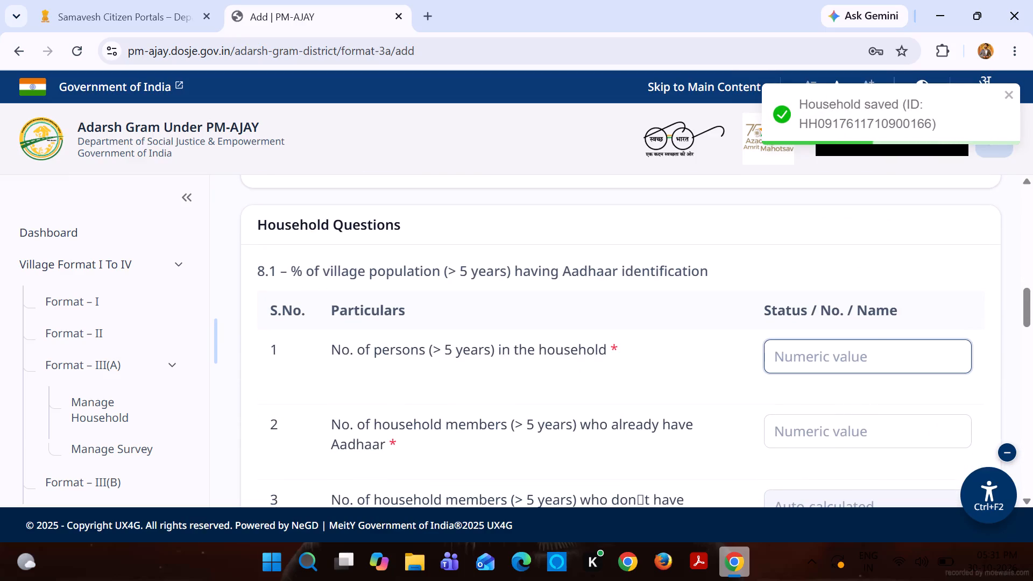
{"action": "scroll", "coordinate": [870, 337], "scroll_direction": "up", "scroll_amount": 3}
{"action": "scroll", "coordinate": [870, 336], "scroll_direction": "down", "scroll_amount": 3}
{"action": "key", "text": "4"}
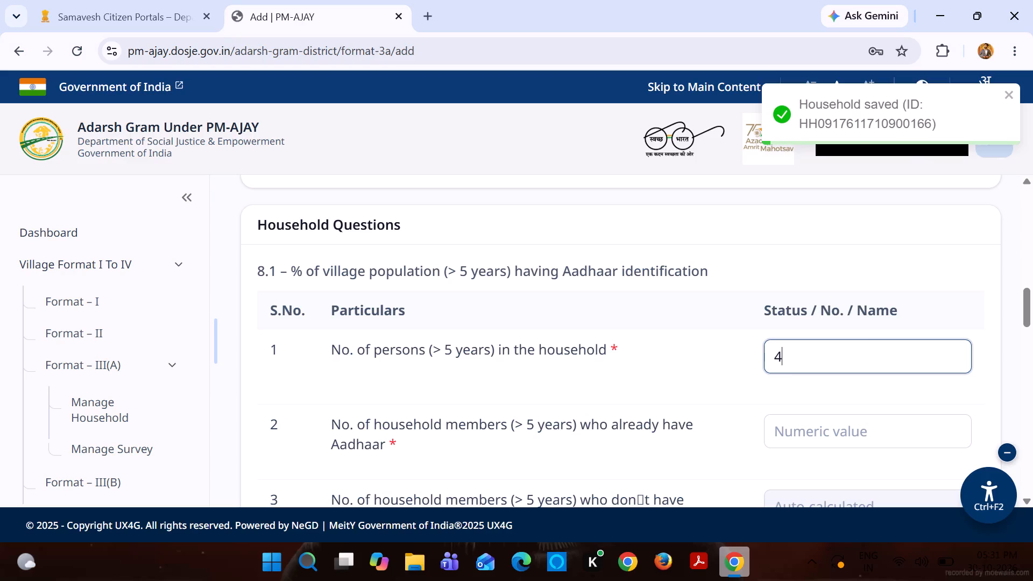
{"action": "left_click", "coordinate": [788, 415]}
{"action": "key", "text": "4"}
In 8.2, enter 2 members above 18 eligible for a bank or post office account and 2 who have one.
{"action": "scroll", "coordinate": [788, 415], "scroll_direction": "down", "scroll_amount": 3}
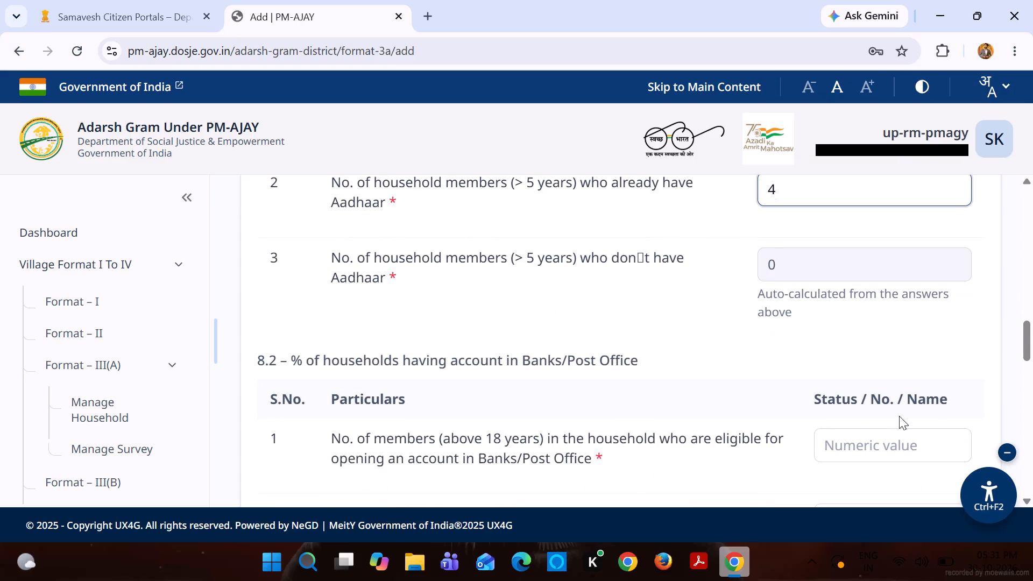
{"action": "left_click", "coordinate": [893, 423]}
{"action": "left_click", "coordinate": [890, 428]}
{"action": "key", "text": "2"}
{"action": "scroll", "coordinate": [886, 426], "scroll_direction": "up", "scroll_amount": 1}
{"action": "scroll", "coordinate": [886, 426], "scroll_direction": "down", "scroll_amount": 3}
{"action": "left_click", "coordinate": [892, 332]}
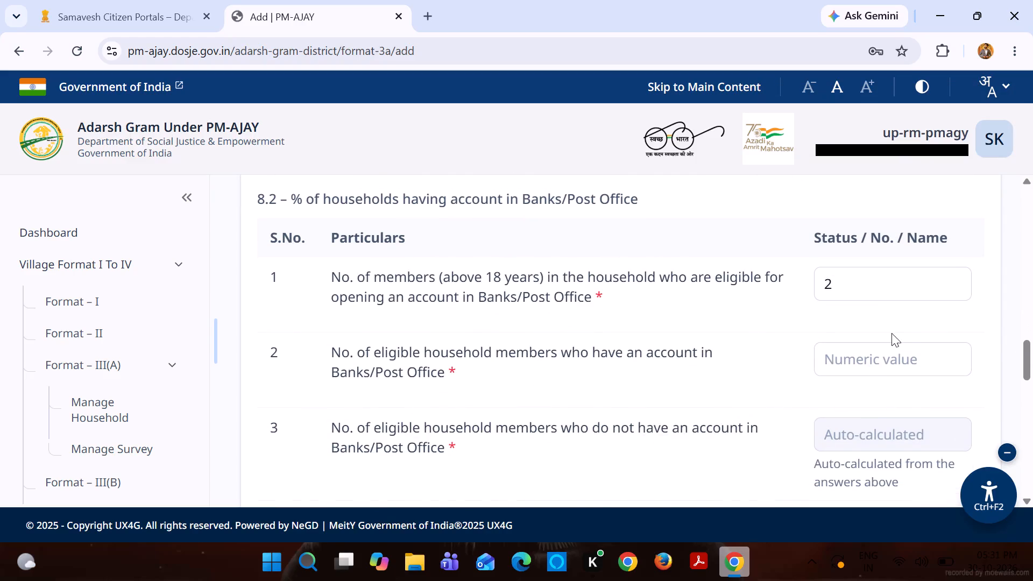
{"action": "left_click", "coordinate": [879, 344]}
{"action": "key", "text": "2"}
In 8.3 and 8.4, enter 0 persons eligible for PMSBY and 0 eligible for PMJJBY, and submit domain 8.
{"action": "scroll", "coordinate": [873, 351], "scroll_direction": "down", "scroll_amount": 3}
{"action": "left_click", "coordinate": [938, 373]}
{"action": "left_click", "coordinate": [907, 368]}
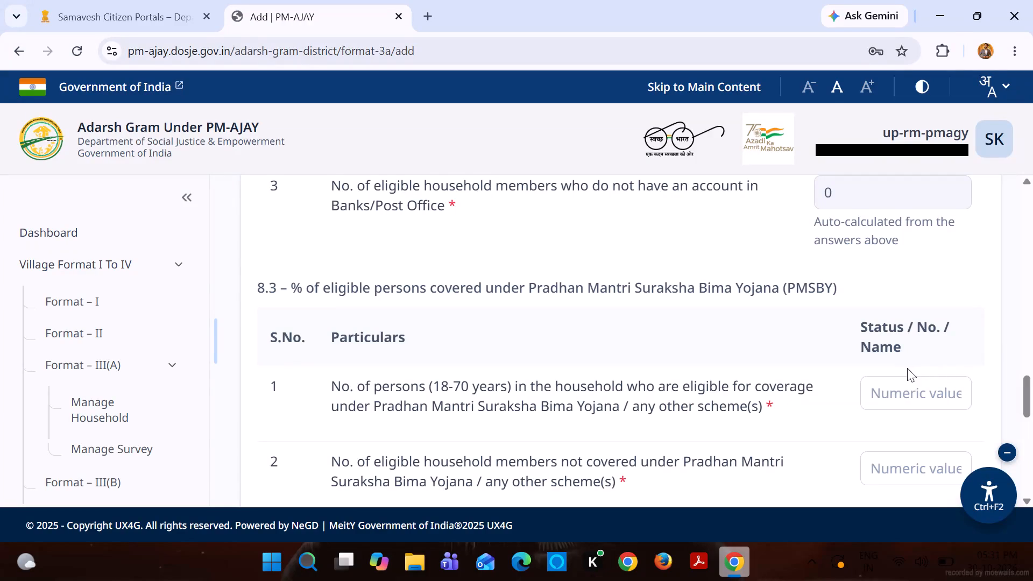
{"action": "left_click", "coordinate": [892, 403]}
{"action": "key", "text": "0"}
{"action": "scroll", "coordinate": [892, 412], "scroll_direction": "down", "scroll_amount": 3}
{"action": "left_click_drag", "start_coordinate": [936, 313], "coordinate": [934, 322]}
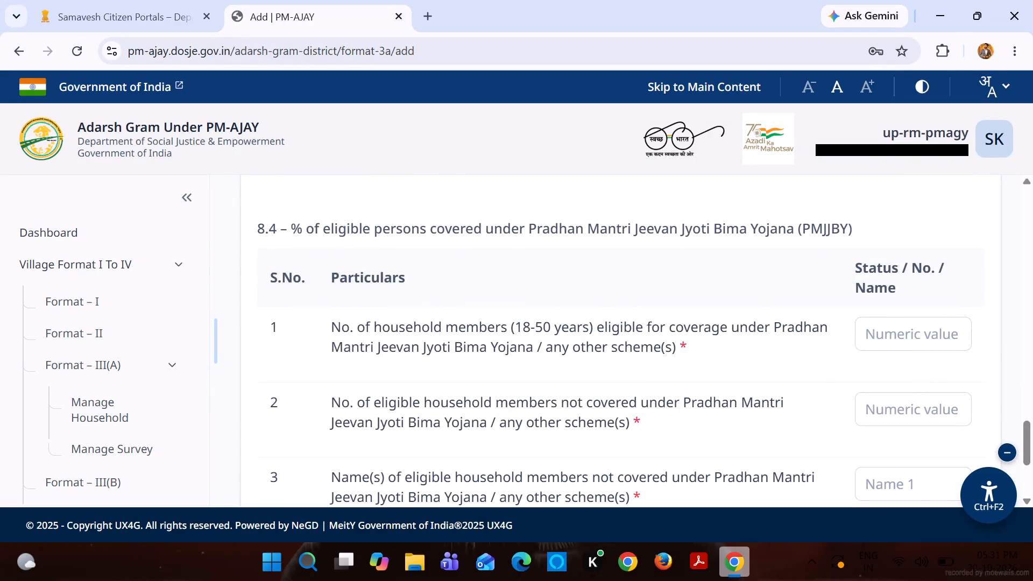
{"action": "left_click", "coordinate": [911, 334]}
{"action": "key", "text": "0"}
{"action": "scroll", "coordinate": [914, 359], "scroll_direction": "down", "scroll_amount": 1}
{"action": "left_click", "coordinate": [954, 403]}
{"action": "left_click", "coordinate": [941, 280]}
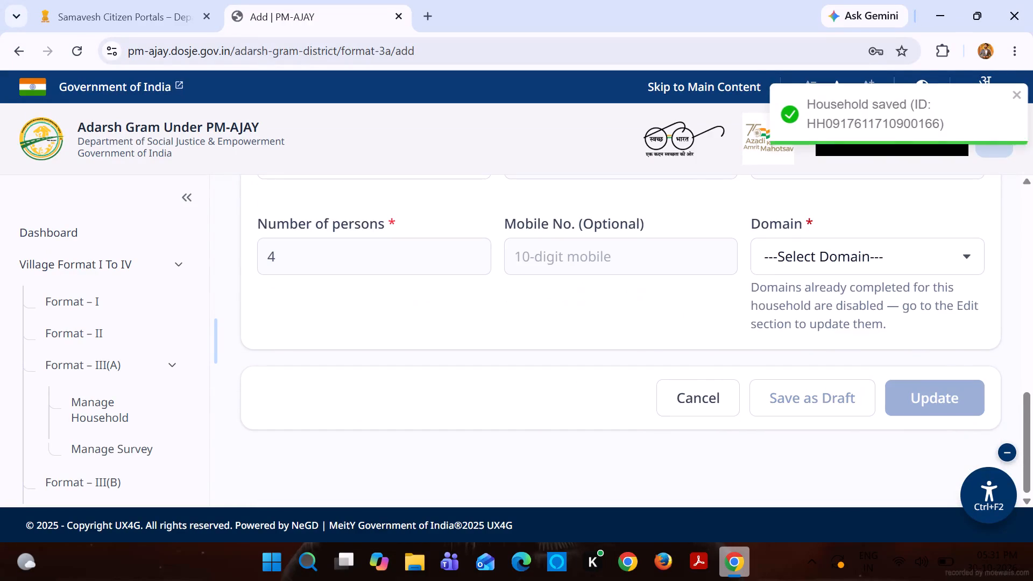
Choose domain 9 – Digitization, enter 0 household members eligible for PMGDISHA training, and submit.
{"action": "left_click", "coordinate": [946, 268]}
{"action": "scroll", "coordinate": [901, 391], "scroll_direction": "down", "scroll_amount": 5}
{"action": "left_click", "coordinate": [806, 425]}
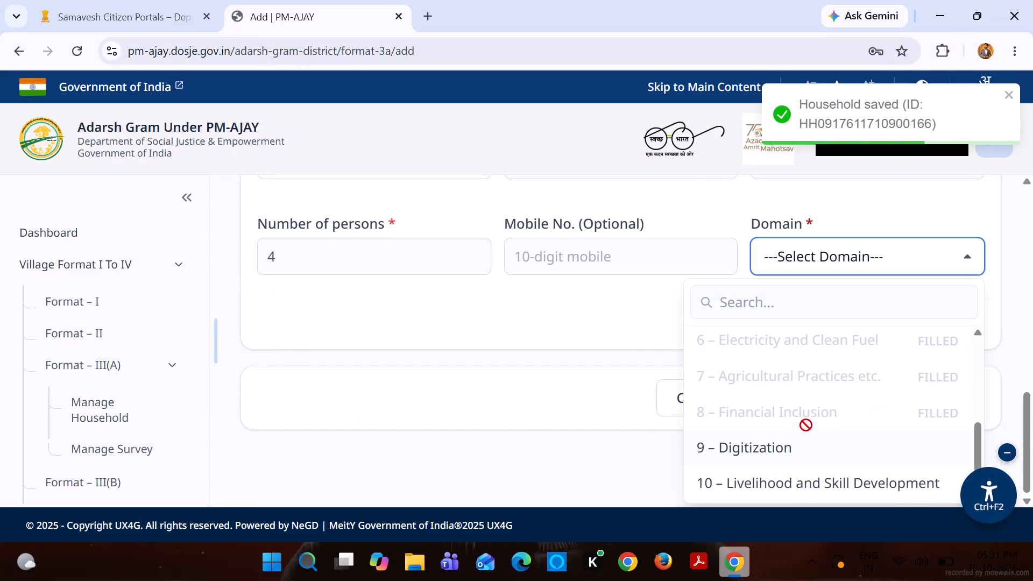
{"action": "left_click", "coordinate": [787, 449]}
{"action": "scroll", "coordinate": [792, 445], "scroll_direction": "down", "scroll_amount": 3}
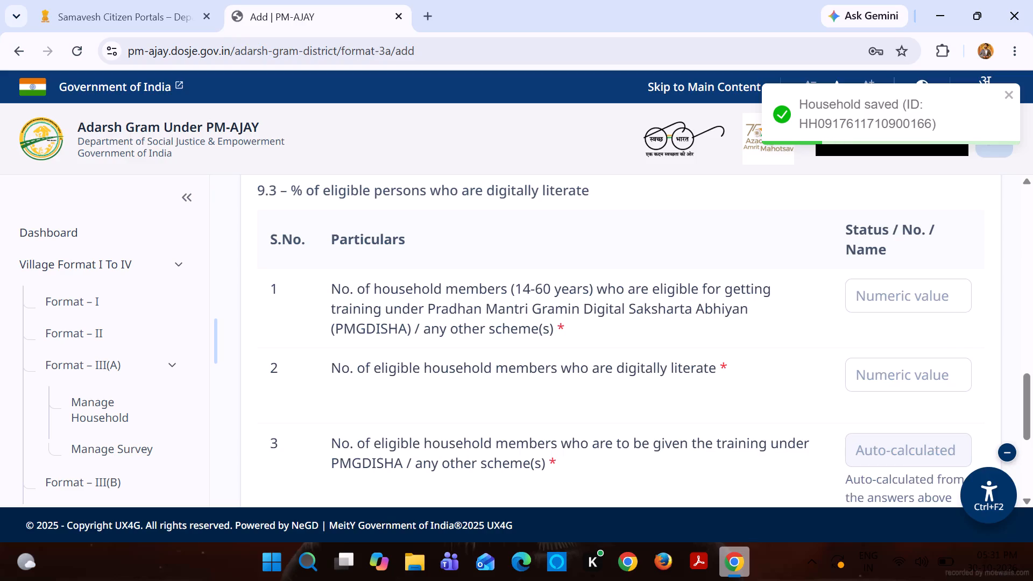
{"action": "left_click", "coordinate": [952, 299]}
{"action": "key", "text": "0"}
{"action": "left_click", "coordinate": [931, 400]}
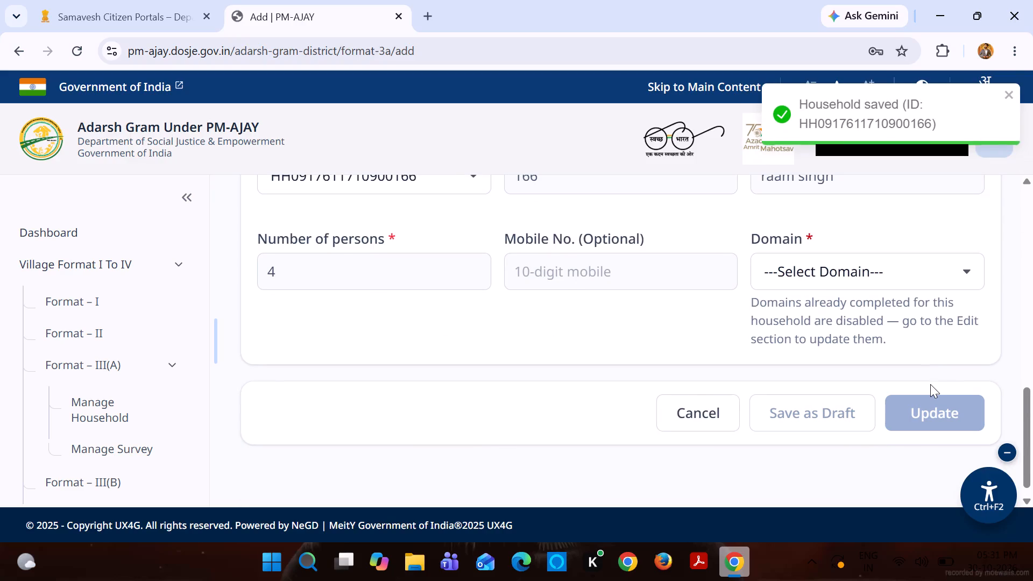
Choose domain 10 – Livelihood and Skill Development and enter 0 youth eligible for skill training and 0 for bank linked loans.
{"action": "left_click", "coordinate": [945, 275]}
{"action": "scroll", "coordinate": [881, 462], "scroll_direction": "down", "scroll_amount": 3}
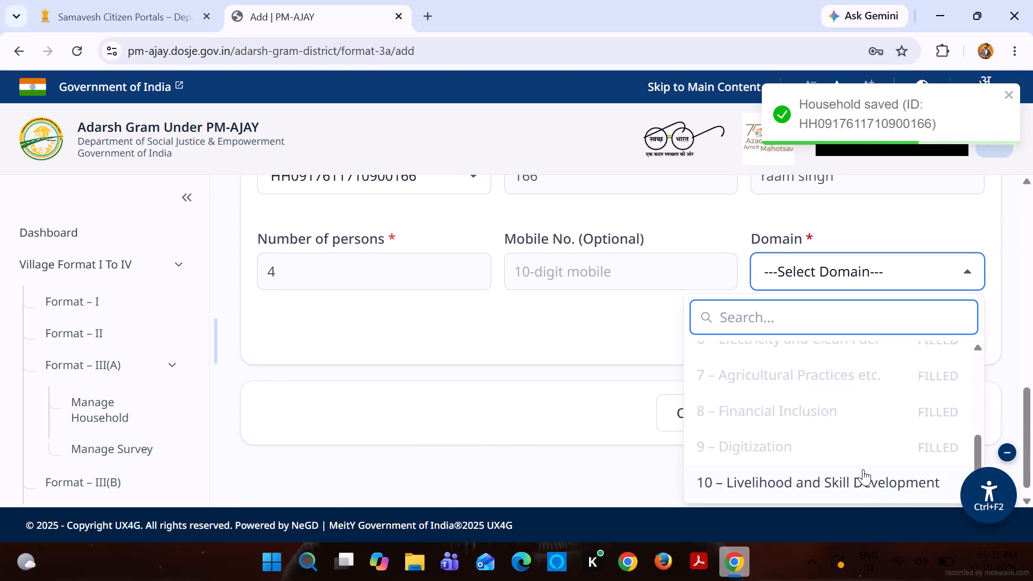
{"action": "left_click", "coordinate": [863, 469]}
{"action": "scroll", "coordinate": [867, 474], "scroll_direction": "down", "scroll_amount": 2}
{"action": "left_click", "coordinate": [911, 378]}
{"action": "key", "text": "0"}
{"action": "scroll", "coordinate": [909, 396], "scroll_direction": "down", "scroll_amount": 2}
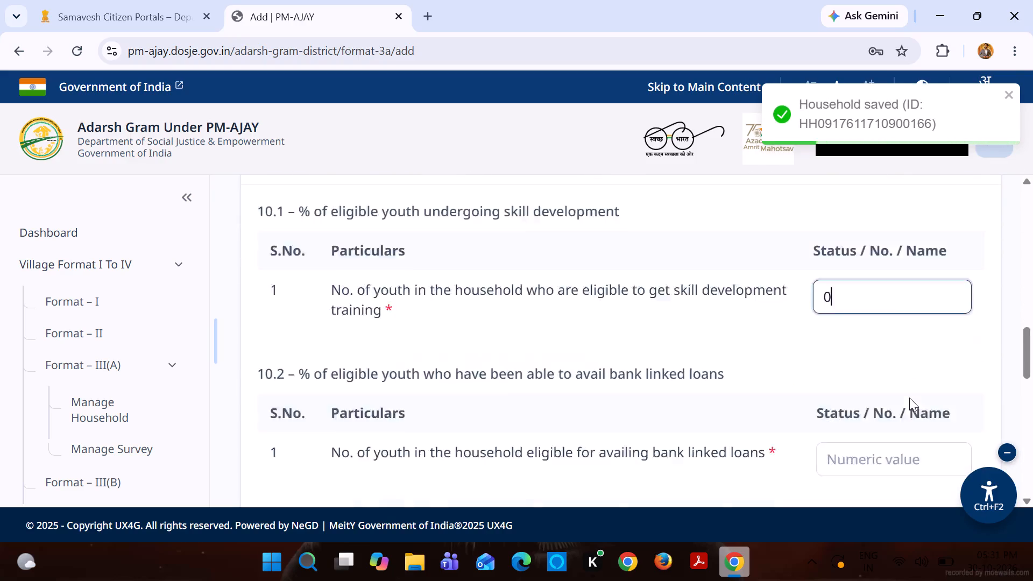
{"action": "left_click", "coordinate": [900, 382]}
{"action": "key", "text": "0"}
In 10.3, answer No to any member being in an SHG, enter 0 wishing to join, and submit the domain.
{"action": "scroll", "coordinate": [900, 383], "scroll_direction": "down", "scroll_amount": 3}
{"action": "left_click", "coordinate": [919, 300]}
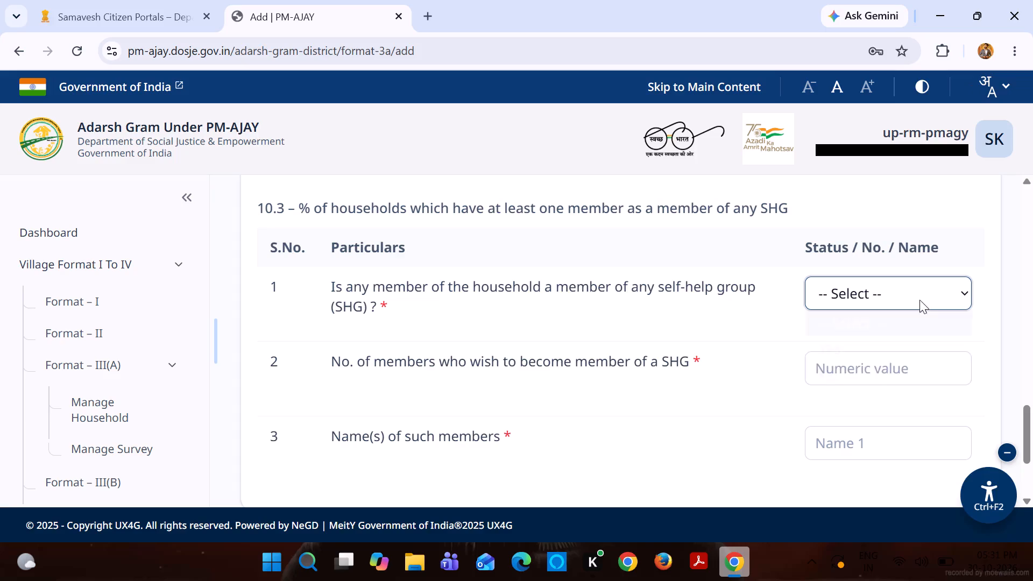
{"action": "left_click", "coordinate": [841, 376]}
{"action": "left_click", "coordinate": [855, 369]}
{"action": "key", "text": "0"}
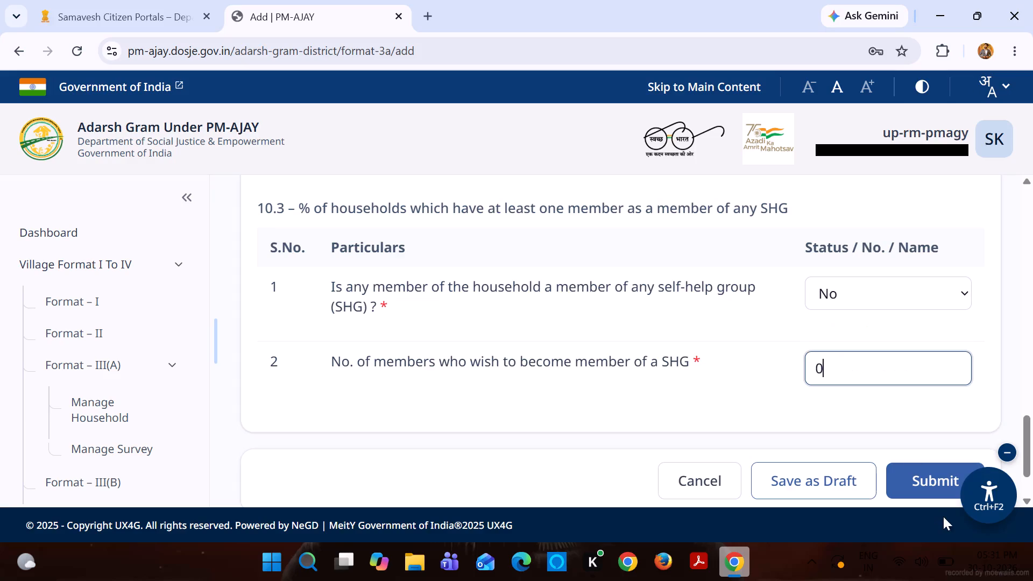
{"action": "left_click", "coordinate": [936, 470]}
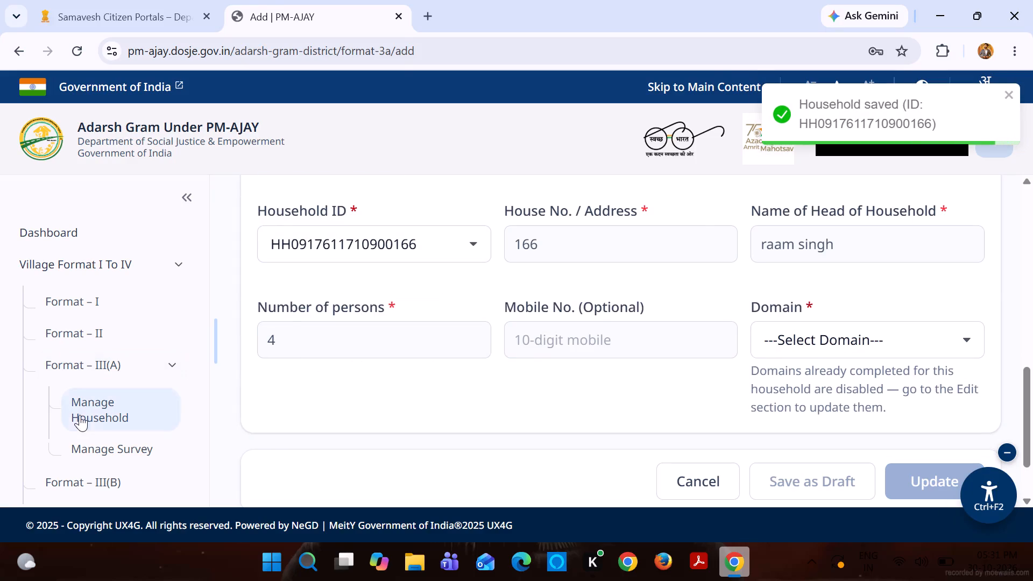
Start a new household entry with block Shahabad, gram panchayat Boodpur, village Boodpur and category Others.
{"action": "left_click_drag", "start_coordinate": [80, 415], "coordinate": [89, 414]}
{"action": "left_click", "coordinate": [772, 231]}
{"action": "left_click", "coordinate": [763, 183]}
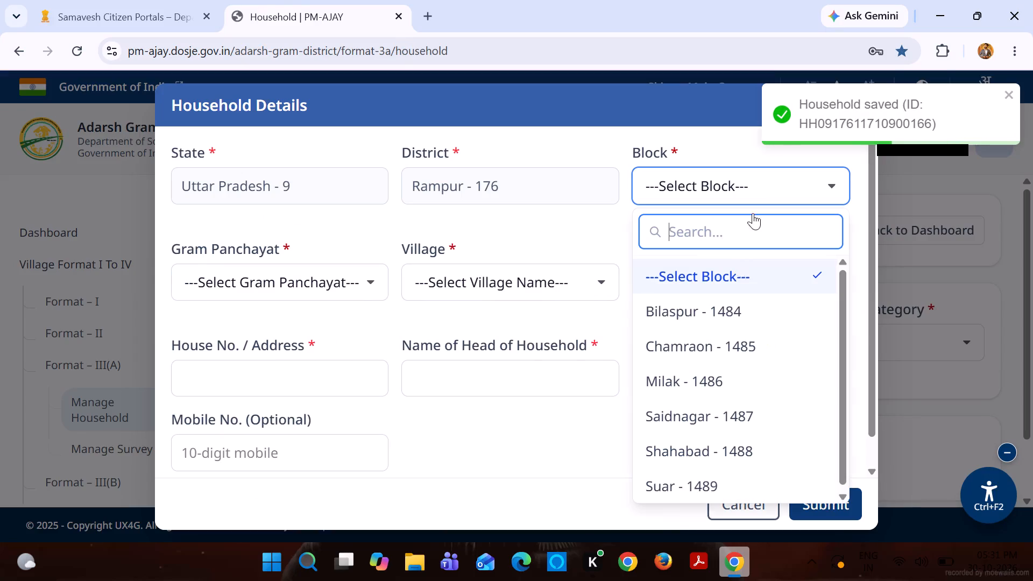
{"action": "left_click", "coordinate": [706, 454]}
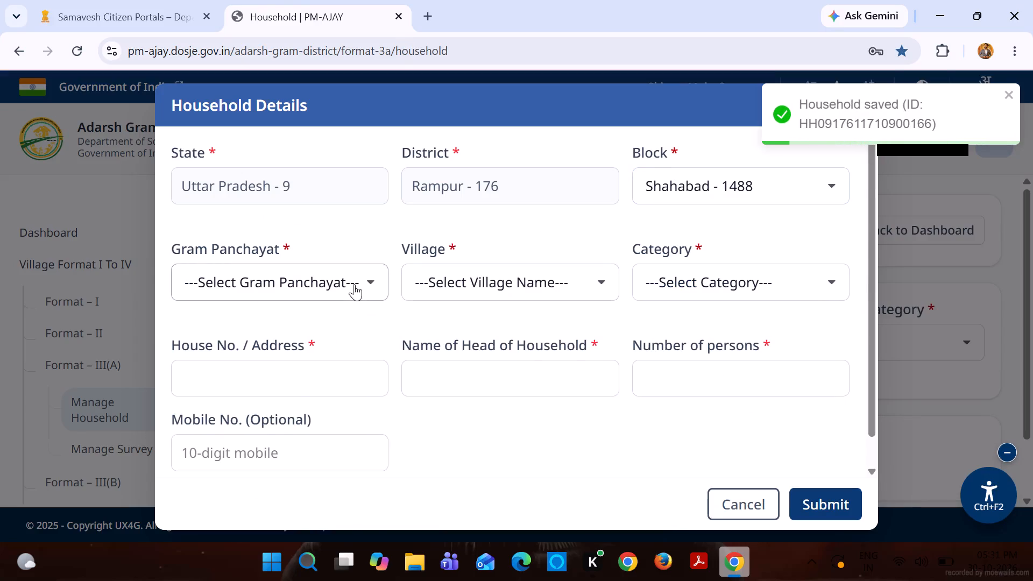
{"action": "left_click", "coordinate": [354, 284]}
{"action": "left_click", "coordinate": [230, 447]}
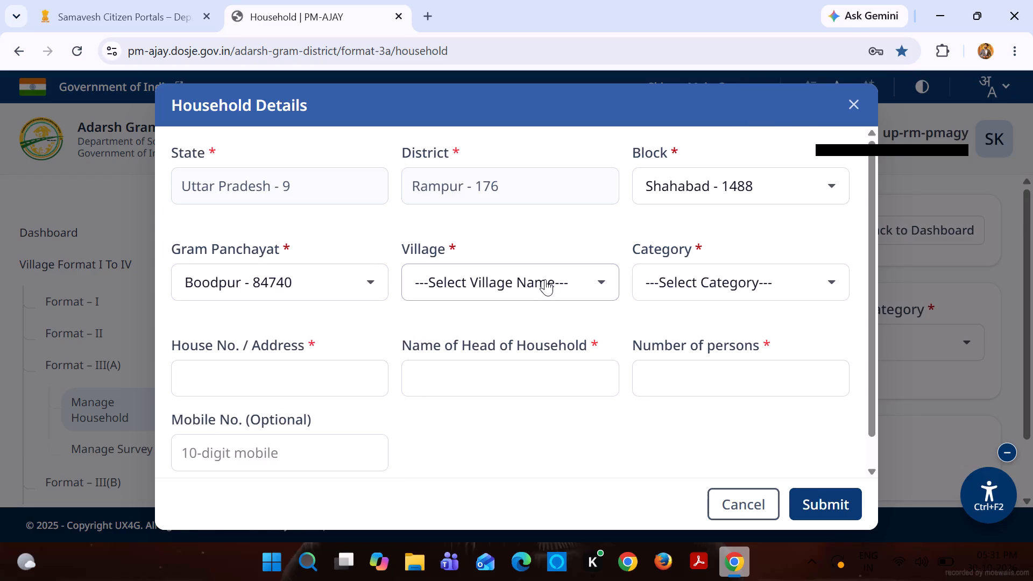
{"action": "left_click", "coordinate": [553, 280]}
{"action": "left_click", "coordinate": [485, 369]}
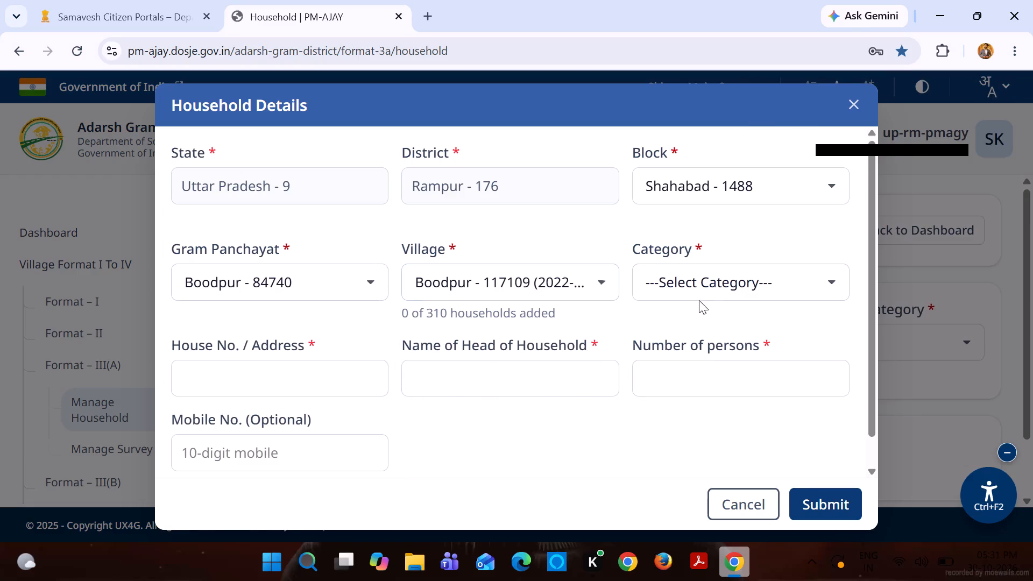
{"action": "left_click", "coordinate": [773, 292]}
{"action": "left_click", "coordinate": [683, 439]}
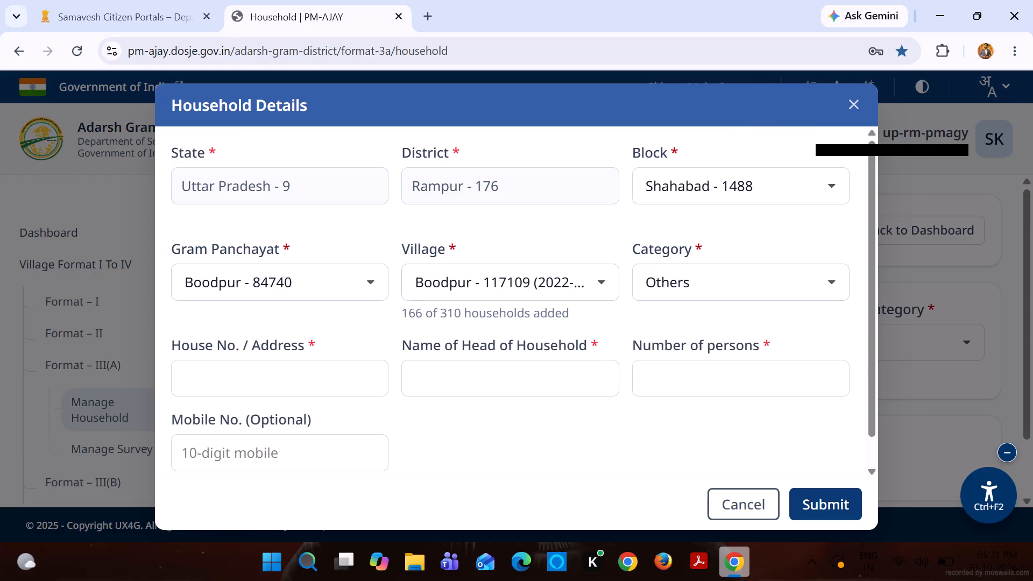
Enter house number 167, the head of household's name and 4 persons, and submit the household.
{"action": "left_click", "coordinate": [321, 387]}
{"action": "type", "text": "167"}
{"action": "scroll", "coordinate": [321, 386], "scroll_direction": "up", "scroll_amount": 1}
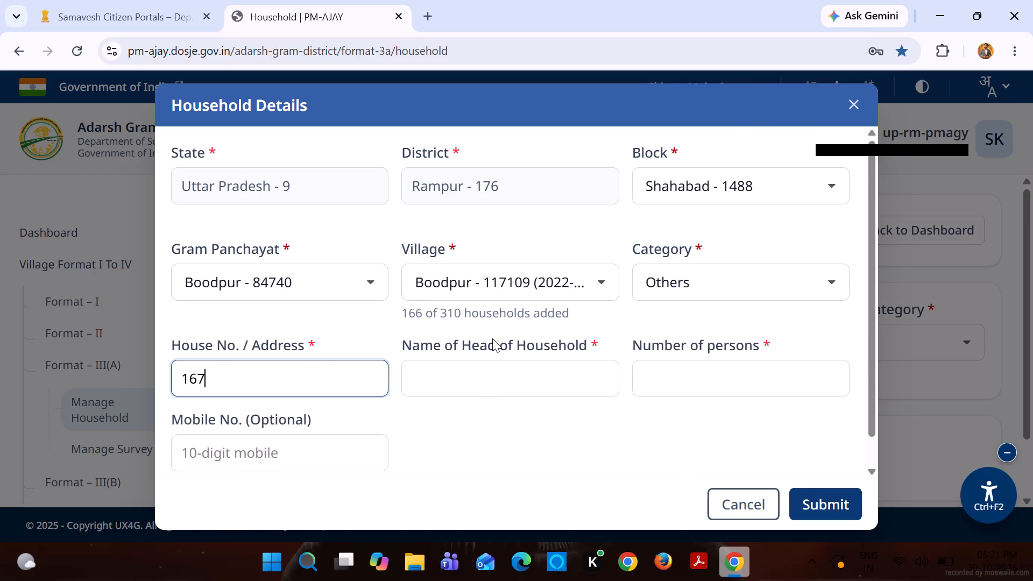
{"action": "left_click", "coordinate": [468, 398]}
{"action": "left_click", "coordinate": [473, 373]}
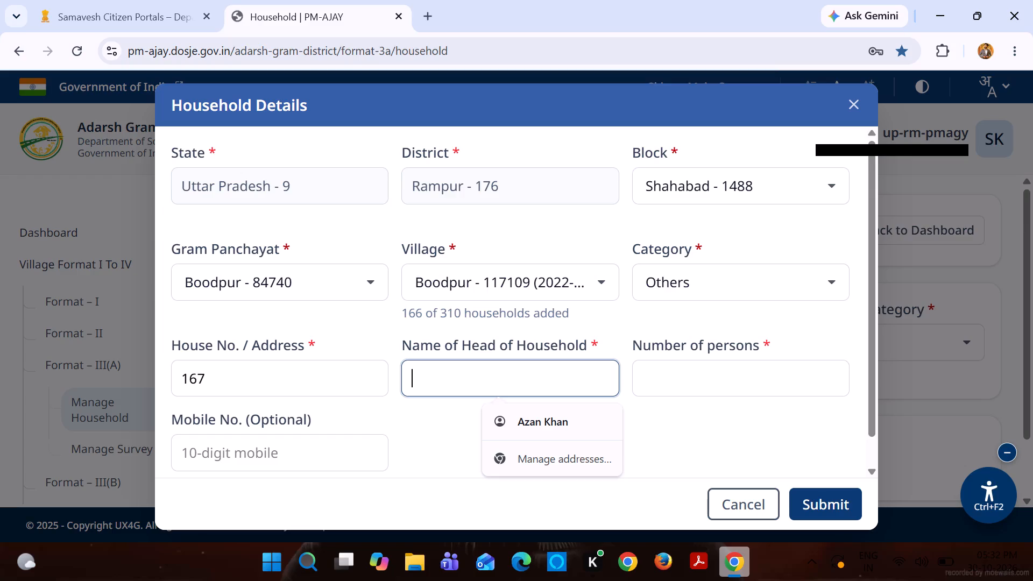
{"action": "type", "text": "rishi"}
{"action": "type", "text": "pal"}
{"action": "left_click", "coordinate": [699, 391]}
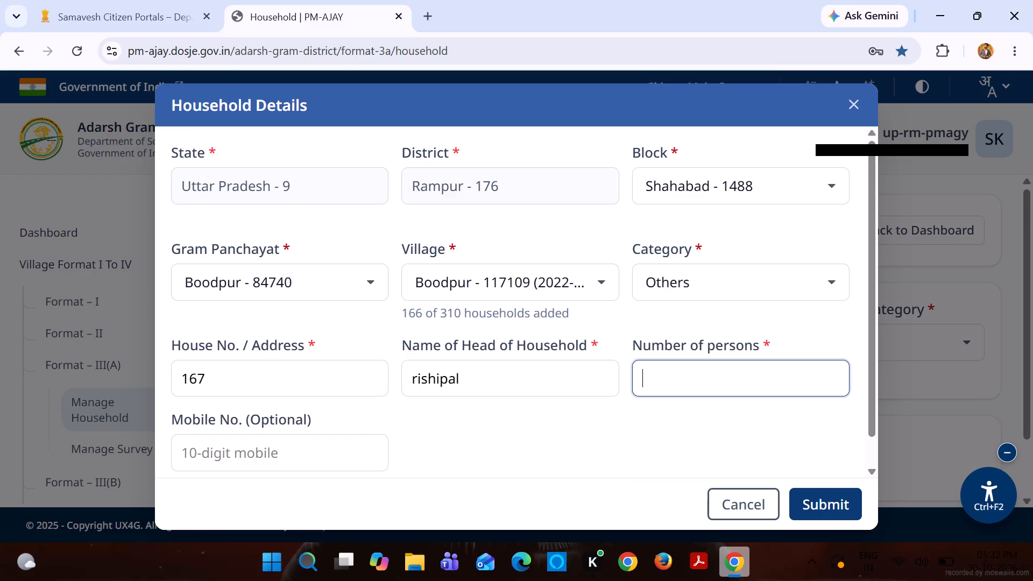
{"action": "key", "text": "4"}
{"action": "left_click", "coordinate": [815, 506]}
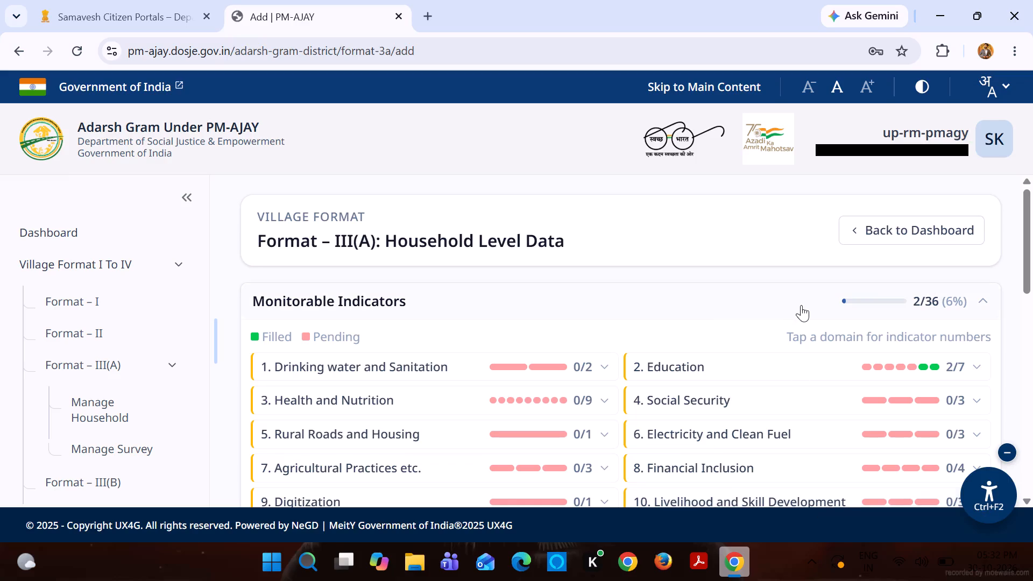
Choose domain 1 – Drinking water and Sanitation, answer Yes to having an IHHL and No to open defecation, and submit.
{"action": "scroll", "coordinate": [810, 396], "scroll_direction": "down", "scroll_amount": 11}
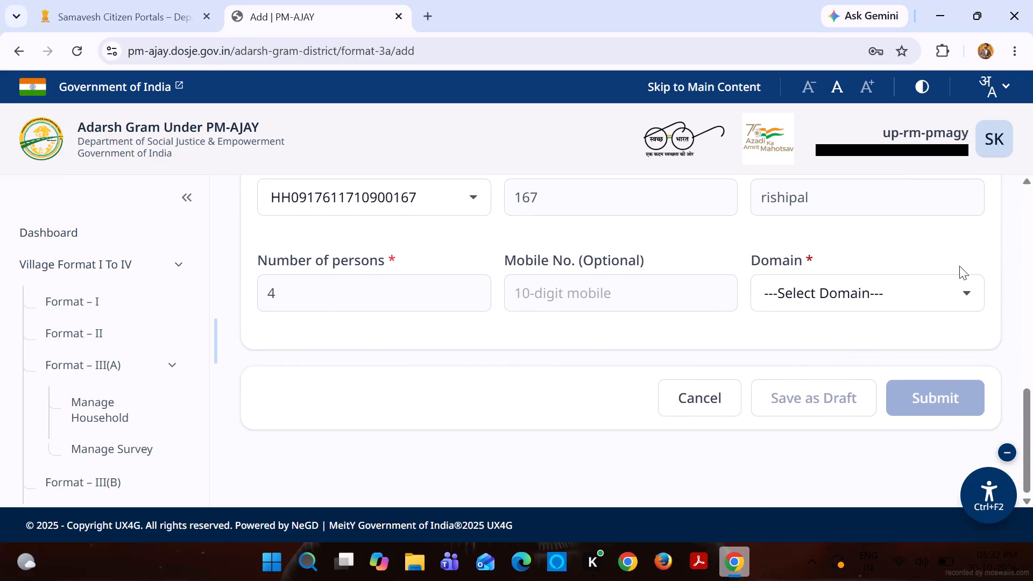
{"action": "left_click_drag", "start_coordinate": [950, 290], "coordinate": [945, 302]}
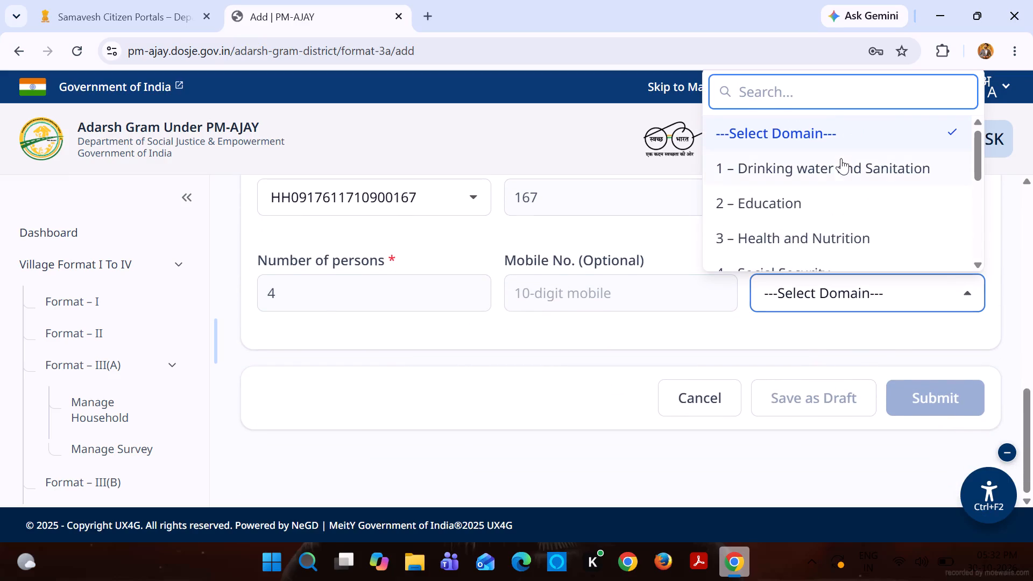
{"action": "left_click_drag", "start_coordinate": [841, 165], "coordinate": [840, 171]}
{"action": "scroll", "coordinate": [853, 220], "scroll_direction": "down", "scroll_amount": 2}
{"action": "left_click", "coordinate": [953, 374]}
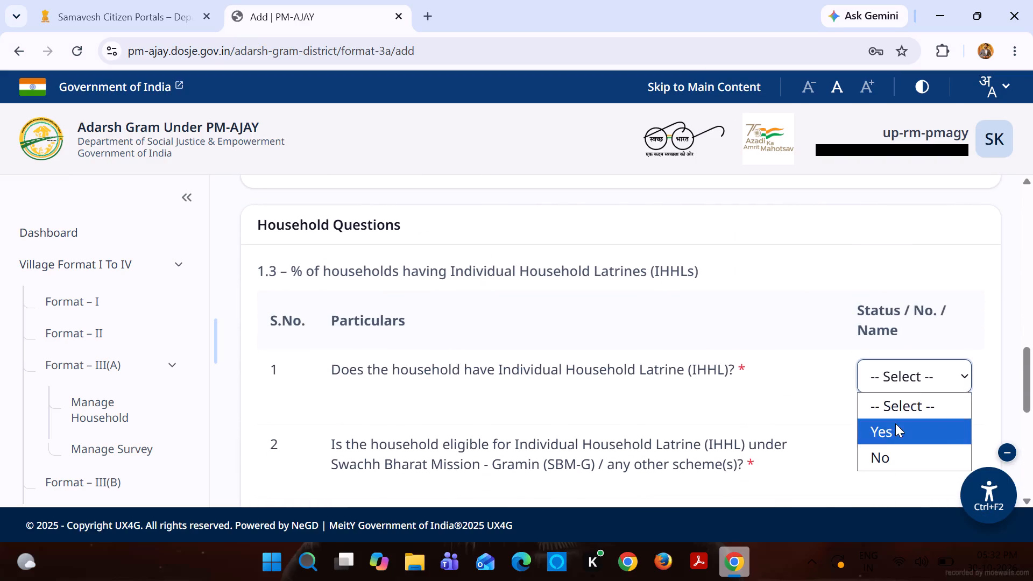
{"action": "left_click", "coordinate": [895, 423]}
{"action": "scroll", "coordinate": [898, 420], "scroll_direction": "down", "scroll_amount": 3}
{"action": "left_click_drag", "start_coordinate": [949, 265], "coordinate": [950, 274]}
{"action": "left_click", "coordinate": [945, 282]}
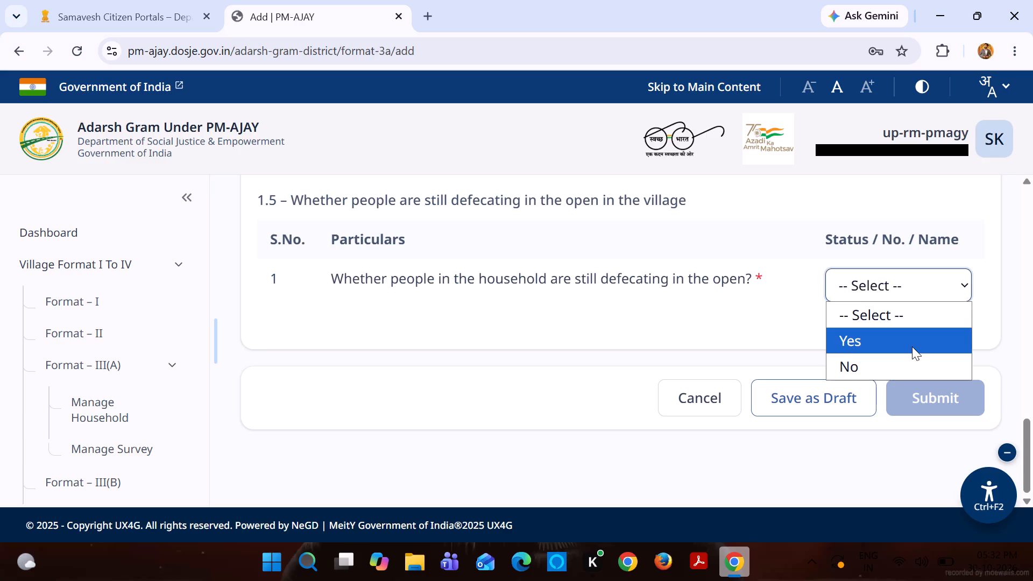
{"action": "left_click", "coordinate": [901, 359]}
{"action": "left_click", "coordinate": [912, 384]}
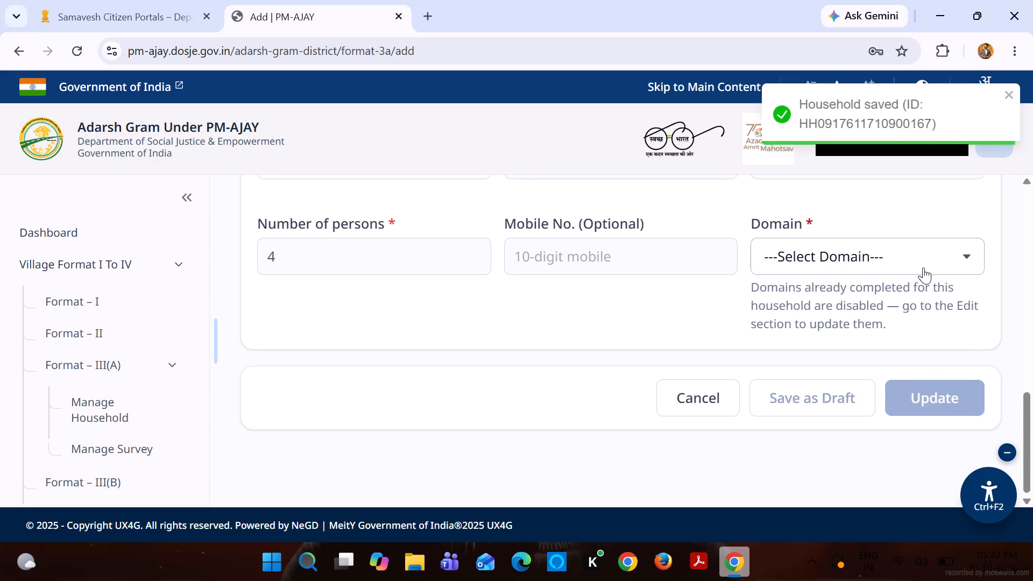
Choose domain 2 – Education and enter 0 children aged 6-10 in 2.1 and 0 aged 11-13 in 2.2.
{"action": "left_click", "coordinate": [923, 267]}
{"action": "left_click", "coordinate": [812, 410]}
{"action": "scroll", "coordinate": [819, 407], "scroll_direction": "down", "scroll_amount": 2}
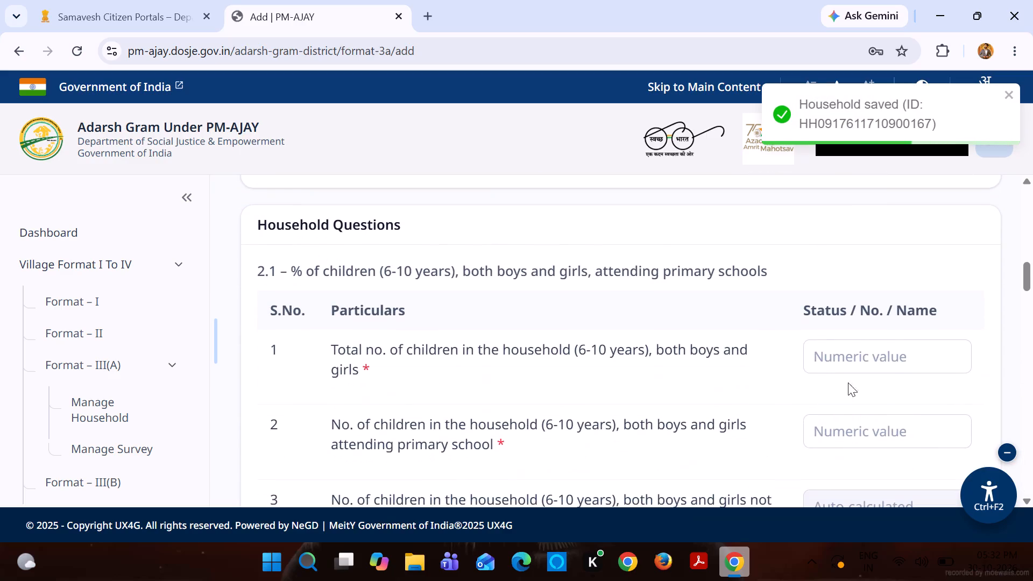
{"action": "left_click", "coordinate": [872, 351]}
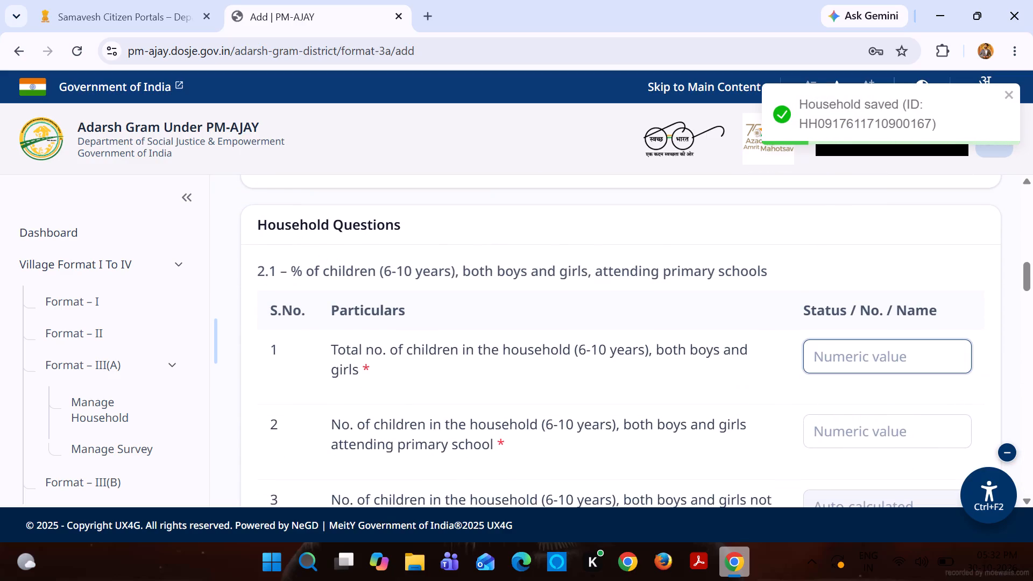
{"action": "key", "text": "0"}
{"action": "scroll", "coordinate": [872, 351], "scroll_direction": "down", "scroll_amount": 2}
{"action": "left_click", "coordinate": [872, 353]}
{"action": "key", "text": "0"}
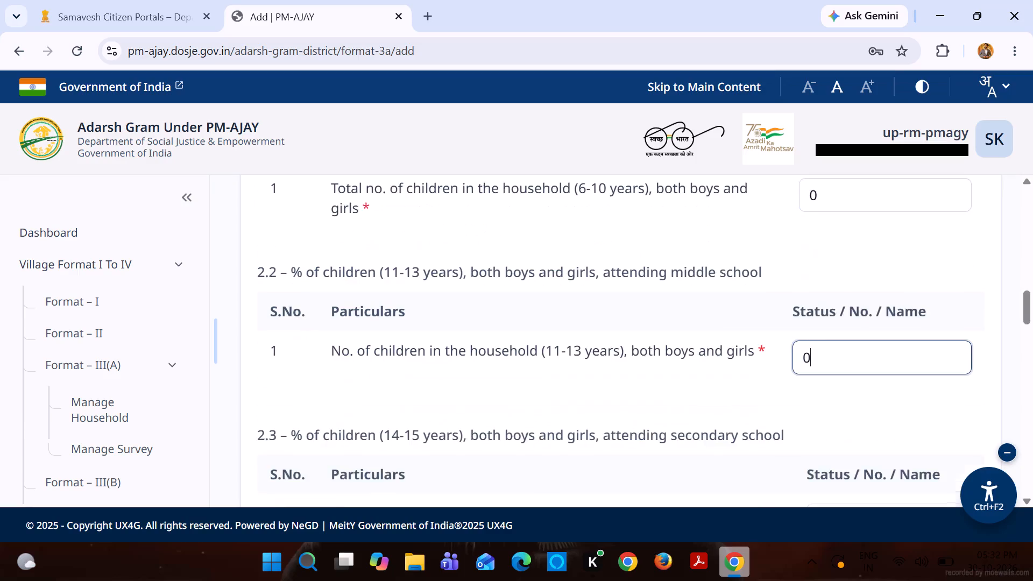
In 2.3, enter 1 child aged 14-15 and 1 attending secondary school.
{"action": "scroll", "coordinate": [873, 353], "scroll_direction": "down", "scroll_amount": 2}
{"action": "left_click", "coordinate": [905, 352]}
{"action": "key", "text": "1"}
{"action": "left_click", "coordinate": [853, 418]}
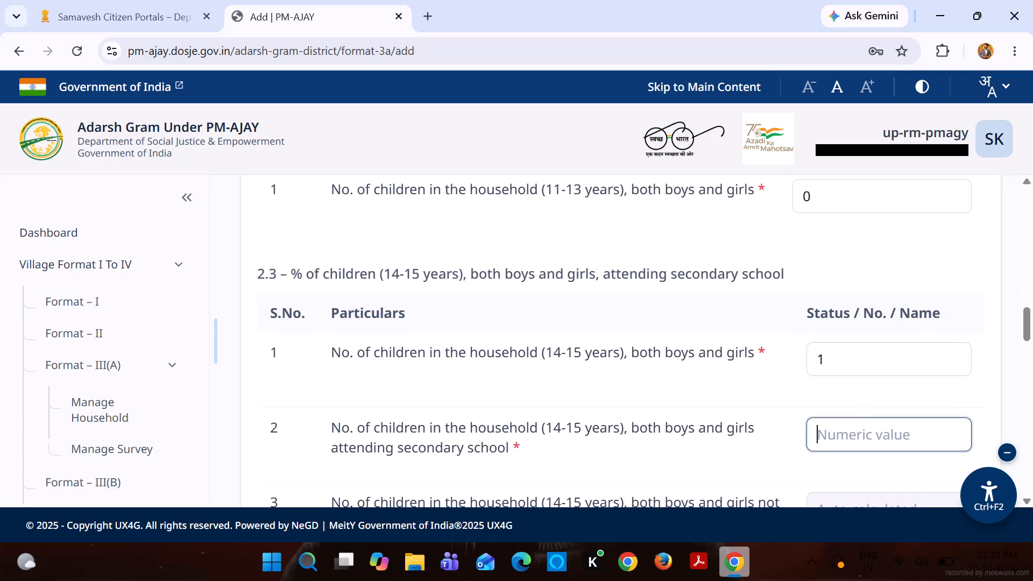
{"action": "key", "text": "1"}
In 2.4, enter 1 child aged 16-17 and 1 attending higher secondary school.
{"action": "scroll", "coordinate": [865, 408], "scroll_direction": "down", "scroll_amount": 4}
{"action": "left_click", "coordinate": [899, 372]}
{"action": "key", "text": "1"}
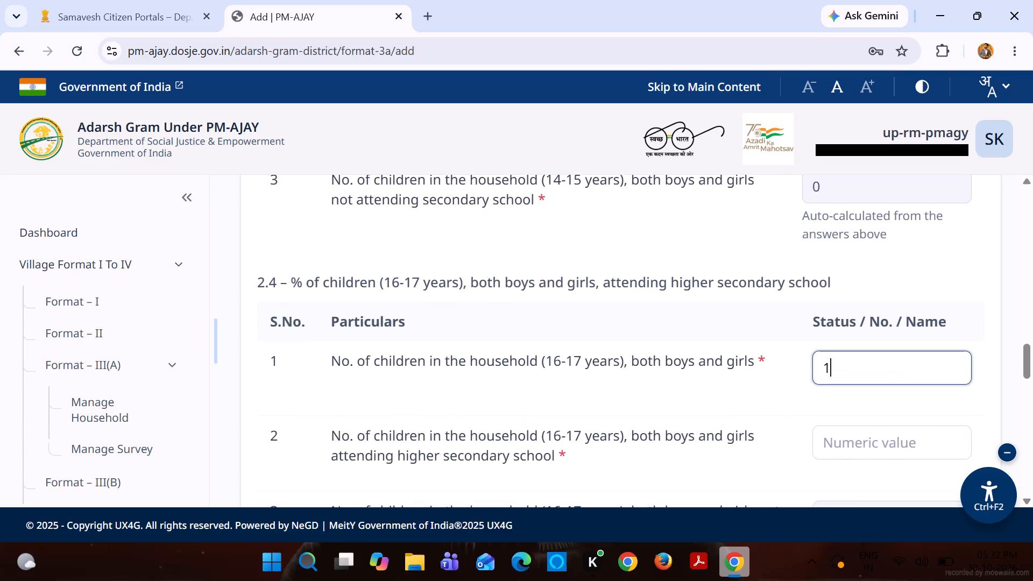
{"action": "scroll", "coordinate": [899, 372], "scroll_direction": "down", "scroll_amount": 2}
{"action": "left_click", "coordinate": [910, 288]}
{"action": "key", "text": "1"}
In 2.5, enter 0 children aged 18-23 and submit the Education domain.
{"action": "scroll", "coordinate": [911, 314], "scroll_direction": "down", "scroll_amount": 2}
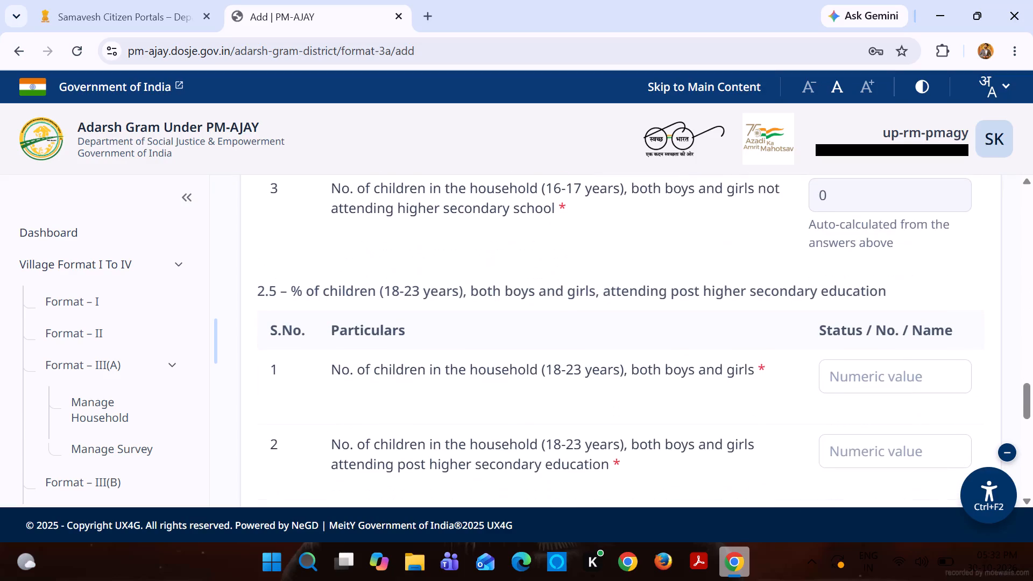
{"action": "left_click", "coordinate": [878, 362]}
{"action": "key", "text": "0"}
{"action": "scroll", "coordinate": [895, 366], "scroll_direction": "down", "scroll_amount": 3}
{"action": "scroll", "coordinate": [927, 309], "scroll_direction": "down", "scroll_amount": 3}
{"action": "middle_click_drag", "start_coordinate": [927, 317], "coordinate": [912, 385]}
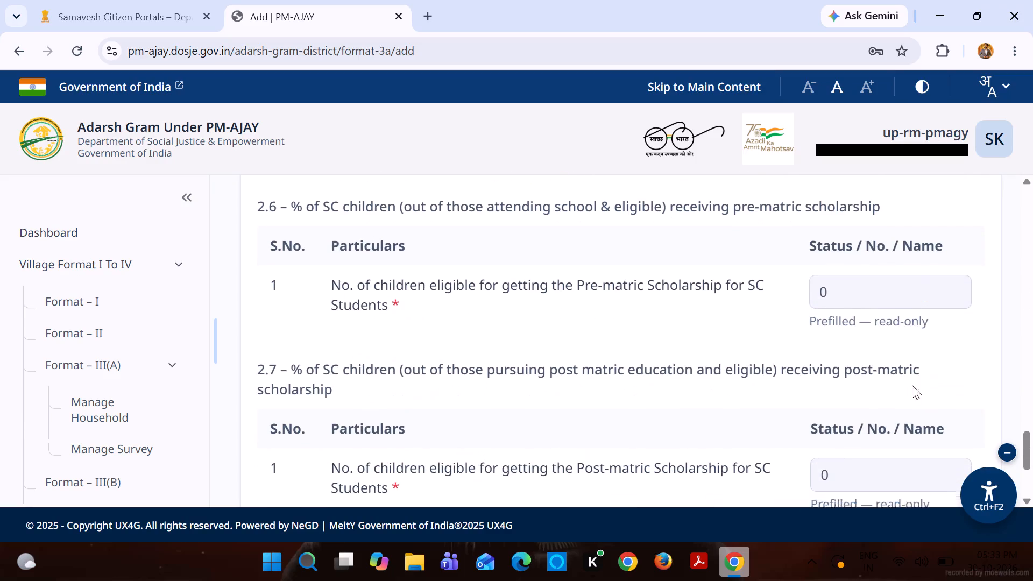
{"action": "middle_click_drag", "start_coordinate": [912, 385], "coordinate": [920, 353]}
{"action": "scroll", "coordinate": [912, 385], "scroll_direction": "down", "scroll_amount": 2}
{"action": "left_click", "coordinate": [926, 475]}
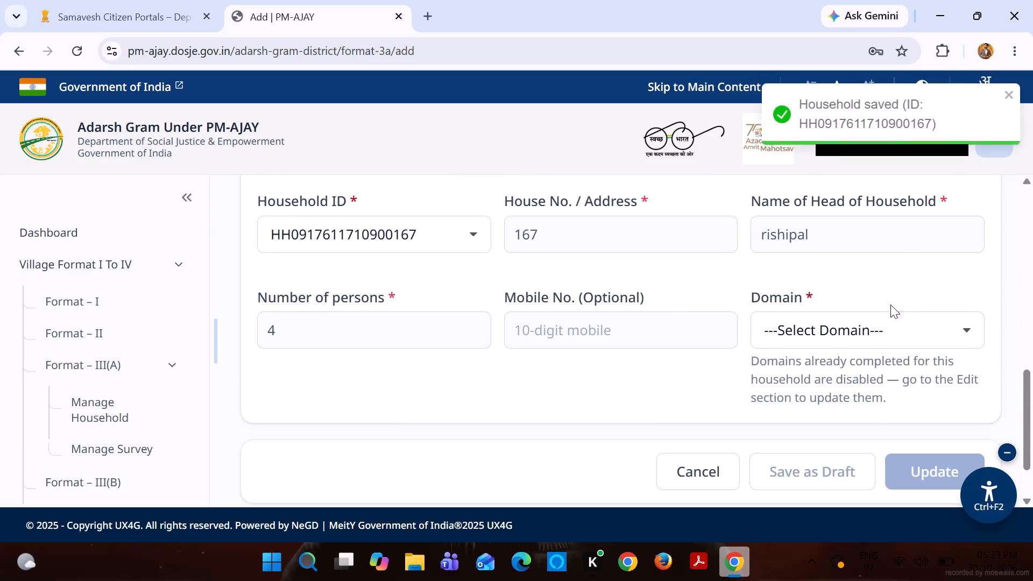
Choose domain 3 – Health and Nutrition and answer Yes to the household being covered under a Health Protection Scheme.
{"action": "left_click", "coordinate": [887, 322]}
{"action": "left_click", "coordinate": [855, 230]}
{"action": "scroll", "coordinate": [856, 244], "scroll_direction": "down", "scroll_amount": 3}
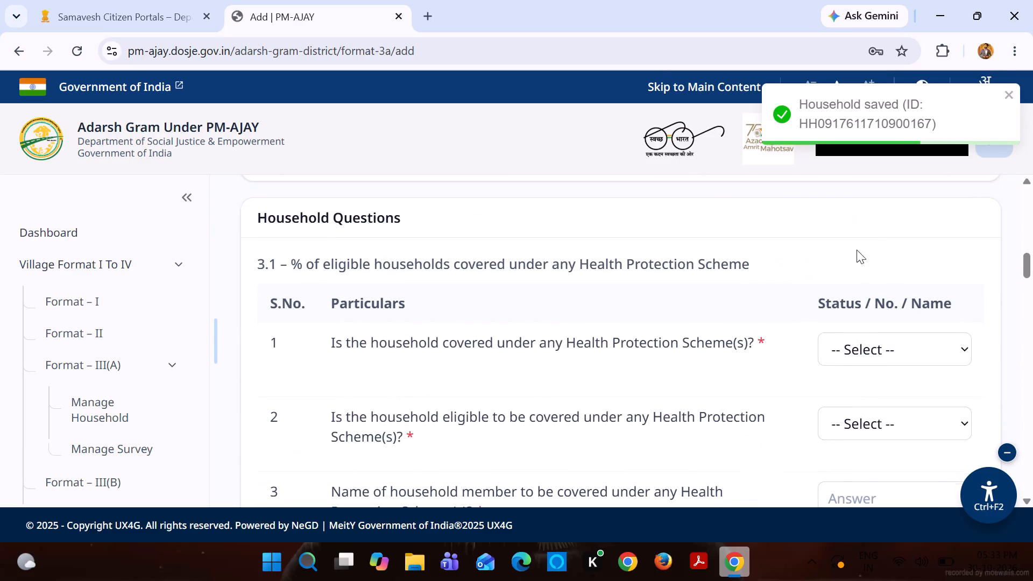
{"action": "left_click", "coordinate": [879, 348]}
{"action": "left_click", "coordinate": [846, 409]}
{"action": "scroll", "coordinate": [851, 403], "scroll_direction": "down", "scroll_amount": 2}
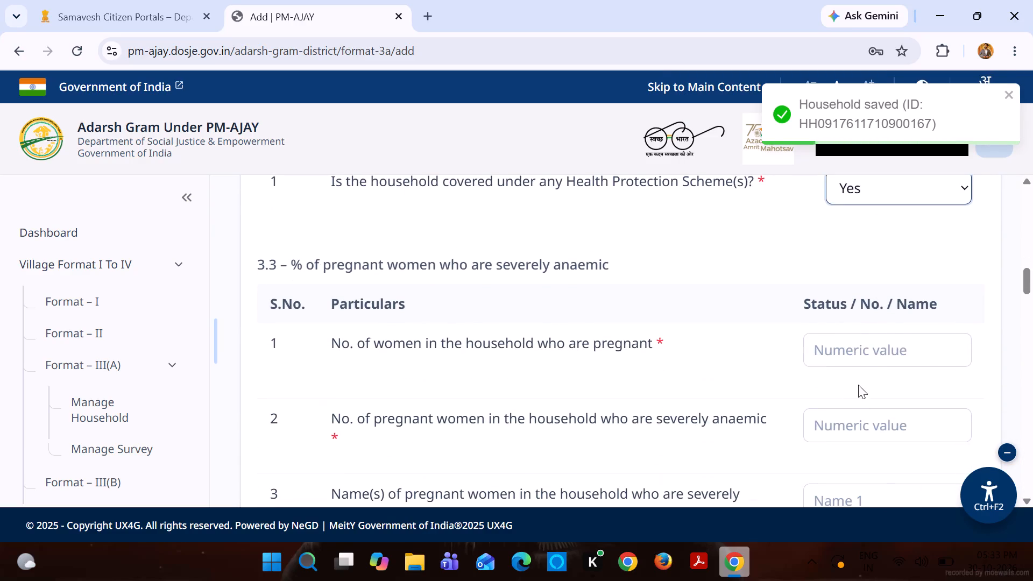
Enter 0 pregnant women in 3.3, 0 deliveries in the last year in 3.4 and 0 children born in 3.5.
{"action": "left_click", "coordinate": [866, 342]}
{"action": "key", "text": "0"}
{"action": "scroll", "coordinate": [865, 343], "scroll_direction": "down", "scroll_amount": 3}
{"action": "left_click", "coordinate": [822, 267]}
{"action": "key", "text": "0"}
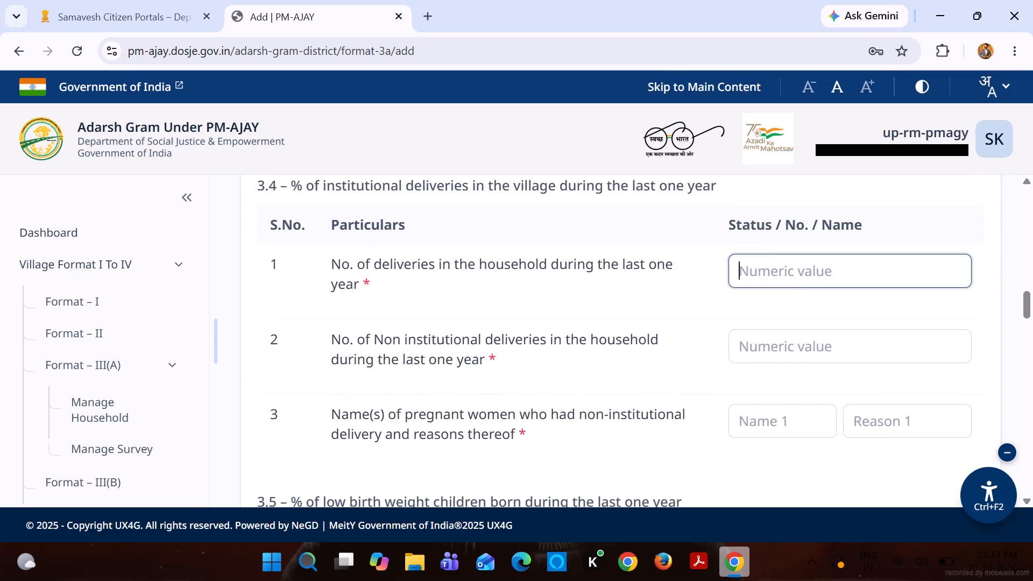
{"action": "left_click", "coordinate": [810, 419]}
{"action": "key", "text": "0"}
Enter 0 children below one year in 3.6, 0 children aged 0-5 in 3.7 and 0 women pregnant last year in 3.8.
{"action": "scroll", "coordinate": [810, 419], "scroll_direction": "down", "scroll_amount": 3}
{"action": "left_click", "coordinate": [854, 341]}
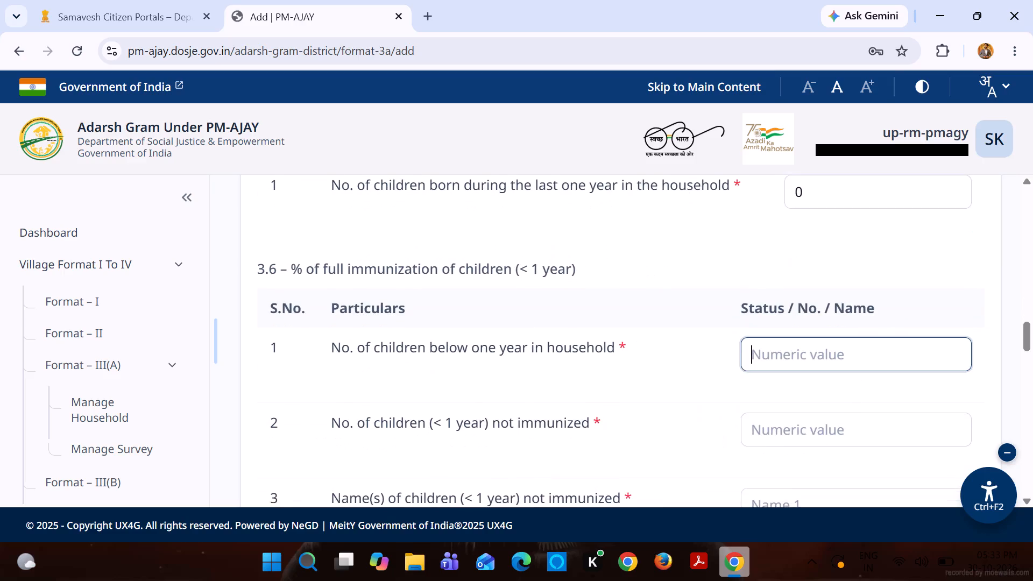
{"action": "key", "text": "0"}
{"action": "scroll", "coordinate": [854, 341], "scroll_direction": "down", "scroll_amount": 2}
{"action": "left_click", "coordinate": [844, 340]}
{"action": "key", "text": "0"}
{"action": "scroll", "coordinate": [844, 340], "scroll_direction": "down", "scroll_amount": 2}
{"action": "left_click", "coordinate": [868, 344]}
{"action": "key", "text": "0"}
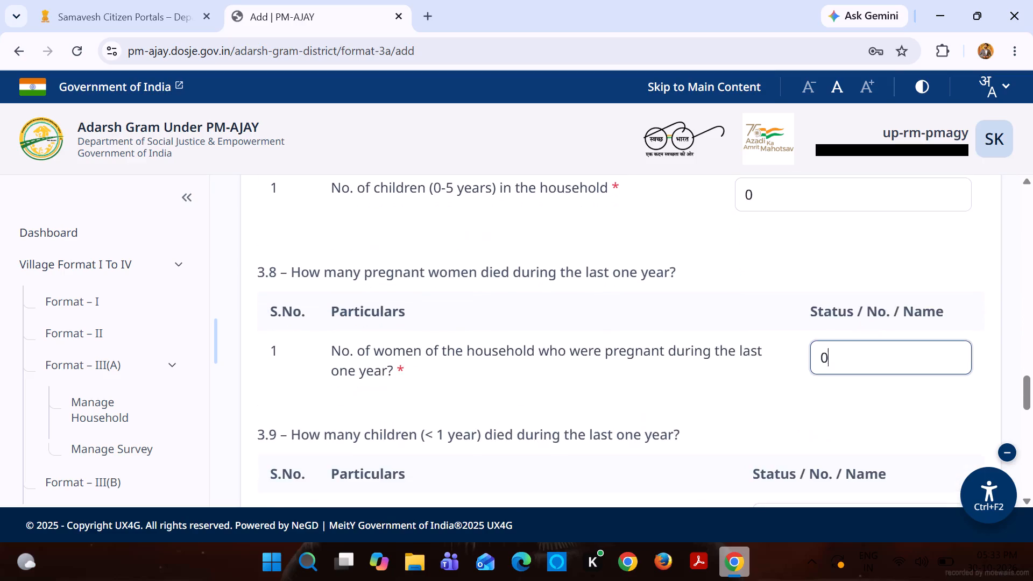
Enter 0 in 3.9 and 0 members with communicable diseases in 3.10, and submit the Health and Nutrition domain.
{"action": "scroll", "coordinate": [871, 341], "scroll_direction": "down", "scroll_amount": 2}
{"action": "left_click", "coordinate": [829, 362]}
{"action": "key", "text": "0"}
{"action": "scroll", "coordinate": [839, 348], "scroll_direction": "down", "scroll_amount": 3}
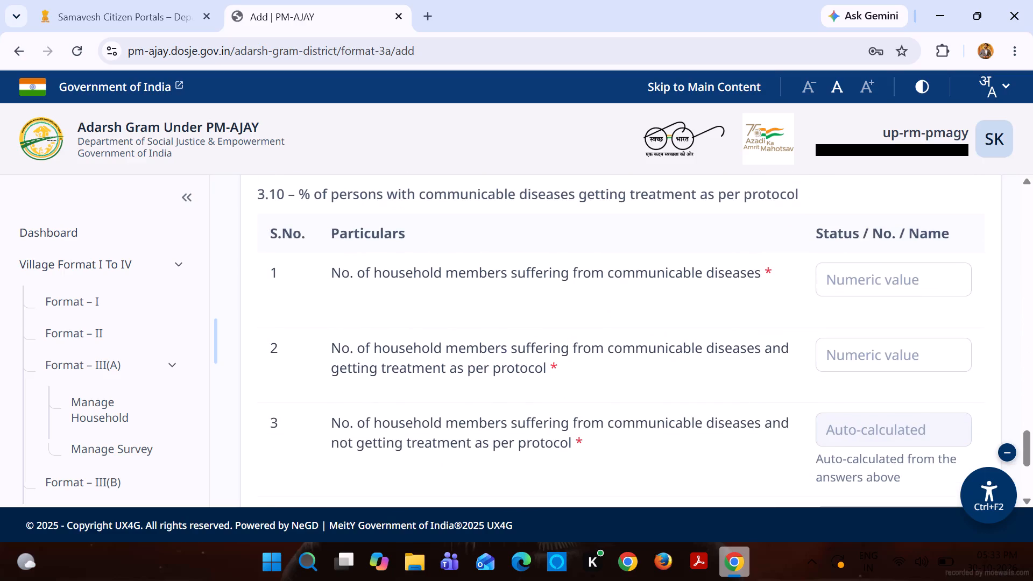
{"action": "left_click", "coordinate": [898, 278]}
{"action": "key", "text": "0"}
{"action": "left_click", "coordinate": [911, 390]}
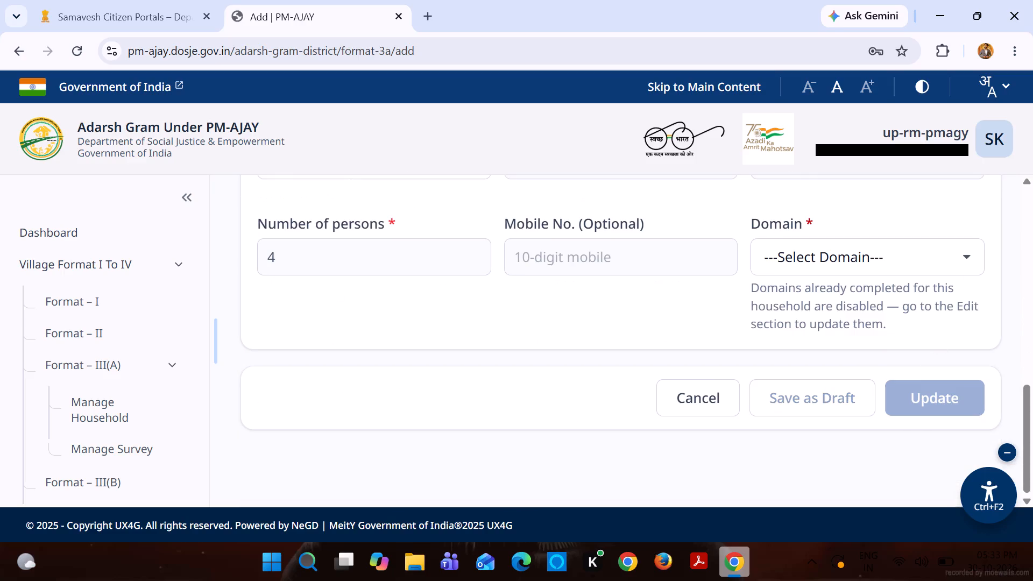
Choose domain 4 – Social Security, enter 0 persons eligible for Widow, Old Age and Disability Pension, and submit it.
{"action": "left_click", "coordinate": [941, 282]}
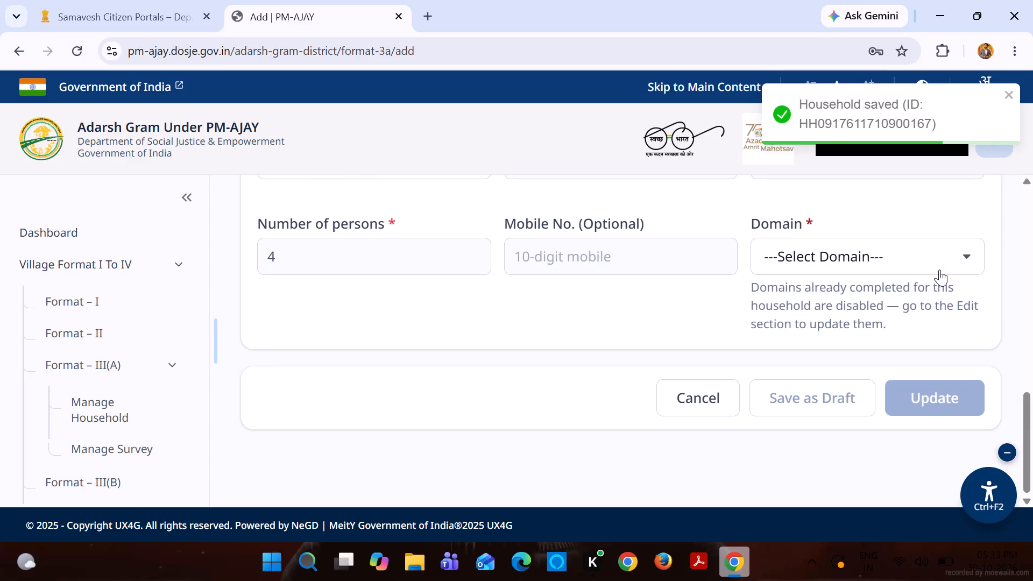
{"action": "left_click", "coordinate": [943, 253]}
{"action": "left_click", "coordinate": [764, 480]}
{"action": "scroll", "coordinate": [784, 451], "scroll_direction": "down", "scroll_amount": 3}
{"action": "left_click", "coordinate": [890, 288]}
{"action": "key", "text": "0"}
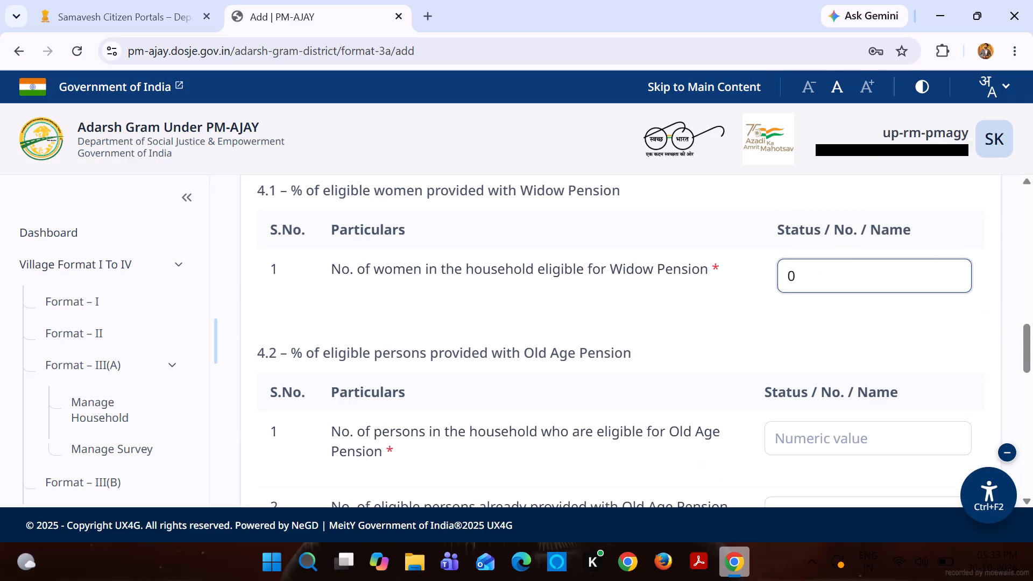
{"action": "left_click", "coordinate": [811, 451]}
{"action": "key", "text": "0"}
{"action": "scroll", "coordinate": [816, 471], "scroll_direction": "down", "scroll_amount": 2}
{"action": "left_click", "coordinate": [821, 436]}
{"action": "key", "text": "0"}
{"action": "scroll", "coordinate": [826, 428], "scroll_direction": "down", "scroll_amount": 3}
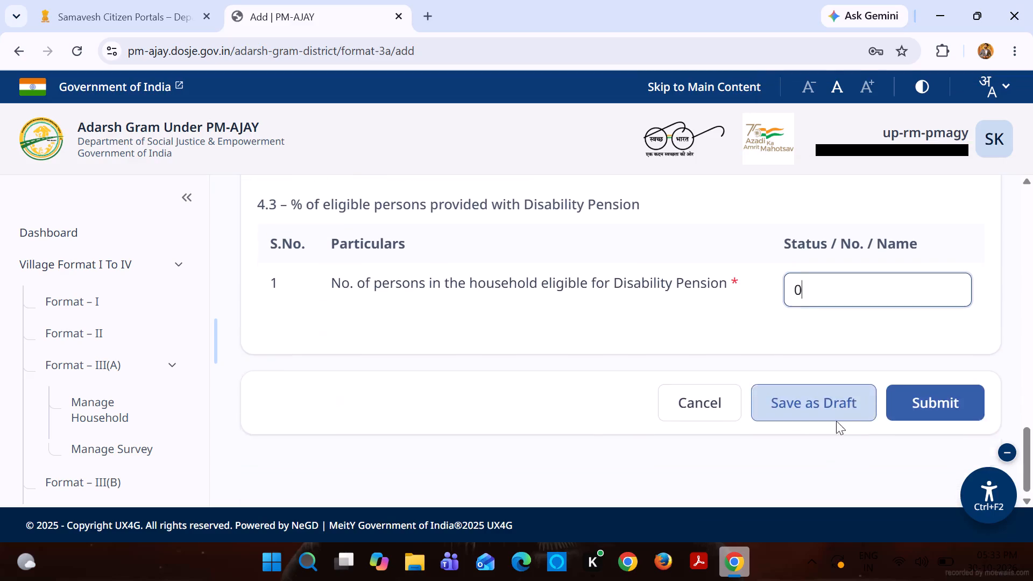
{"action": "left_click", "coordinate": [933, 426]}
{"action": "left_click", "coordinate": [938, 408]}
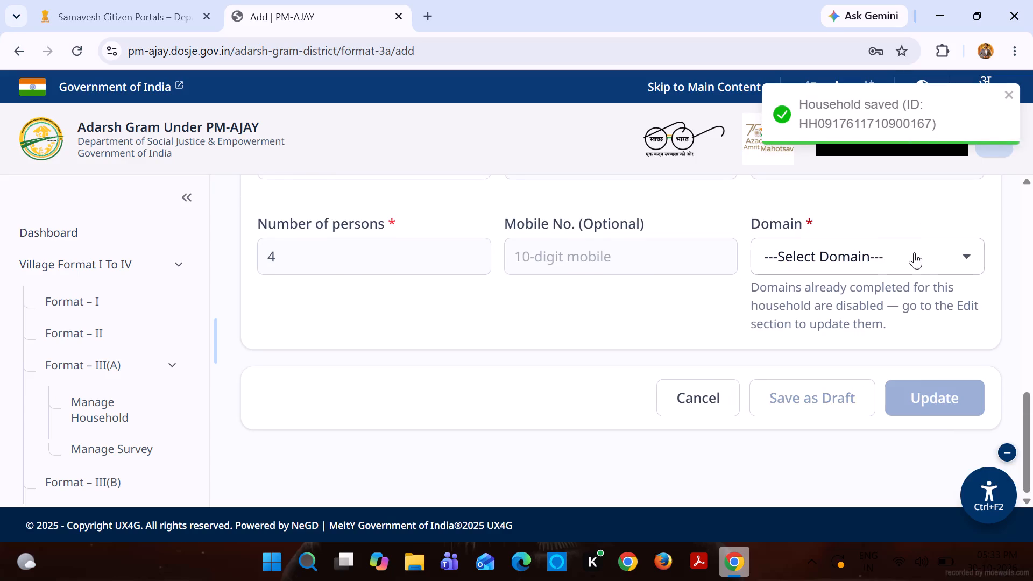
Choose domain 5 – Rural Roads and Housing, answer No to living in a Kachcha/unsafe house, and submit it.
{"action": "left_click", "coordinate": [914, 252]}
{"action": "scroll", "coordinate": [835, 386], "scroll_direction": "down", "scroll_amount": 2}
{"action": "left_click", "coordinate": [830, 378]}
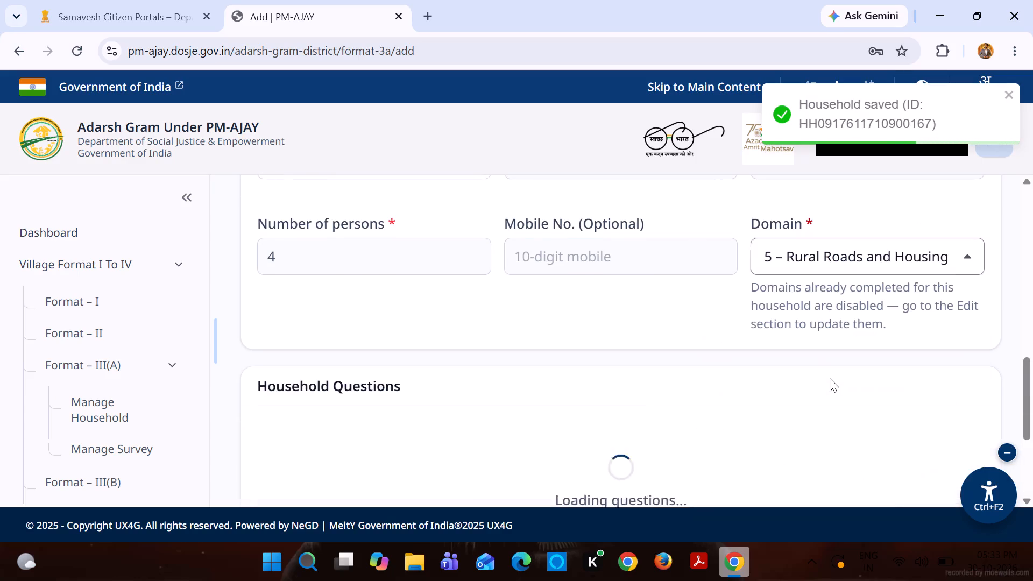
{"action": "scroll", "coordinate": [830, 378], "scroll_direction": "down", "scroll_amount": 2}
{"action": "left_click", "coordinate": [880, 380]}
{"action": "left_click", "coordinate": [854, 450]}
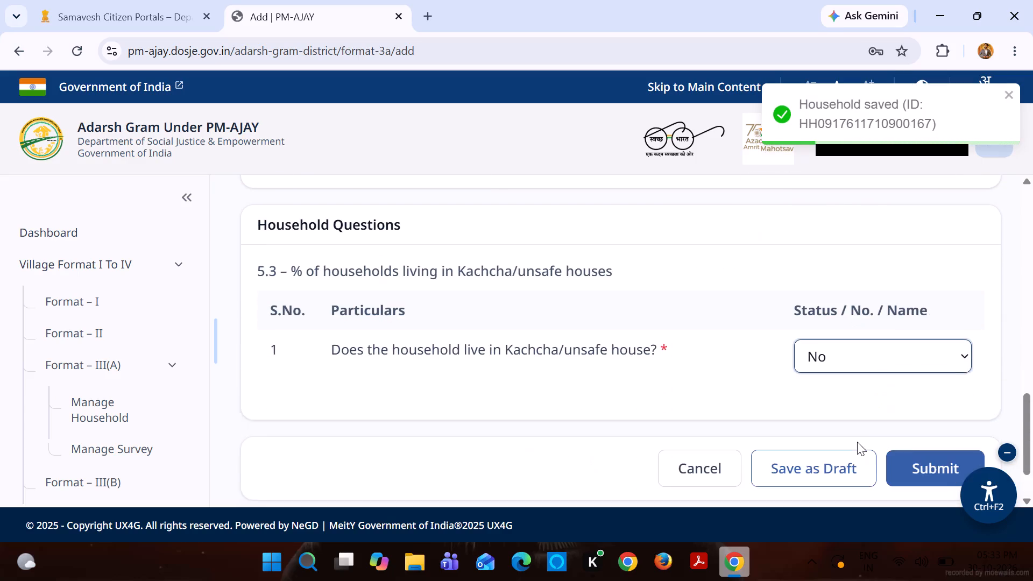
{"action": "scroll", "coordinate": [857, 441], "scroll_direction": "down", "scroll_amount": 2}
{"action": "left_click", "coordinate": [897, 408]}
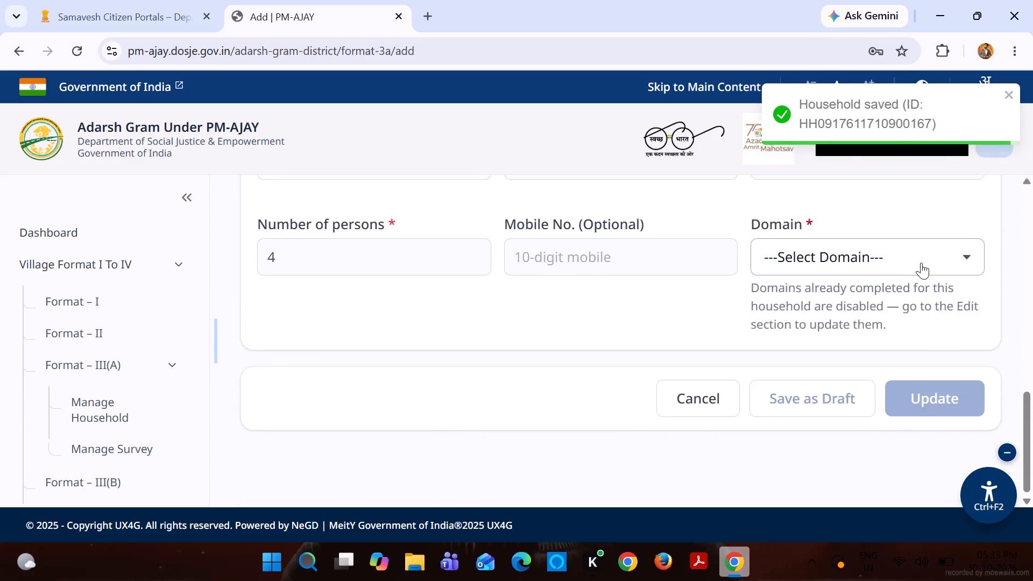
Choose domain 6 – Electricity and Clean Fuel and answer Yes to the first question on having an electricity connection.
{"action": "left_click", "coordinate": [921, 263]}
{"action": "scroll", "coordinate": [859, 404], "scroll_direction": "down", "scroll_amount": 3}
{"action": "left_click", "coordinate": [846, 342]}
{"action": "scroll", "coordinate": [849, 377], "scroll_direction": "down", "scroll_amount": 1}
{"action": "scroll", "coordinate": [909, 416], "scroll_direction": "down", "scroll_amount": 3}
{"action": "left_click", "coordinate": [945, 203]}
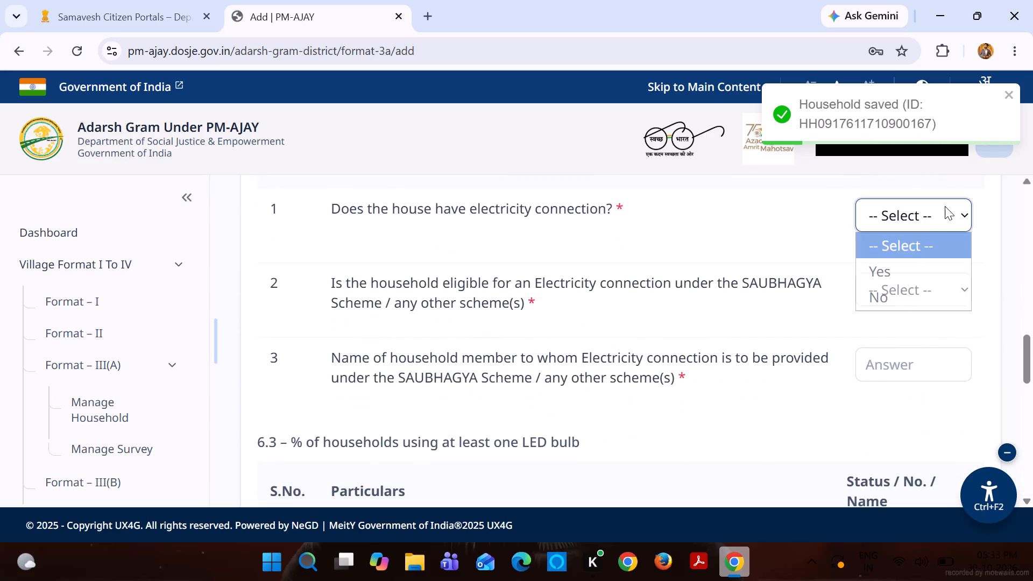
{"action": "left_click", "coordinate": [908, 266]}
Answer Yes to electricity connection and LED bulb use in 6.3 and Yes to clean fuel in 6.4, and submit the domain.
{"action": "left_click", "coordinate": [910, 382]}
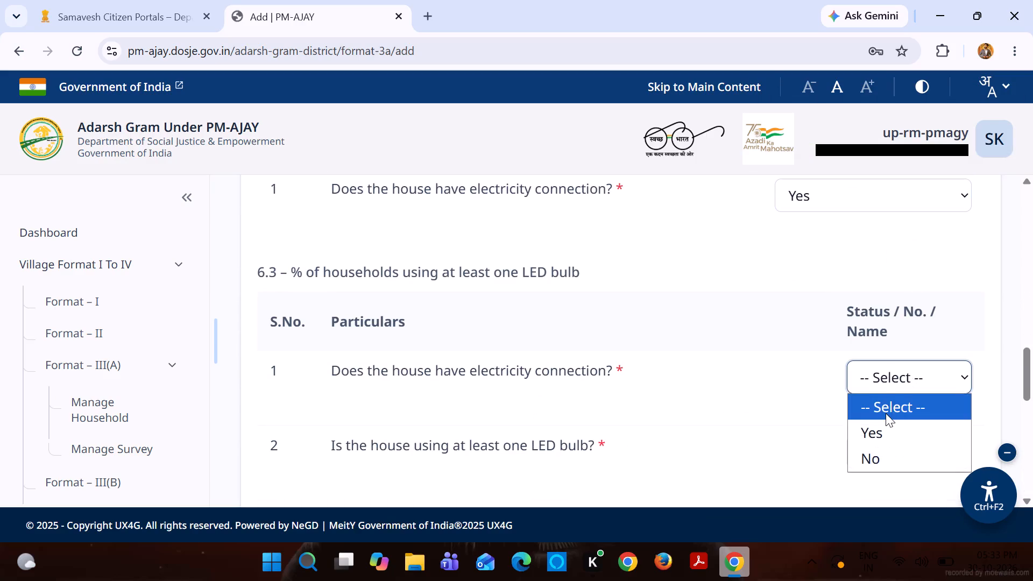
{"action": "left_click", "coordinate": [886, 420]}
{"action": "scroll", "coordinate": [890, 384], "scroll_direction": "down", "scroll_amount": 3}
{"action": "left_click", "coordinate": [940, 200]}
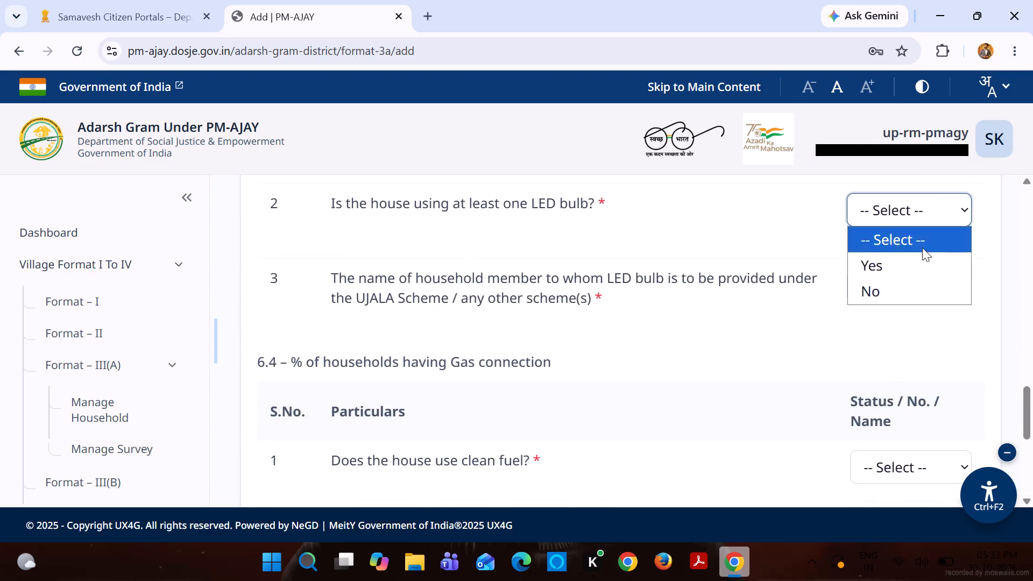
{"action": "left_click", "coordinate": [907, 270]}
{"action": "left_click", "coordinate": [917, 379]}
{"action": "left_click", "coordinate": [887, 454]}
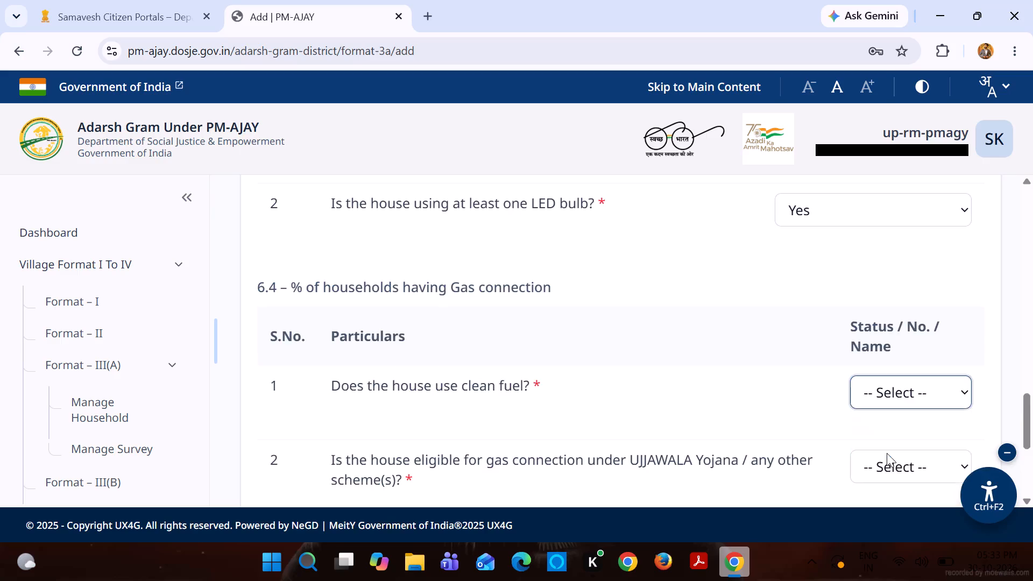
{"action": "scroll", "coordinate": [889, 450], "scroll_direction": "down", "scroll_amount": 2}
{"action": "left_click", "coordinate": [942, 399]}
Choose domain 7 – Agricultural Practices etc., answer No to the household being involved in farming, and submit it.
{"action": "left_click", "coordinate": [950, 254]}
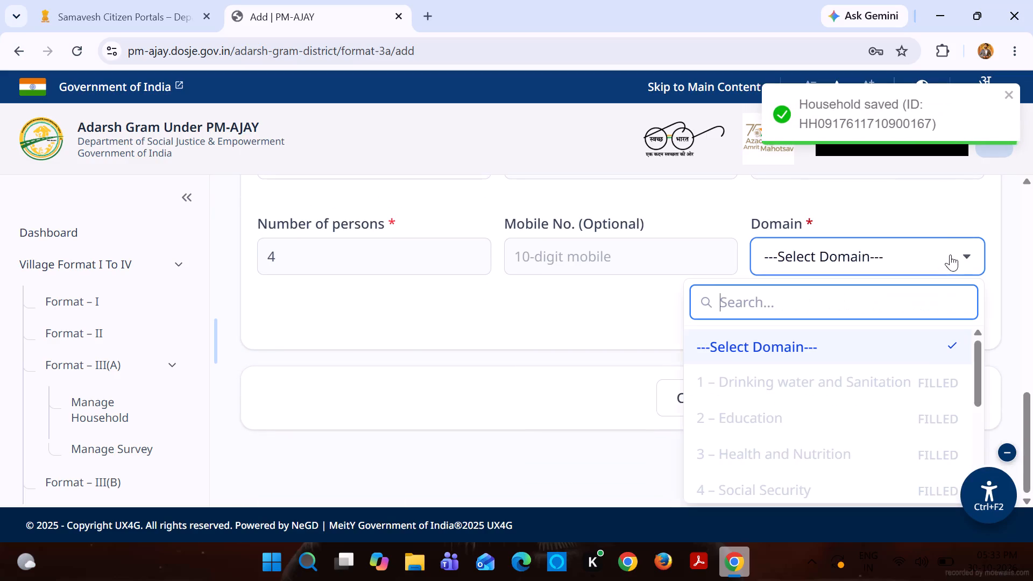
{"action": "scroll", "coordinate": [918, 350], "scroll_direction": "down", "scroll_amount": 2}
{"action": "left_click", "coordinate": [833, 429]}
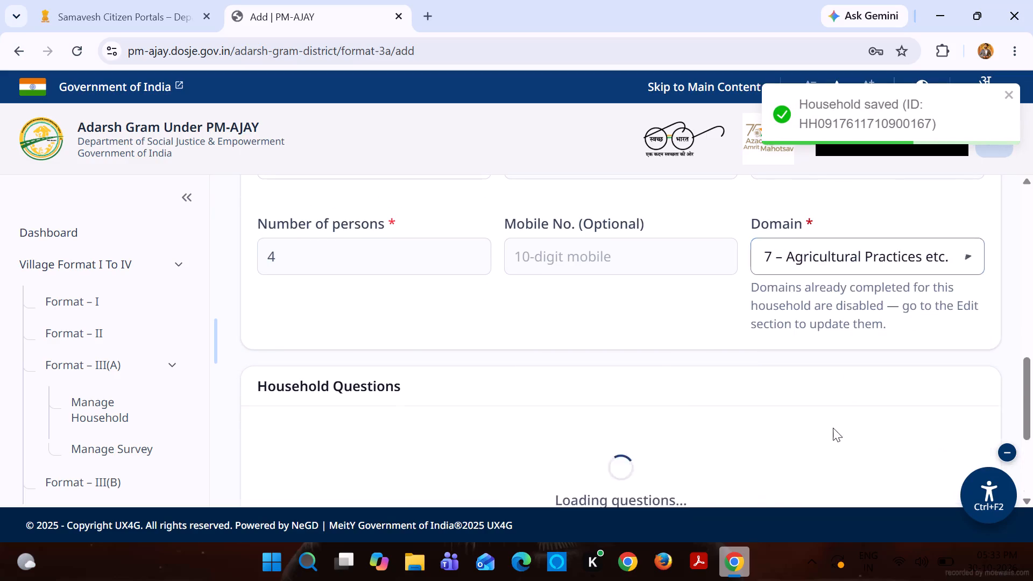
{"action": "scroll", "coordinate": [838, 421], "scroll_direction": "down", "scroll_amount": 2}
{"action": "left_click", "coordinate": [895, 339]}
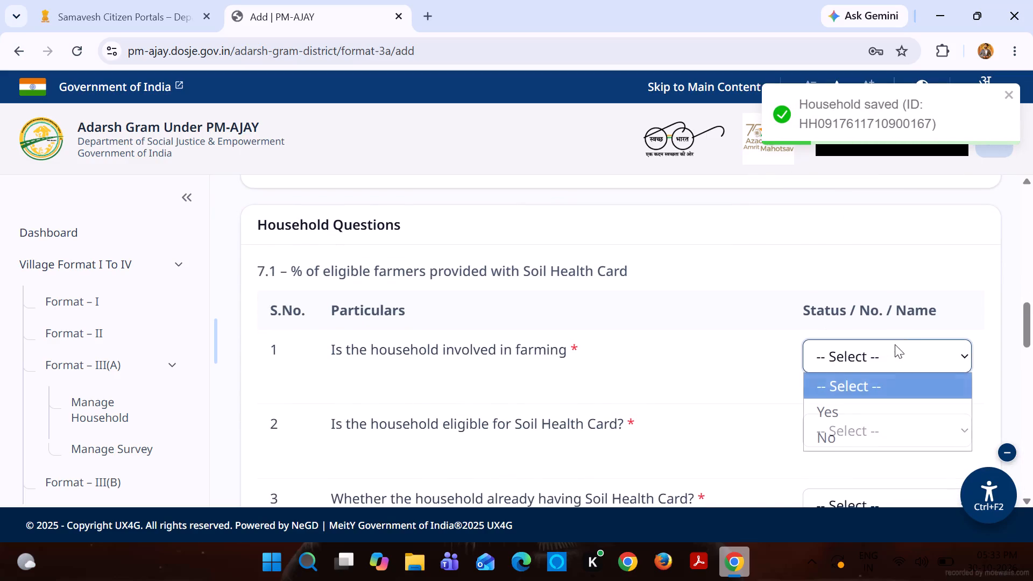
{"action": "left_click", "coordinate": [847, 443]}
{"action": "scroll", "coordinate": [852, 430], "scroll_direction": "down", "scroll_amount": 2}
{"action": "scroll", "coordinate": [894, 363], "scroll_direction": "down", "scroll_amount": 5}
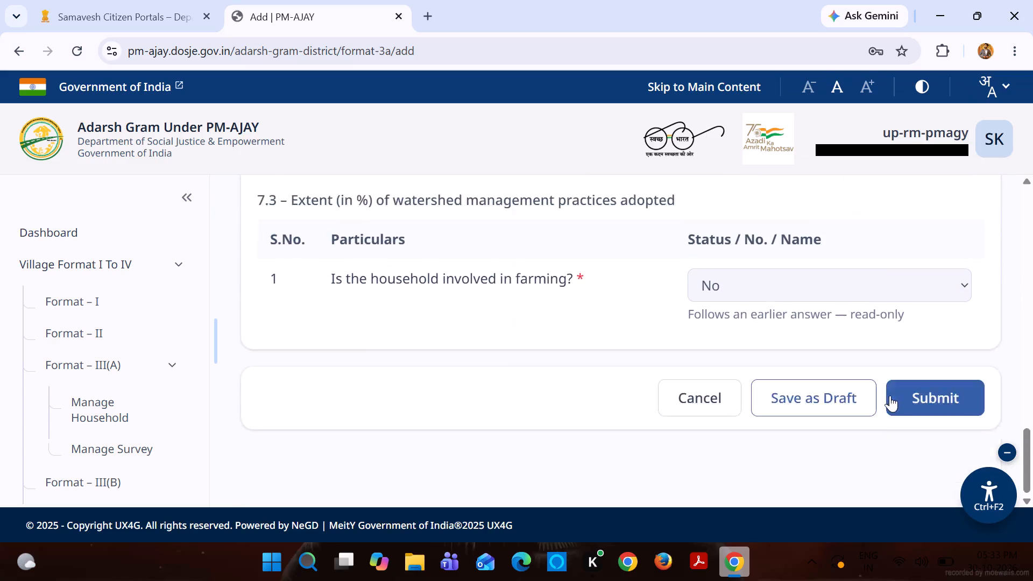
{"action": "left_click", "coordinate": [912, 395]}
Choose domain 8 – Financial Inclusion and in 8.1 enter 4 persons above 5 years and 4 already having Aadhaar.
{"action": "left_click", "coordinate": [898, 265]}
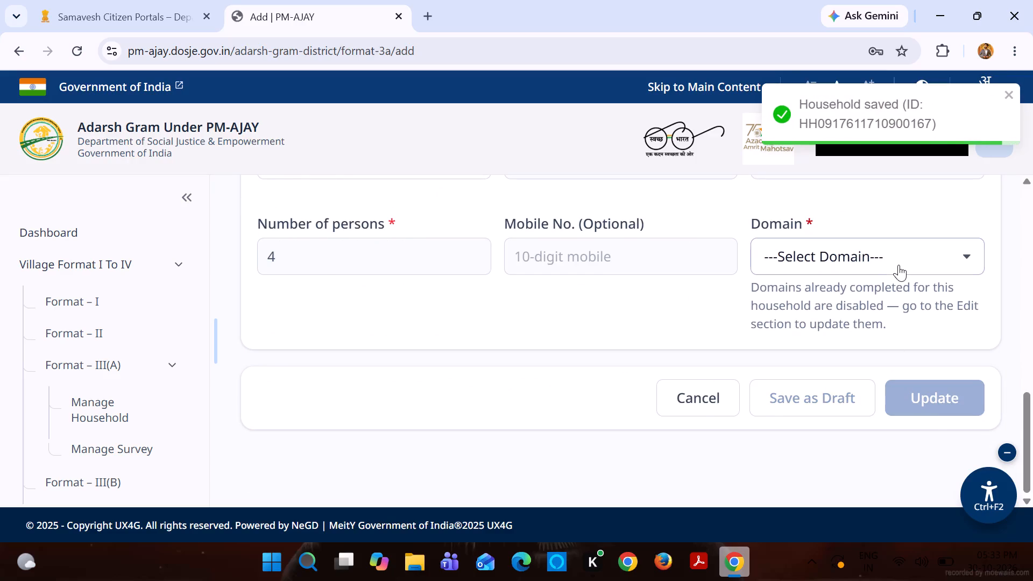
{"action": "scroll", "coordinate": [886, 373], "scroll_direction": "down", "scroll_amount": 3}
{"action": "left_click", "coordinate": [863, 408]}
{"action": "scroll", "coordinate": [865, 406], "scroll_direction": "down", "scroll_amount": 1}
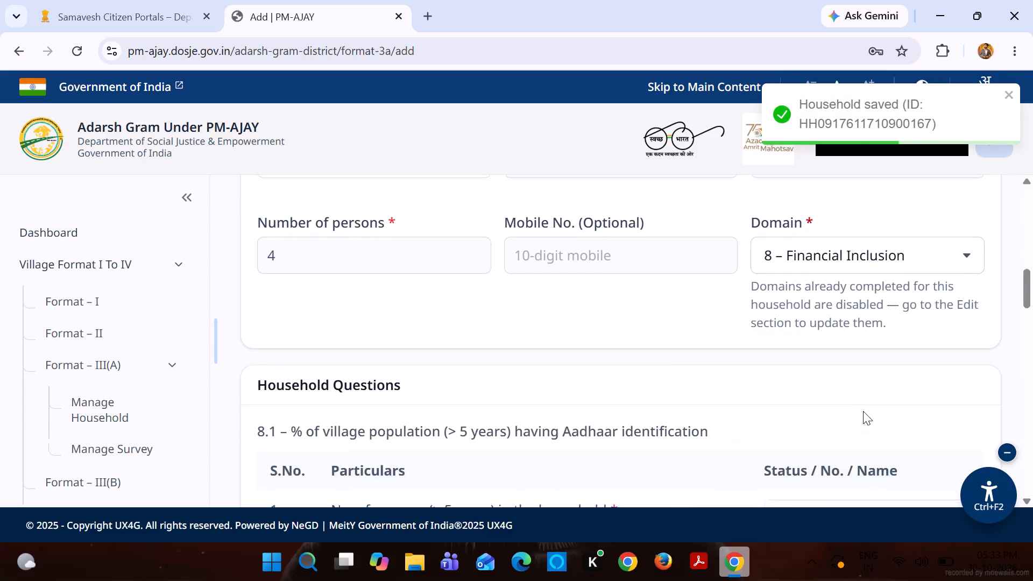
{"action": "scroll", "coordinate": [863, 411], "scroll_direction": "down", "scroll_amount": 1}
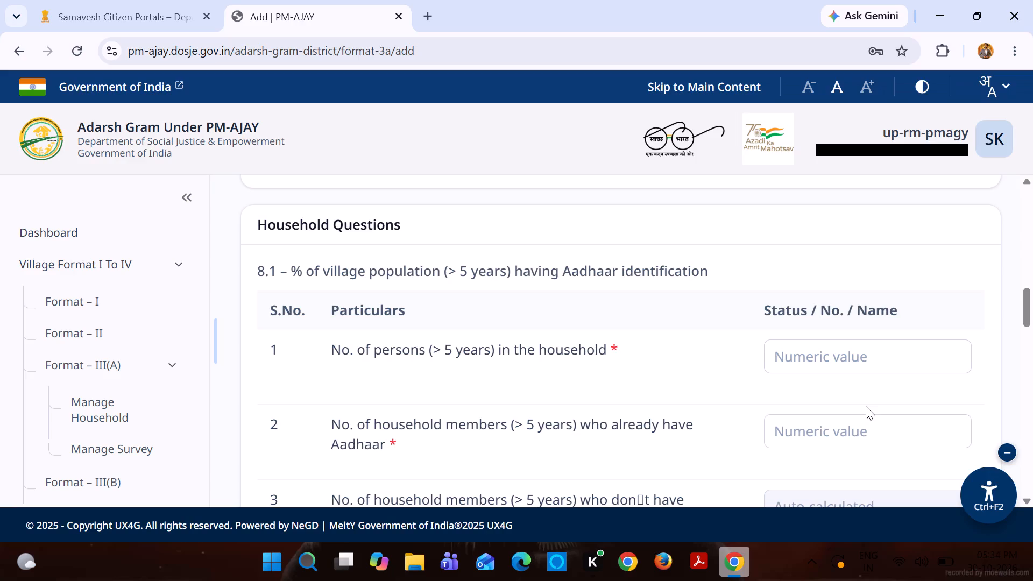
{"action": "left_click", "coordinate": [869, 370]}
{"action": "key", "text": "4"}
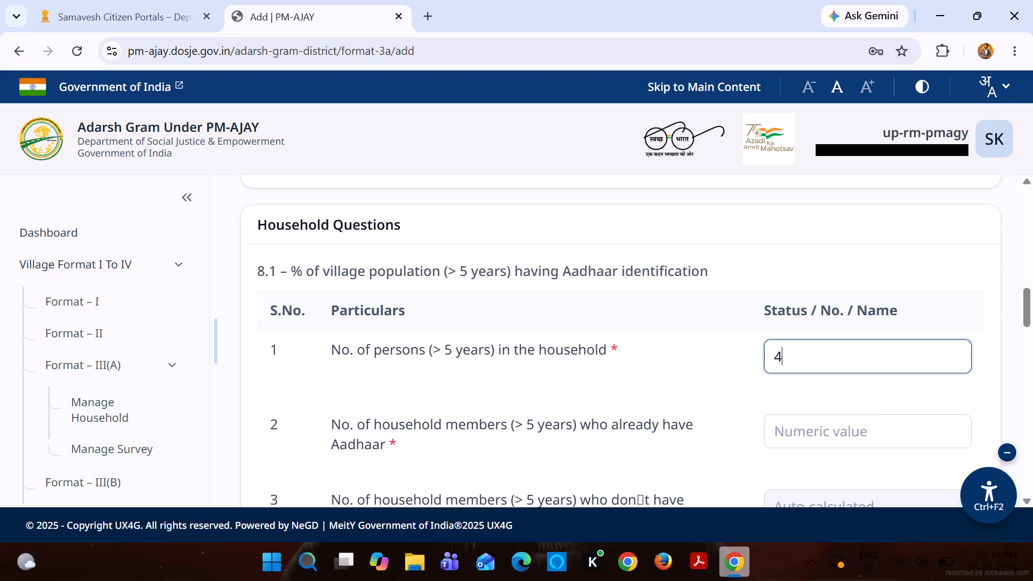
{"action": "left_click", "coordinate": [852, 435]}
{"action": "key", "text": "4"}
In 8.2, enter 2 members above 18 eligible for a Bank/Post Office account and 2 who have one.
{"action": "scroll", "coordinate": [862, 415], "scroll_direction": "down", "scroll_amount": 4}
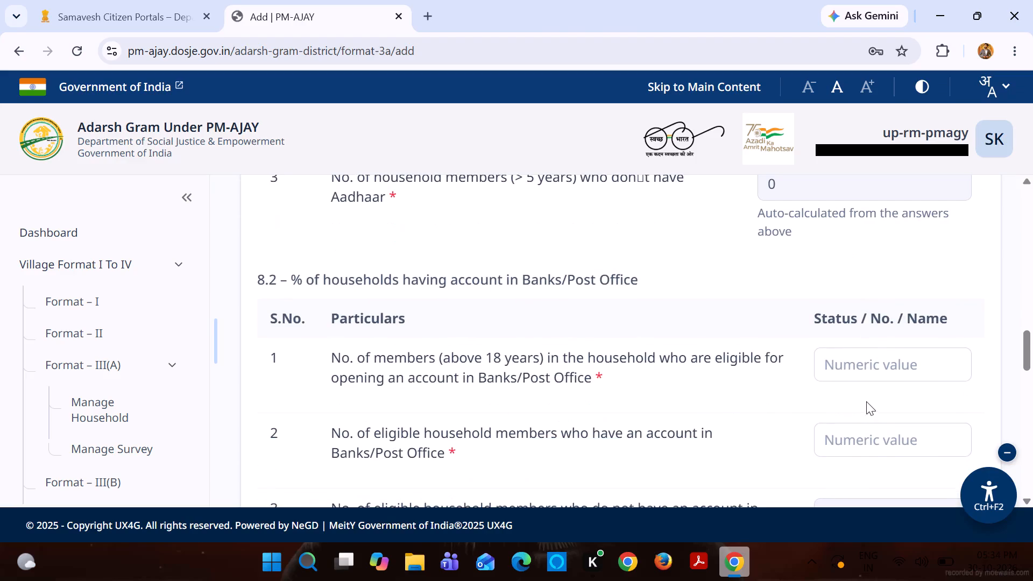
{"action": "left_click", "coordinate": [879, 363]}
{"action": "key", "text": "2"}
{"action": "left_click", "coordinate": [844, 436]}
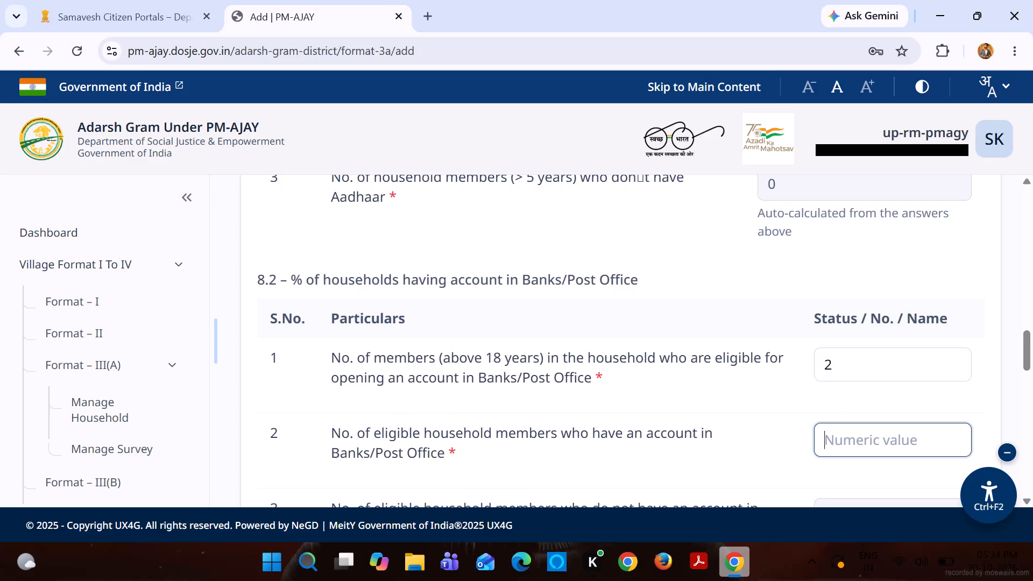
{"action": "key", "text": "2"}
Enter 0 members eligible for PMSBY in 8.3 and 0 for PMJJBY in 8.4, and submit the Financial Inclusion domain.
{"action": "scroll", "coordinate": [848, 424], "scroll_direction": "down", "scroll_amount": 4}
{"action": "left_click", "coordinate": [886, 389]}
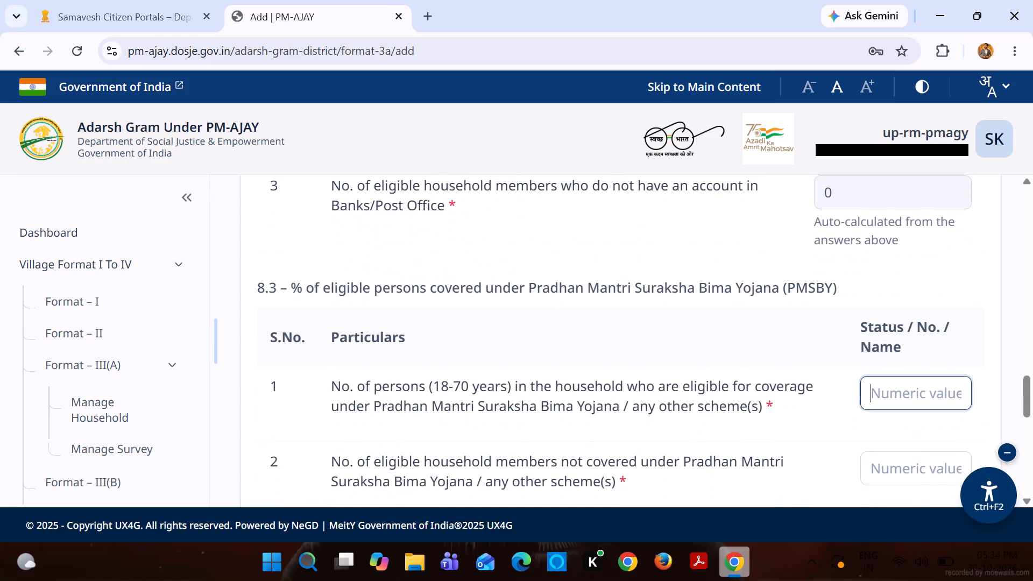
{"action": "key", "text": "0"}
{"action": "scroll", "coordinate": [890, 388], "scroll_direction": "down", "scroll_amount": 3}
{"action": "left_click", "coordinate": [908, 331]}
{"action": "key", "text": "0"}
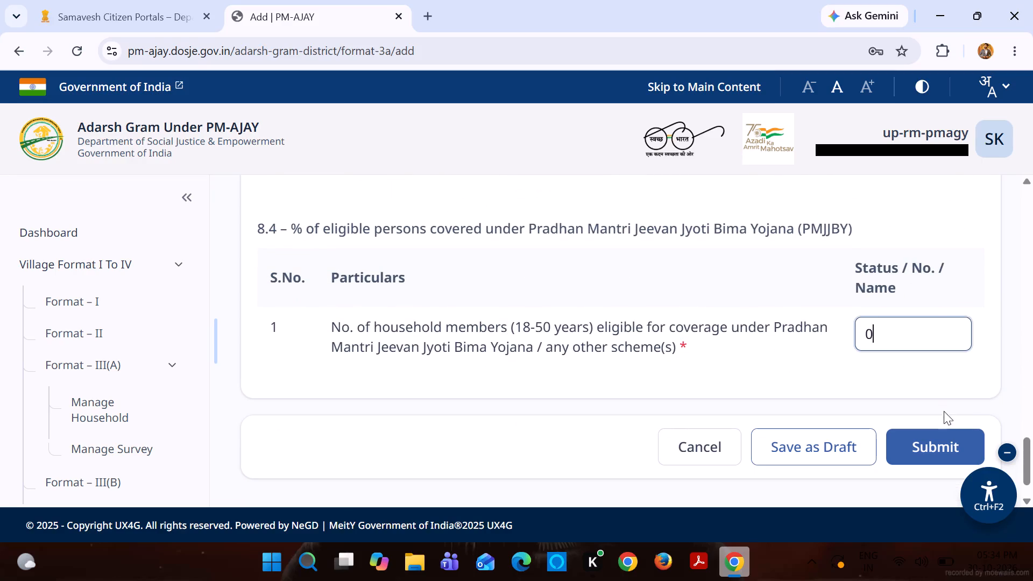
{"action": "left_click", "coordinate": [951, 442]}
Choose domain 9 – Digitization, enter 0 members eligible for PMGDISHA training in 9.3, and submit it.
{"action": "left_click", "coordinate": [931, 307]}
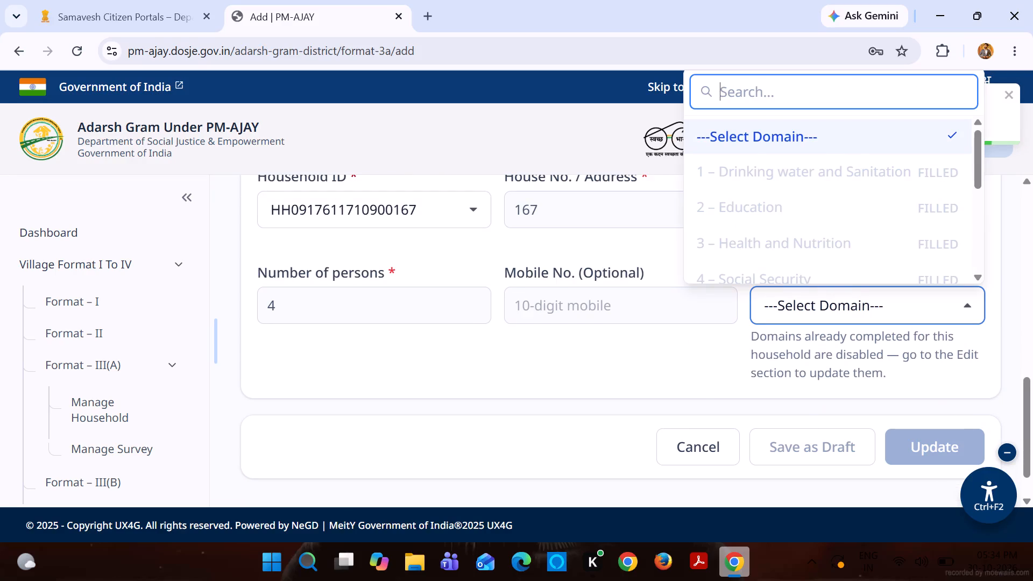
{"action": "scroll", "coordinate": [876, 229], "scroll_direction": "down", "scroll_amount": 5}
{"action": "left_click", "coordinate": [745, 222]}
{"action": "scroll", "coordinate": [753, 228], "scroll_direction": "down", "scroll_amount": 2}
{"action": "scroll", "coordinate": [753, 231], "scroll_direction": "up", "scroll_amount": 1}
{"action": "scroll", "coordinate": [754, 234], "scroll_direction": "down", "scroll_amount": 1}
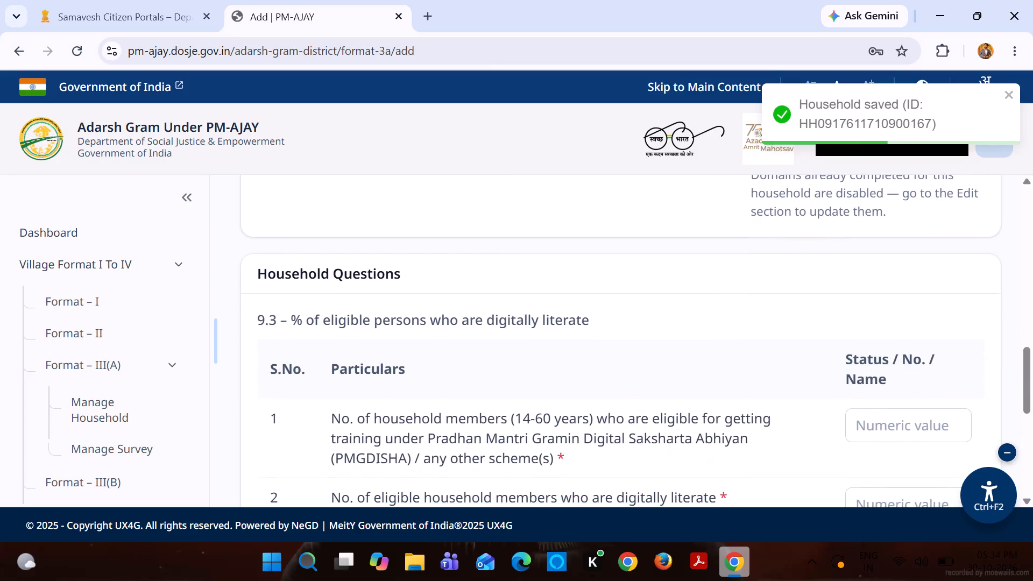
{"action": "left_click", "coordinate": [923, 420]}
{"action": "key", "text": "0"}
{"action": "scroll", "coordinate": [930, 377], "scroll_direction": "down", "scroll_amount": 4}
{"action": "left_click", "coordinate": [931, 403]}
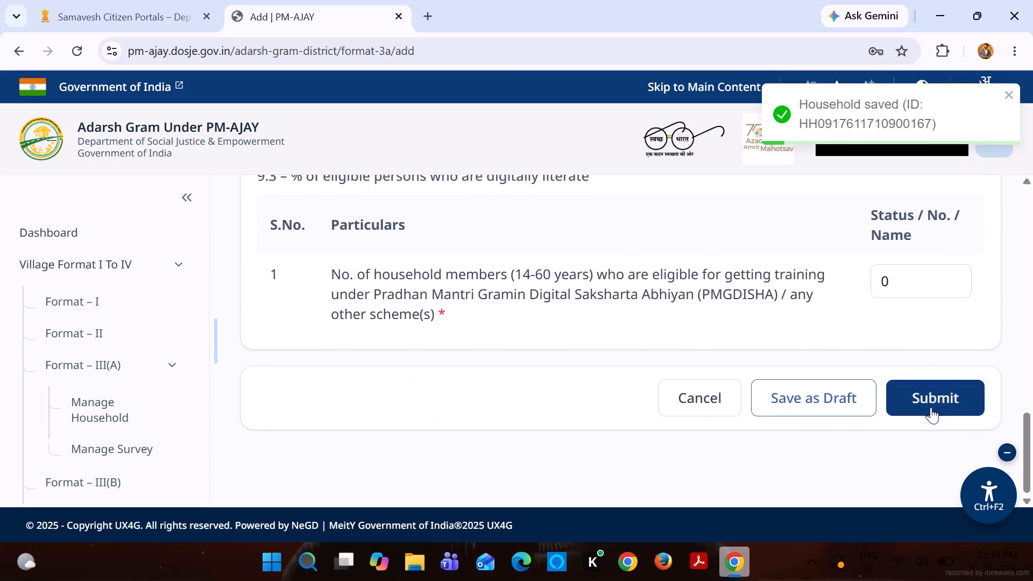
Choose domain 10 – Livelihood and Skill Development and enter 0 youth eligible for skill training in 10.1 and 0 for bank linked loans in 10.2.
{"action": "left_click", "coordinate": [925, 251]}
{"action": "scroll", "coordinate": [886, 394], "scroll_direction": "down", "scroll_amount": 5}
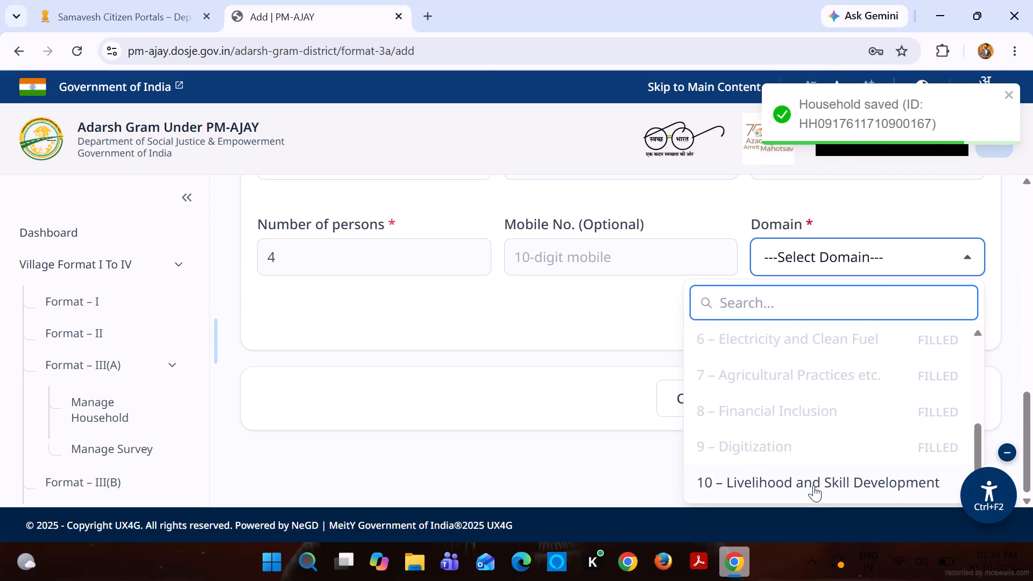
{"action": "left_click", "coordinate": [813, 485]}
{"action": "scroll", "coordinate": [835, 450], "scroll_direction": "down", "scroll_amount": 3}
{"action": "left_click", "coordinate": [878, 273]}
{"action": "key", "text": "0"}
{"action": "left_click", "coordinate": [872, 449]}
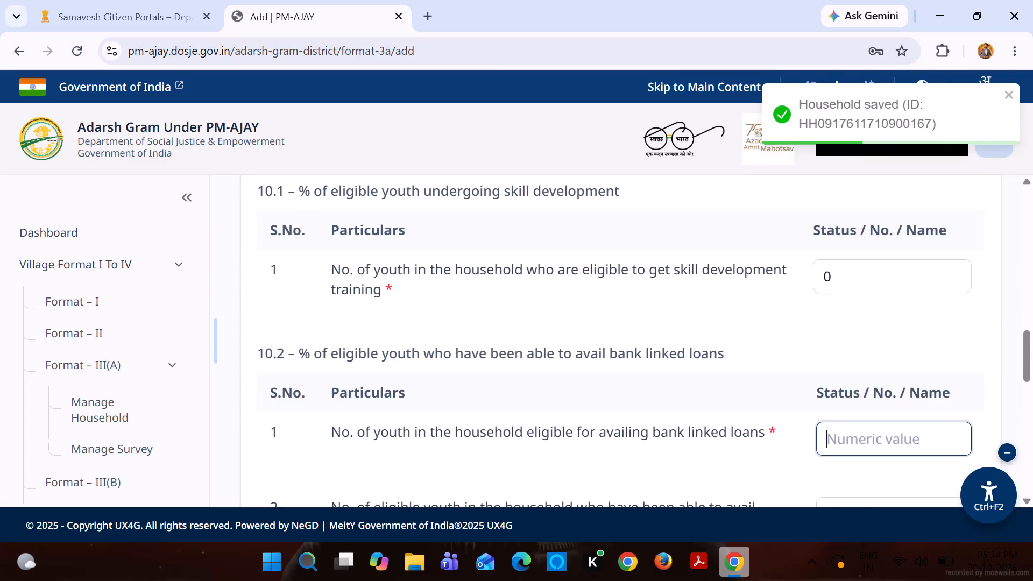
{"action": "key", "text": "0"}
In 10.3, answer No to self-help group membership, enter 0 members wishing to join, and submit the domain.
{"action": "scroll", "coordinate": [873, 443], "scroll_direction": "down", "scroll_amount": 3}
{"action": "left_click", "coordinate": [904, 348]}
{"action": "left_click", "coordinate": [861, 441]}
{"action": "left_click", "coordinate": [871, 414]}
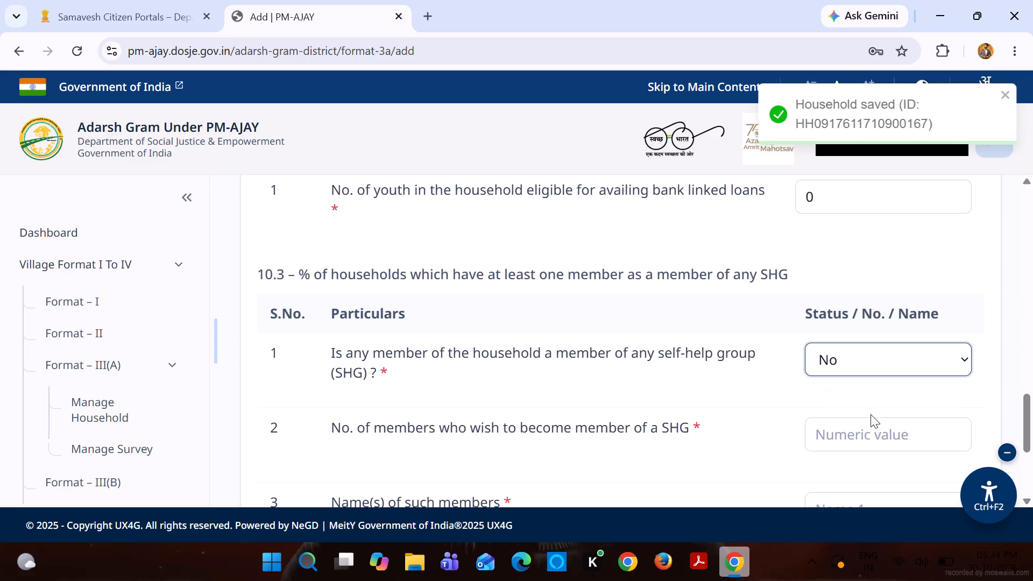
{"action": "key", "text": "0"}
{"action": "left_click_drag", "start_coordinate": [871, 422], "coordinate": [870, 431]}
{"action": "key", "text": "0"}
{"action": "scroll", "coordinate": [873, 428], "scroll_direction": "down", "scroll_amount": 3}
{"action": "left_click", "coordinate": [919, 403]}
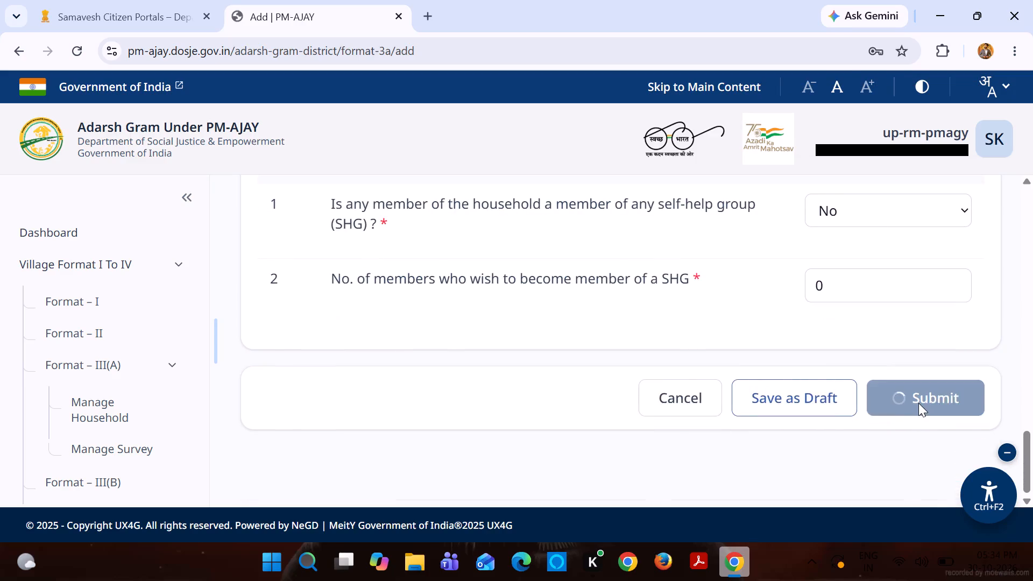
Open the Manage Household page of Format – III(A).
{"action": "left_click", "coordinate": [102, 417]}
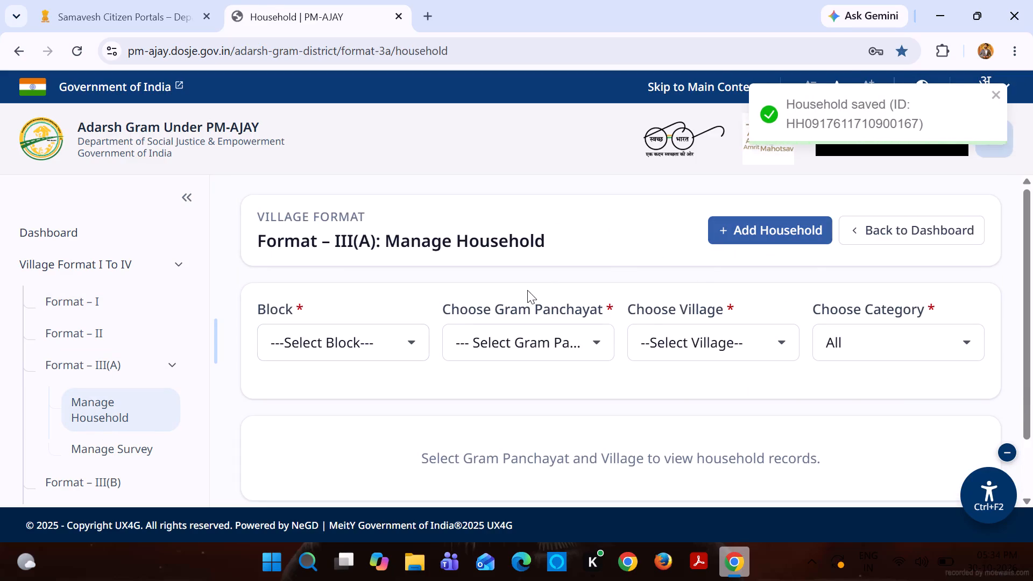
{"action": "scroll", "coordinate": [531, 281], "scroll_direction": "up", "scroll_amount": 3}
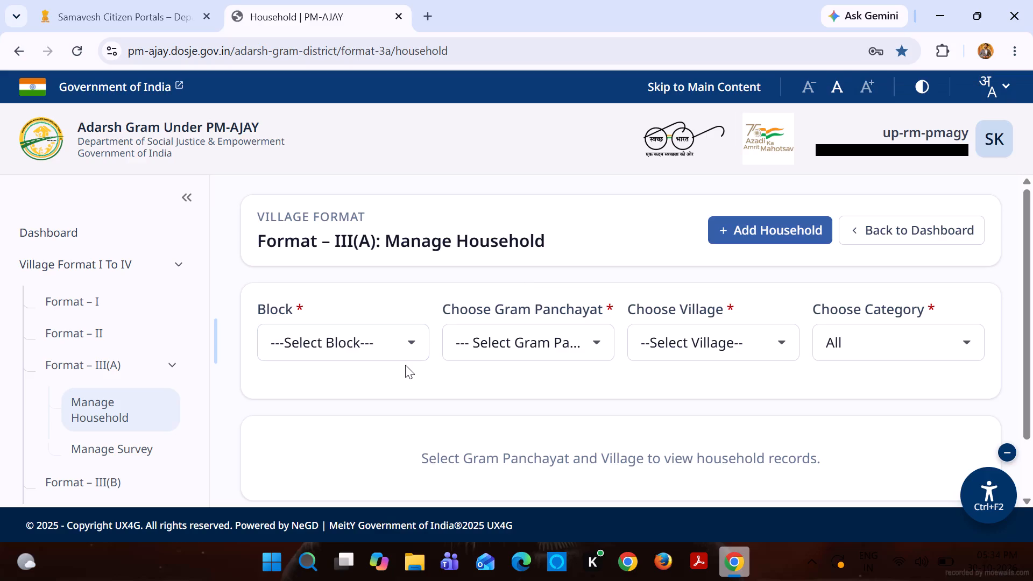
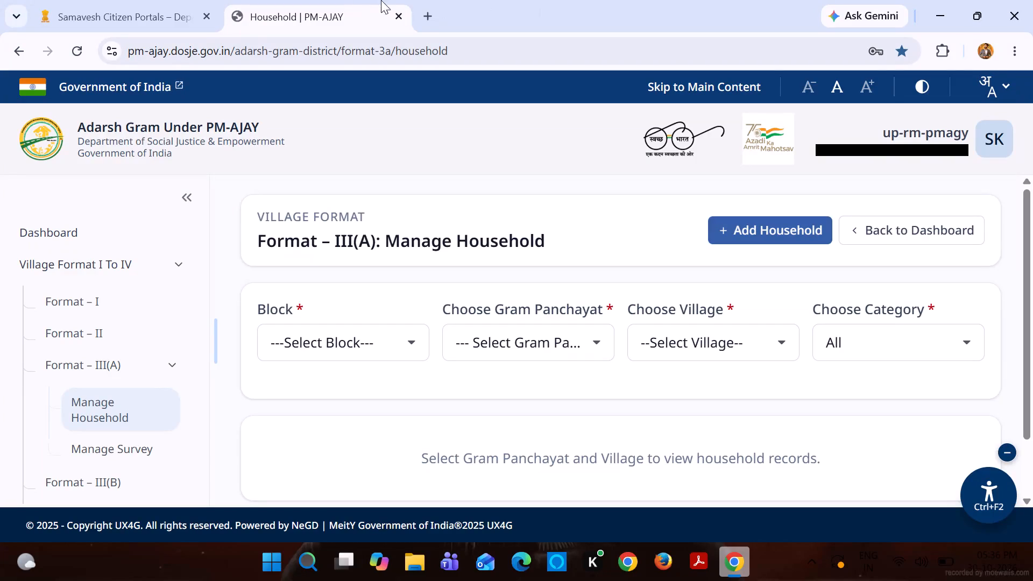
Close the PM-AJAY Household tab and the remaining Samavesh Citizen Portals tab.
{"action": "left_click", "coordinate": [398, 22]}
{"action": "left_click", "coordinate": [210, 20]}
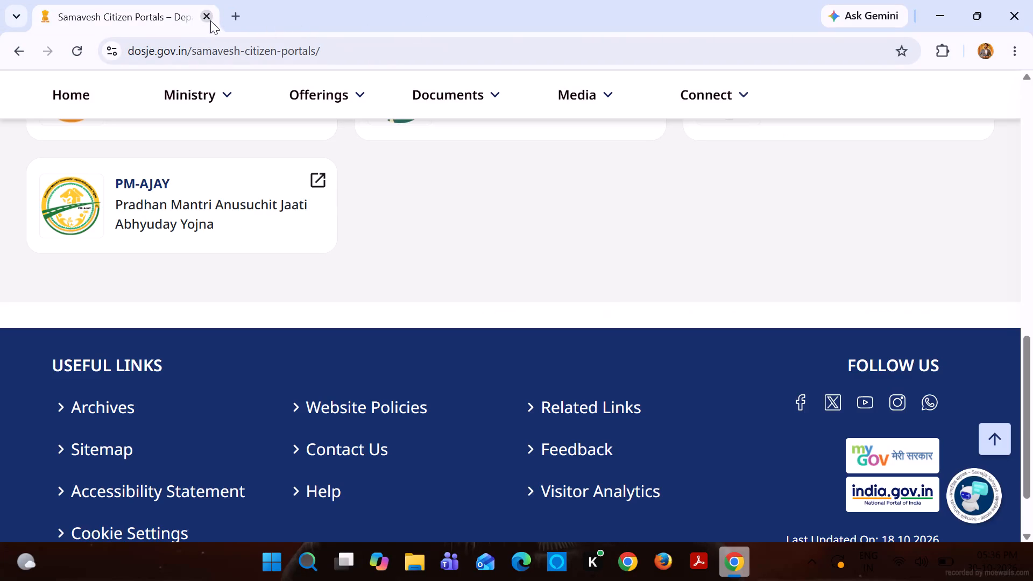
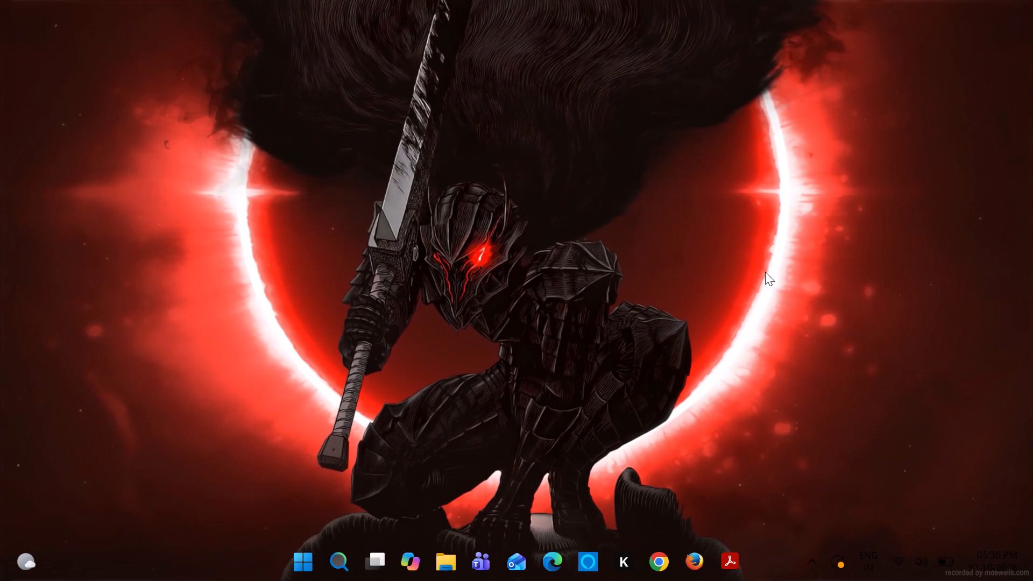
Open the Windows power options for the computer.
{"action": "left_click", "coordinate": [635, 505]}
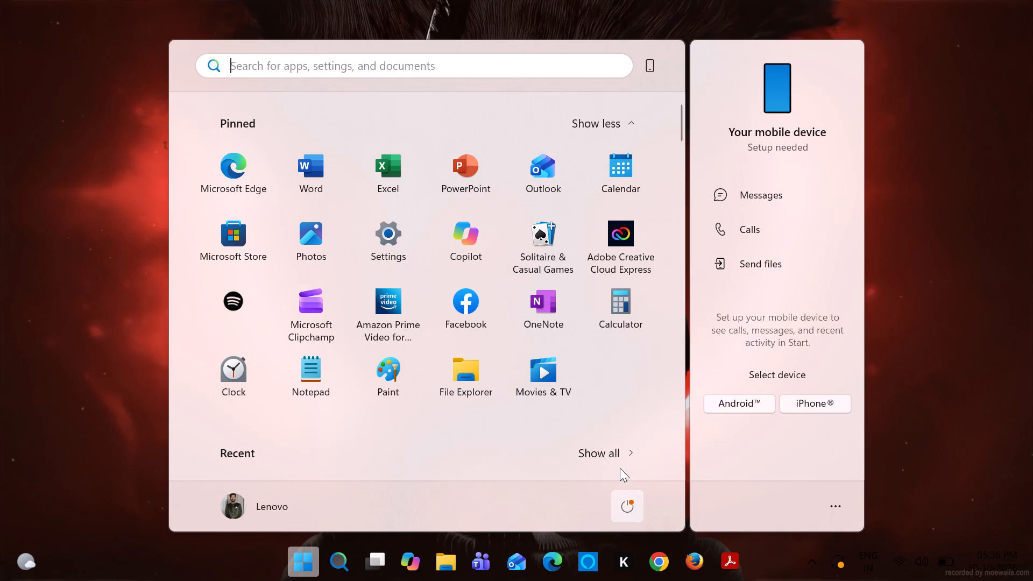
{"action": "left_click", "coordinate": [614, 429]}
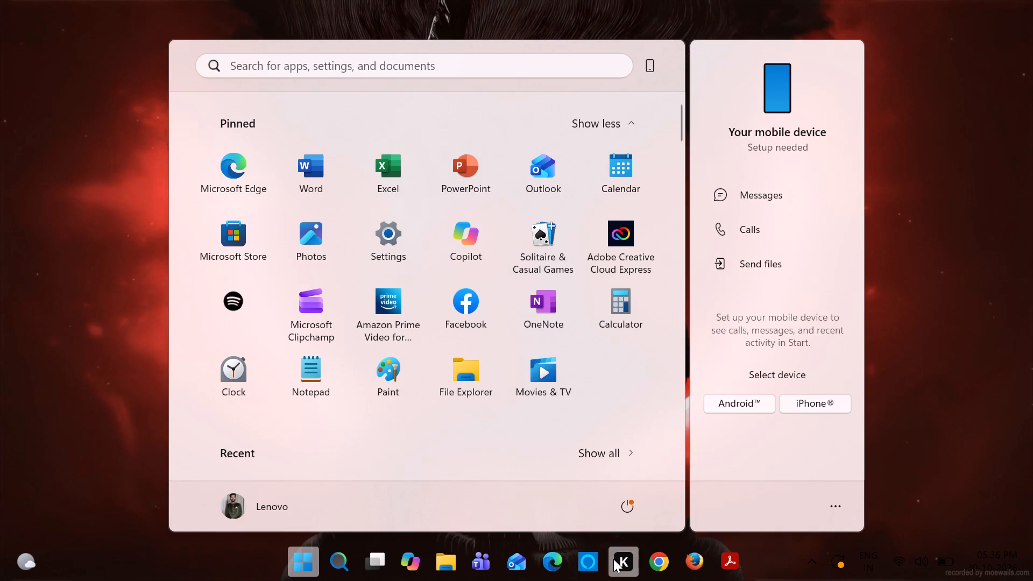
{"action": "left_click", "coordinate": [625, 507]}
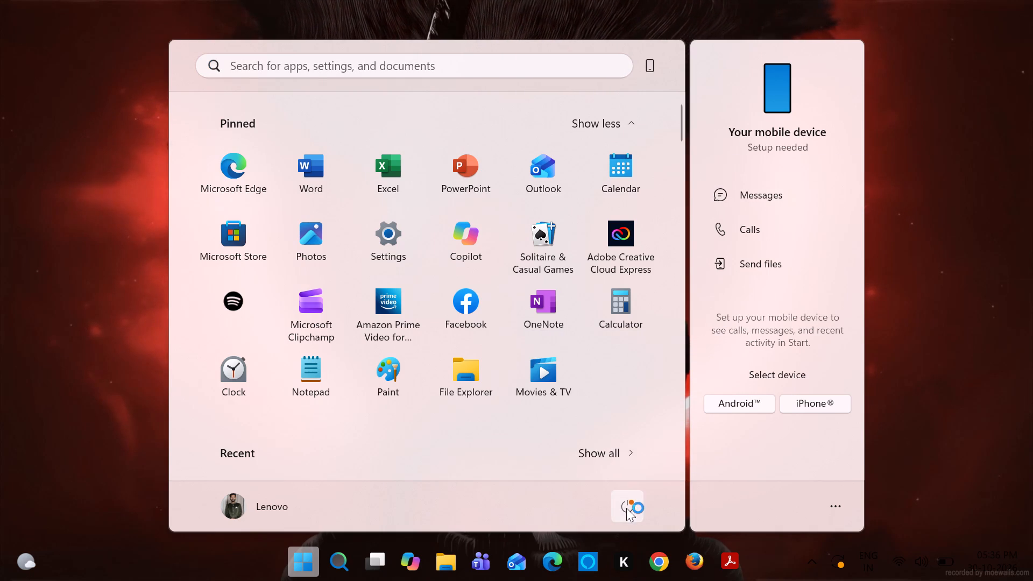